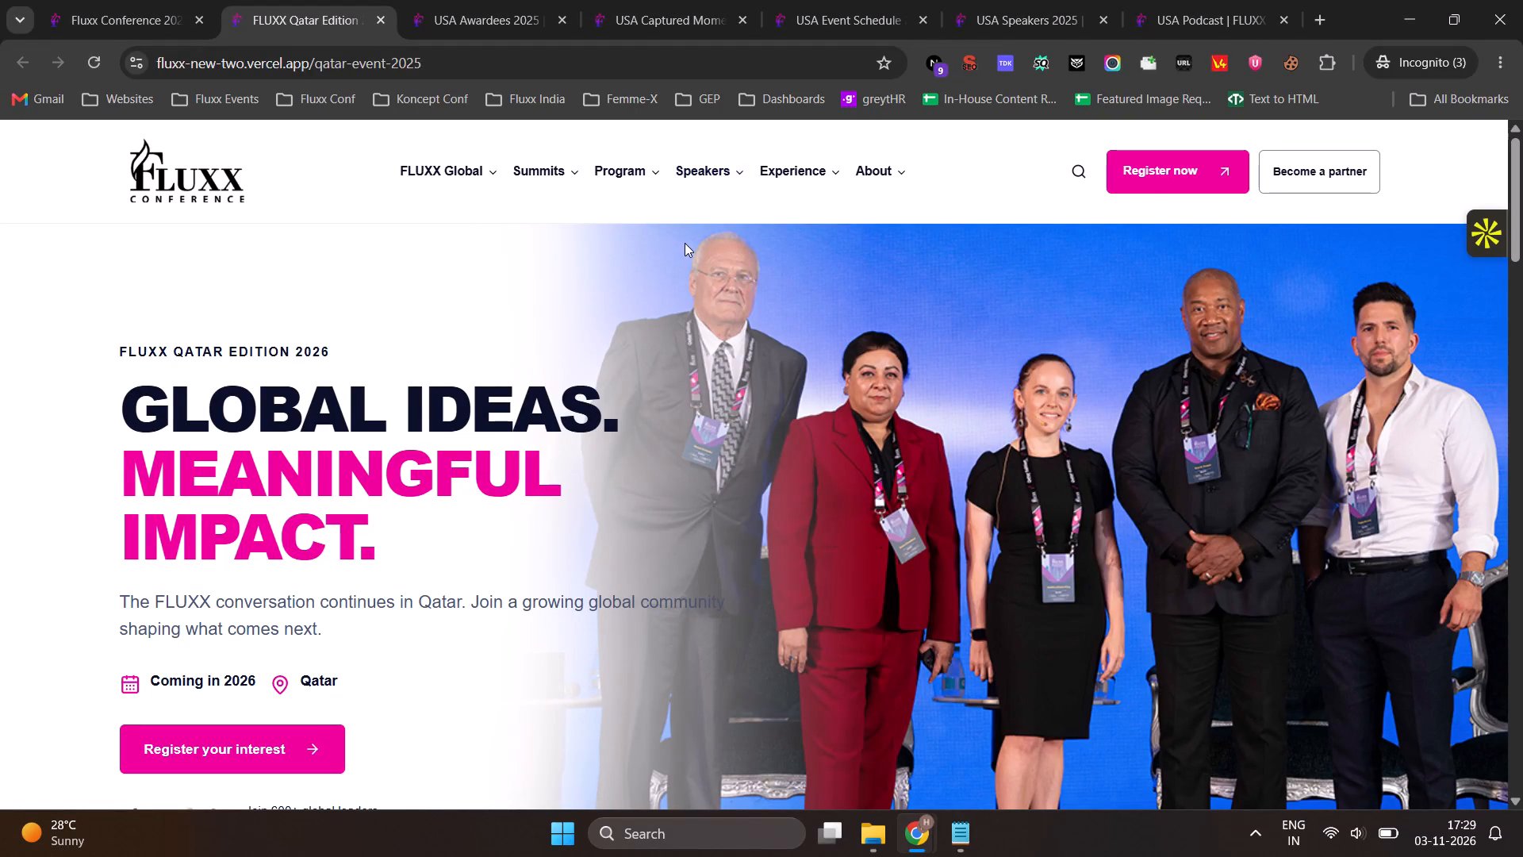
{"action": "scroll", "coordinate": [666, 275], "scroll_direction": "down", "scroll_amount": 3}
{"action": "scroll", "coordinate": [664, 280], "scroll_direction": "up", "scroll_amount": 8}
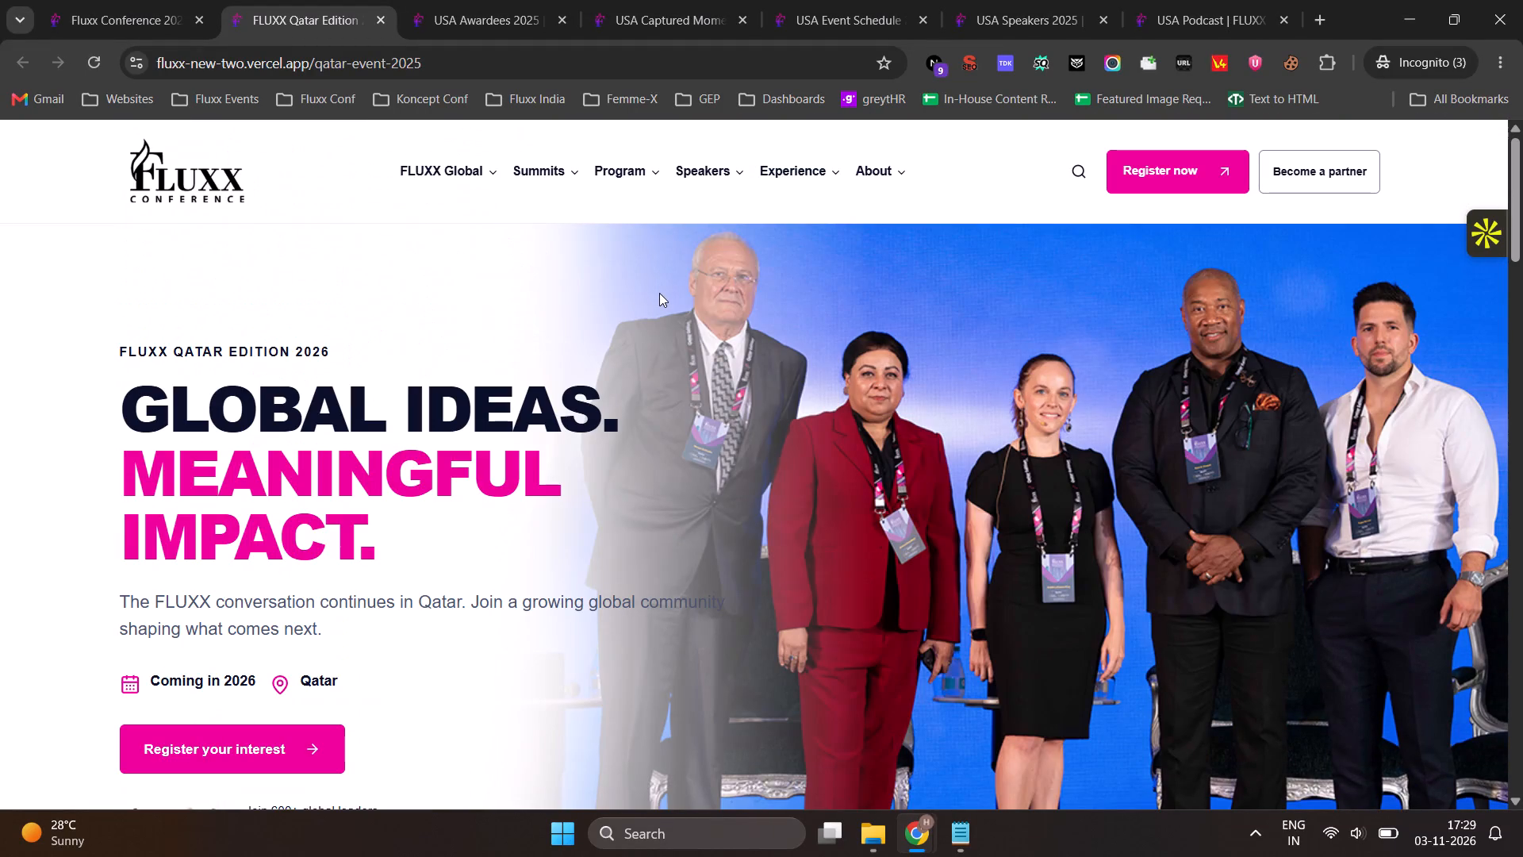
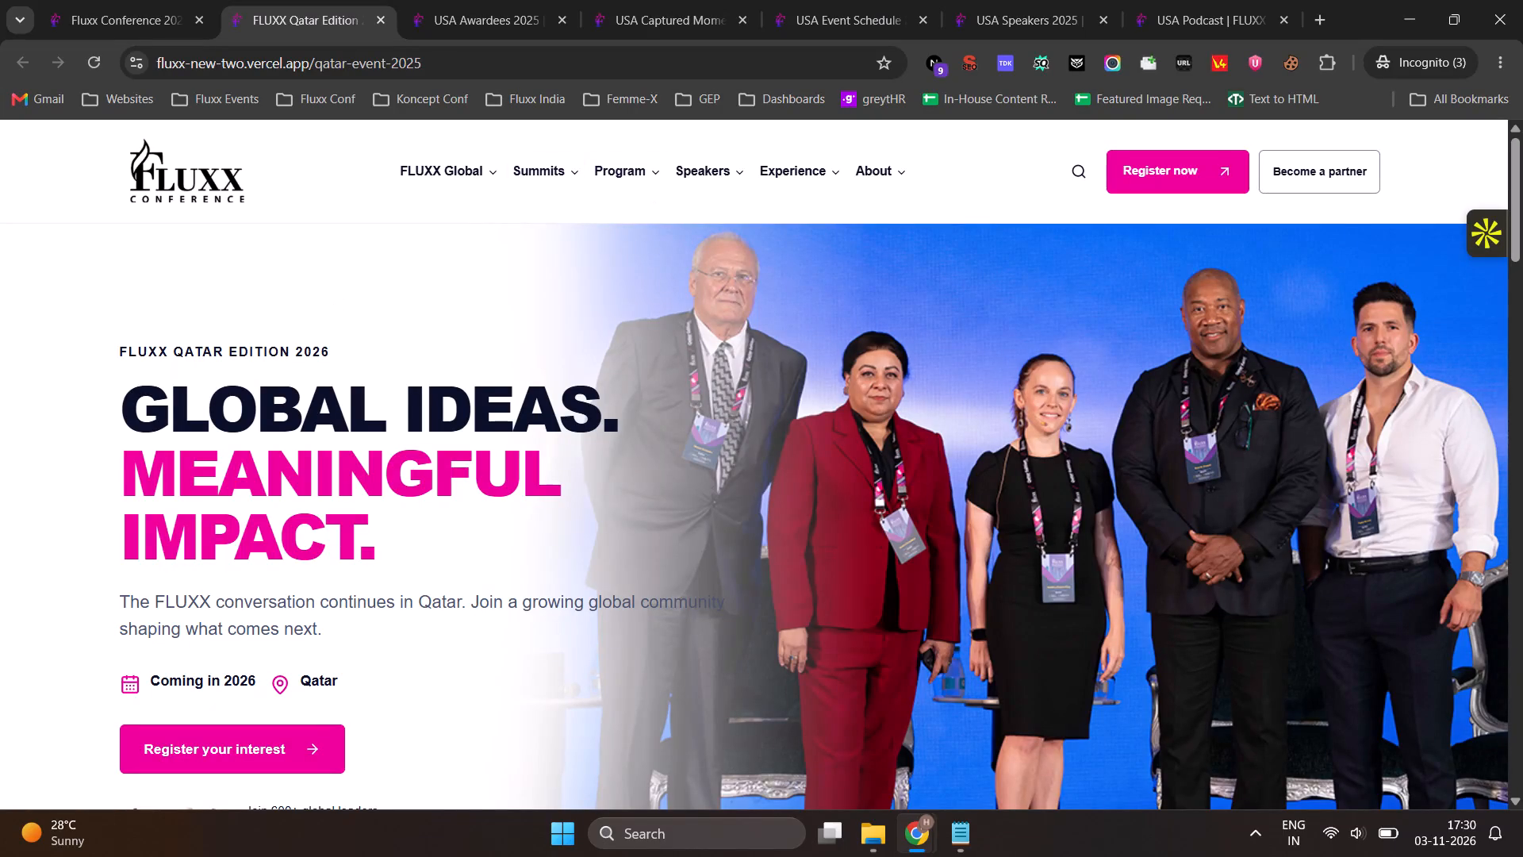
Compare the opening sections of the open Qatar Edition, USA Awardees, USA Captured Moments and USA Event Schedule pages, finishing on USA Awardees 2025.
{"action": "left_click", "coordinate": [454, 0]}
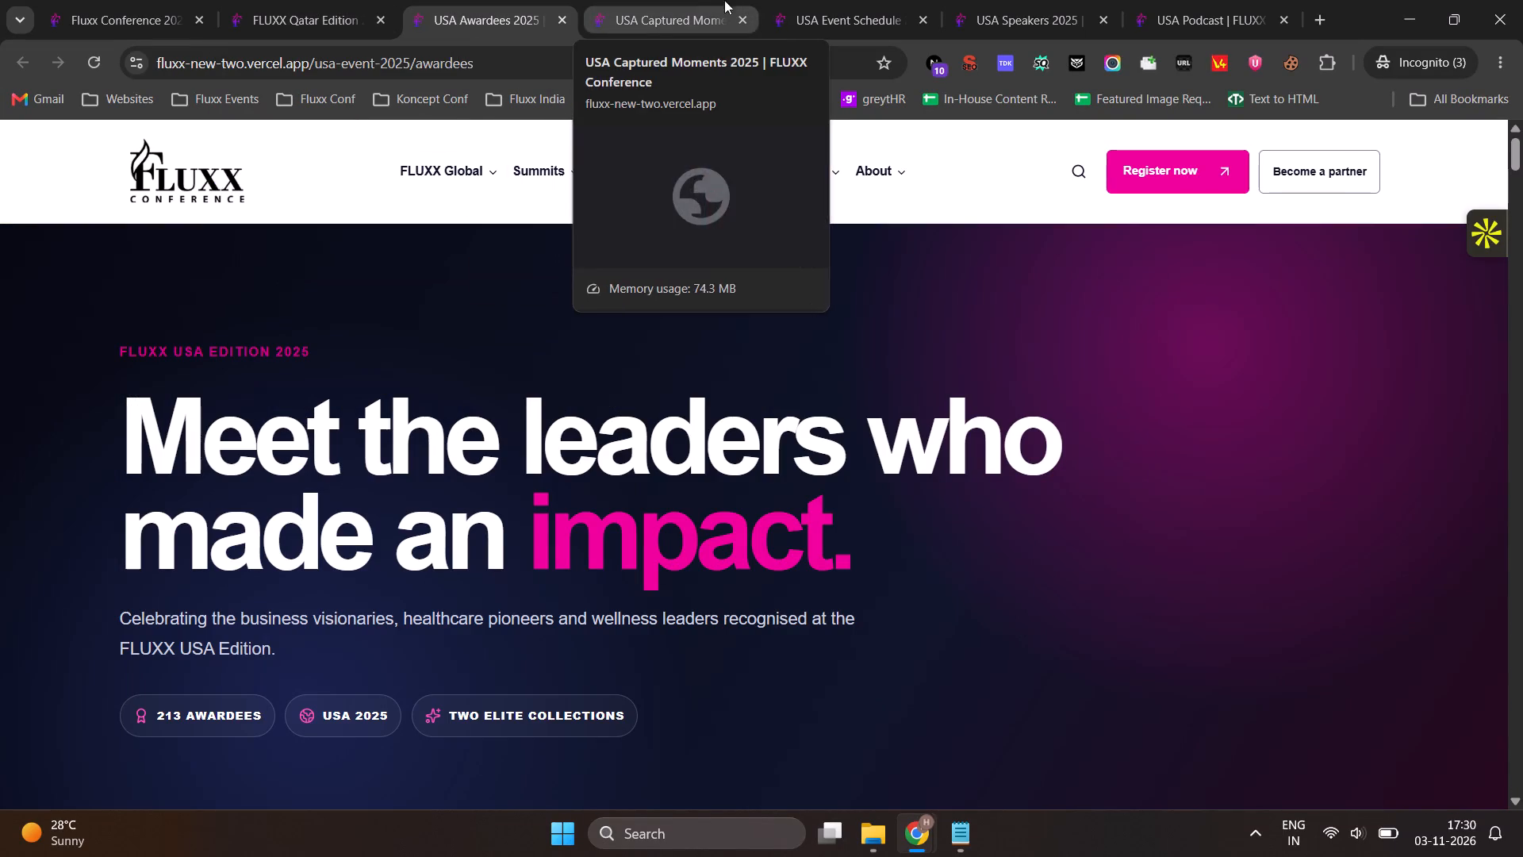
{"action": "left_click", "coordinate": [716, 0]}
{"action": "left_click", "coordinate": [301, 0]}
{"action": "left_click", "coordinate": [831, 0]}
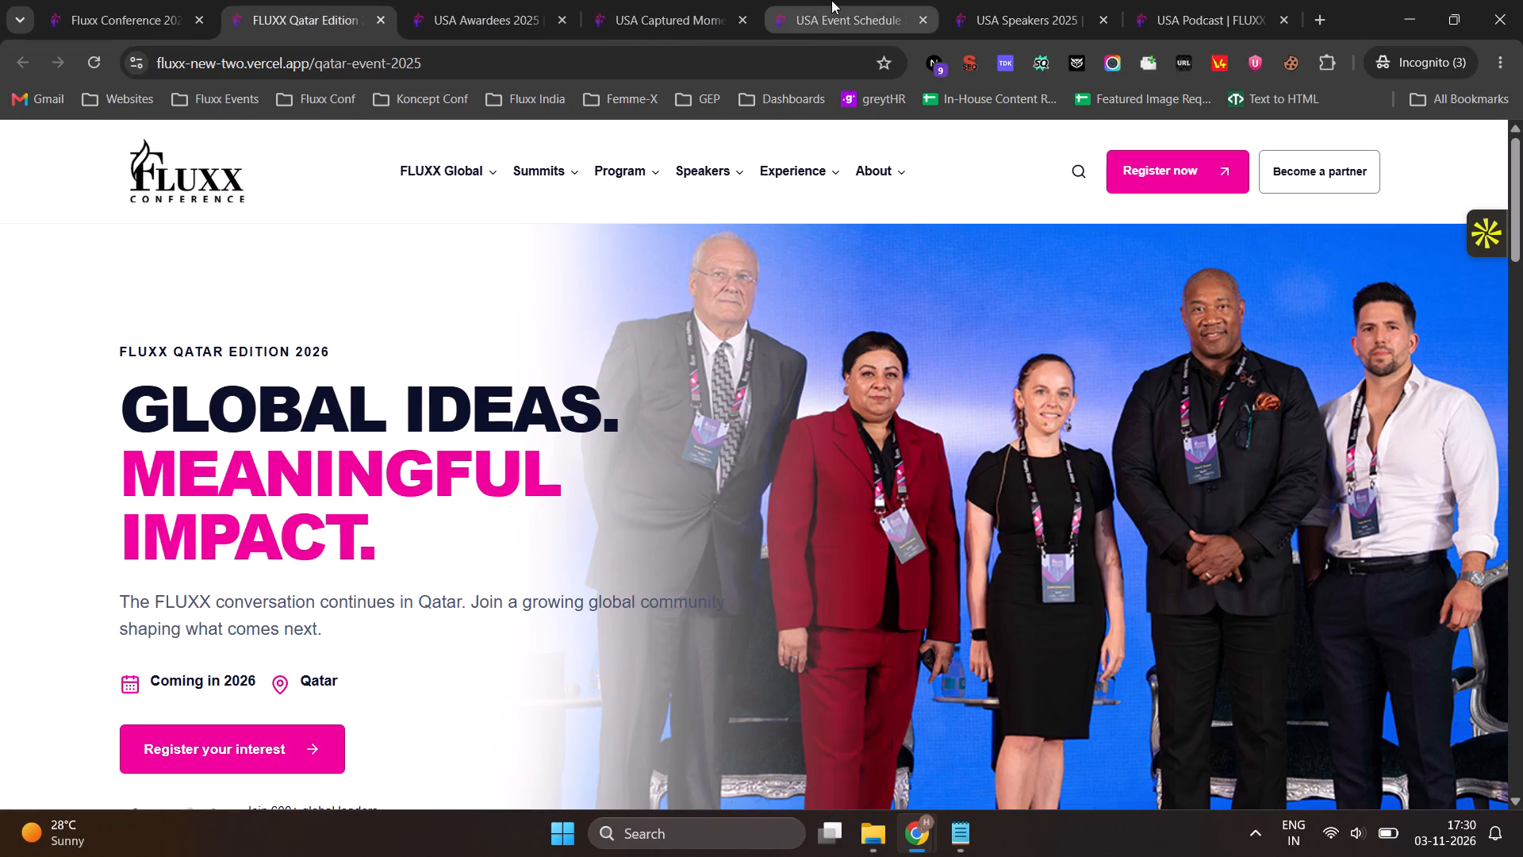
{"action": "left_click", "coordinate": [474, 0]}
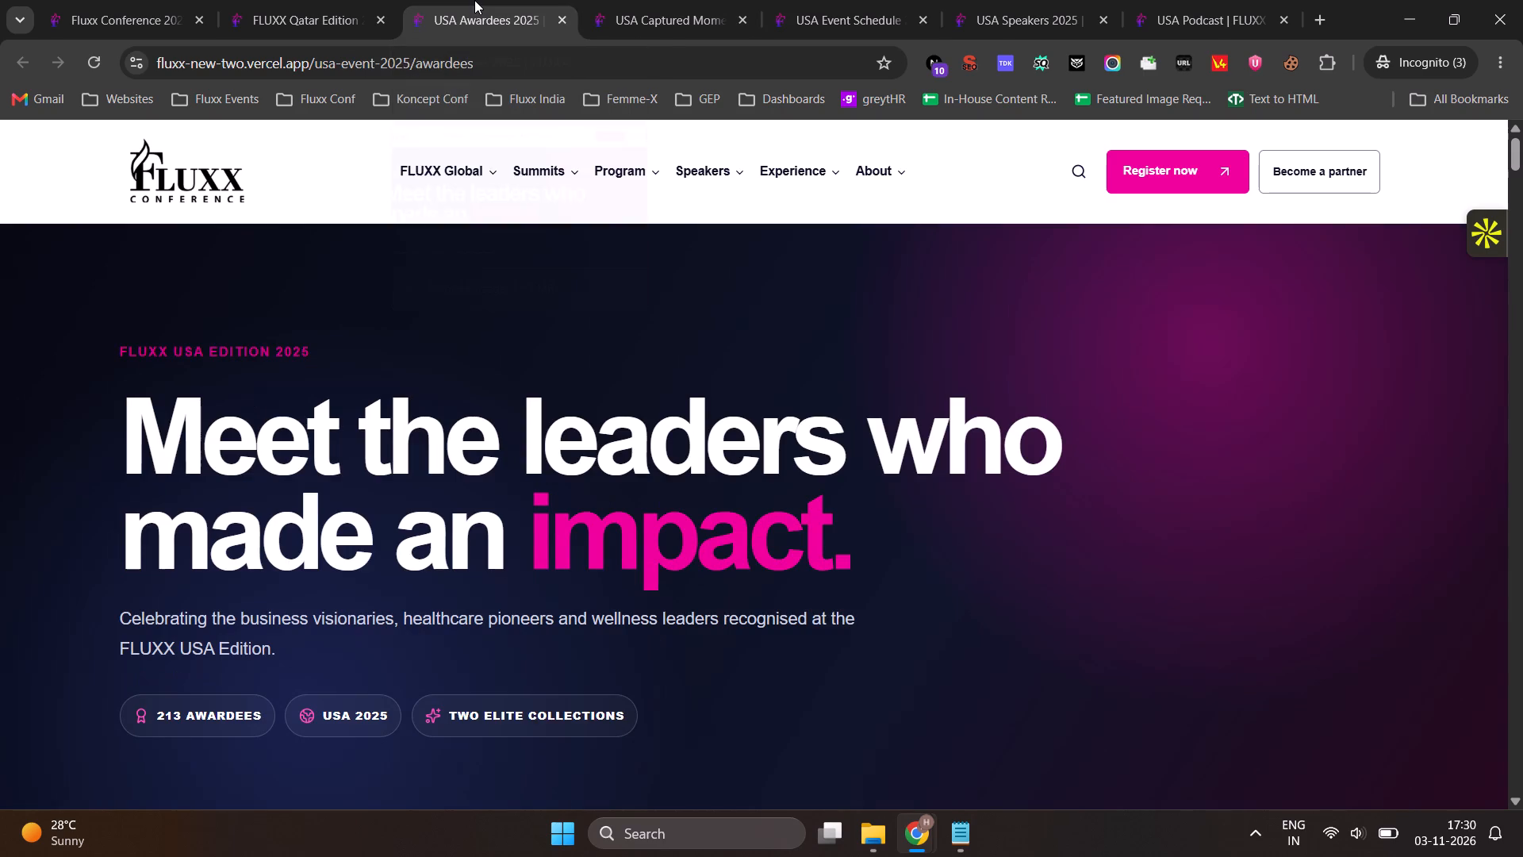
{"action": "left_click", "coordinate": [817, 0]}
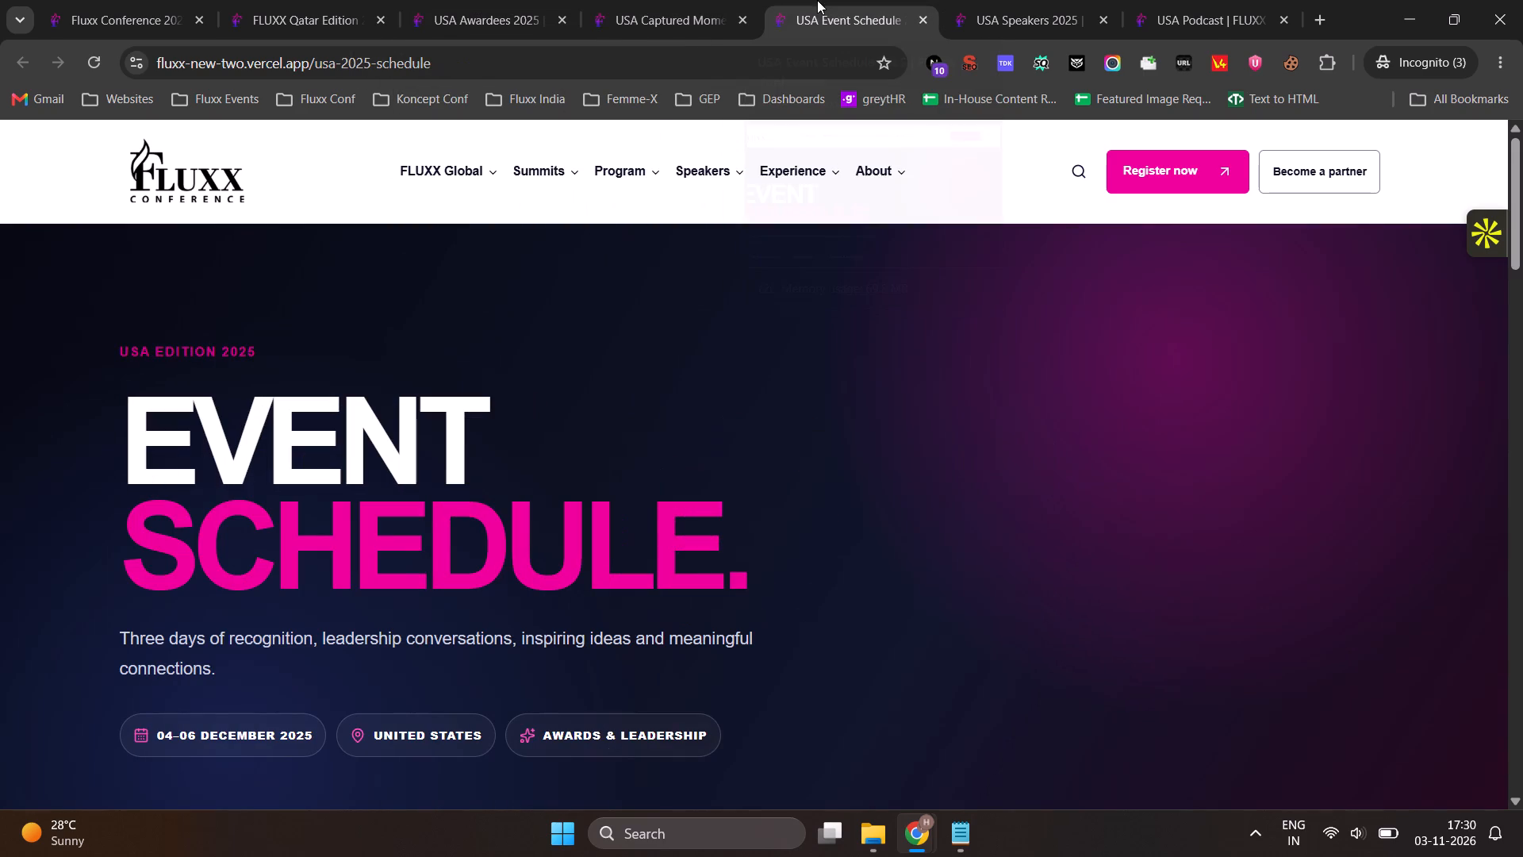
{"action": "left_click", "coordinate": [678, 1]}
{"action": "left_click", "coordinate": [499, 0]}
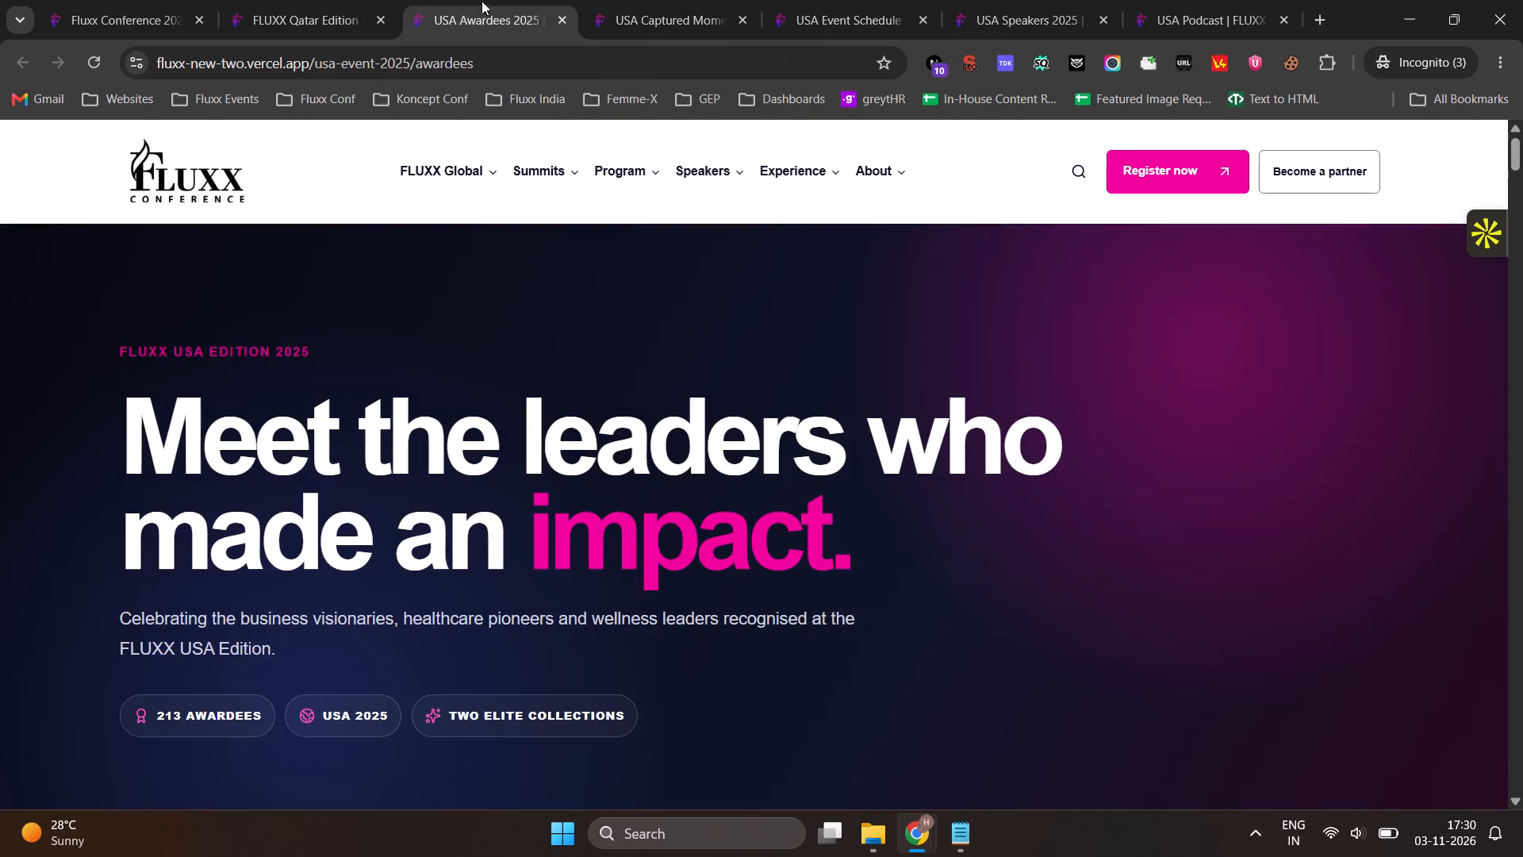
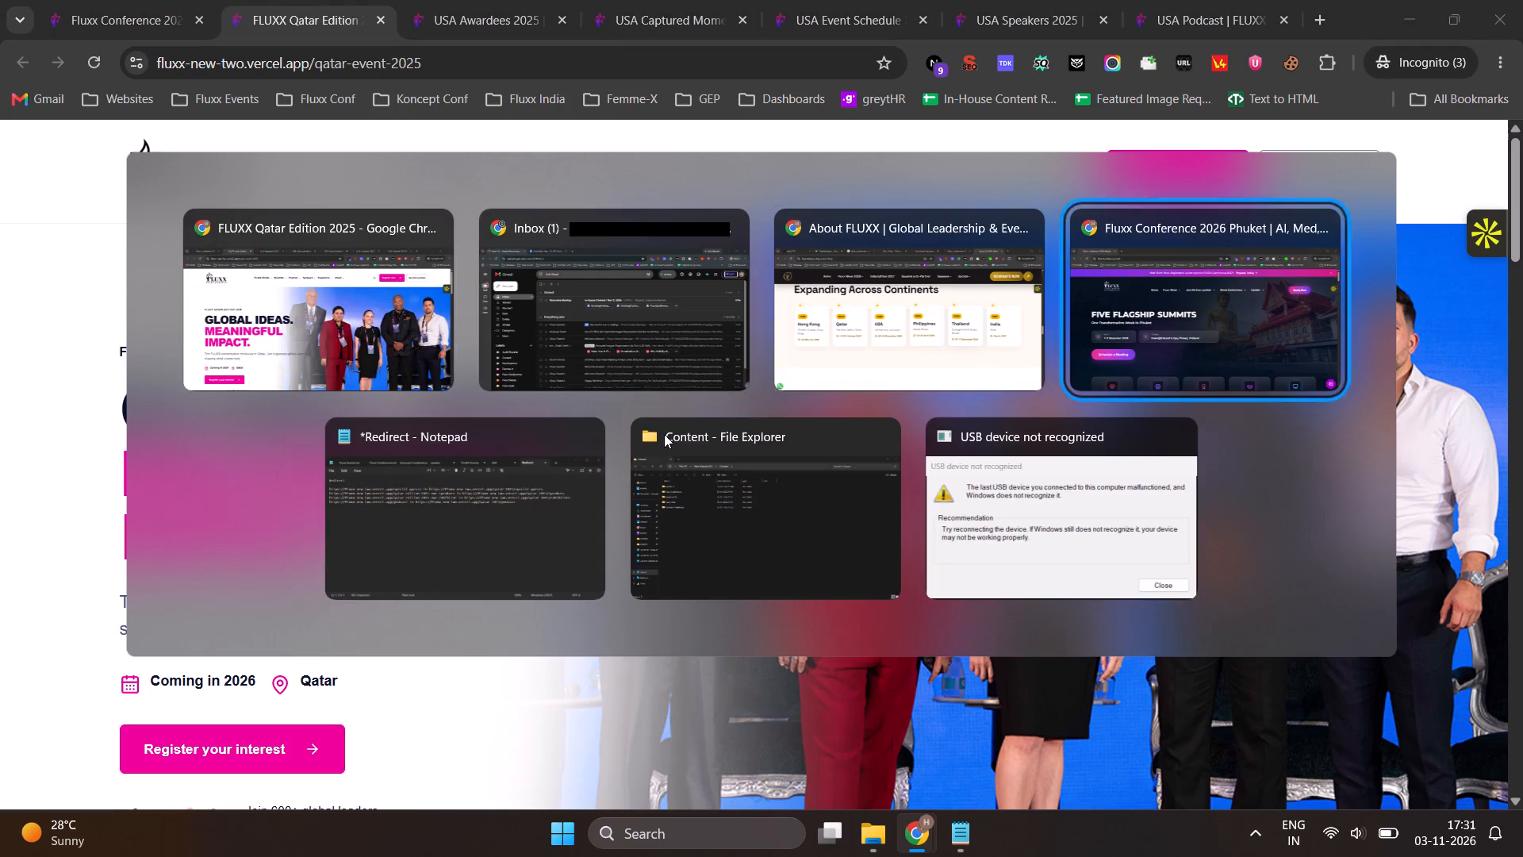
Switch to Notepad, open the 404 note and place the cursor at the end of the Qatar 2025 special-guests URL.
{"action": "key", "text": "alt+Tab"}
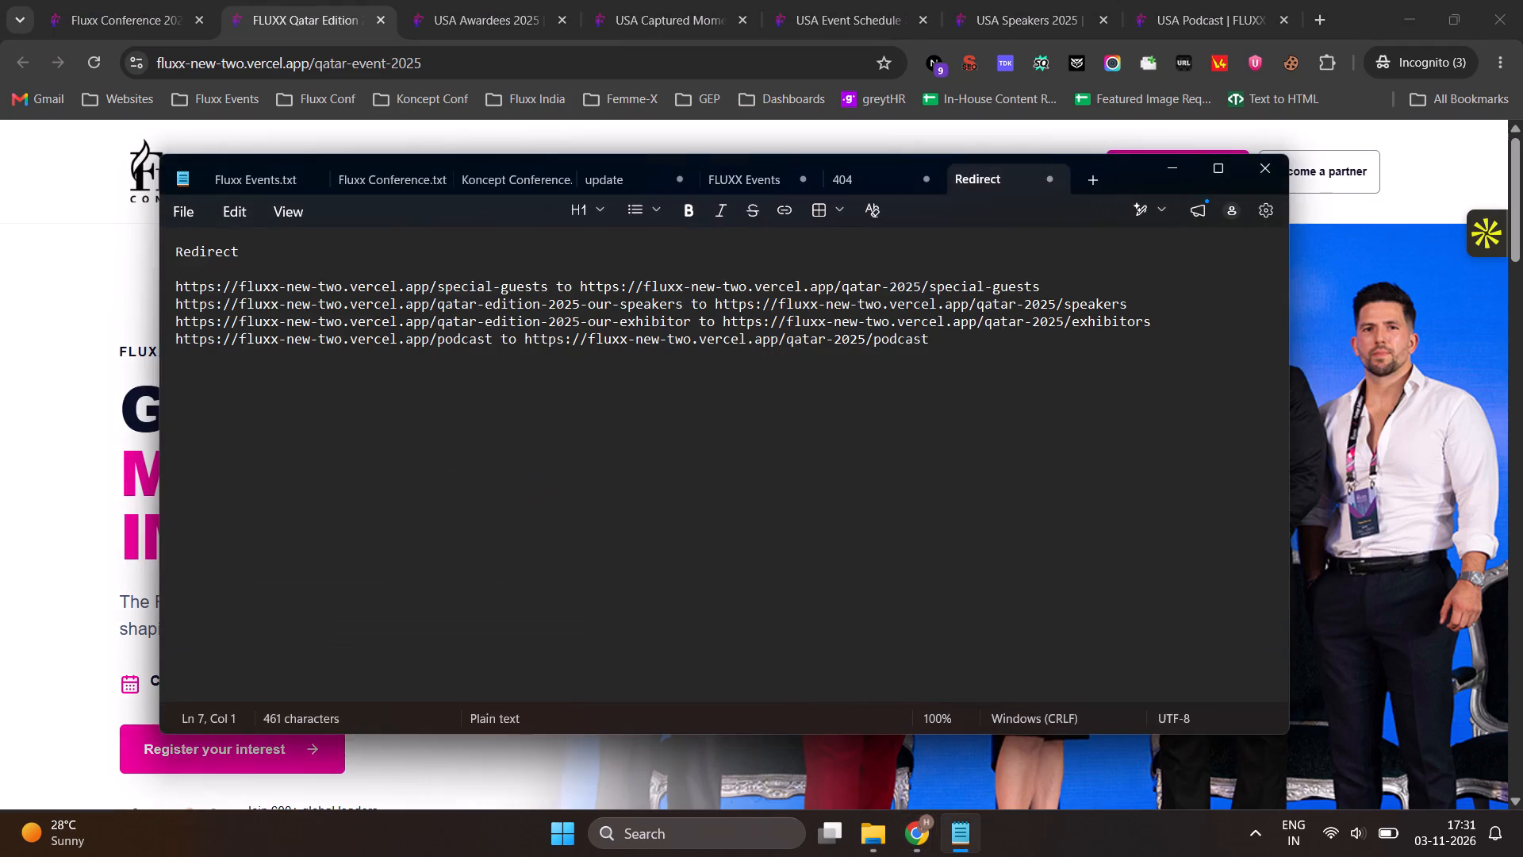
{"action": "left_click", "coordinate": [752, 186]}
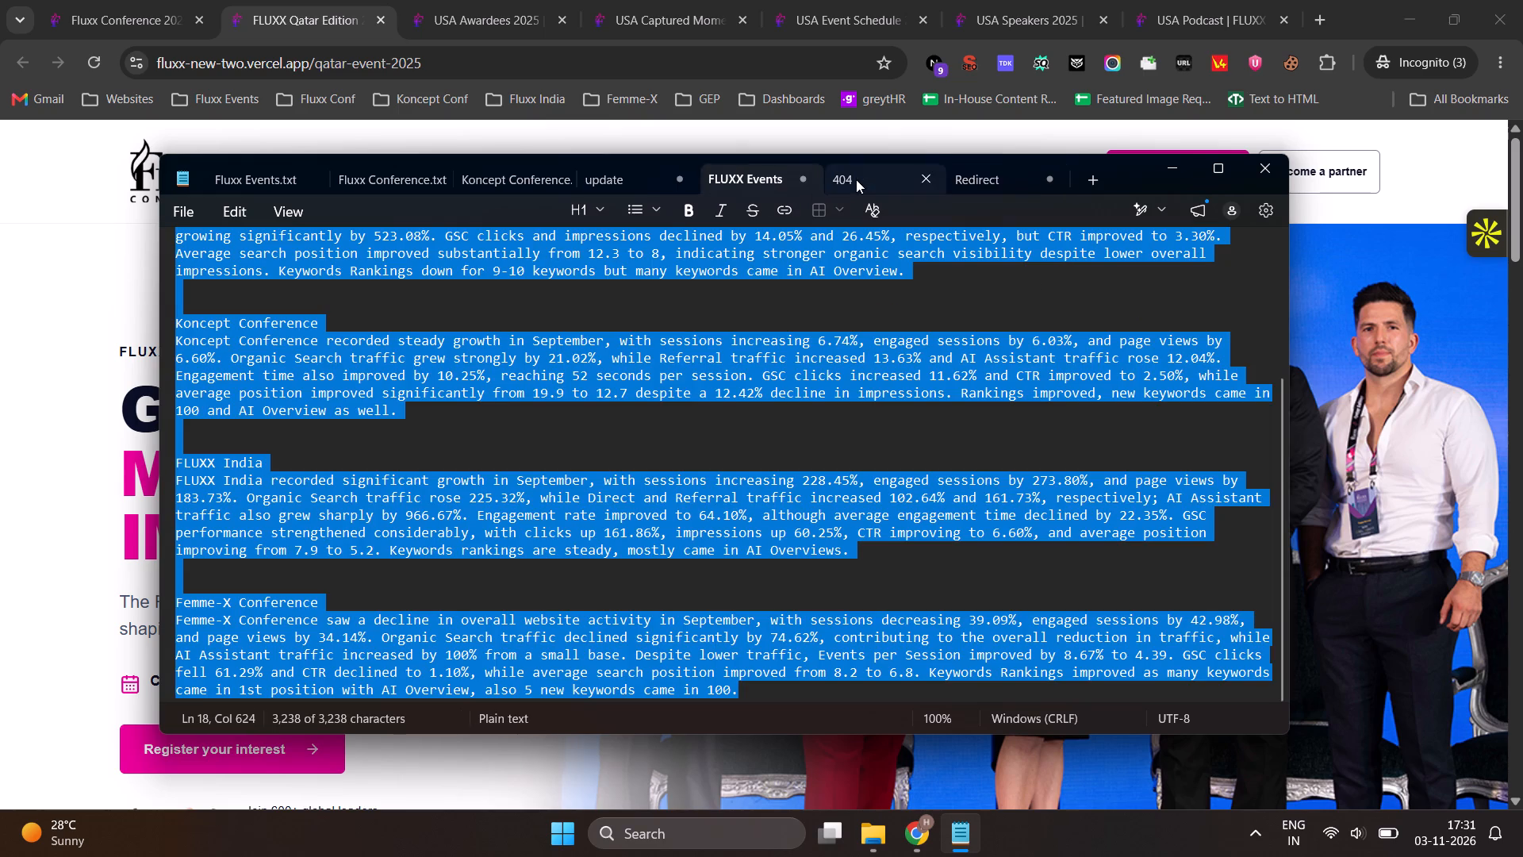
{"action": "left_click", "coordinate": [856, 179]}
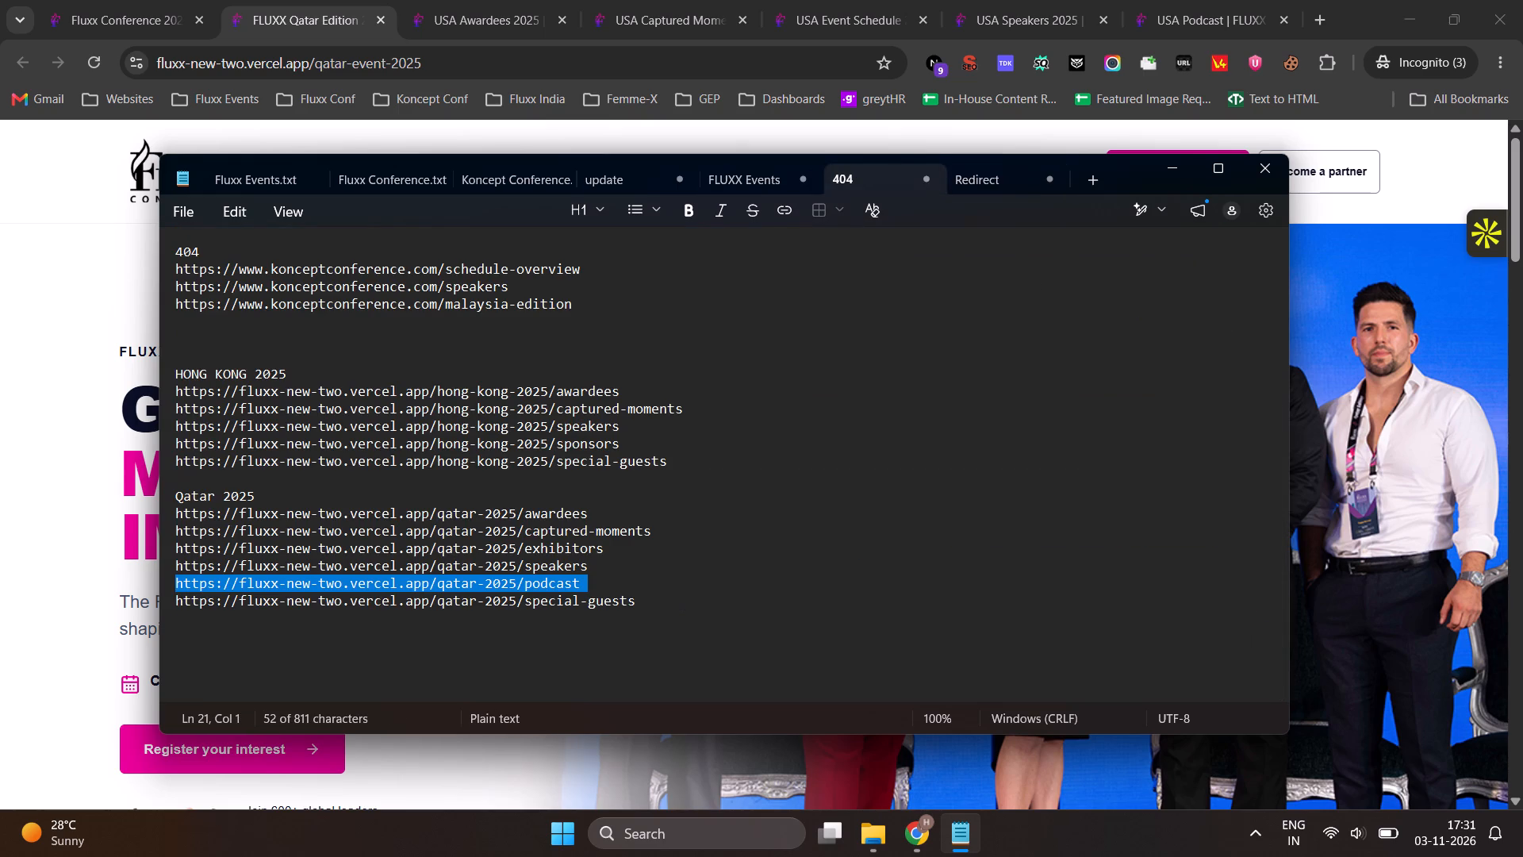
{"action": "left_click", "coordinate": [714, 597]}
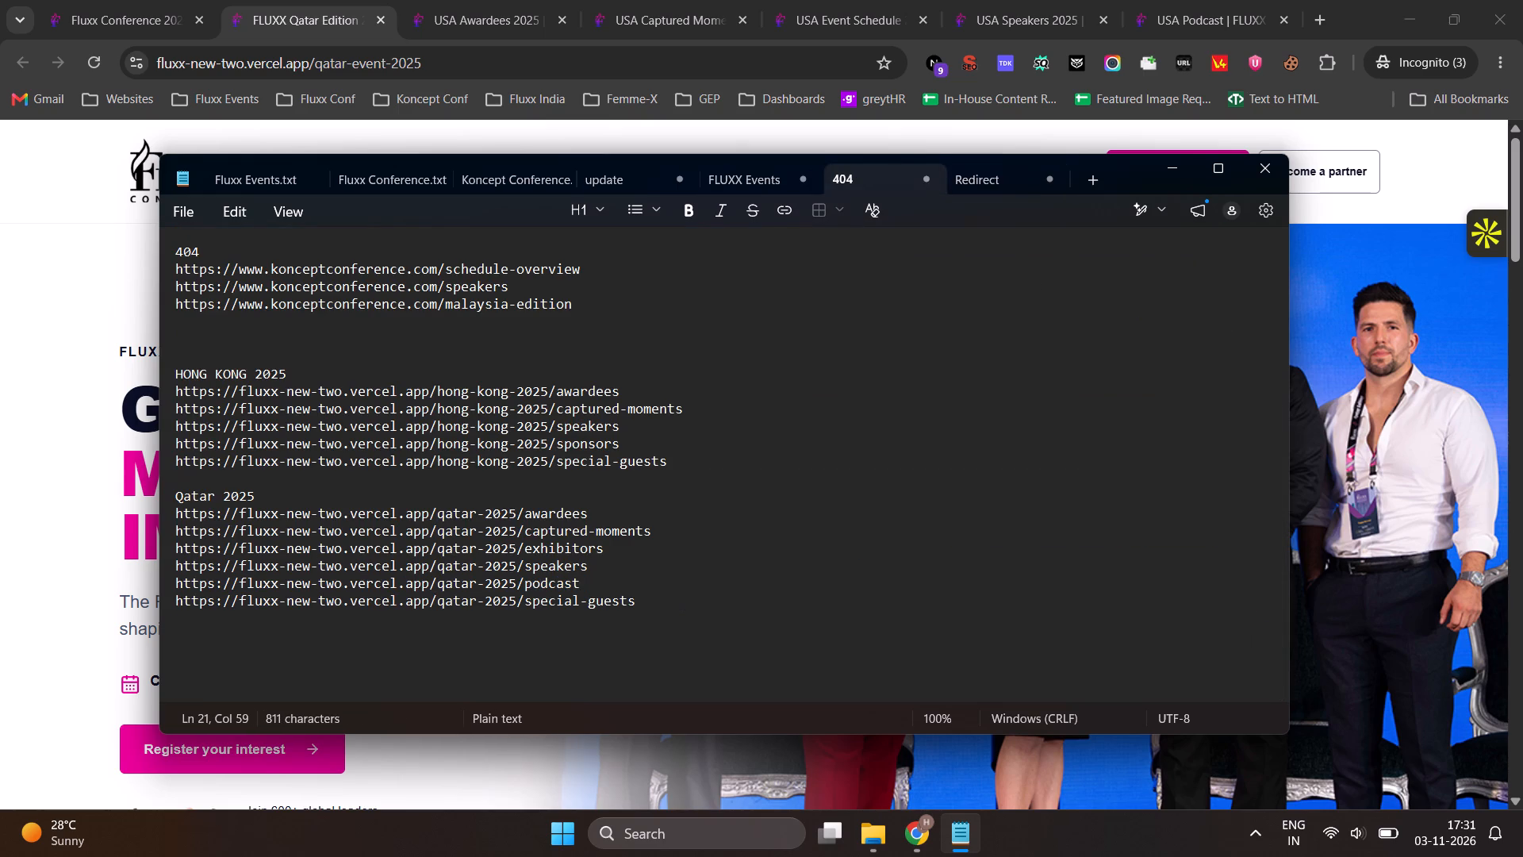
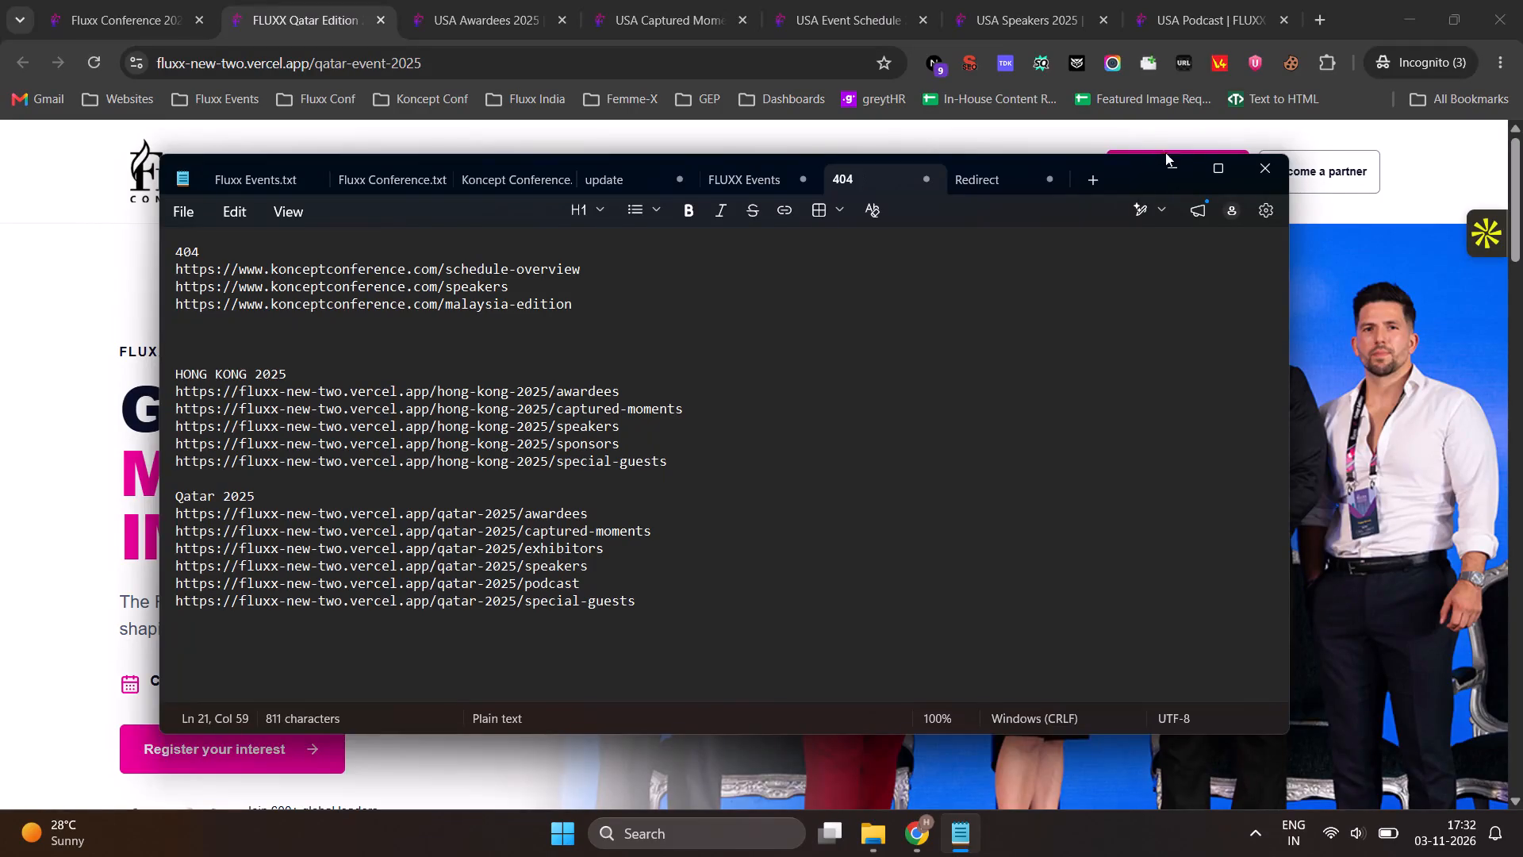
Switch from Notepad back to Chrome and close the Qatar Edition, USA Awardees, USA Captured Moments, USA Event Schedule and USA Speakers pages.
{"action": "left_click", "coordinate": [1174, 168]}
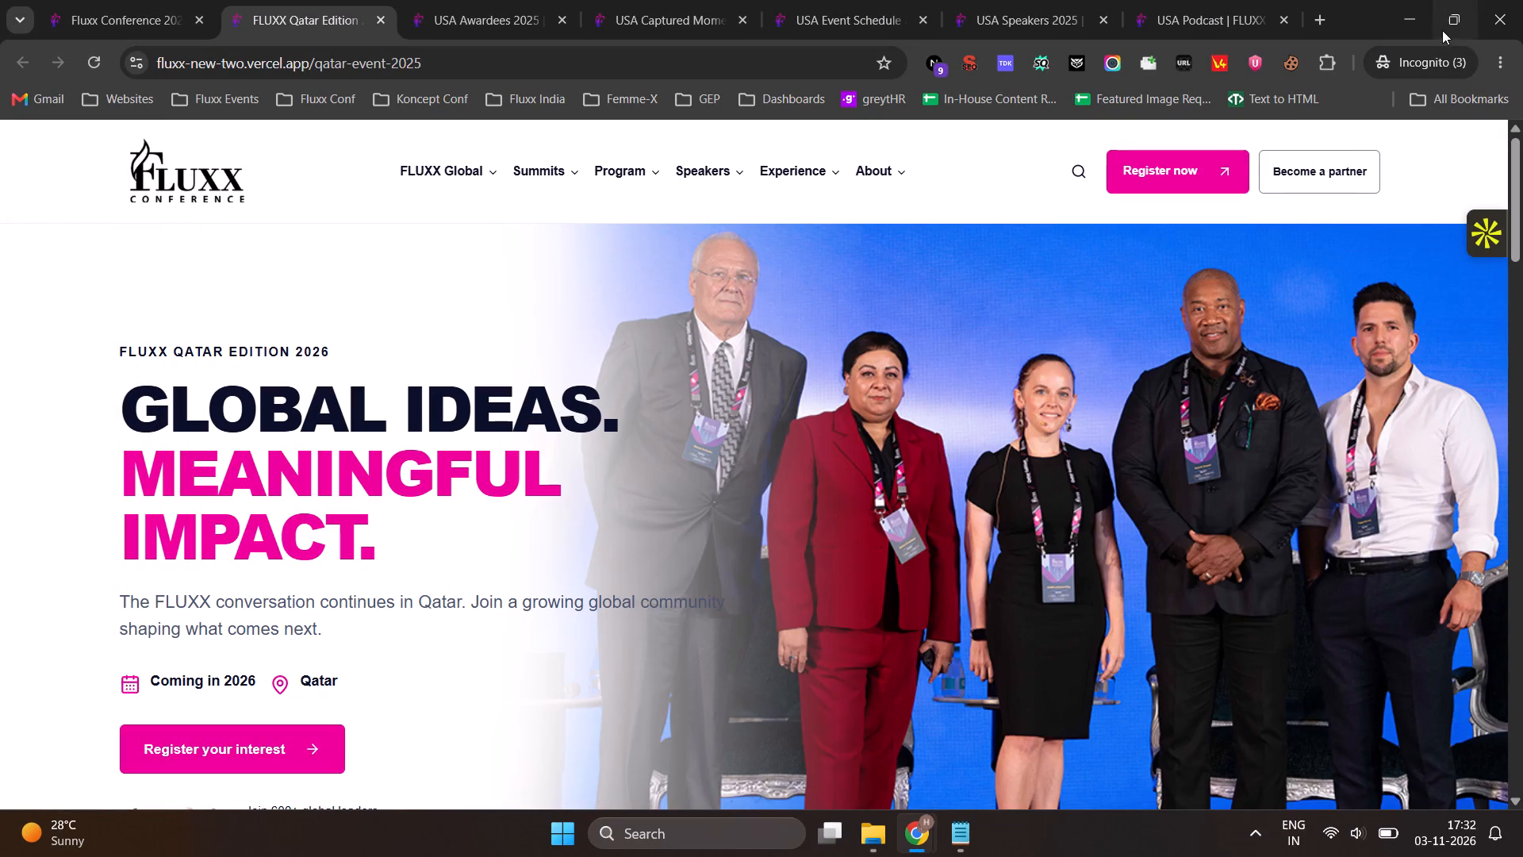
{"action": "left_click", "coordinate": [384, 20]}
{"action": "left_click", "coordinate": [384, 20]}
{"action": "triple_click", "coordinate": [384, 20]}
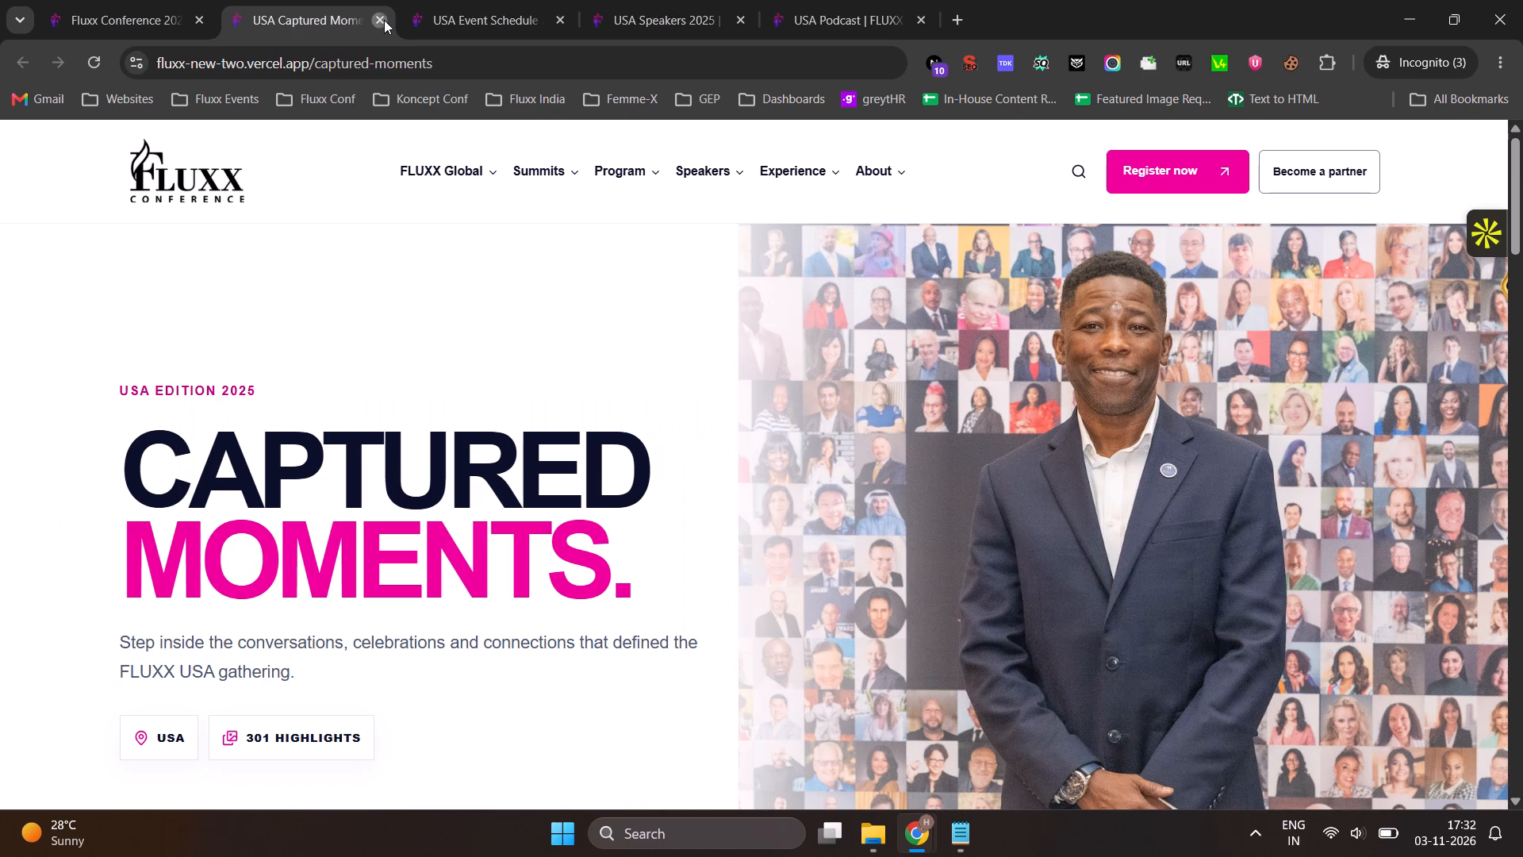
{"action": "double_click", "coordinate": [384, 20]}
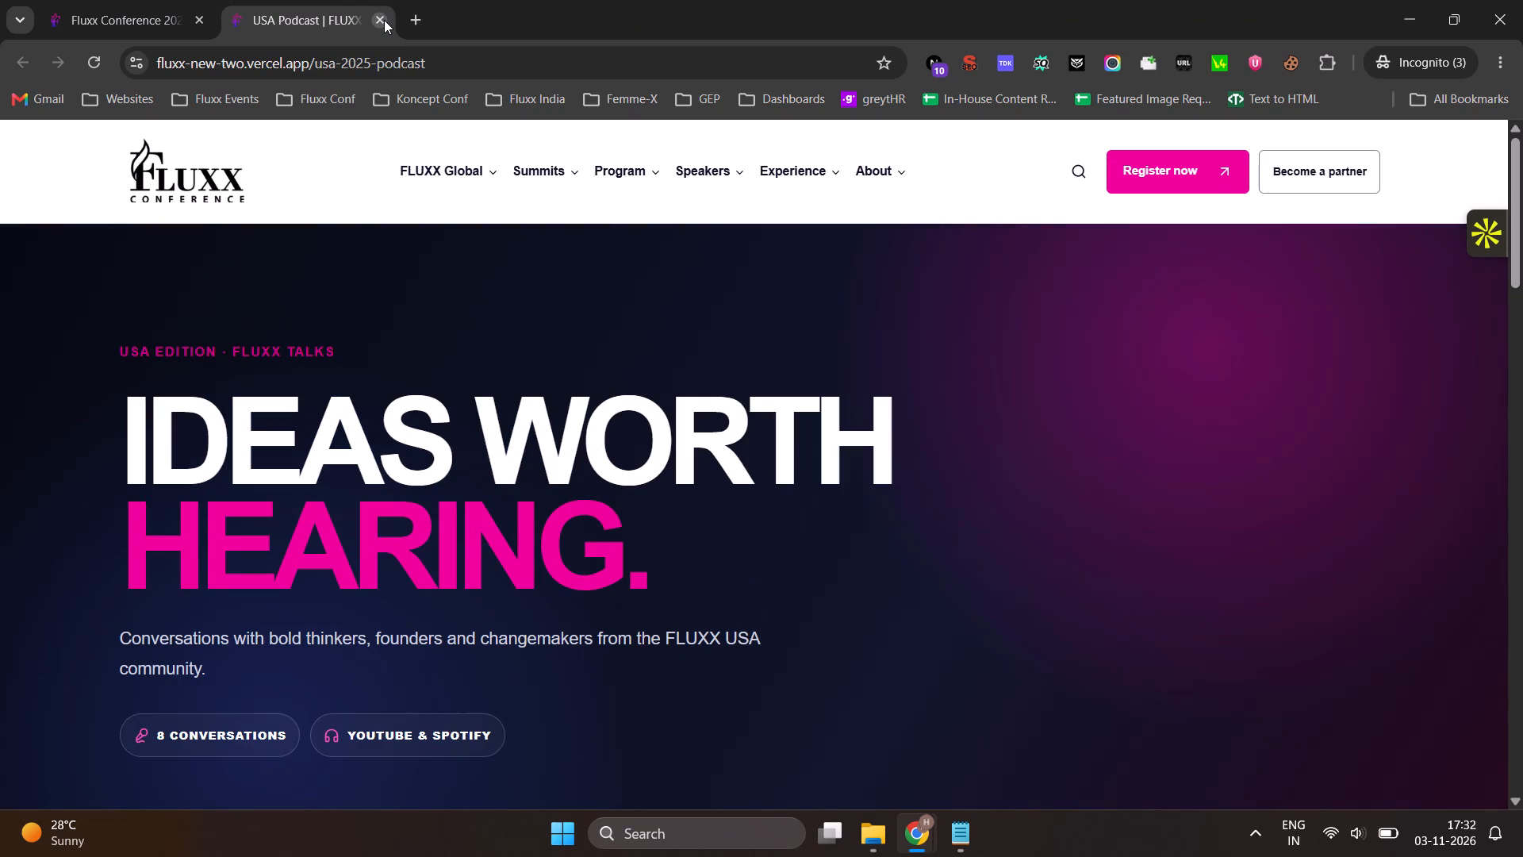
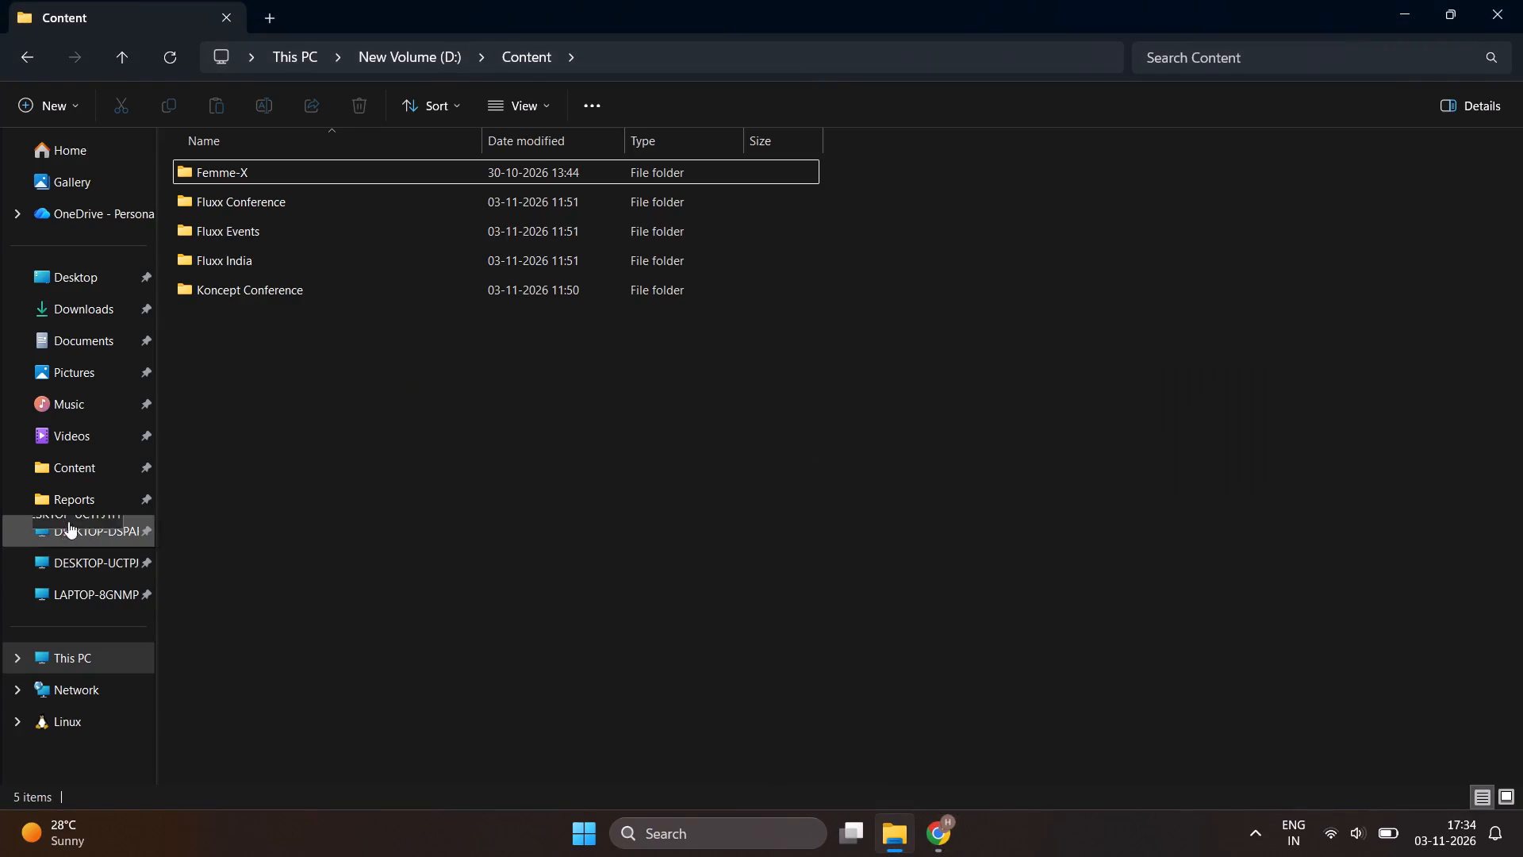
{"action": "left_click", "coordinate": [102, 698]}
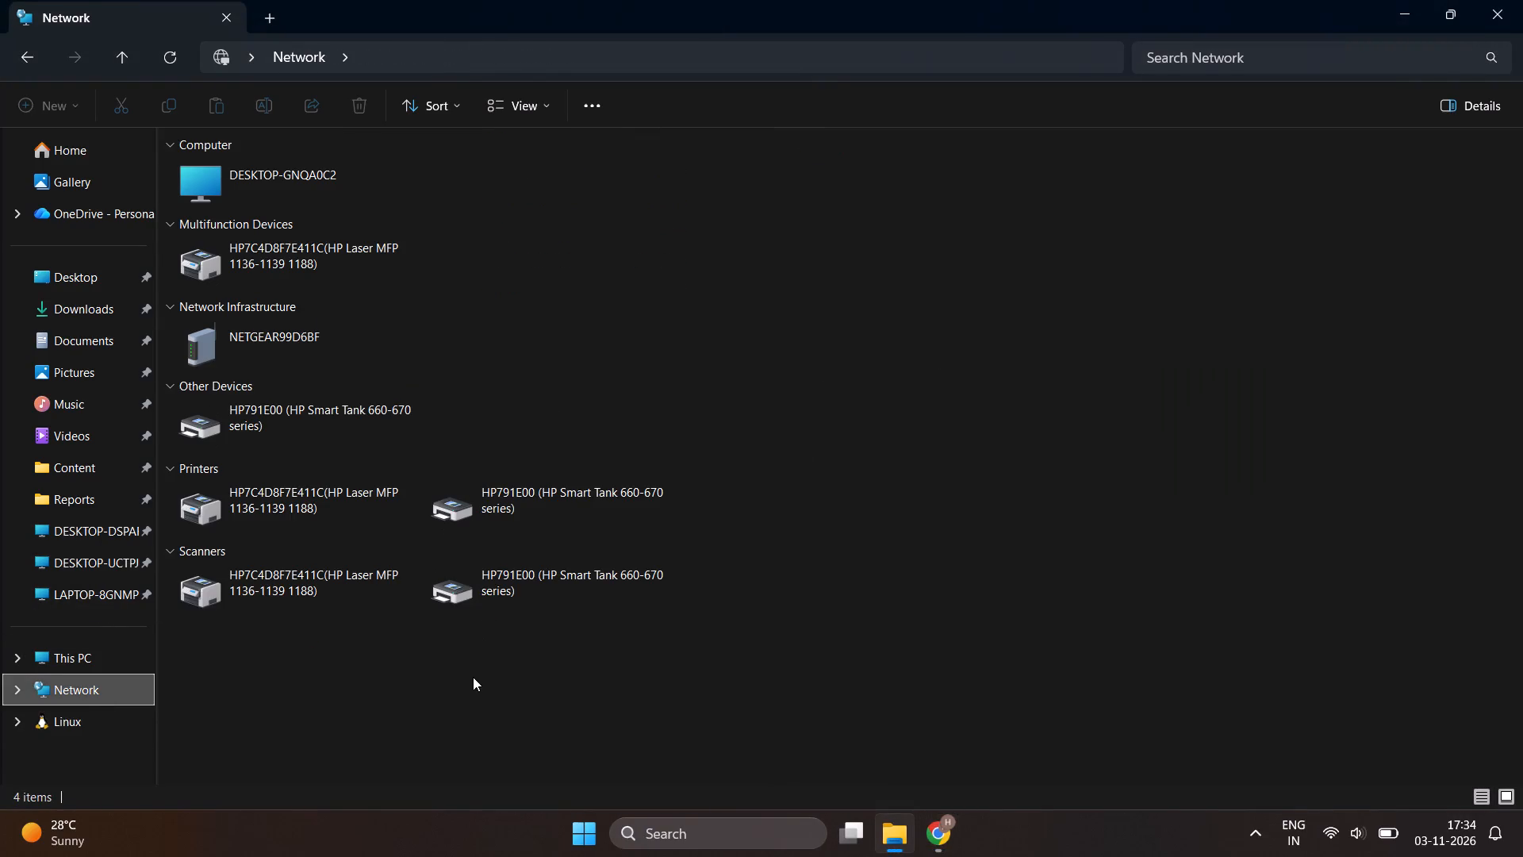
{"action": "right_click", "coordinate": [473, 677]}
{"action": "left_click", "coordinate": [554, 659]}
{"action": "left_click", "coordinate": [555, 632]}
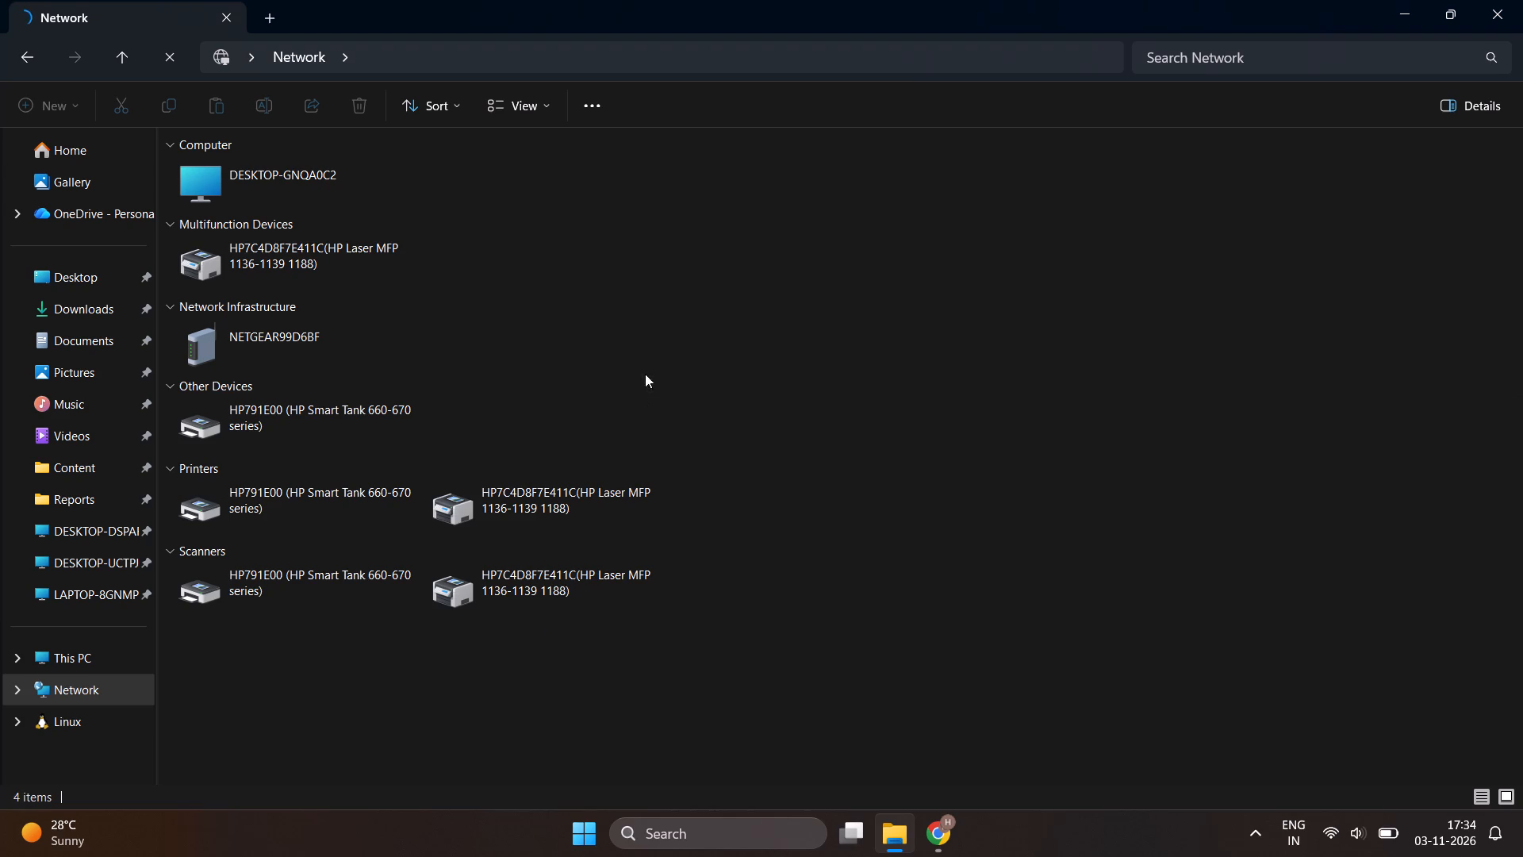
{"action": "left_click", "coordinate": [1522, 0]}
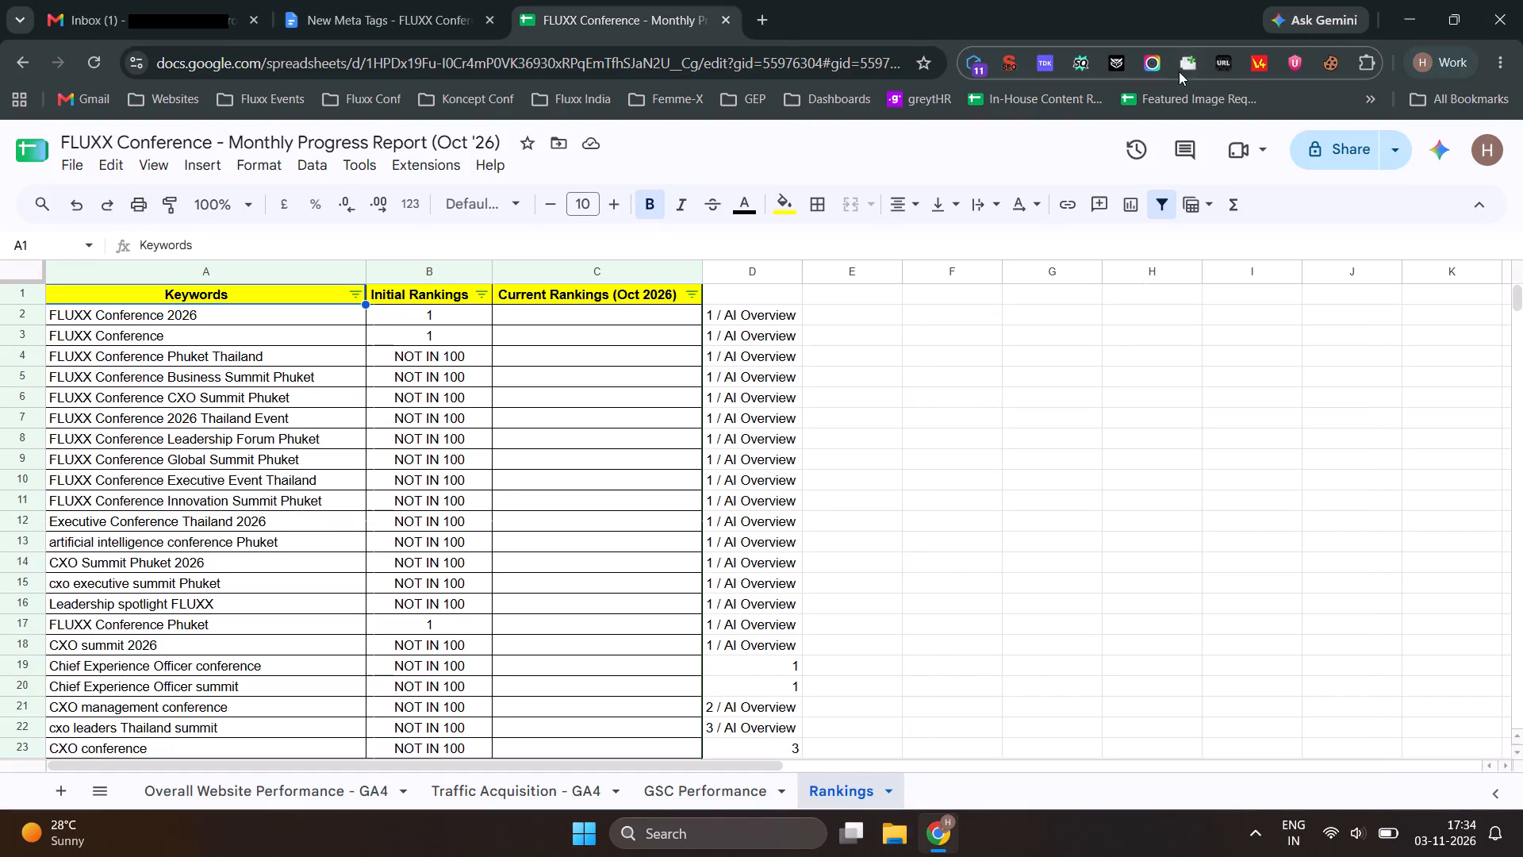
Open a new incognito window from the Chrome window showing the FLUXX Conference progress report.
{"action": "left_click", "coordinate": [1502, 63]}
{"action": "left_click", "coordinate": [1358, 205]}
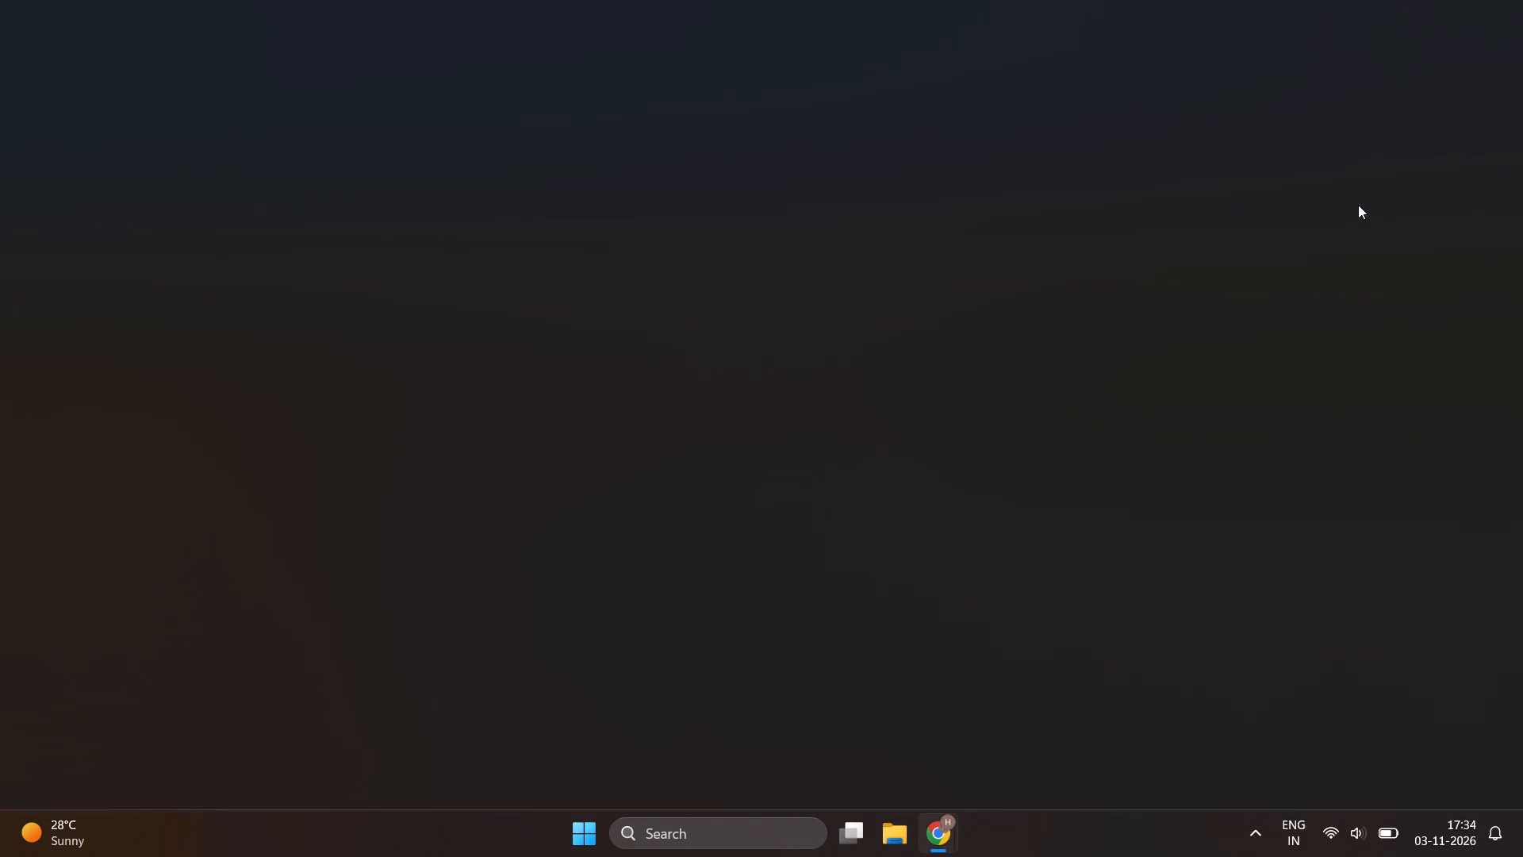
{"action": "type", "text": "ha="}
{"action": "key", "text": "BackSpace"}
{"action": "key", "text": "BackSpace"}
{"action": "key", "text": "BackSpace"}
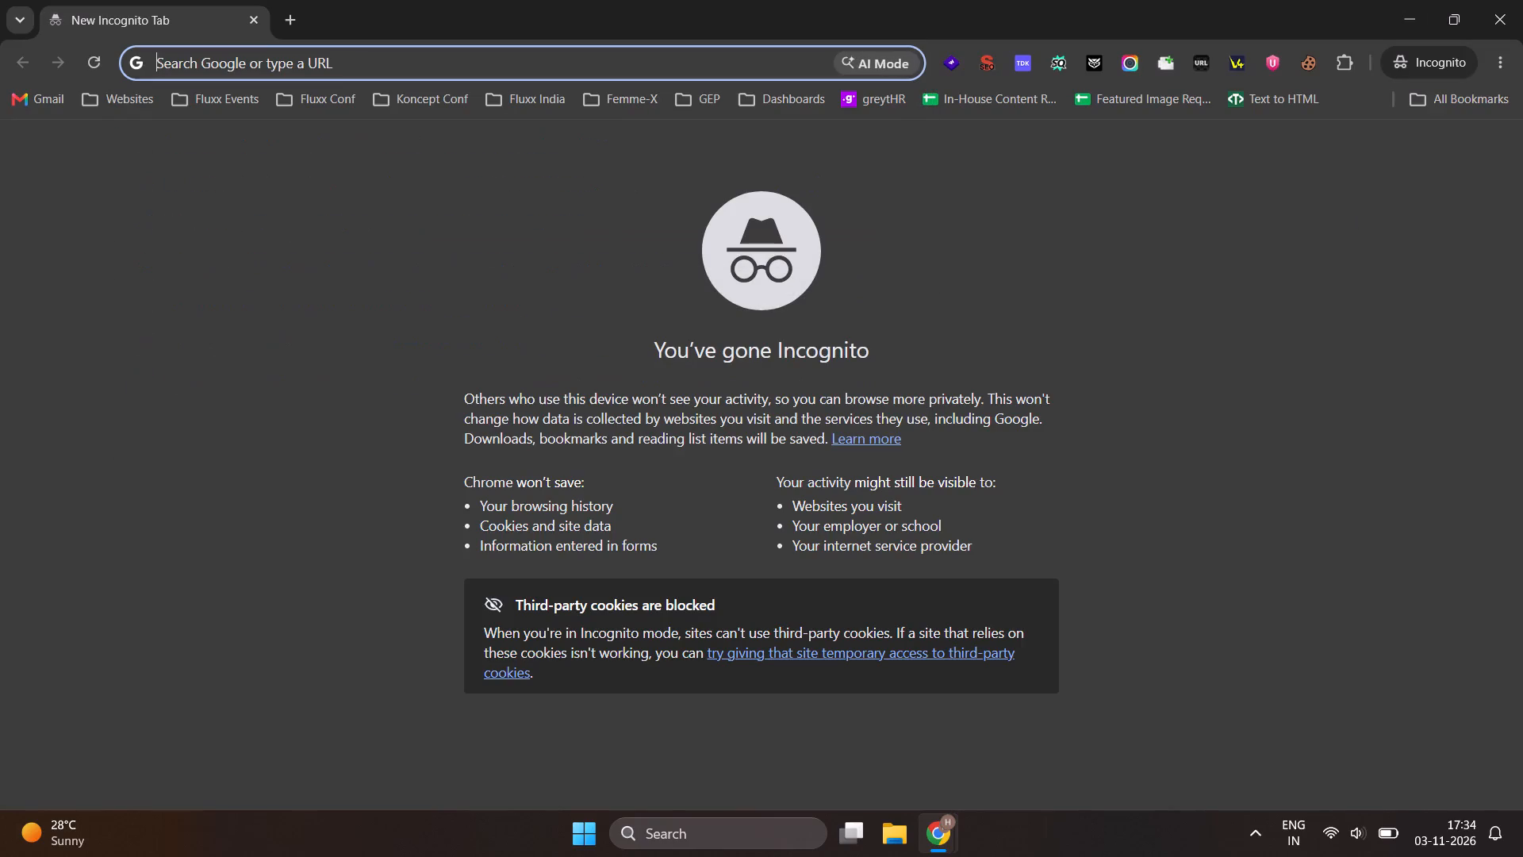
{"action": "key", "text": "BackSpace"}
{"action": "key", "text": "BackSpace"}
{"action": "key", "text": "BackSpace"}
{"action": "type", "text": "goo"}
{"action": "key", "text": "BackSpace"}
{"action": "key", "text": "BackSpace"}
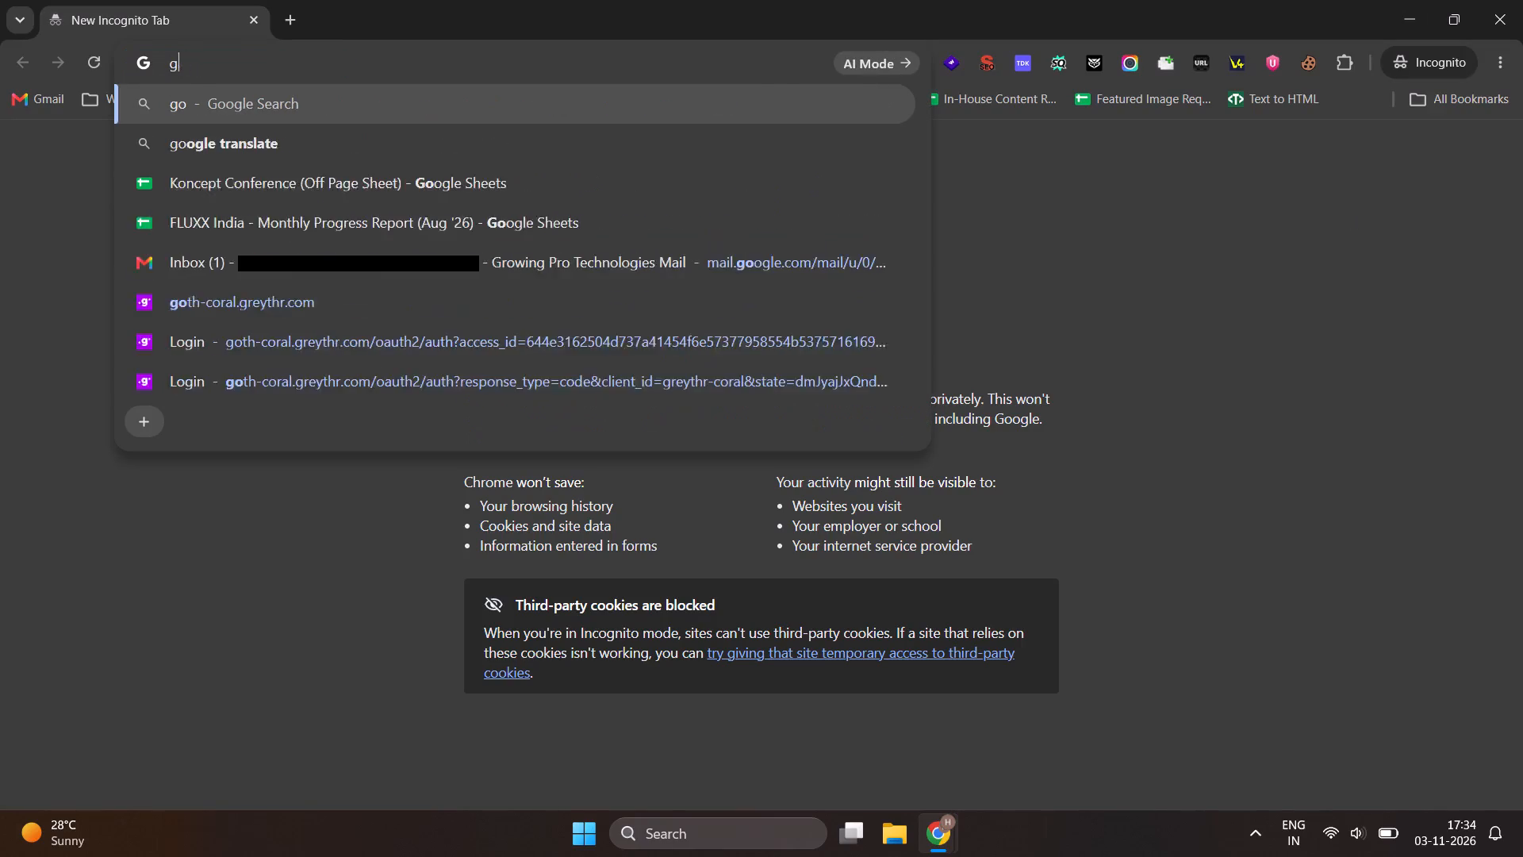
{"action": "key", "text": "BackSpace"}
Connect the Urban VPN extension to Thailand and dismiss its popup.
{"action": "left_click", "coordinate": [1263, 63]}
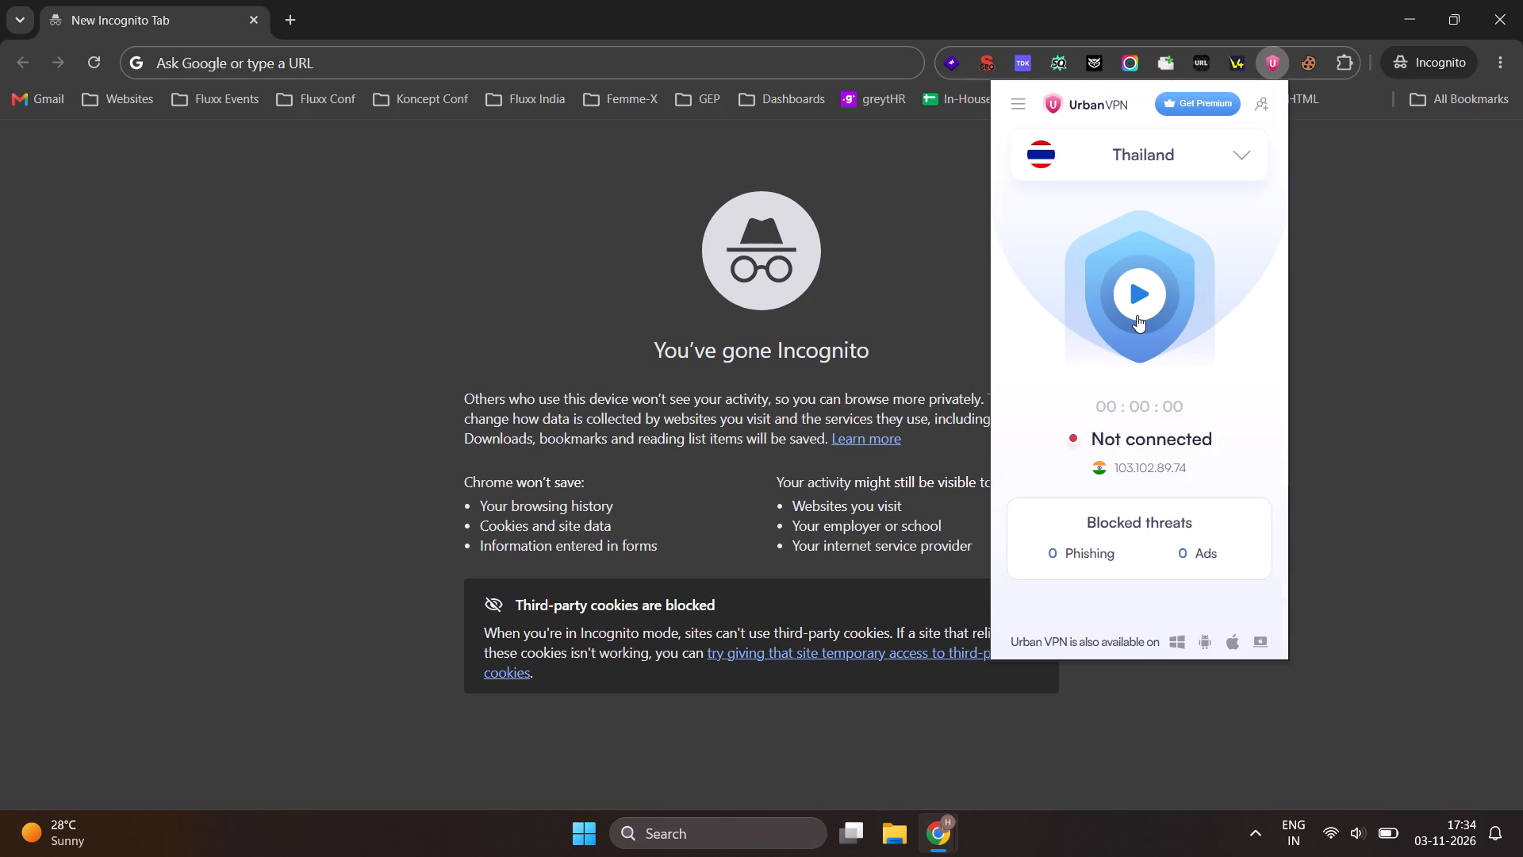
{"action": "left_click", "coordinate": [1141, 307]}
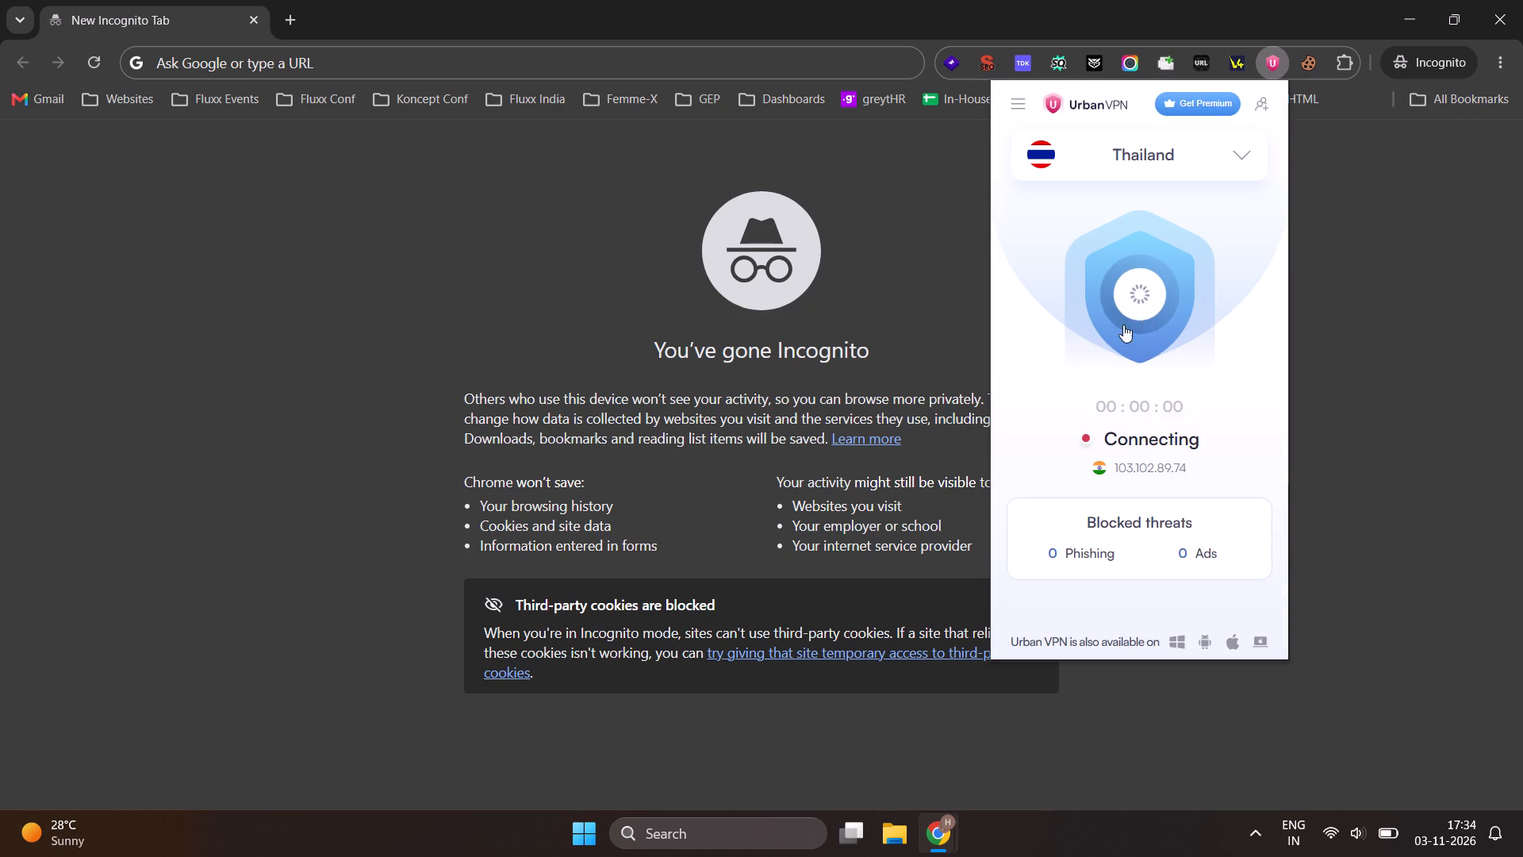
{"action": "left_click", "coordinate": [535, 189]}
Load google.com in the incognito tab.
{"action": "left_click", "coordinate": [389, 66]}
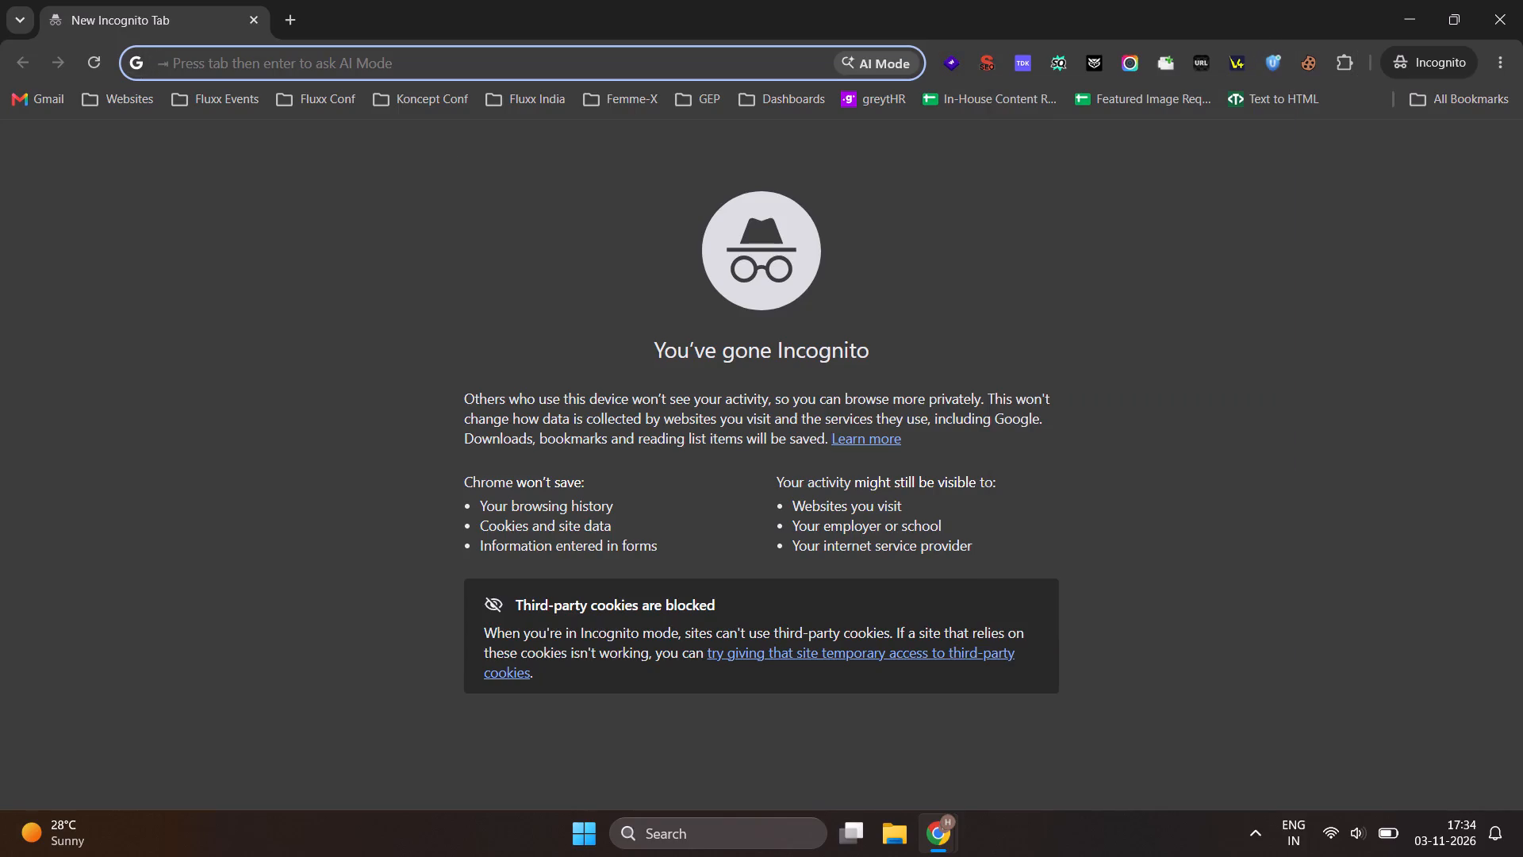
{"action": "type", "text": "google"}
{"action": "key", "text": "ctrl+Return"}
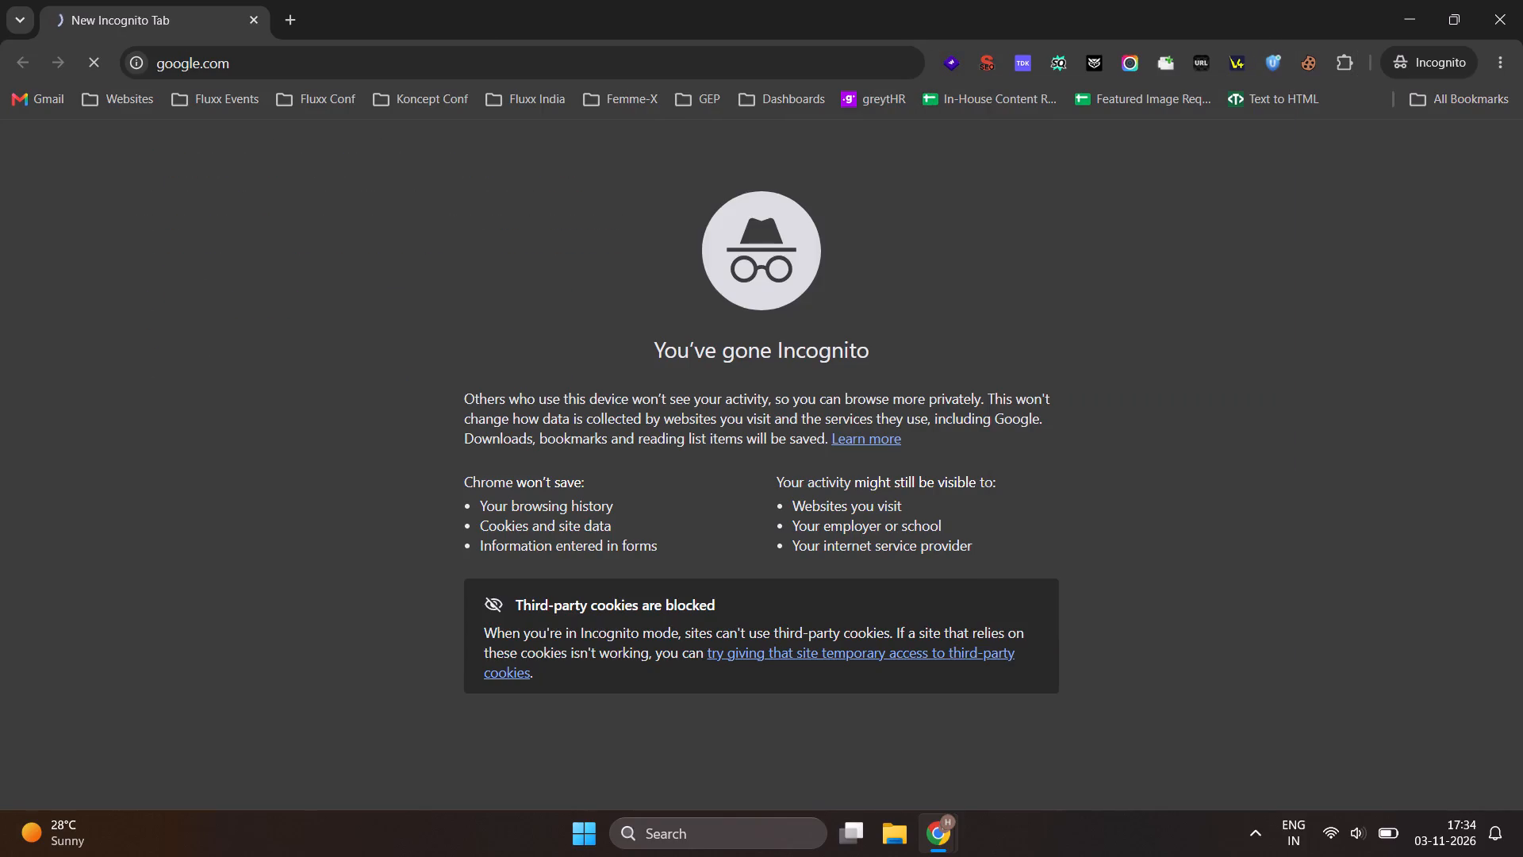
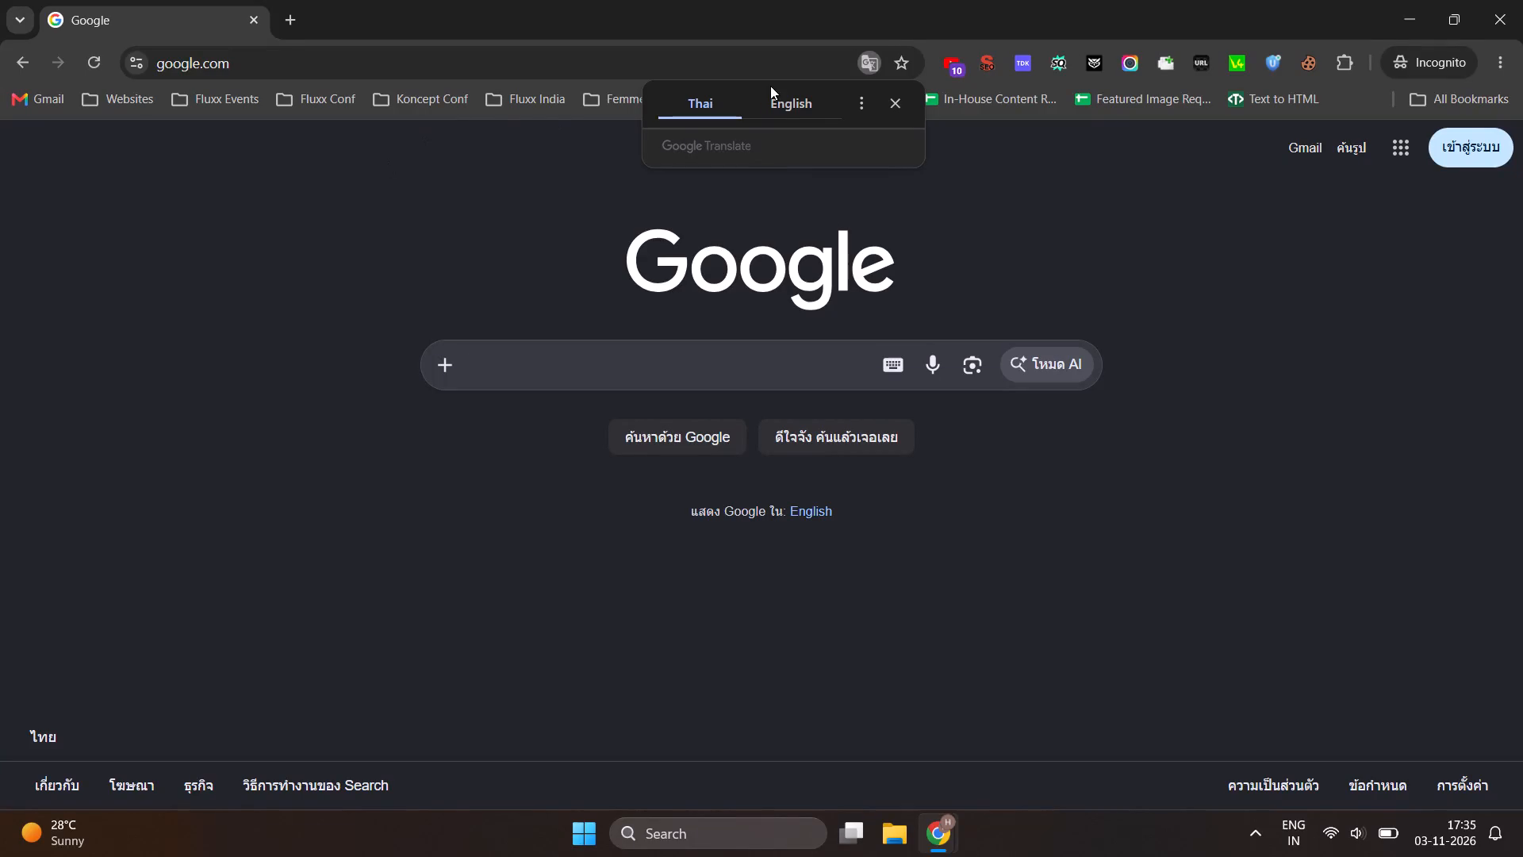
Translate the Google homepage from Thai to English and dismiss the translation popup.
{"action": "left_click", "coordinate": [770, 86]}
{"action": "left_click", "coordinate": [776, 104]}
{"action": "left_click", "coordinate": [760, 0]}
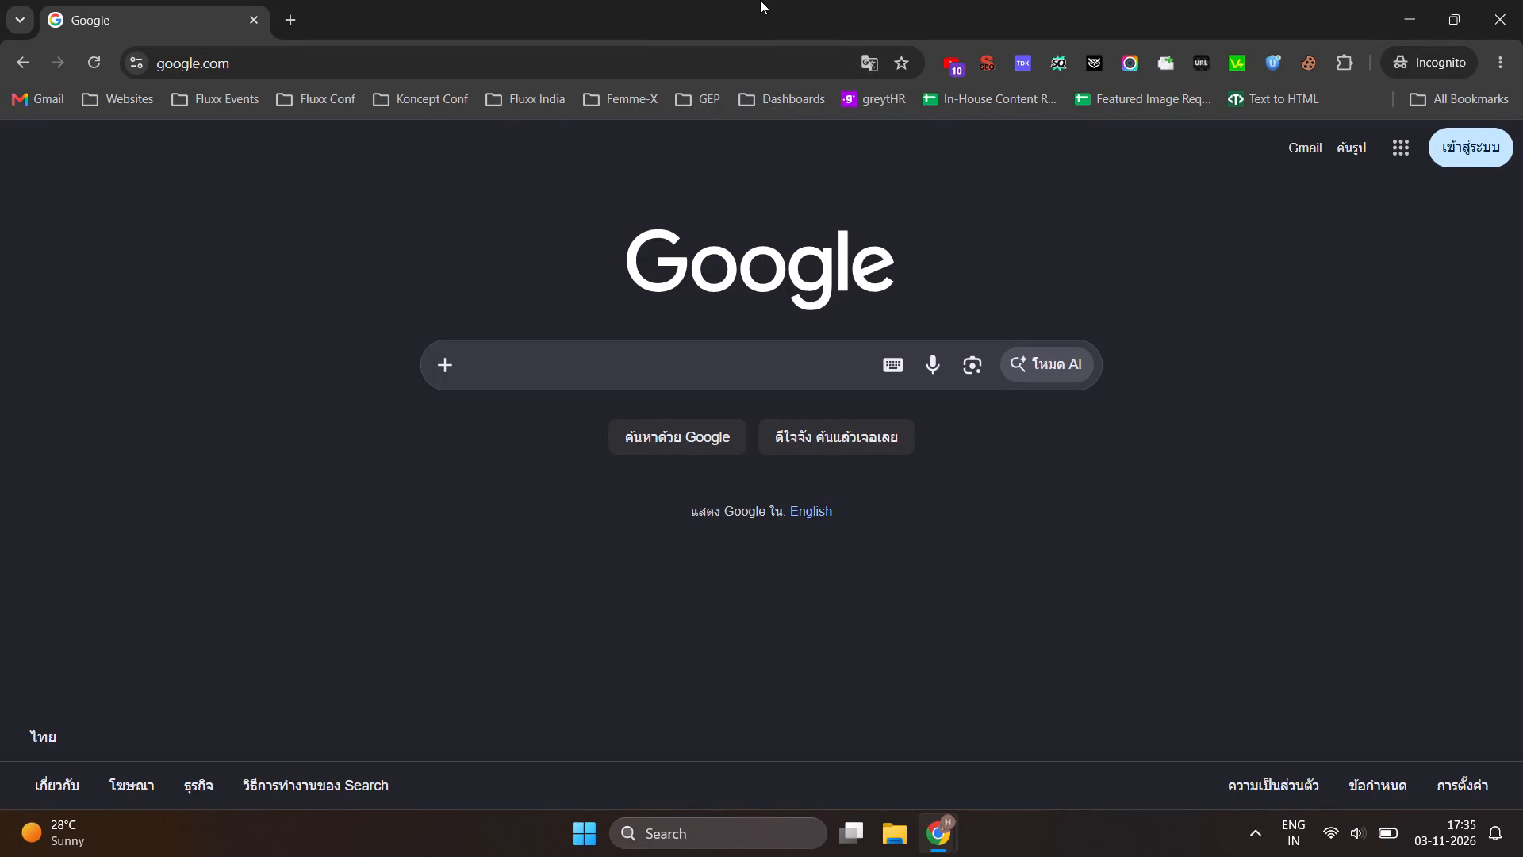
{"action": "left_click", "coordinate": [869, 69]}
{"action": "left_click", "coordinate": [703, 169]}
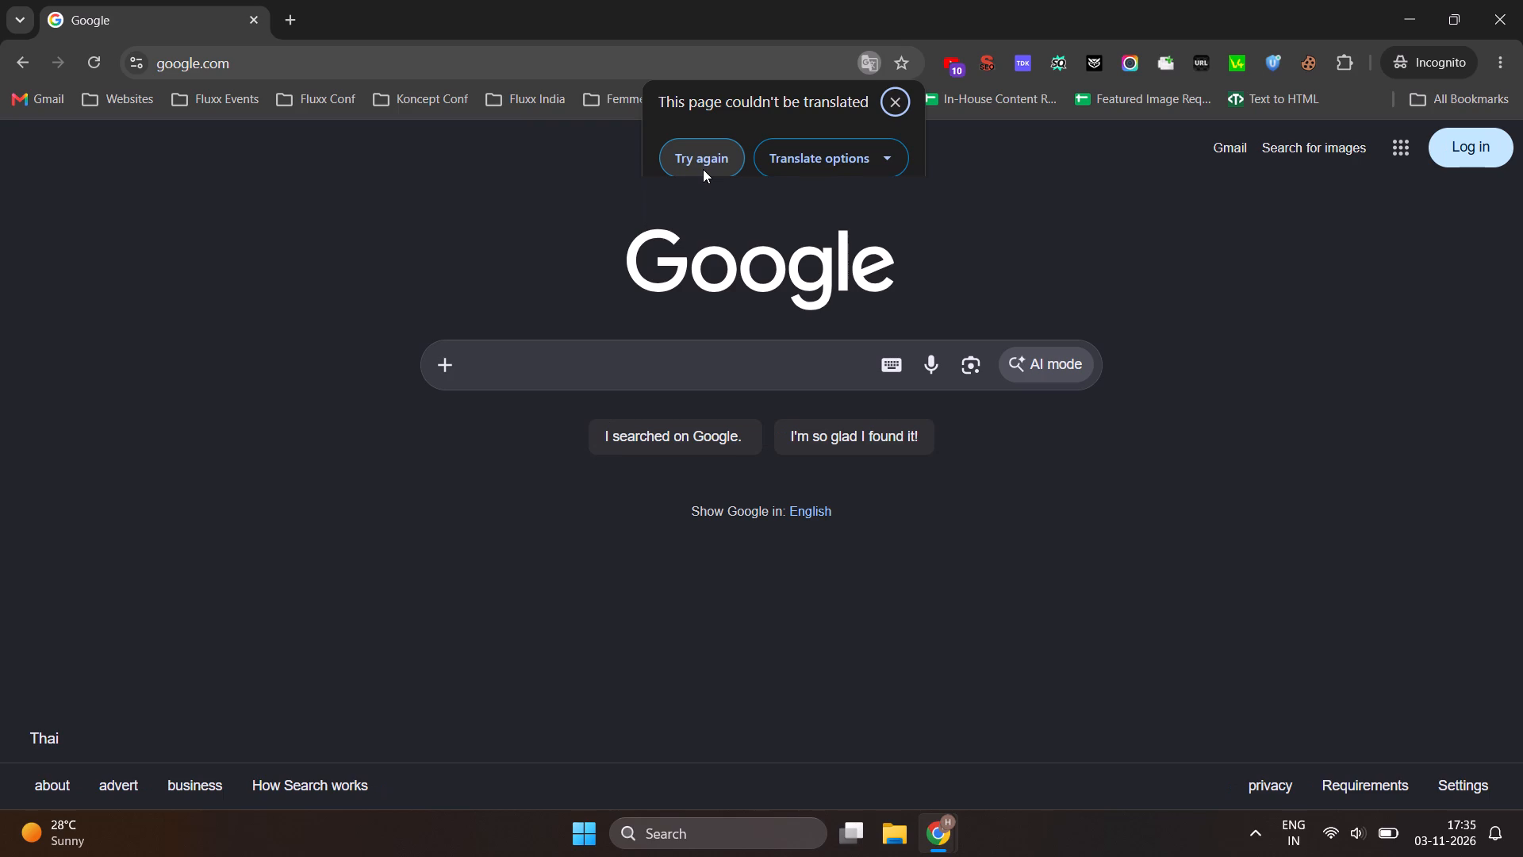
{"action": "left_click", "coordinate": [1328, 422]}
Copy the keyword "FLUXX Conference 2026" from the Rankings sheet and search Google for it in the incognito window.
{"action": "left_click", "coordinate": [714, 357]}
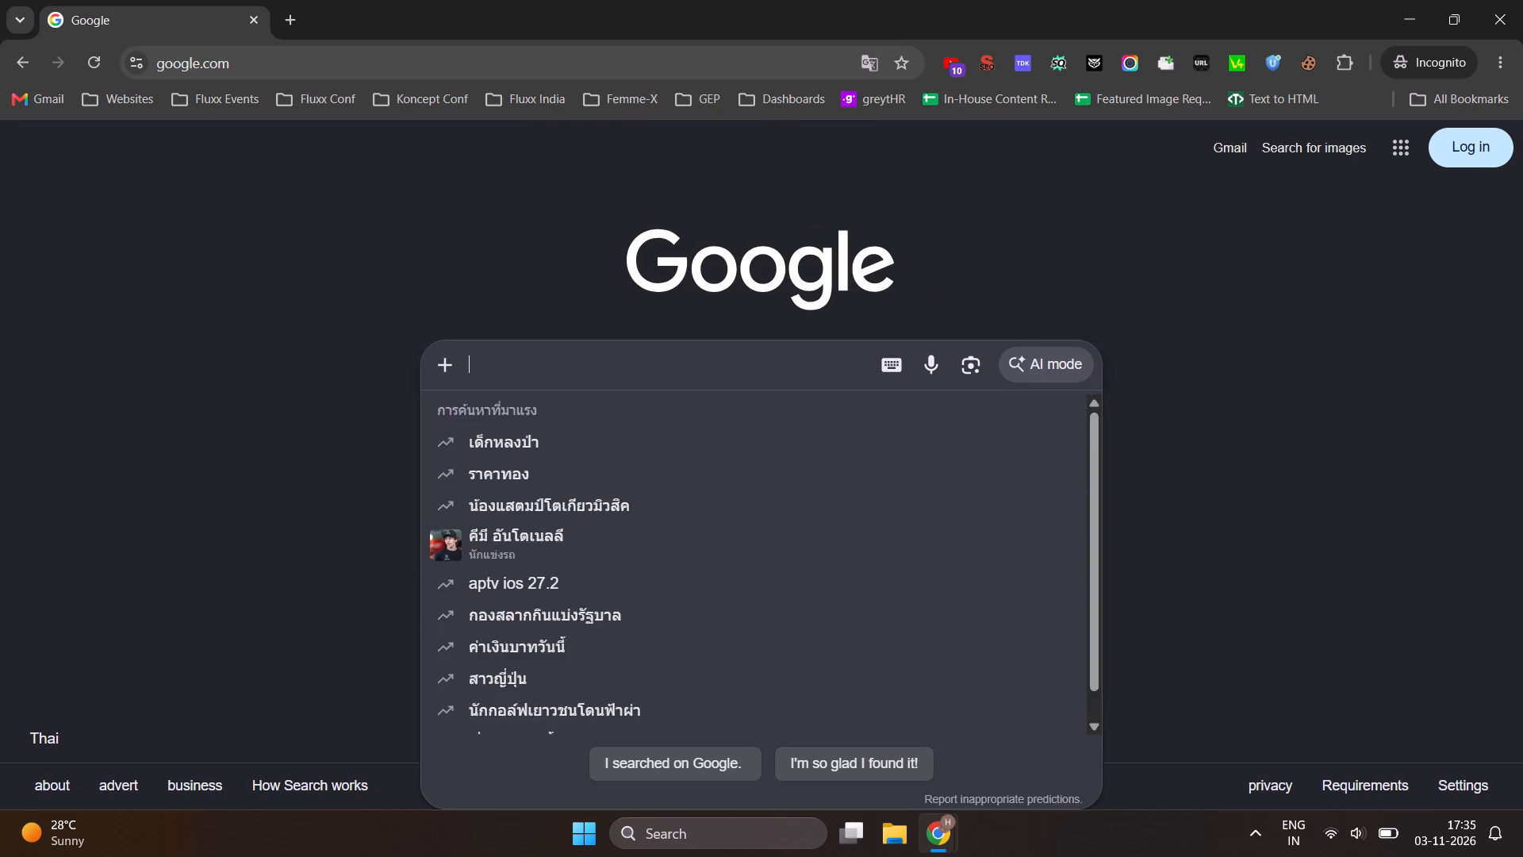
{"action": "key", "text": "alt+Tab"}
{"action": "left_click", "coordinate": [140, 311]}
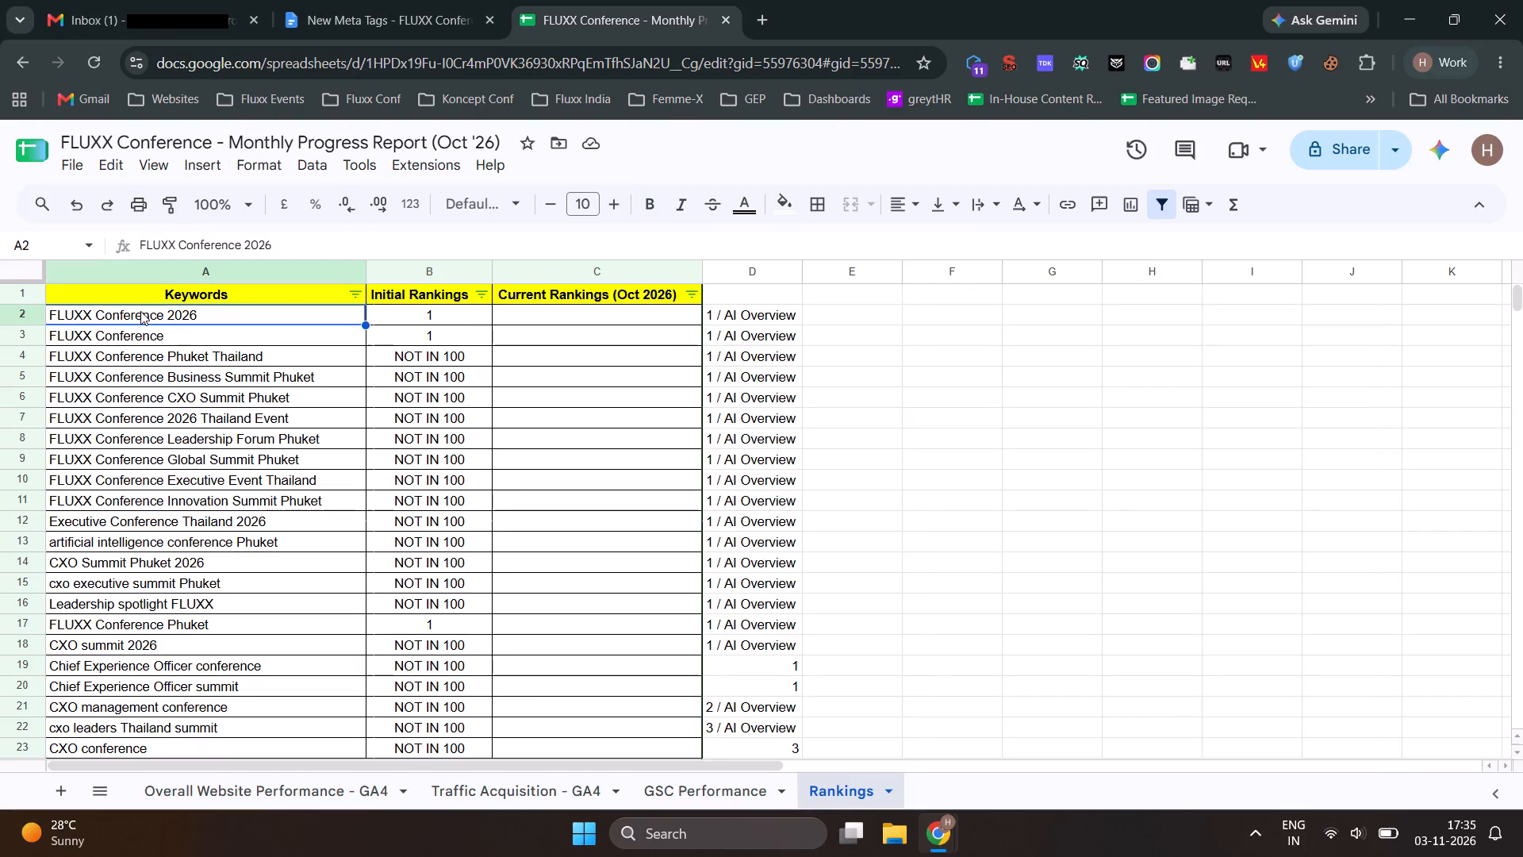
{"action": "key", "text": "ctrl+c"}
{"action": "key", "text": "alt+Tab"}
{"action": "key", "text": "ctrl+v"}
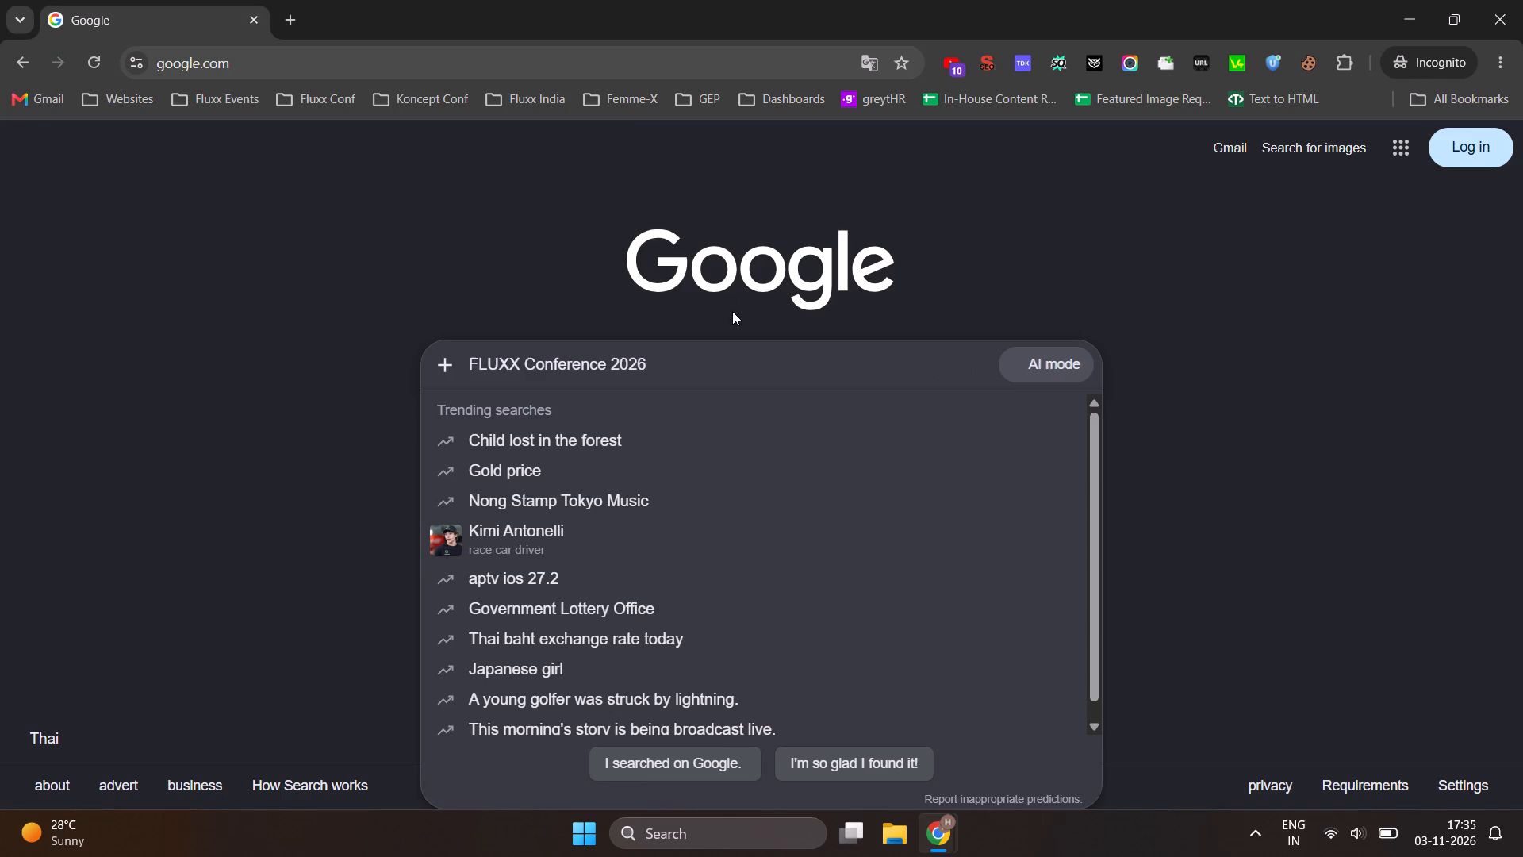
{"action": "key", "text": "Return"}
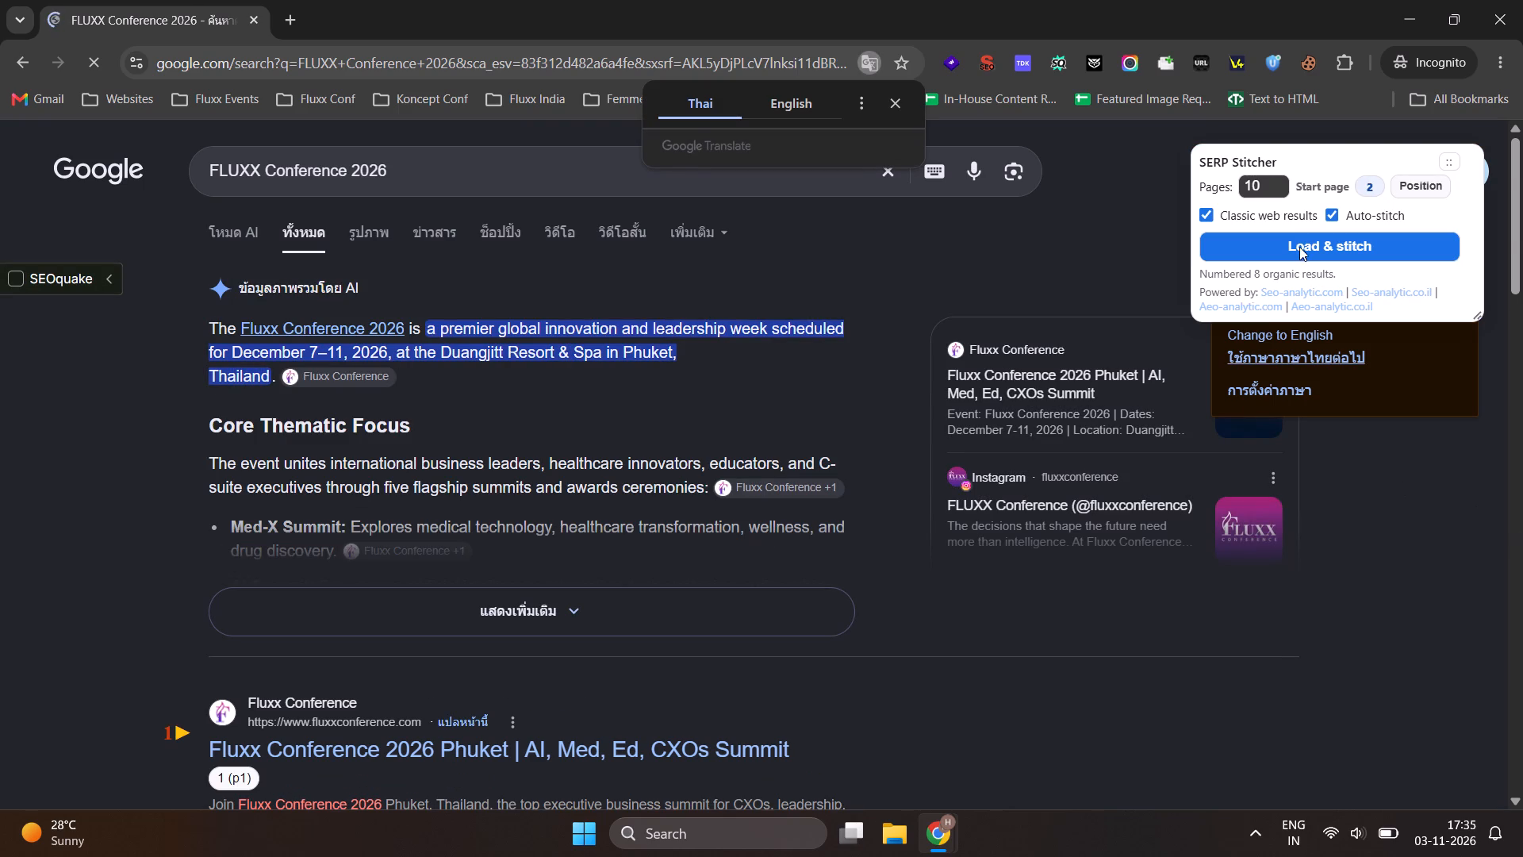
Turn off Auto-stitch in SERP Stitcher and dismiss the translation popup on the results page.
{"action": "left_click", "coordinate": [1335, 210]}
{"action": "left_click", "coordinate": [1068, 0]}
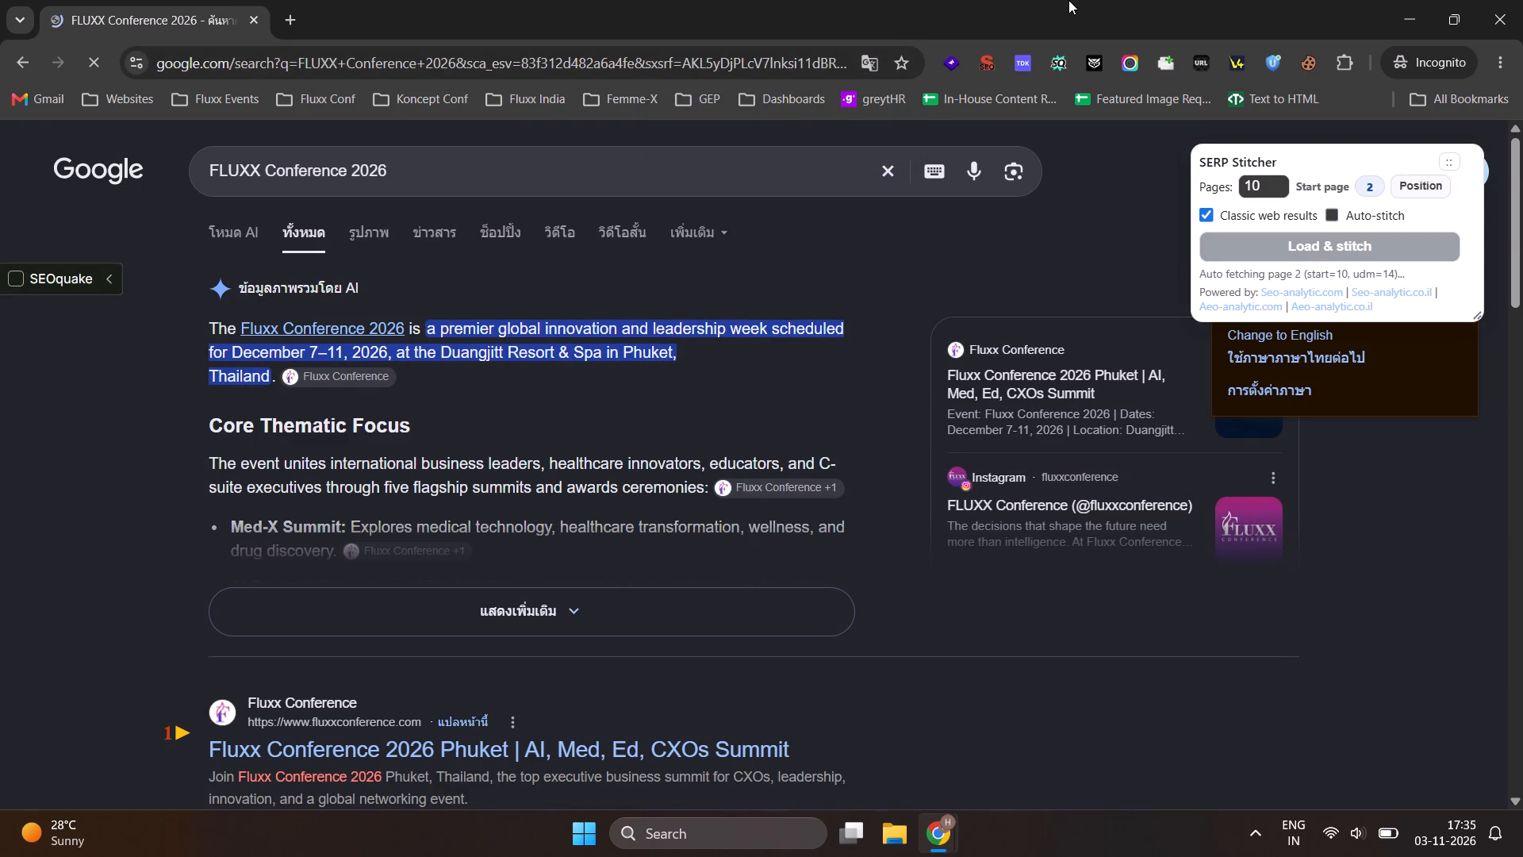
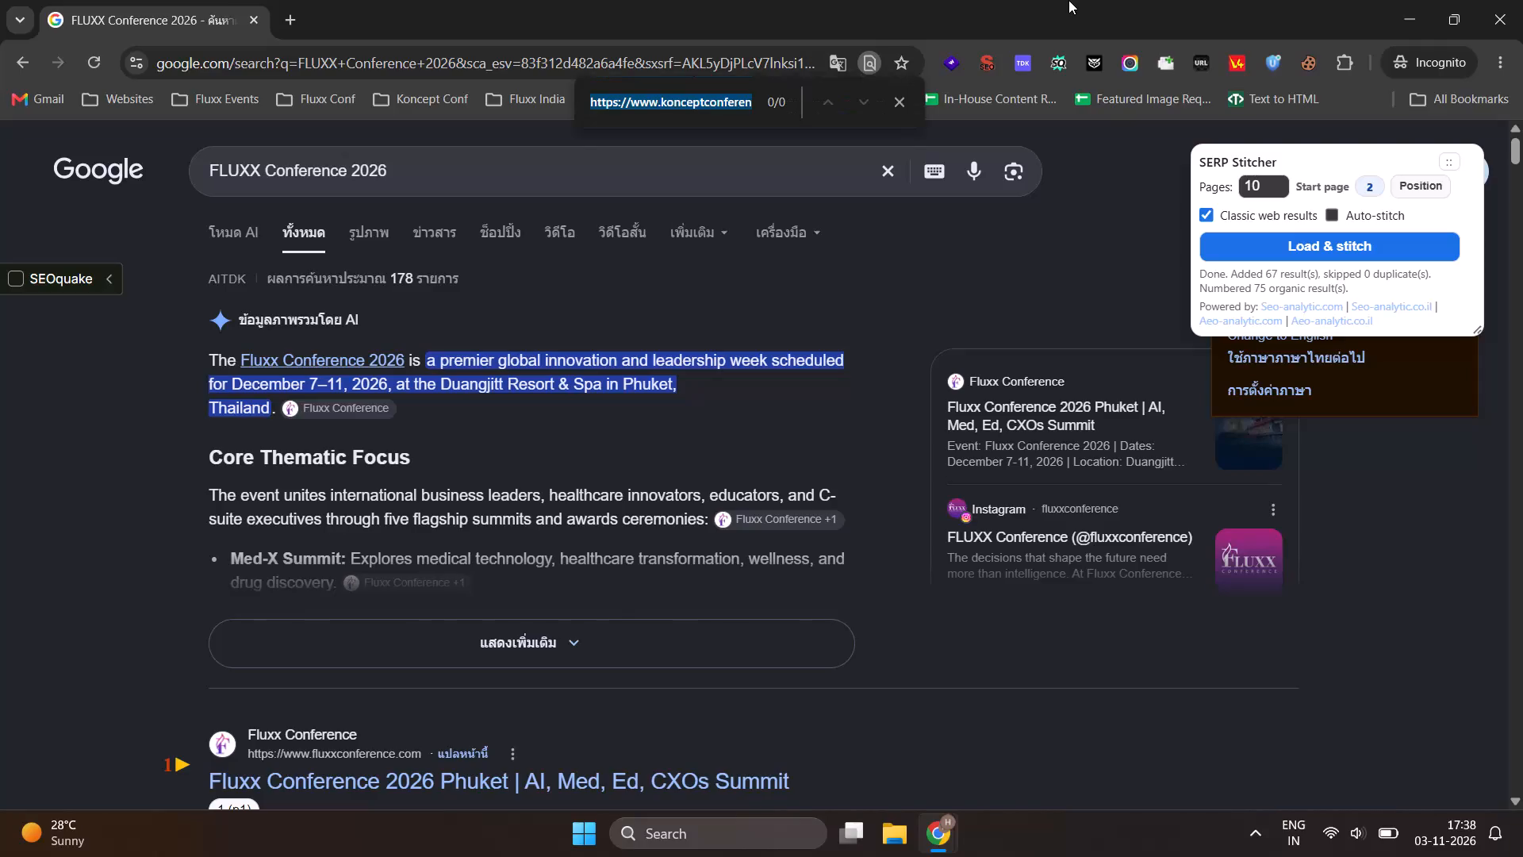
Find "fluxxconference.com" in the results page for "FLUXX Conference 2026" and examine where its matches occur.
{"action": "type", "text": "fluxxconference.com"}
{"action": "key", "text": "Return"}
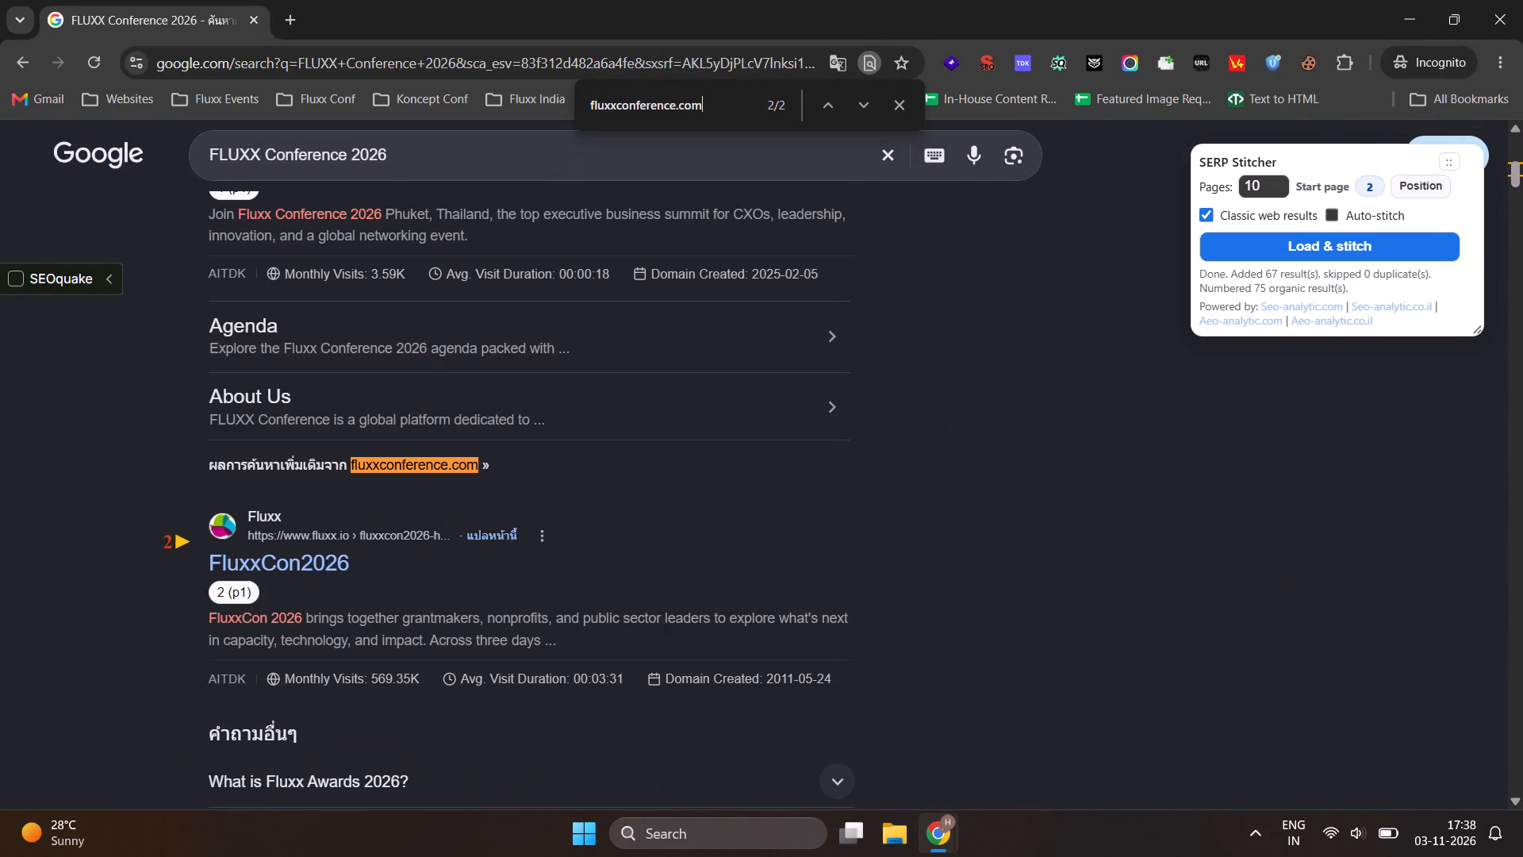
{"action": "key", "text": "Return"}
{"action": "key", "text": "Return"}
{"action": "key", "text": "Return"}
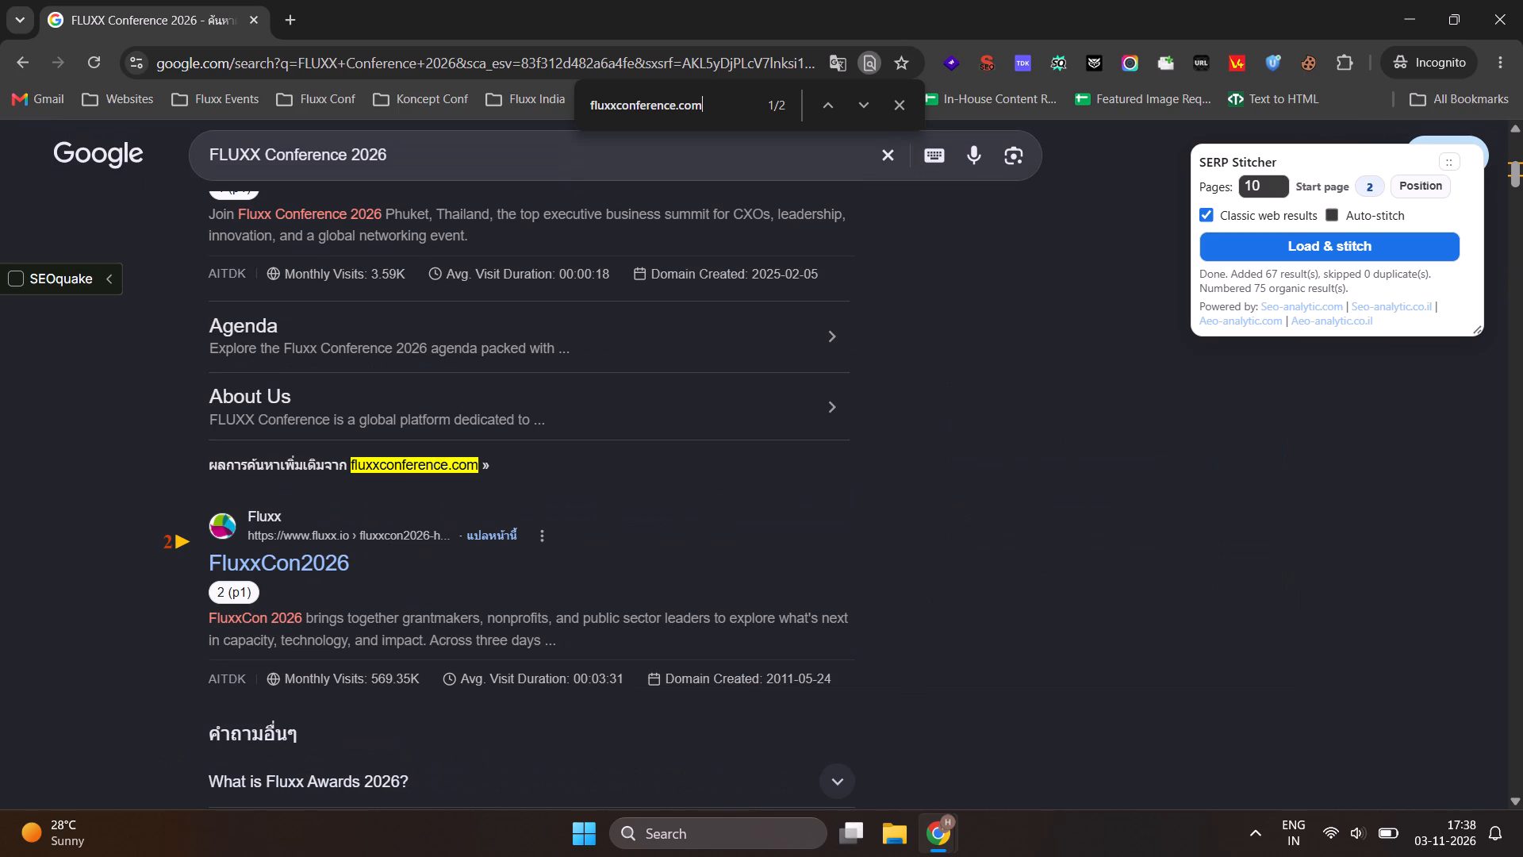
{"action": "scroll", "coordinate": [907, 335], "scroll_direction": "up", "scroll_amount": 10}
{"action": "scroll", "coordinate": [496, 674], "scroll_direction": "up", "scroll_amount": 2}
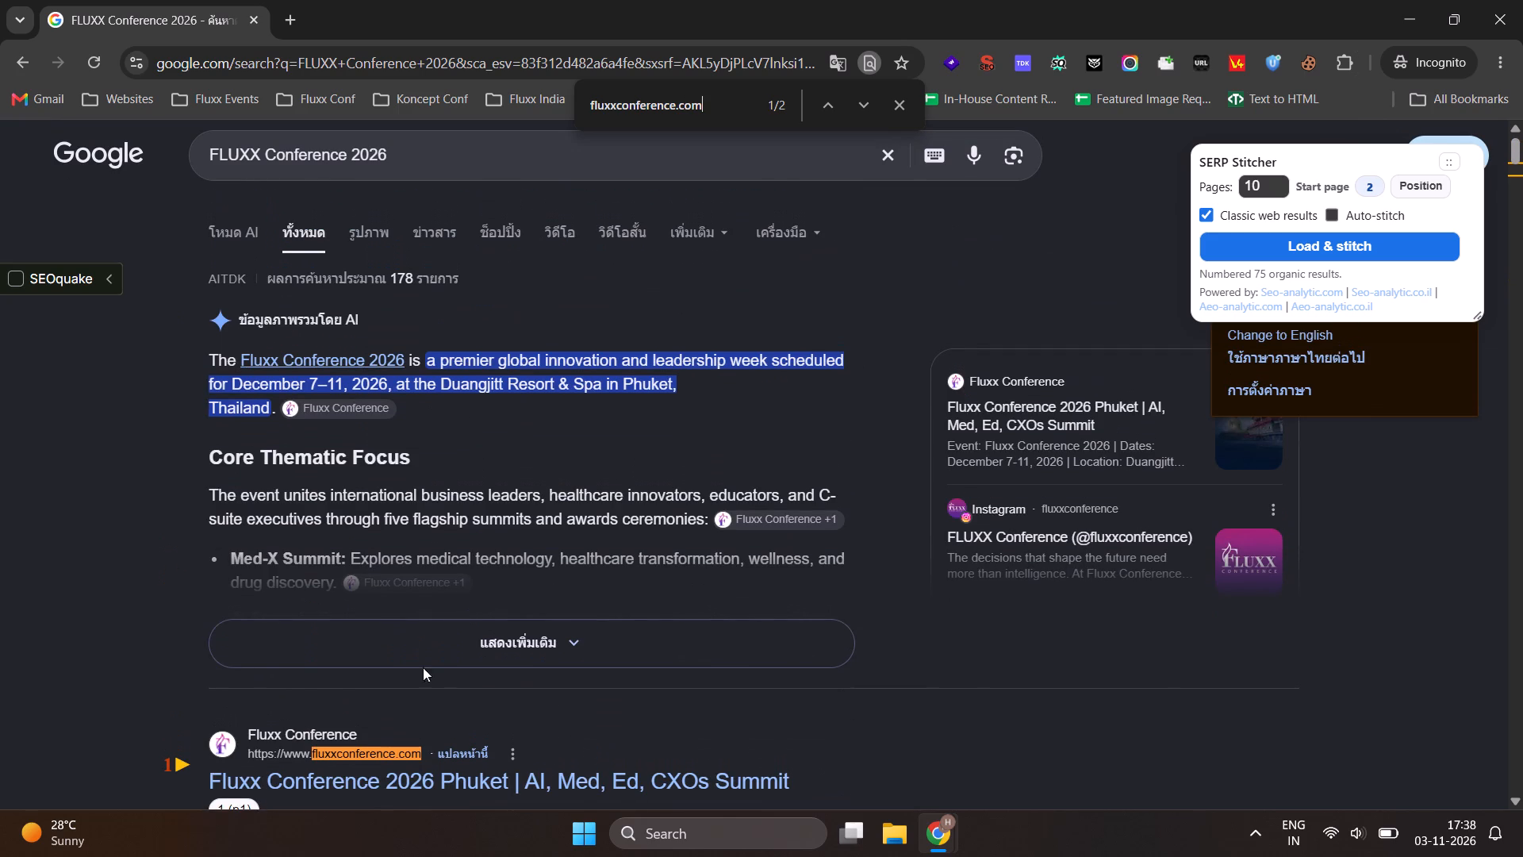
Copy the keyword "FLUXX Conference" from the Rankings sheet, search Google for it in the incognito window, and look for fluxxconference.com in the results.
{"action": "key", "text": "alt+Tab"}
{"action": "key", "text": "Down"}
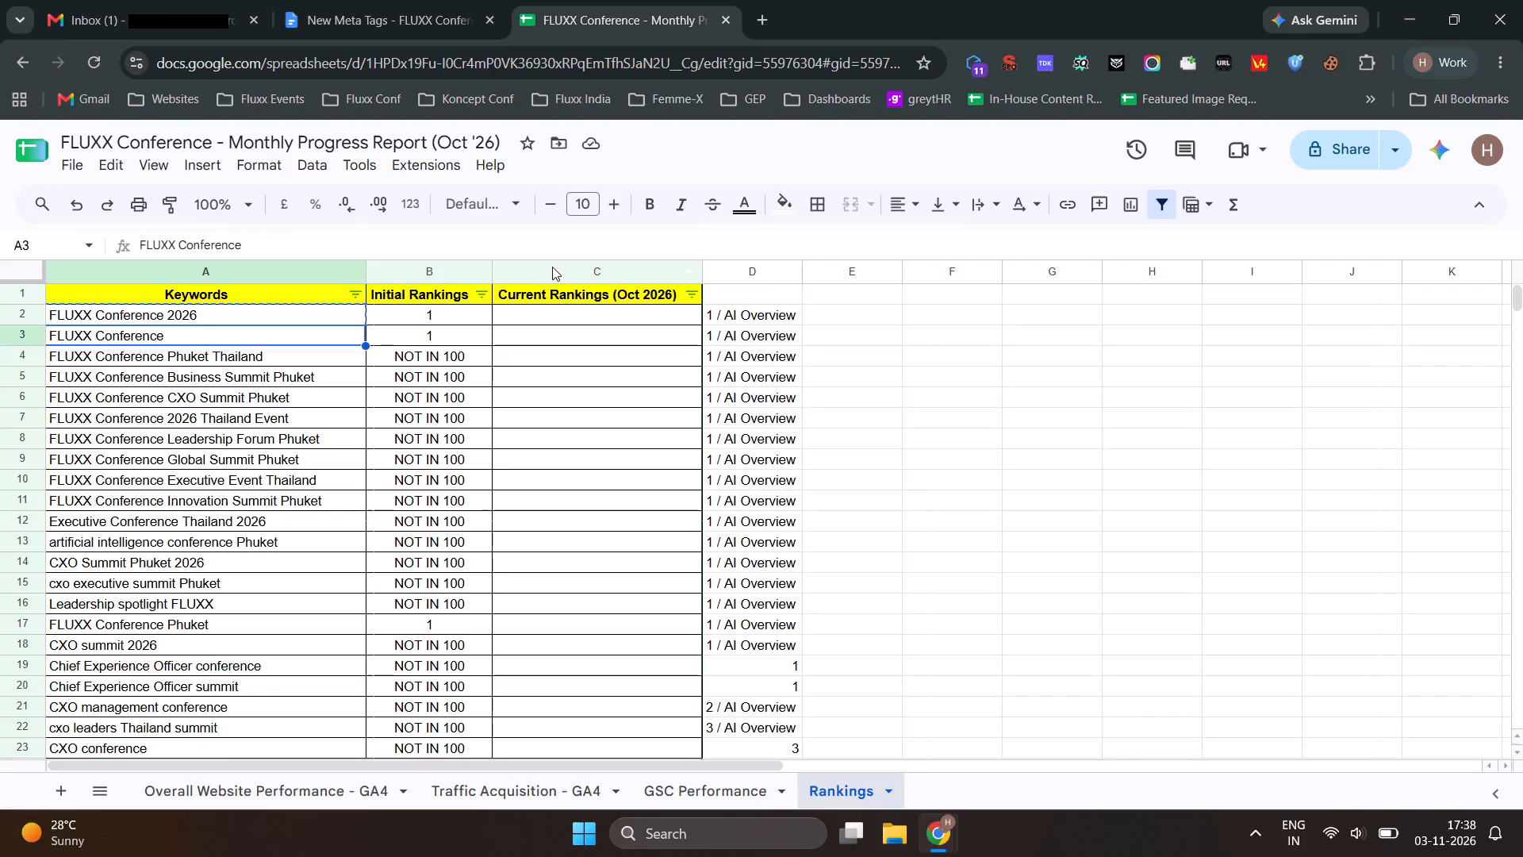
{"action": "key", "text": "ctrl+c"}
{"action": "key", "text": "alt+Tab"}
{"action": "left_click", "coordinate": [889, 154]}
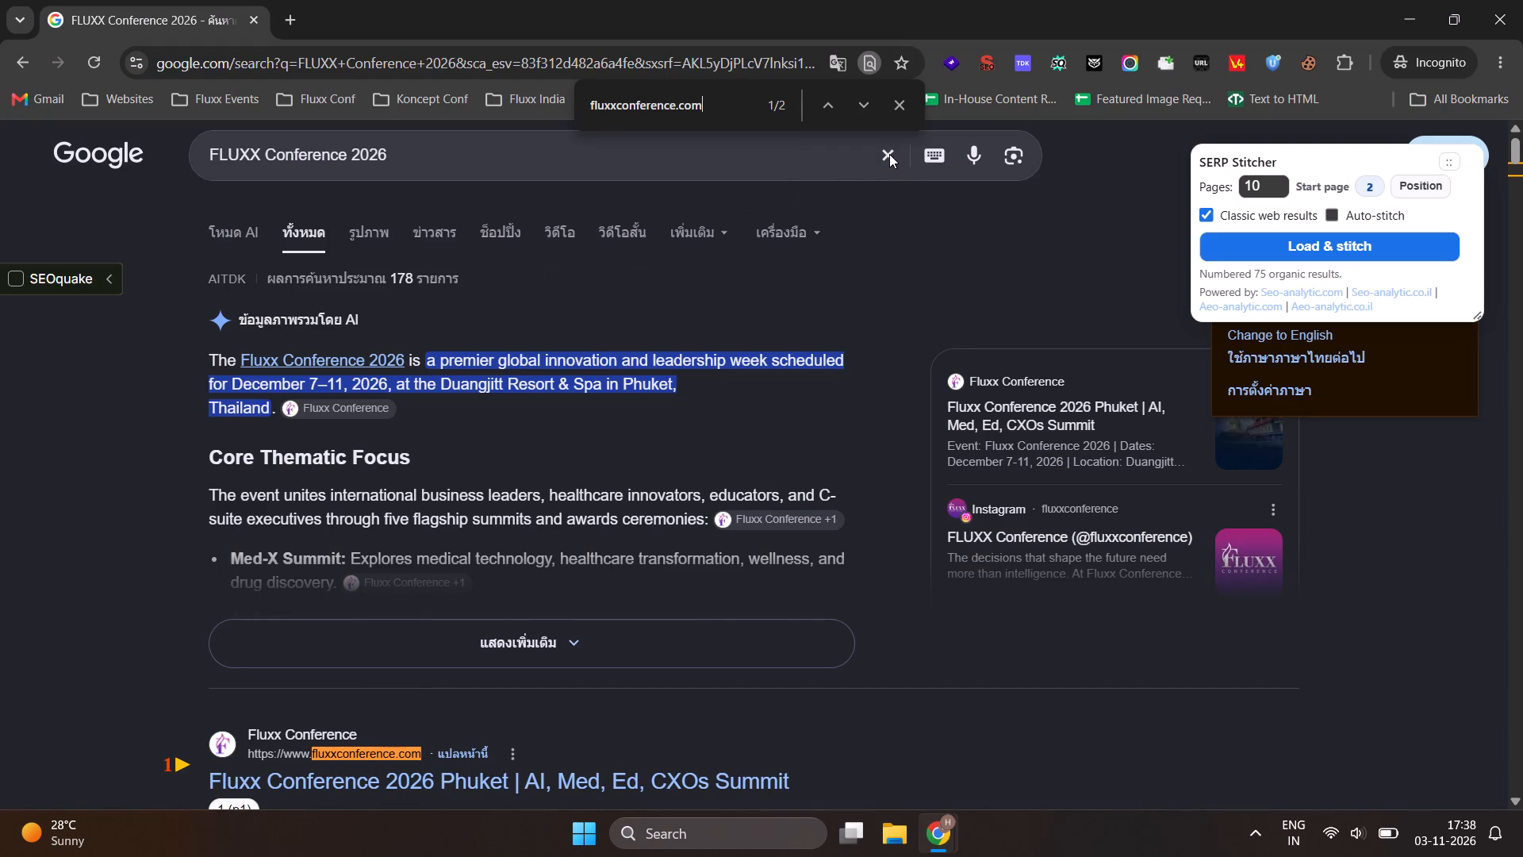
{"action": "left_click", "coordinate": [873, 156]}
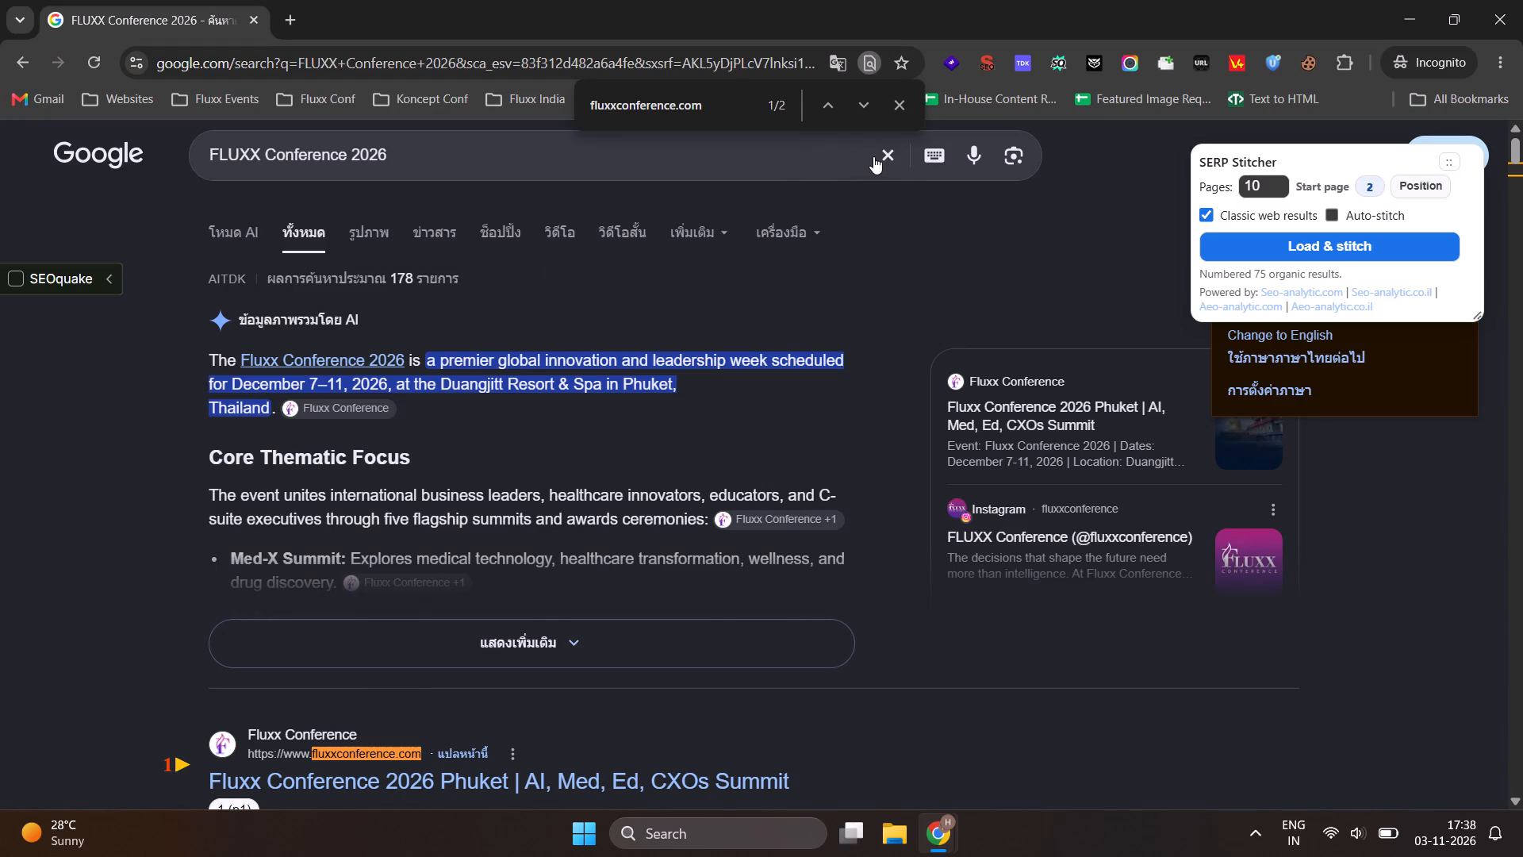
{"action": "left_click", "coordinate": [888, 163]}
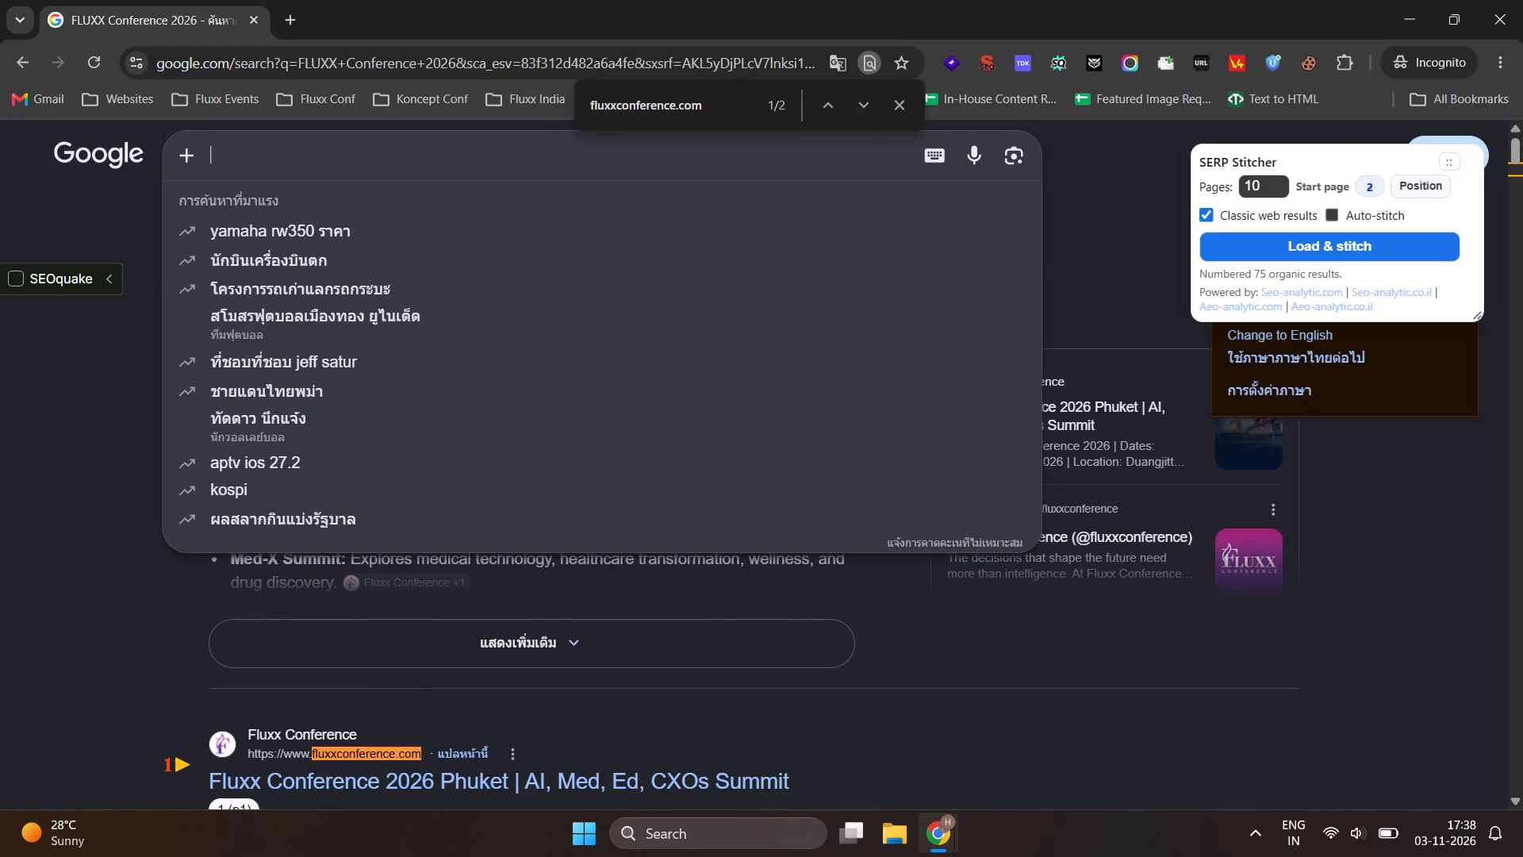
{"action": "key", "text": "ctrl+v"}
{"action": "key", "text": "Return"}
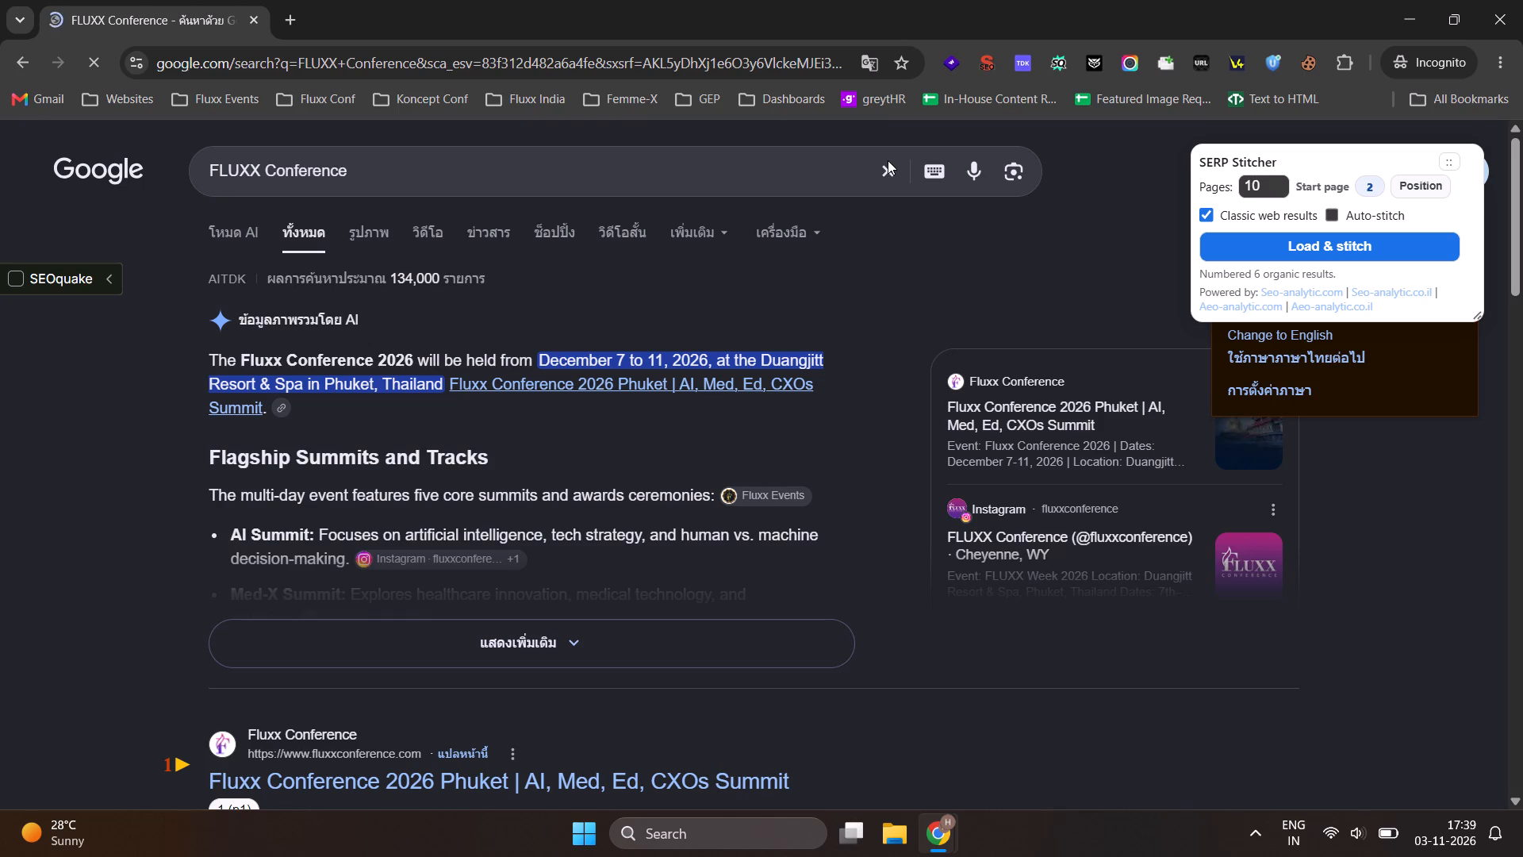
{"action": "key", "text": "ctrl+f"}
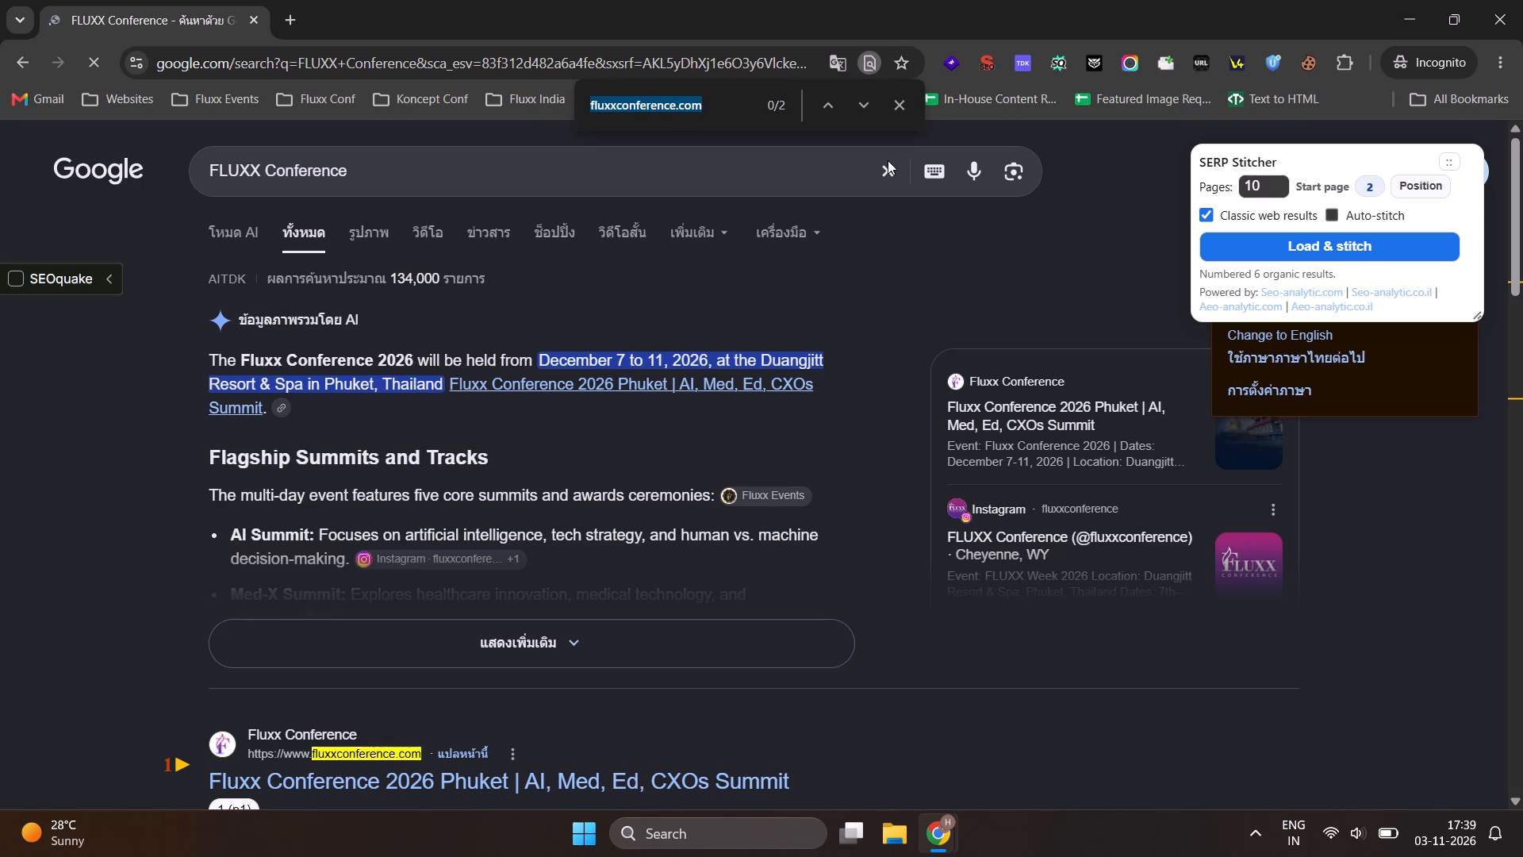
Copy the keyword "FLUXX Conference Phuket Thailand" from the Rankings sheet and search Google for it in the incognito window.
{"action": "key", "text": "alt+Tab"}
{"action": "key", "text": "Down"}
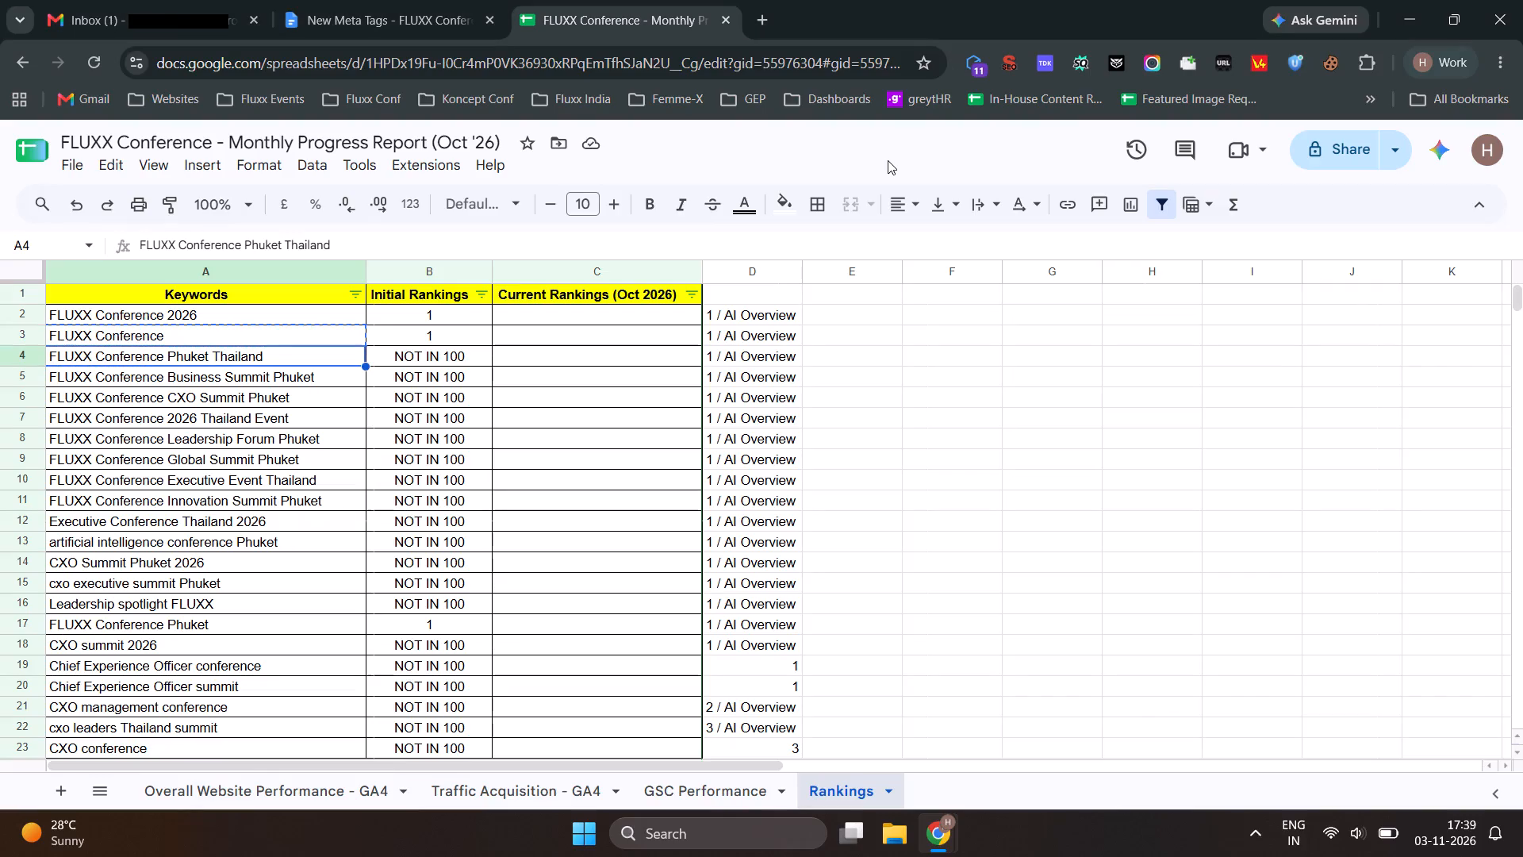
{"action": "key", "text": "ctrl+c"}
{"action": "key", "text": "alt+Tab"}
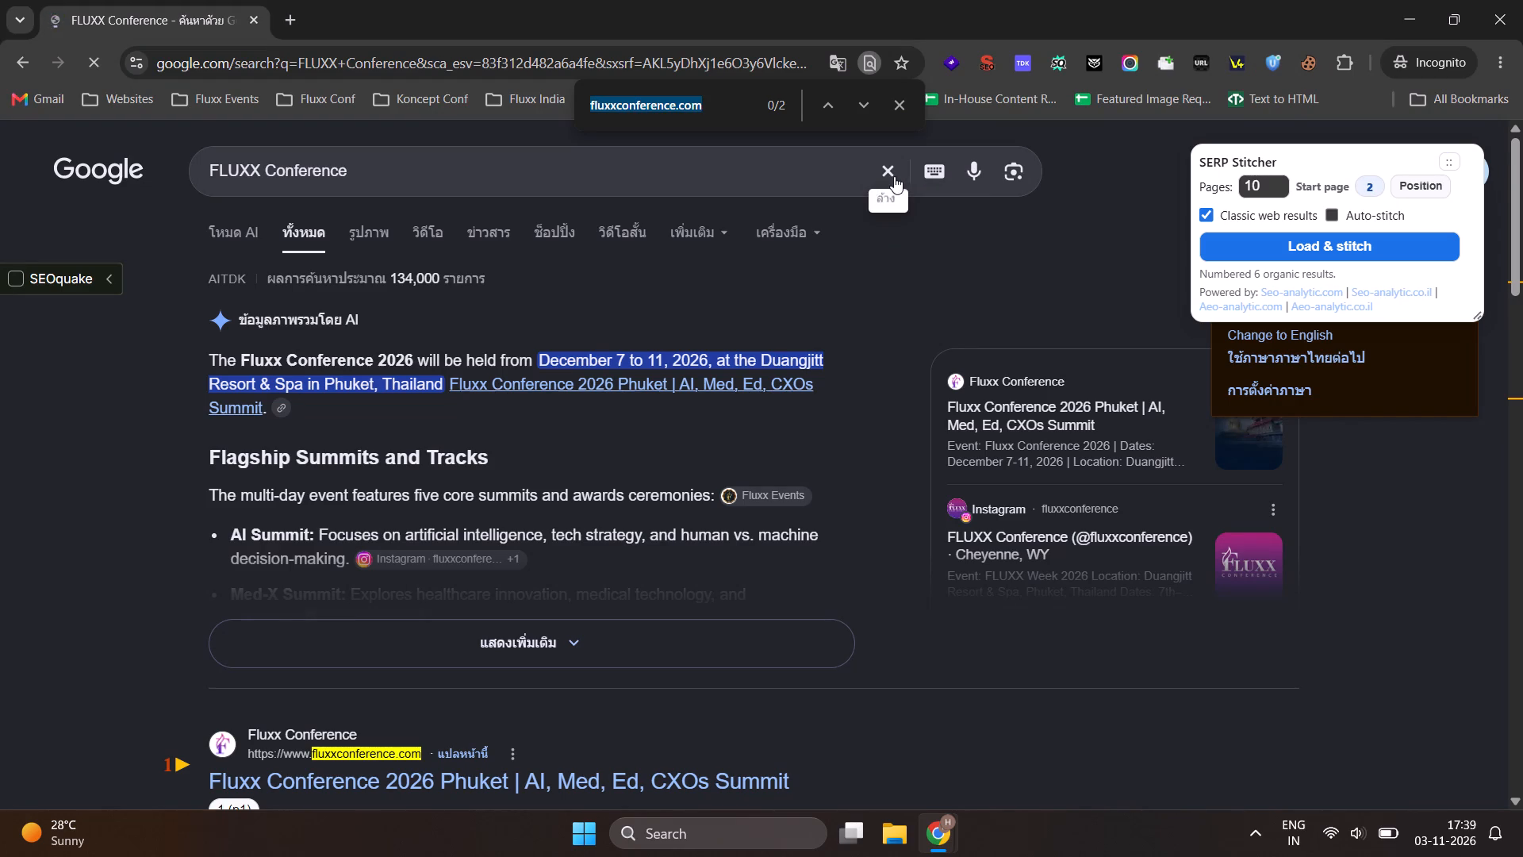
{"action": "double_click", "coordinate": [894, 176]}
{"action": "key", "text": "ctrl+v"}
{"action": "key", "text": "Return"}
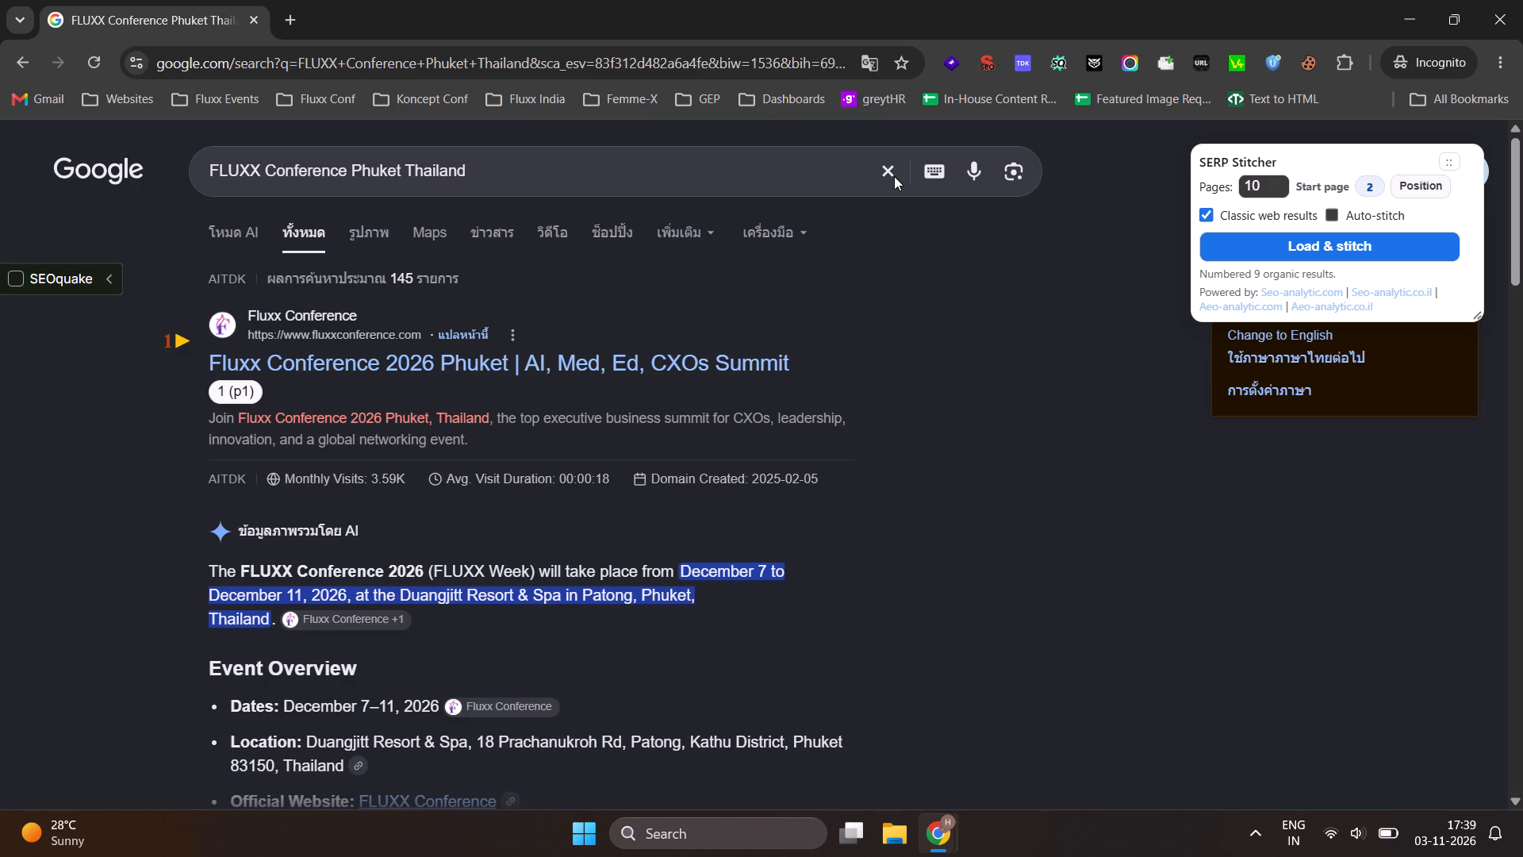
Copy the keyword "FLUXX Conference Business Summit Phuket" from the Rankings sheet and search Google for it in the incognito window.
{"action": "key", "text": "alt+Tab"}
{"action": "key", "text": "Down"}
{"action": "key", "text": "ctrl+c"}
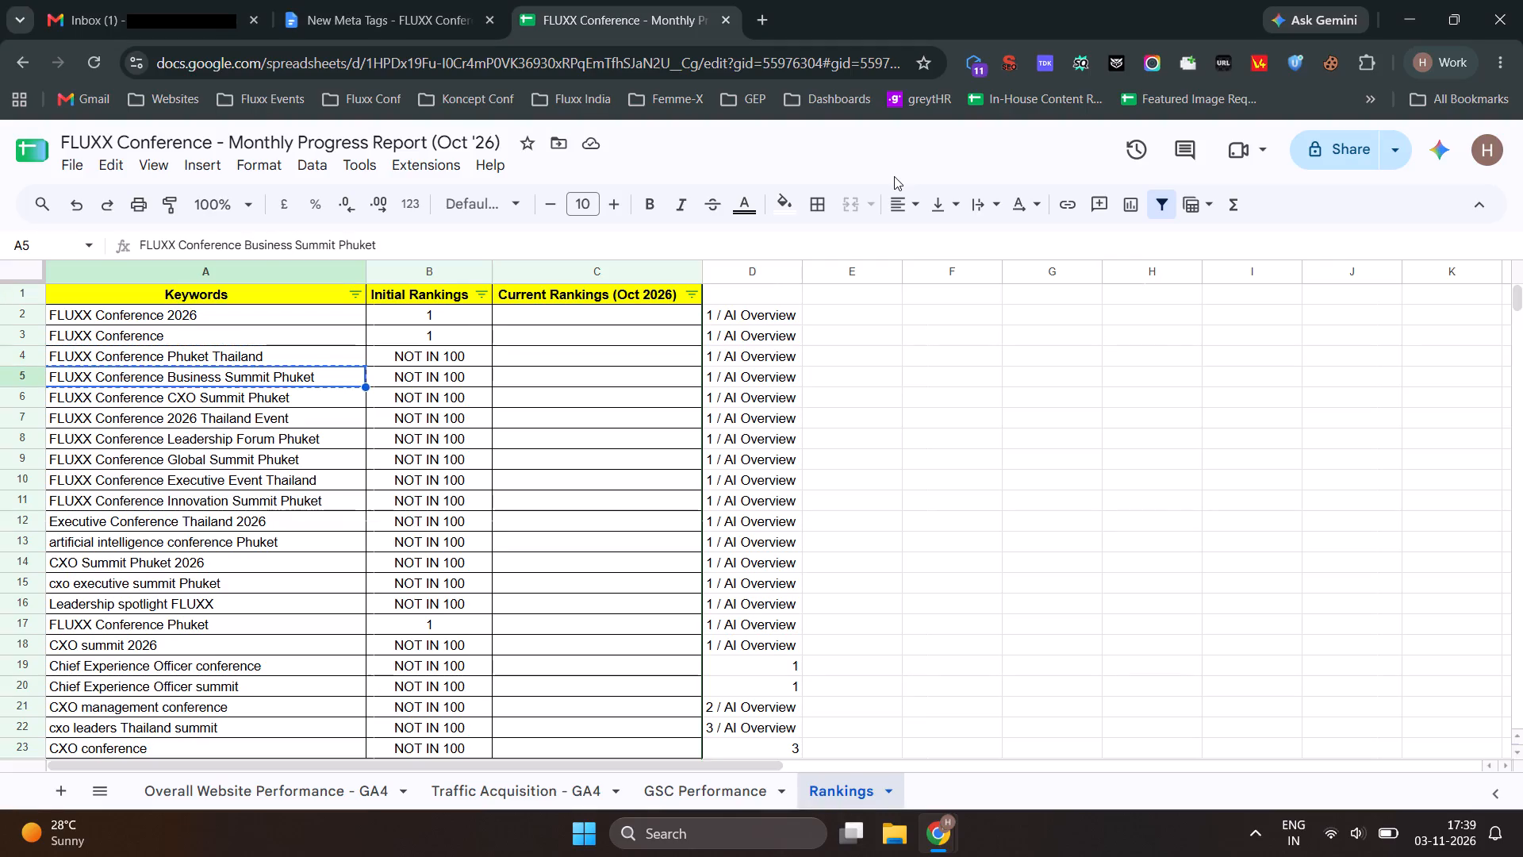
{"action": "key", "text": "alt+Tab"}
{"action": "left_click", "coordinate": [890, 172]}
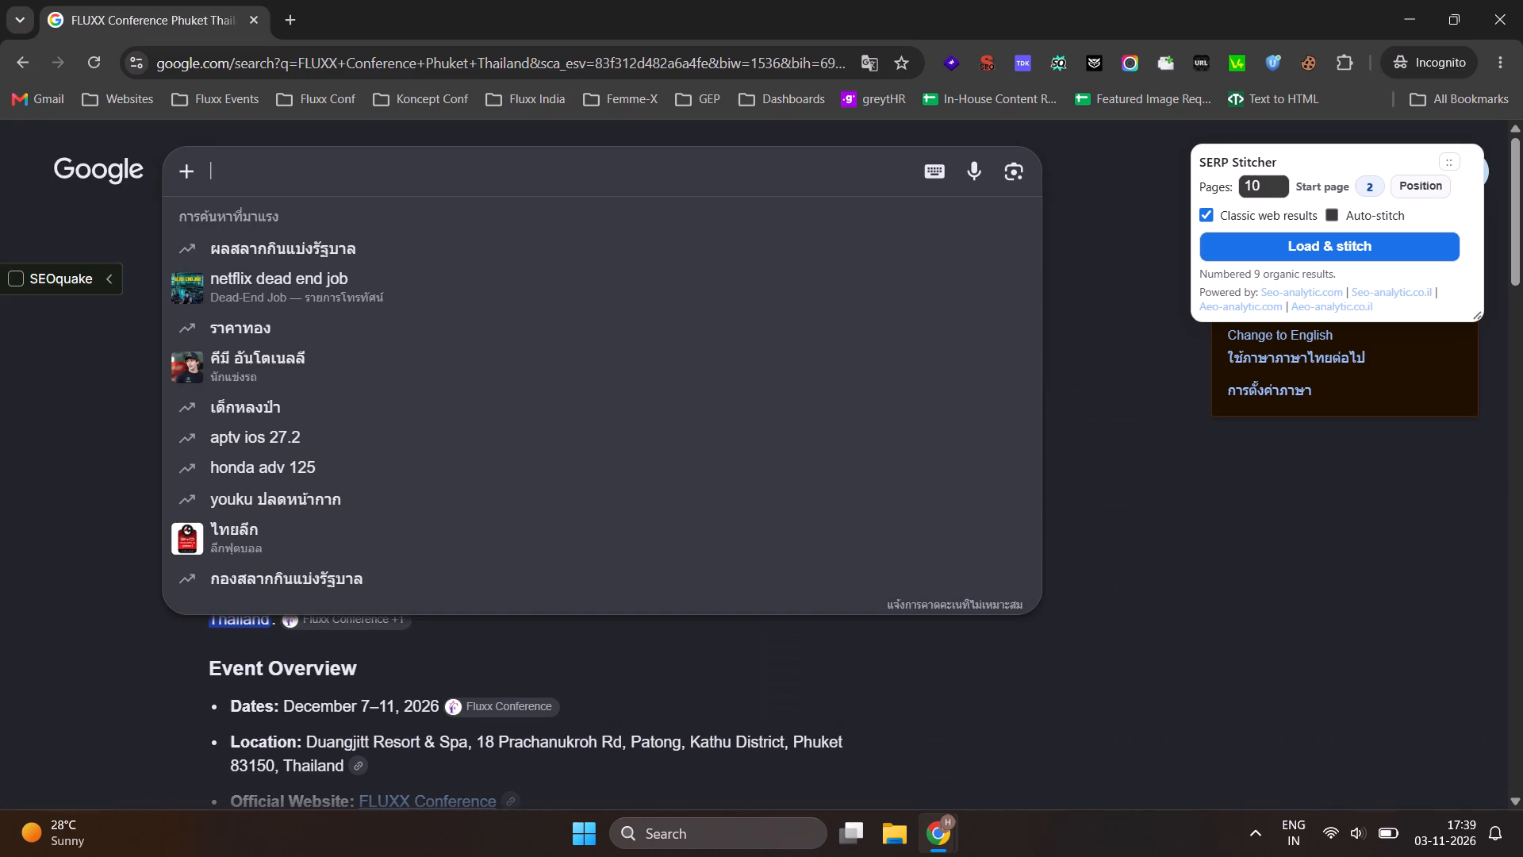
{"action": "key", "text": "ctrl+v"}
{"action": "key", "text": "Return"}
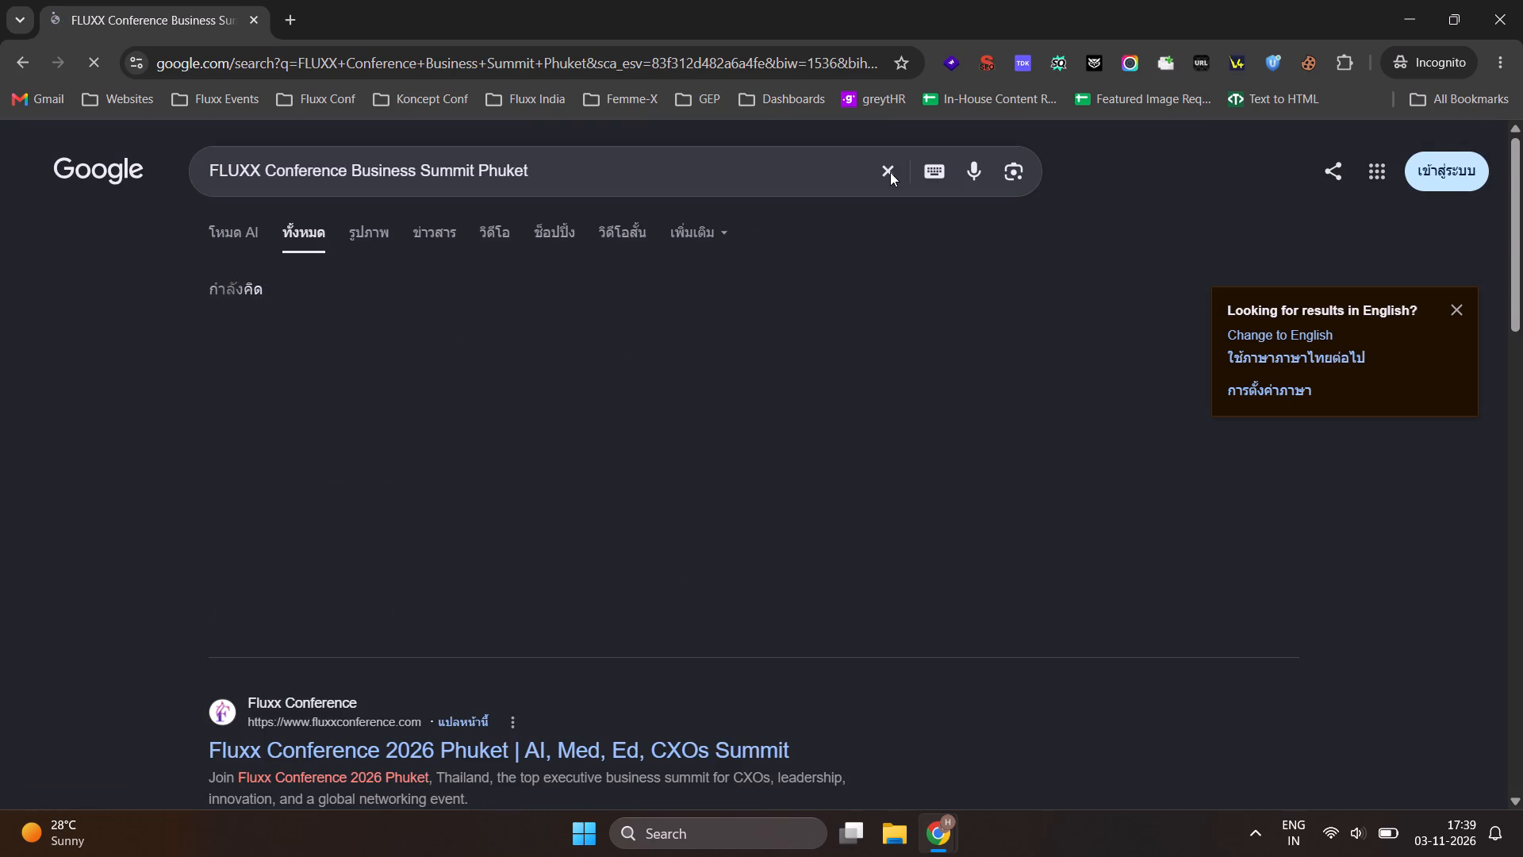
Copy the keyword "FLUXX Conference CXO Summit Phuket" from the Rankings sheet and search Google for it in the incognito window.
{"action": "key", "text": "alt+Tab"}
{"action": "key", "text": "Down"}
{"action": "key", "text": "ctrl+c"}
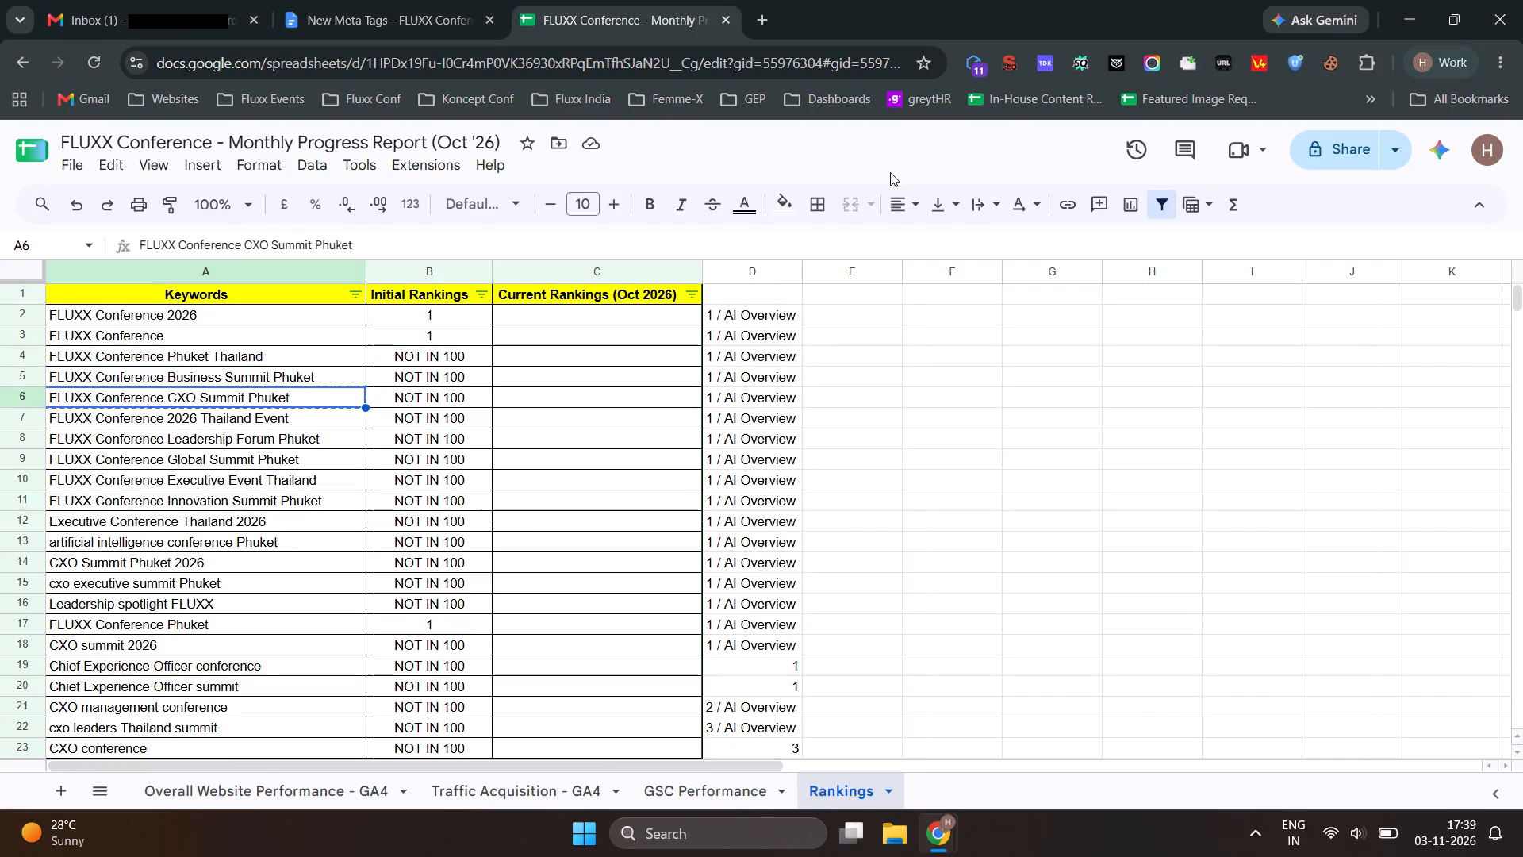
{"action": "key", "text": "alt+Tab"}
{"action": "left_click", "coordinate": [882, 171]}
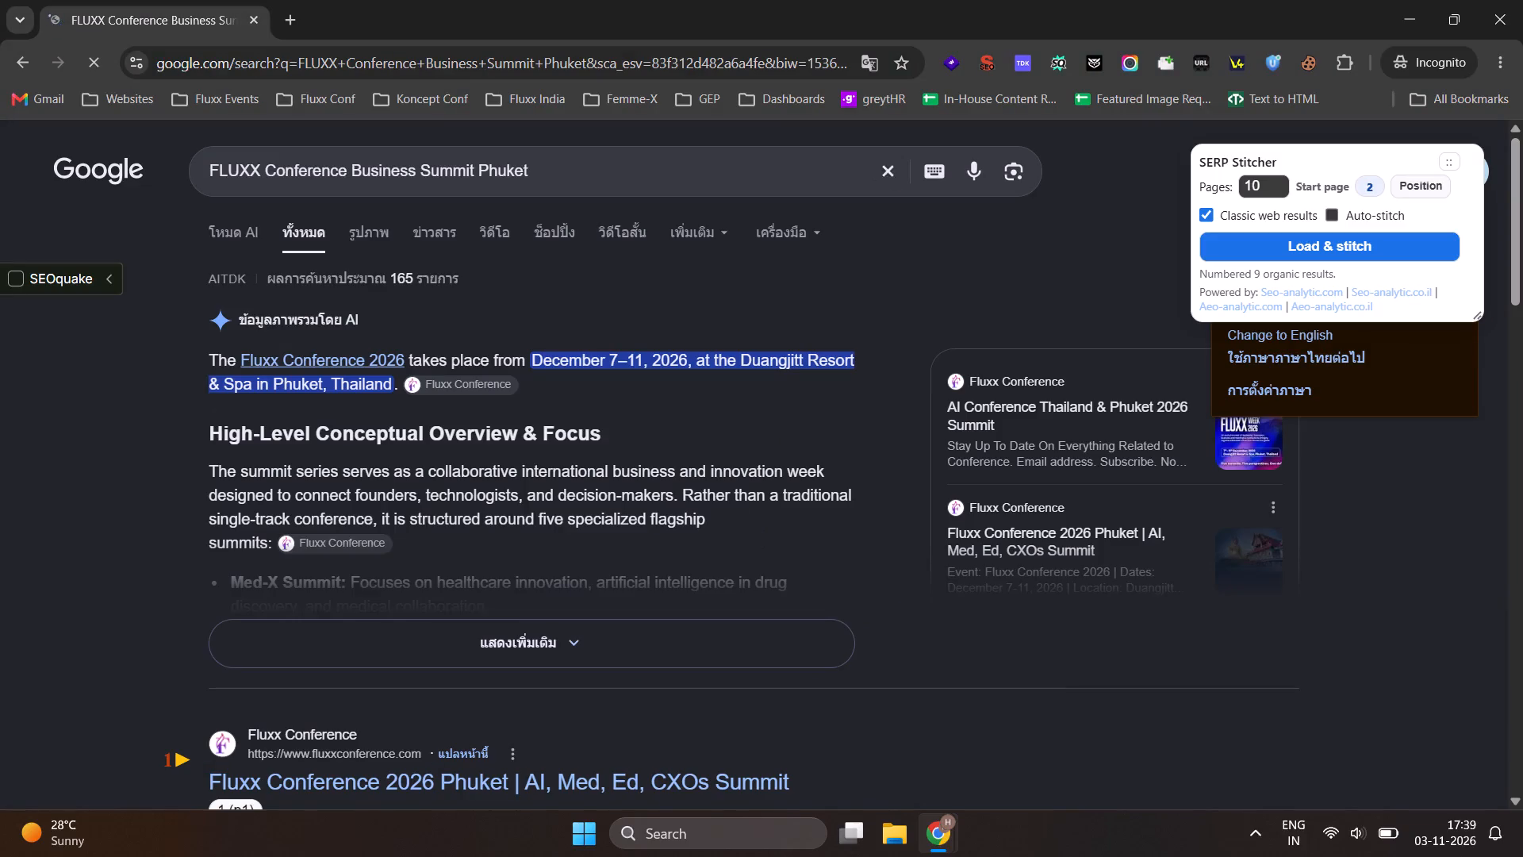
{"action": "key", "text": "ctrl+v"}
{"action": "key", "text": "Return"}
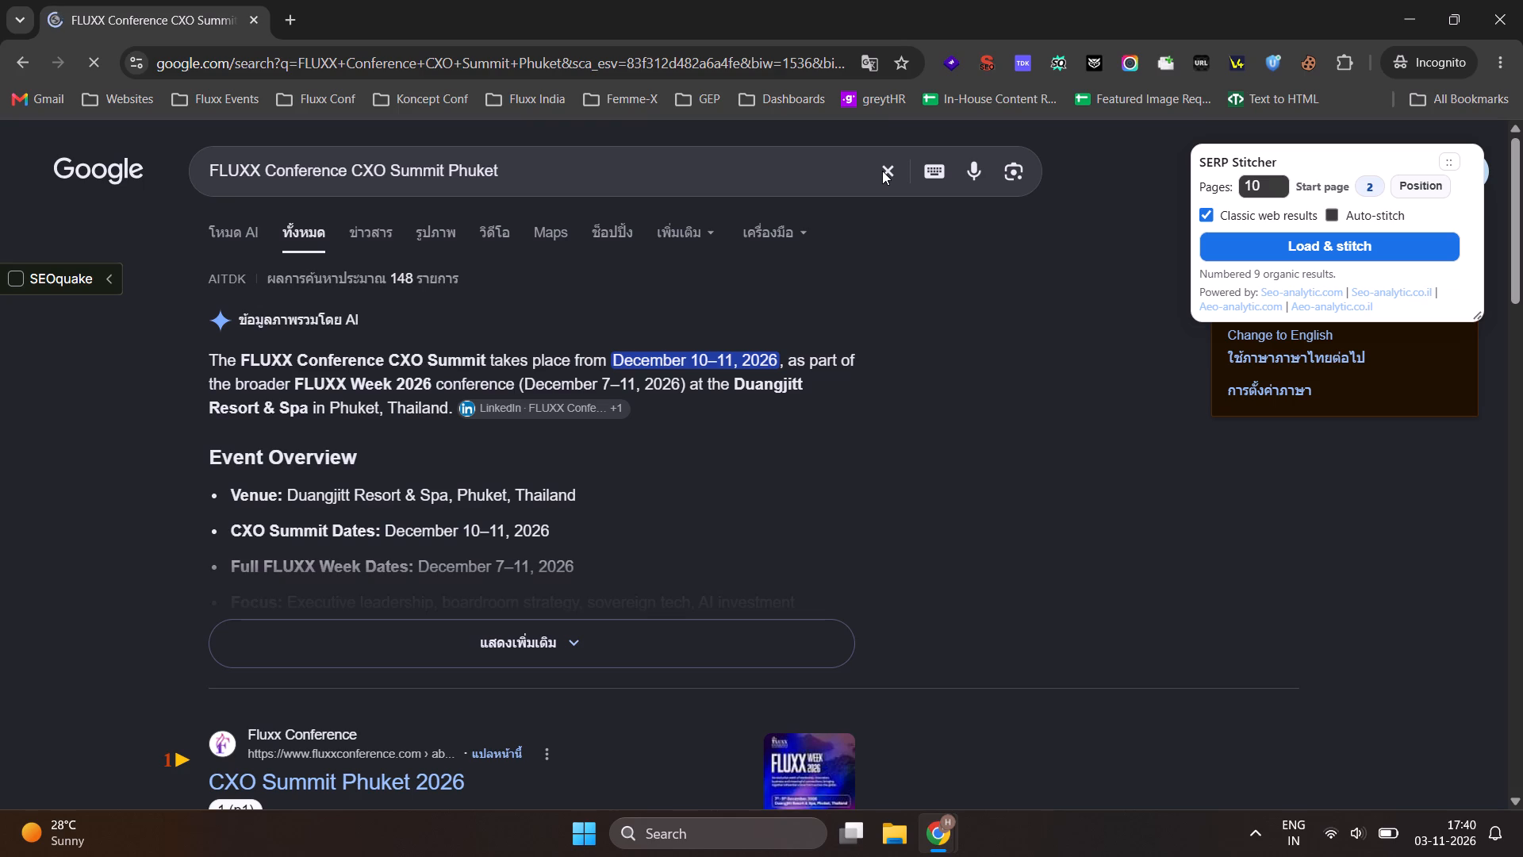
Copy the keyword "FLUXX Conference 2026 Thailand Event" from the Rankings sheet and search Google for it in the incognito window.
{"action": "key", "text": "alt+Tab"}
{"action": "key", "text": "Down"}
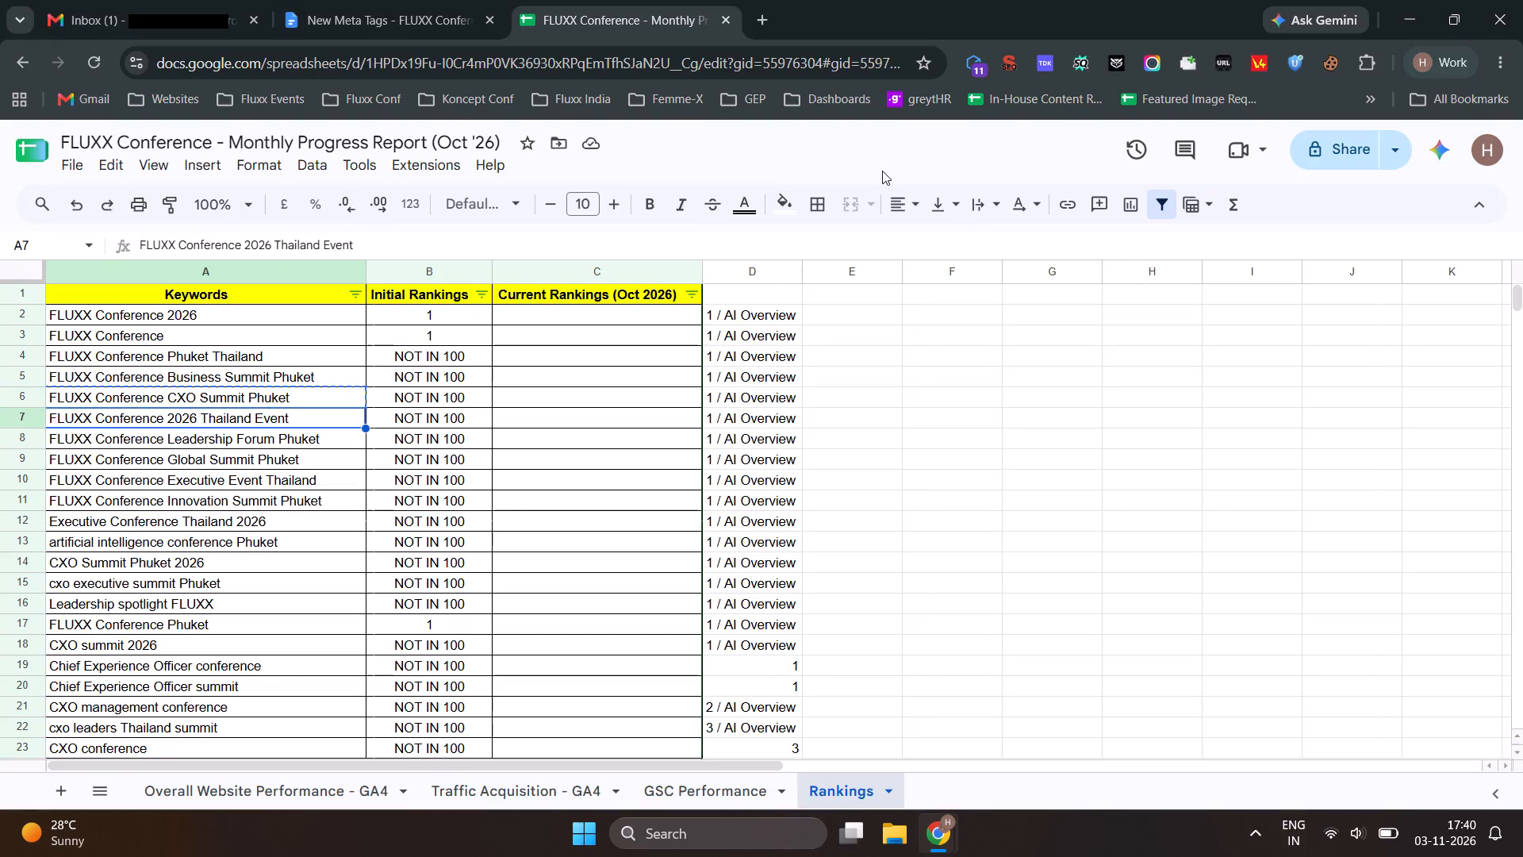
{"action": "key", "text": "ctrl+c"}
{"action": "key", "text": "alt+Tab"}
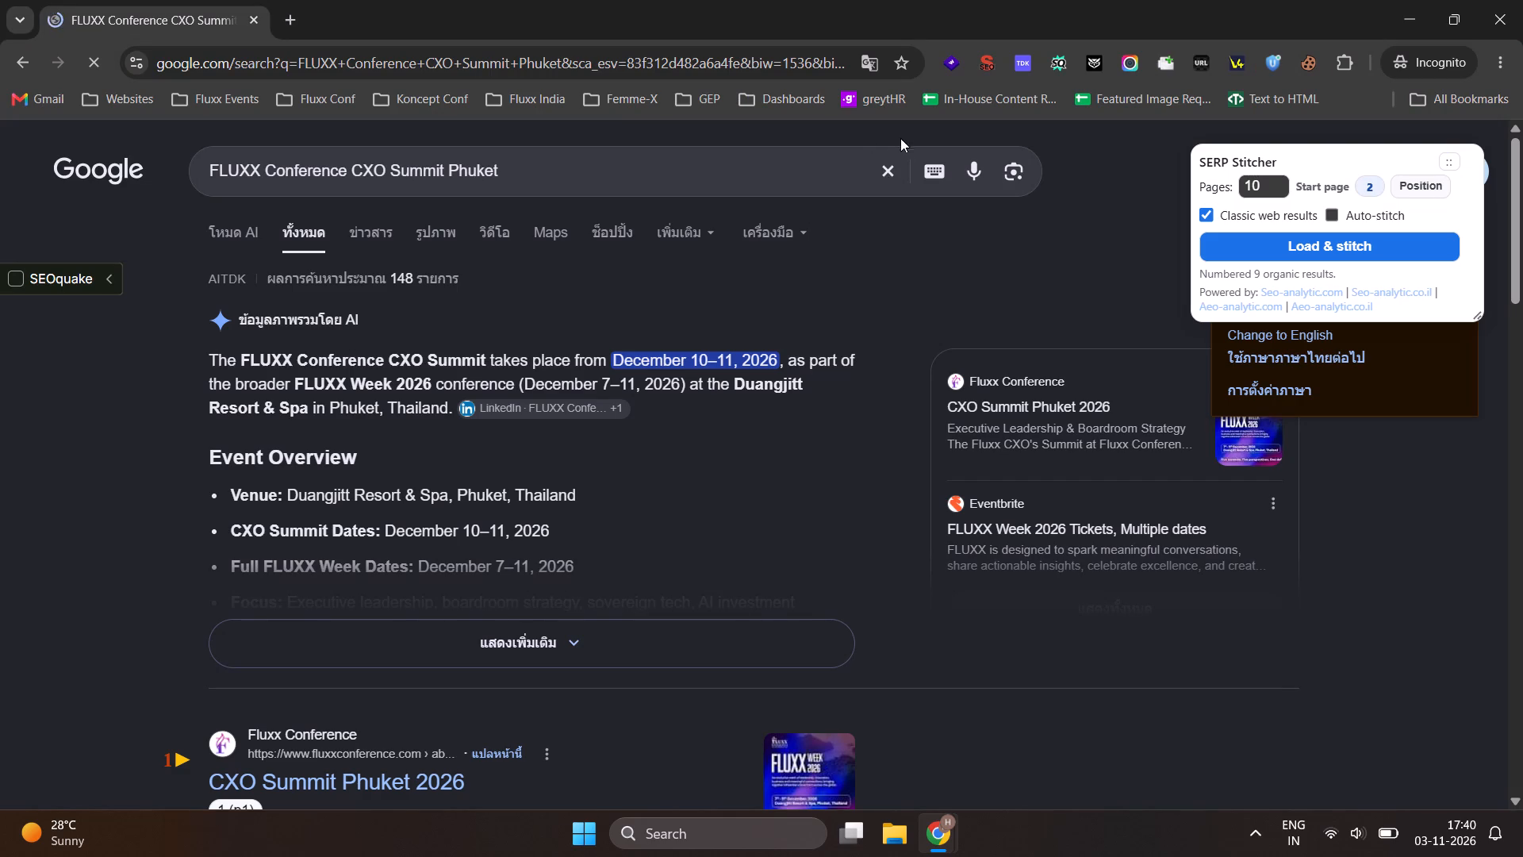
{"action": "left_click", "coordinate": [889, 167]}
{"action": "key", "text": "ctrl+v"}
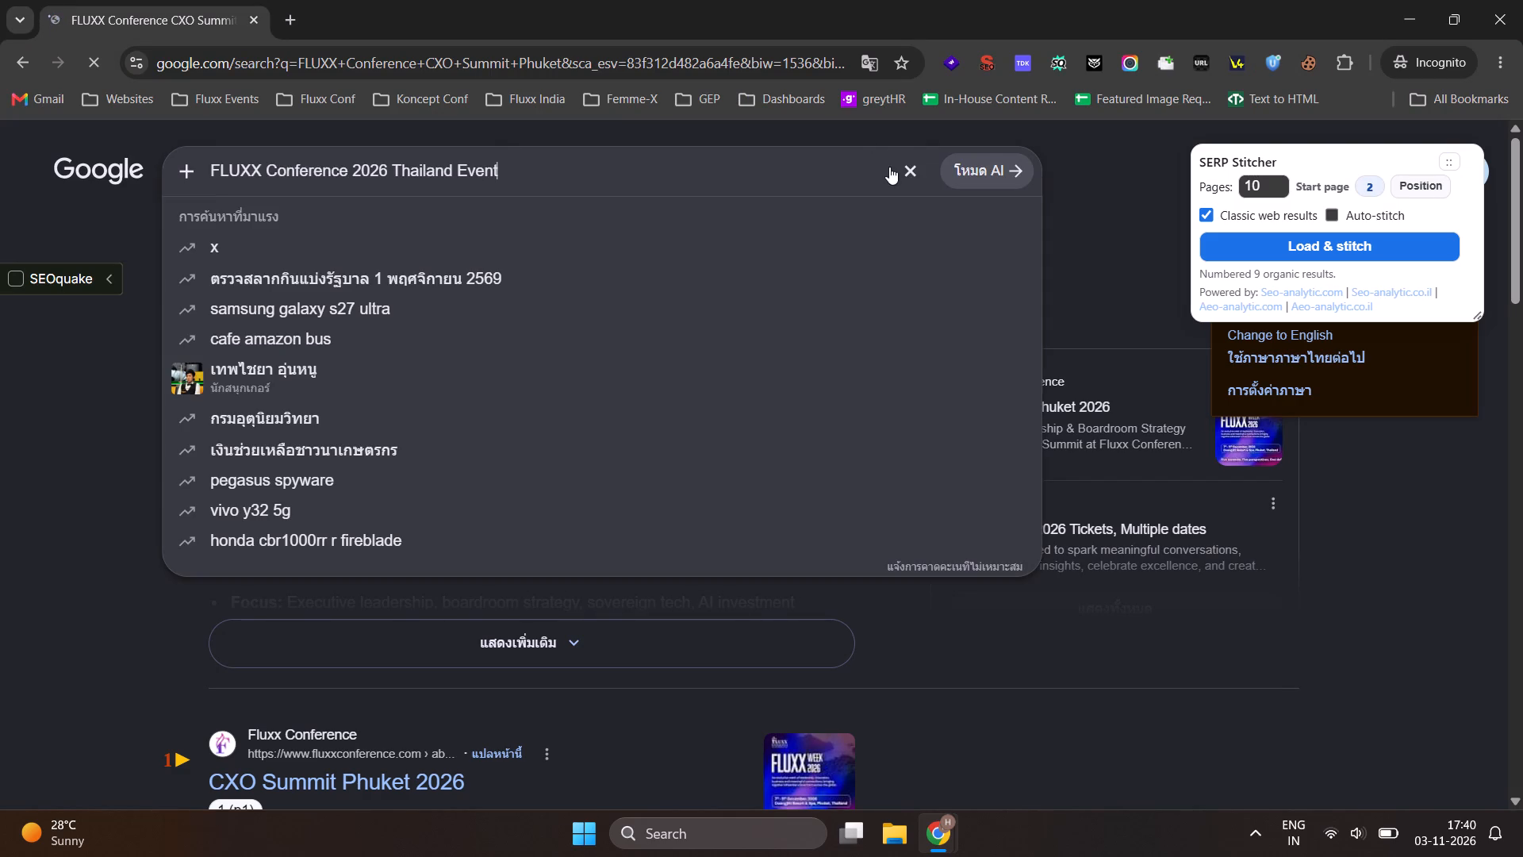
{"action": "key", "text": "Return"}
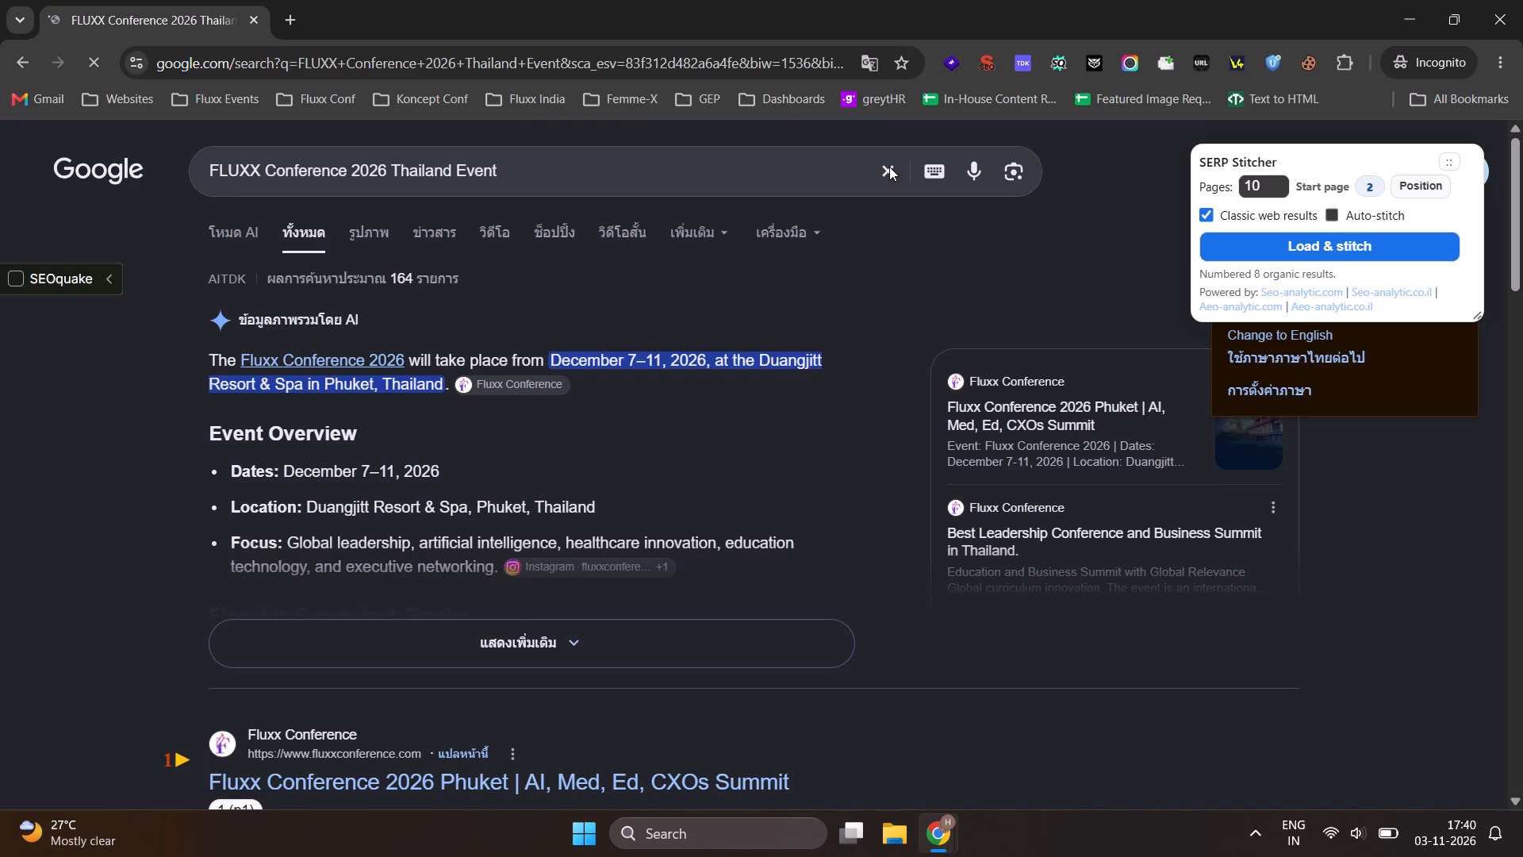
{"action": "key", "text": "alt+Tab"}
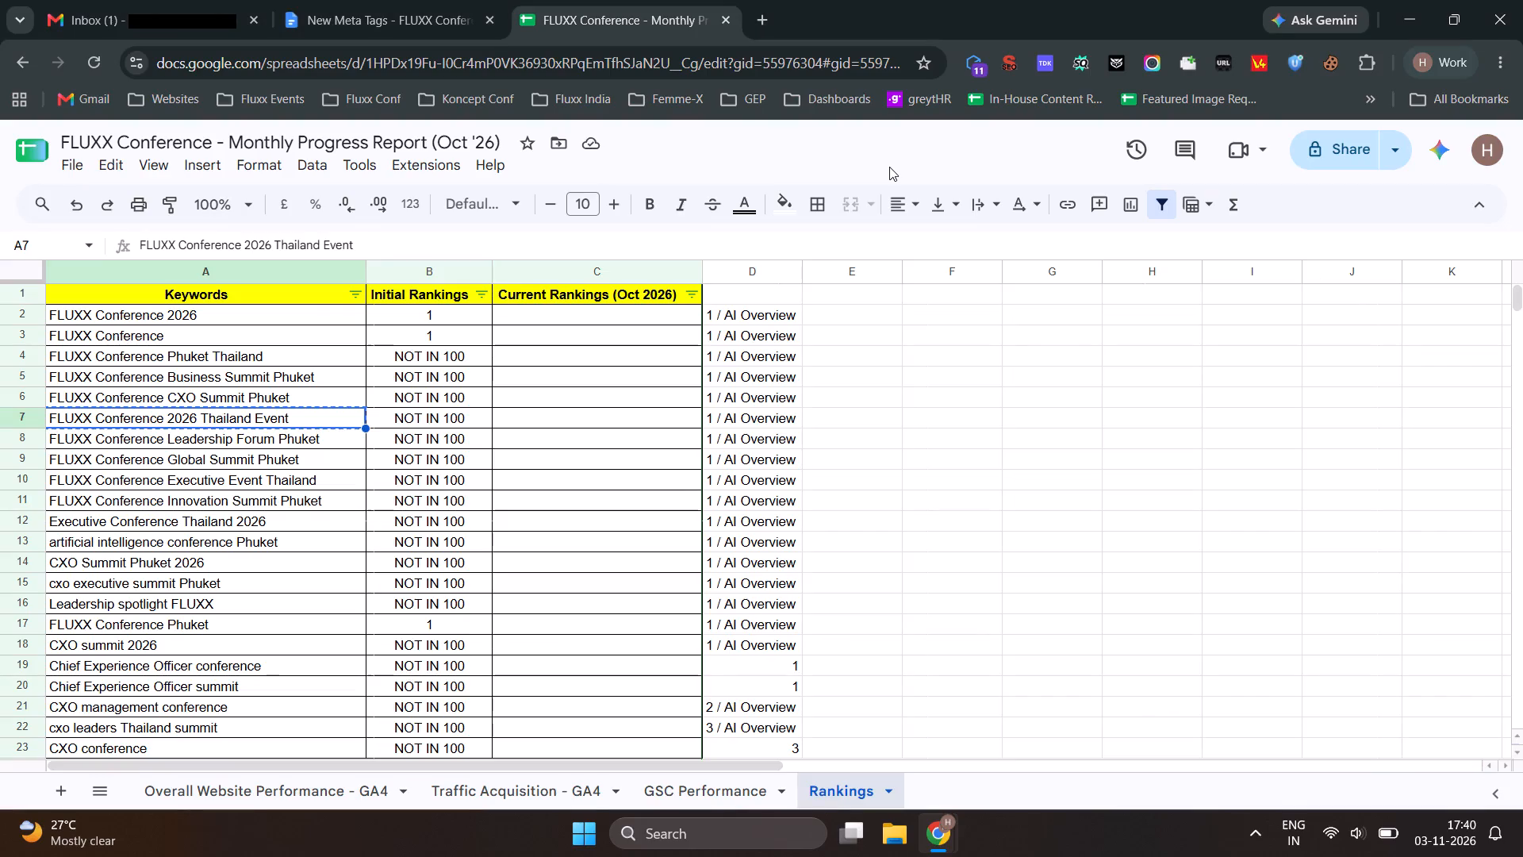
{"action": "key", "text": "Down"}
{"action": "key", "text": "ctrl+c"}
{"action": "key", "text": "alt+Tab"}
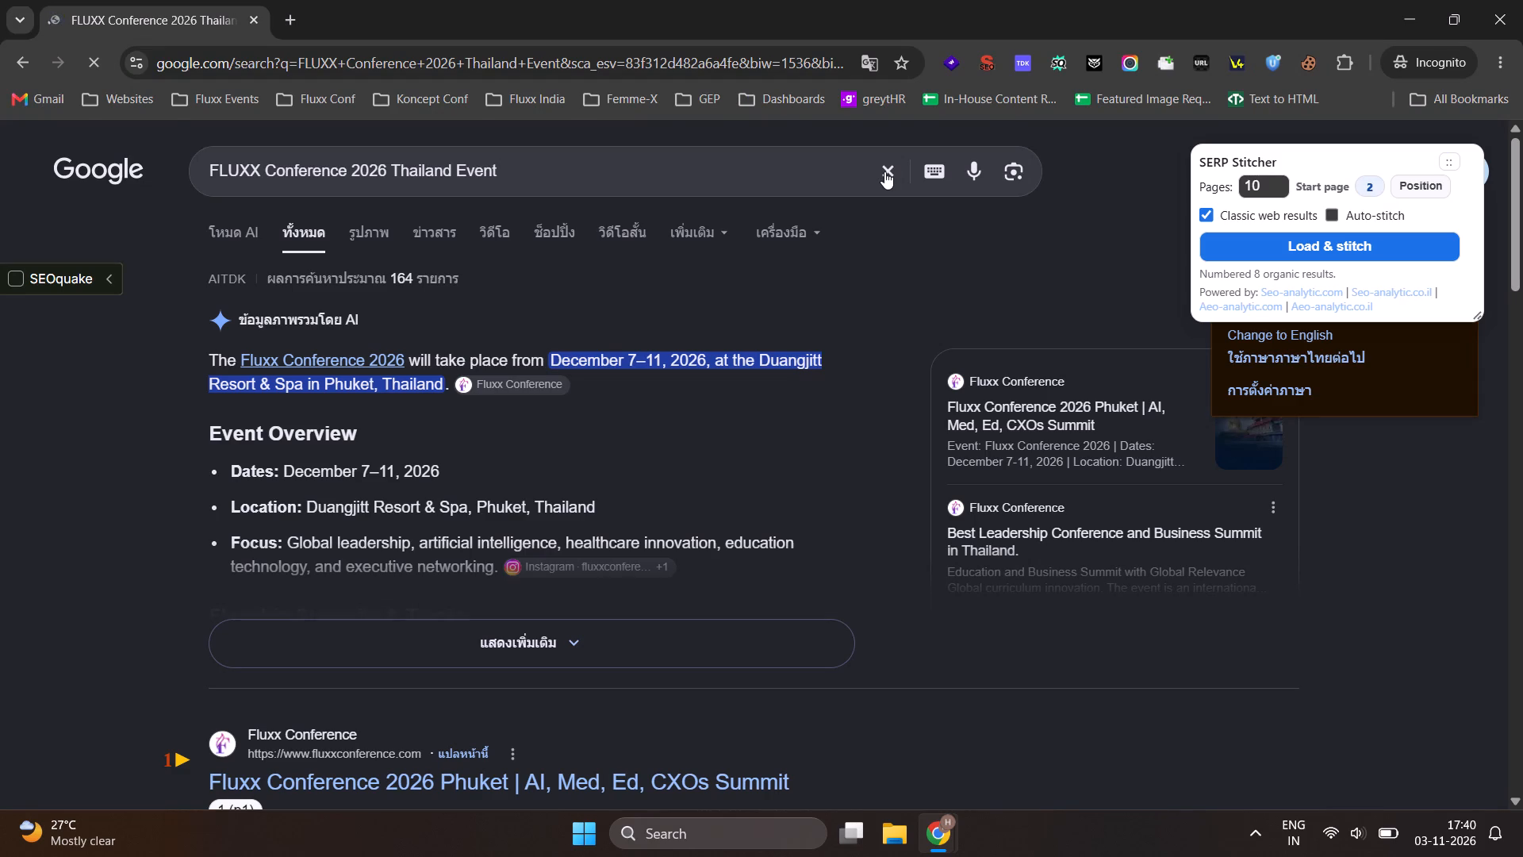
Skip ahead in the Rankings sheet to the keyword "Chief Experience Officer conference", copy it and search Google for it in the incognito window.
{"action": "key", "text": "alt+Tab"}
{"action": "key", "text": "Down"}
{"action": "key", "text": "Down"}
{"action": "key", "text": "Down"}
{"action": "key", "text": "Down"}
{"action": "key", "text": "Down"}
{"action": "key", "text": "Down"}
{"action": "key", "text": "Down"}
{"action": "key", "text": "Down"}
{"action": "key", "text": "Down"}
{"action": "key", "text": "Down"}
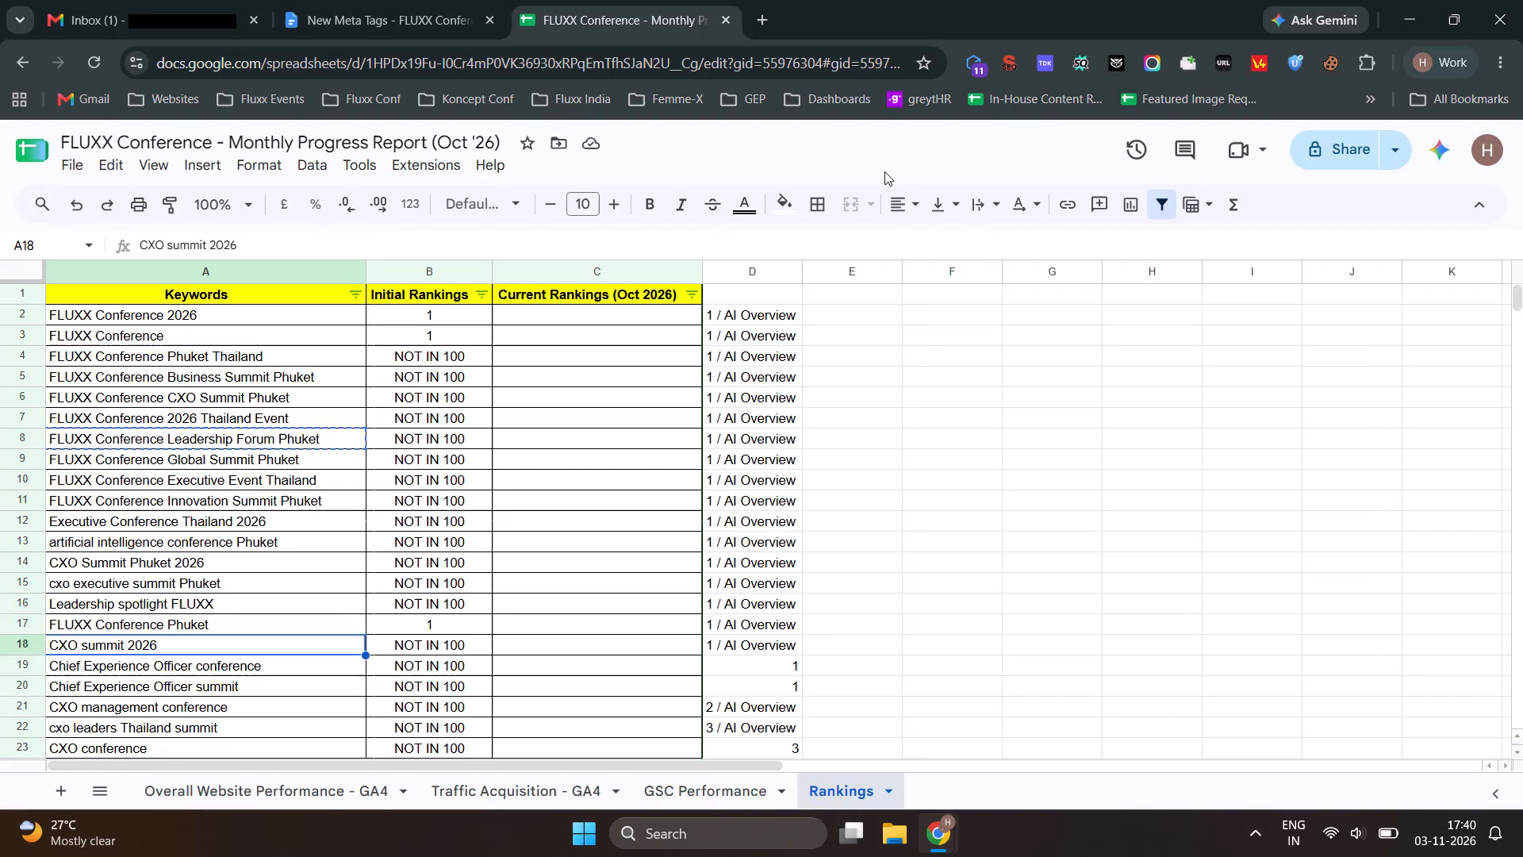
{"action": "key", "text": "Down"}
{"action": "key", "text": "Down"}
{"action": "key", "text": "Up"}
{"action": "key", "text": "Up"}
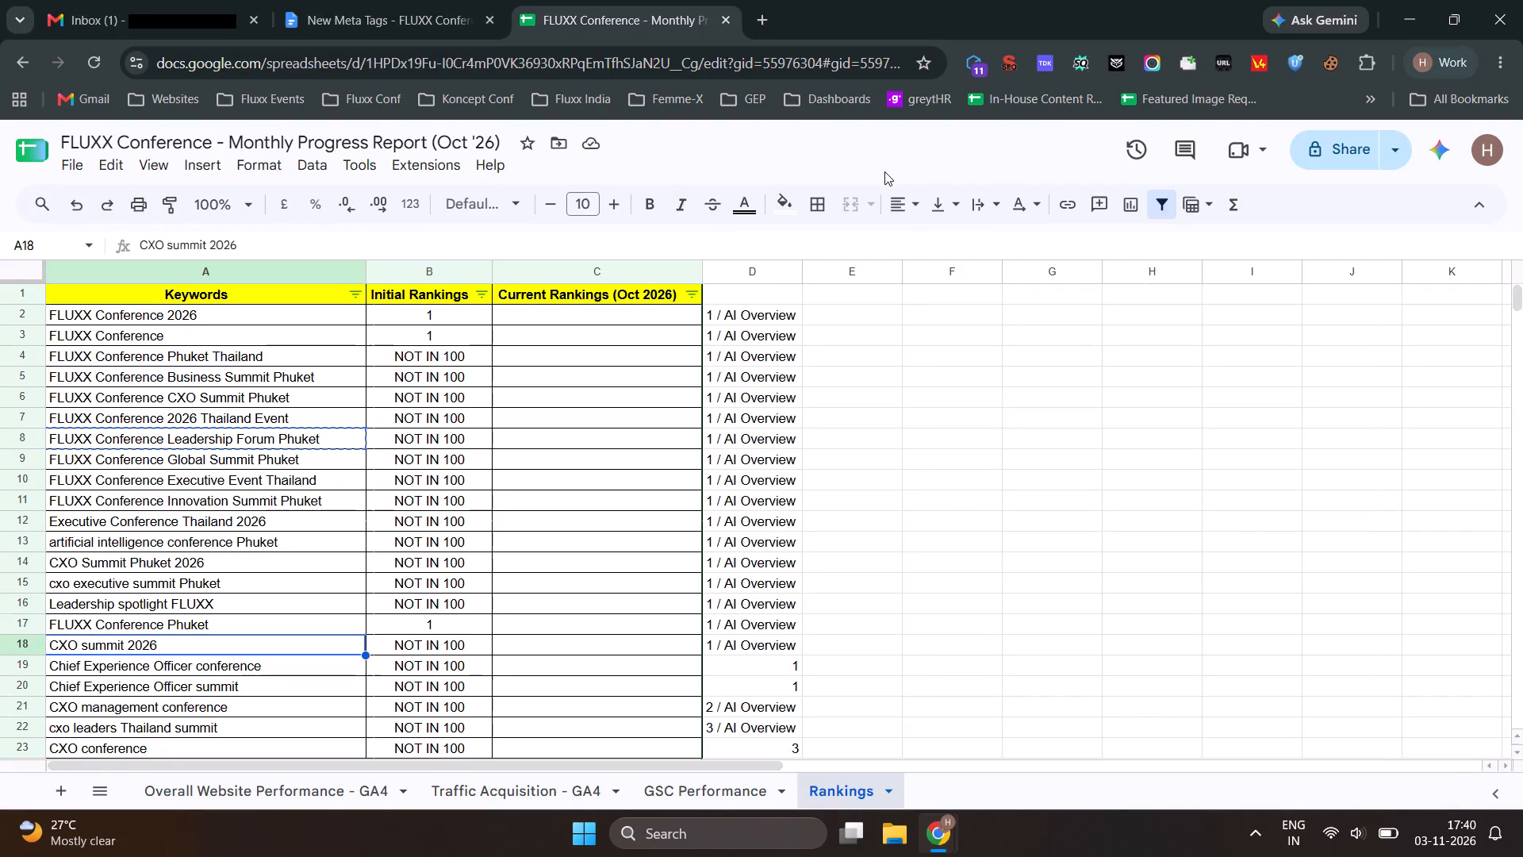
{"action": "key", "text": "Down"}
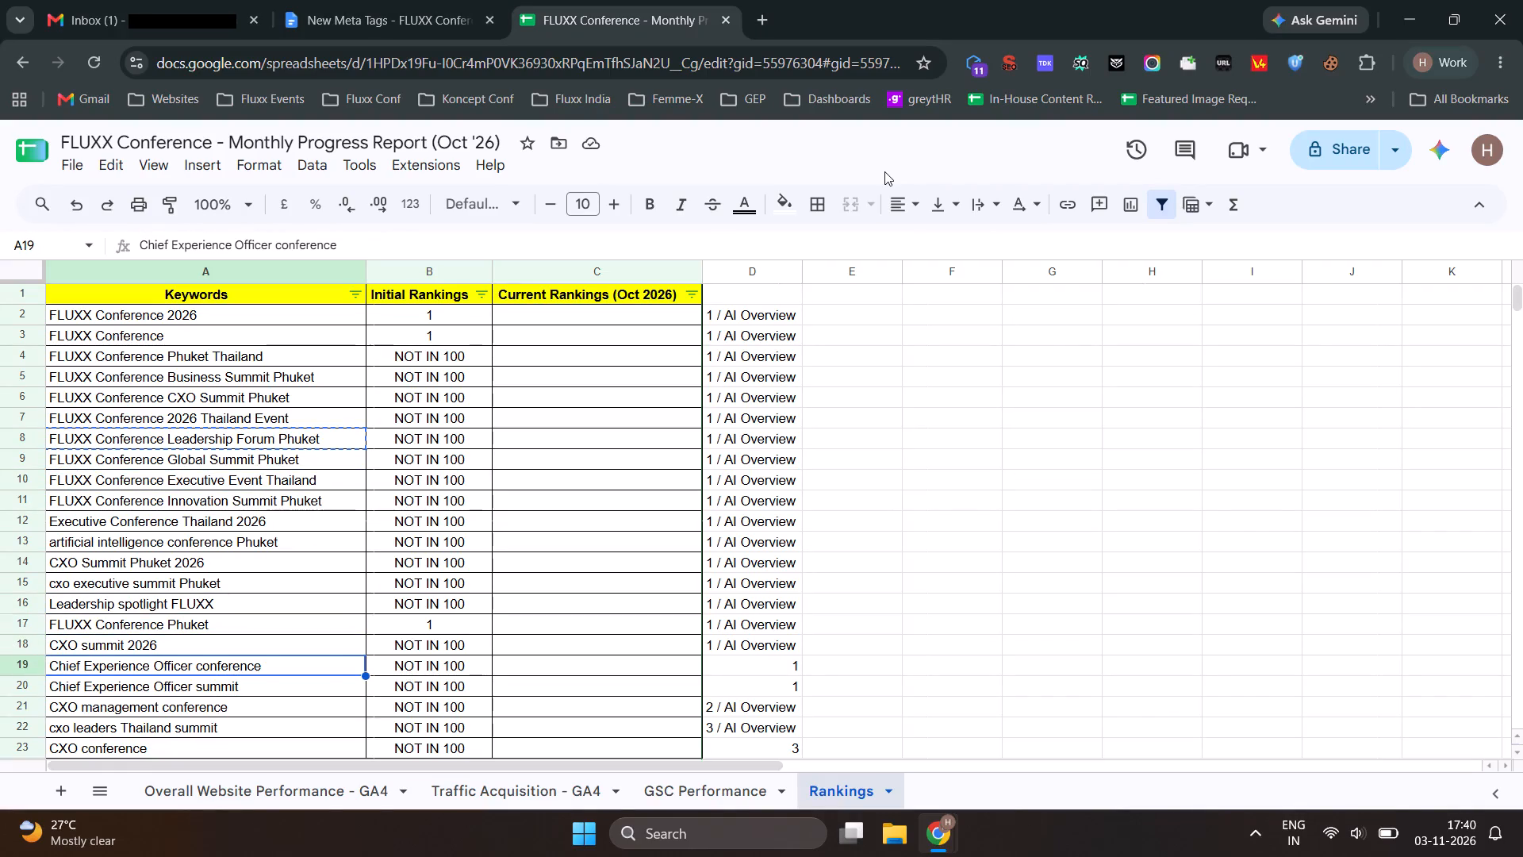
{"action": "key", "text": "ctrl+c"}
{"action": "key", "text": "alt+Tab"}
{"action": "double_click", "coordinate": [884, 169]}
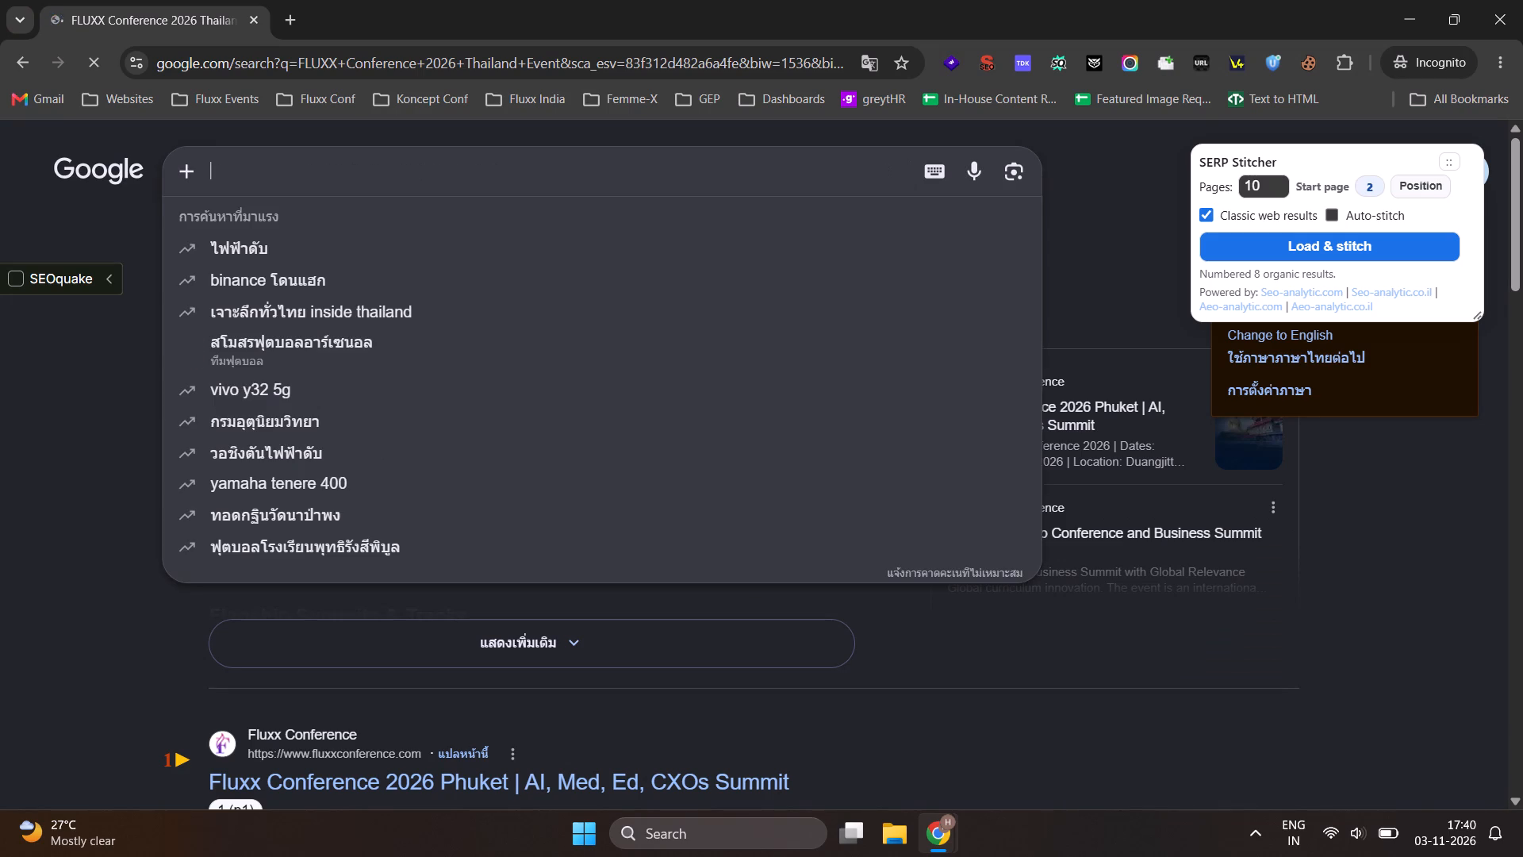
{"action": "key", "text": "ctrl+v"}
{"action": "key", "text": "Return"}
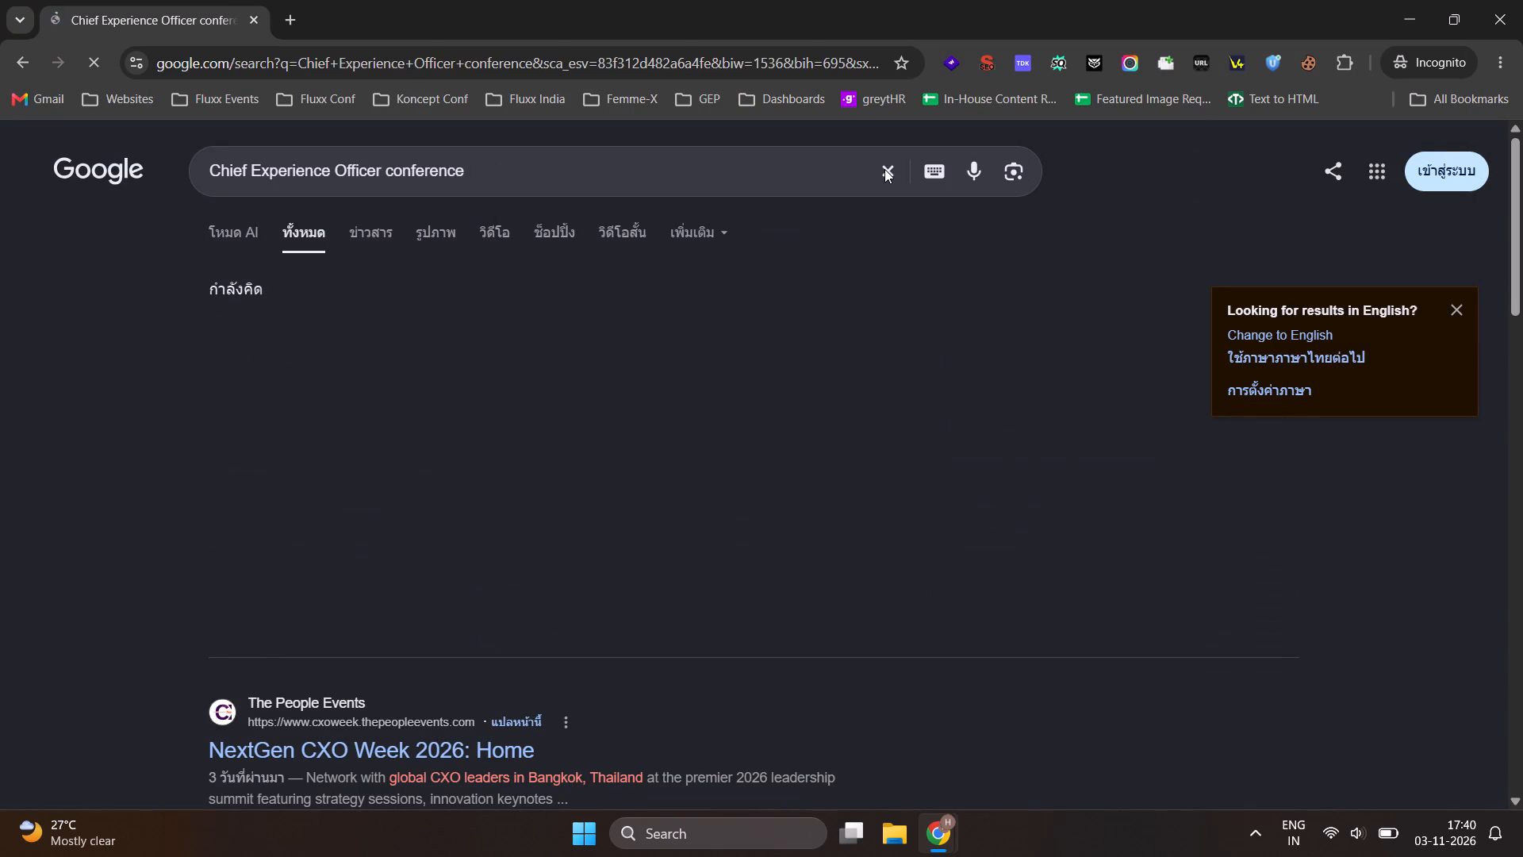
Examine the search results for the Fluxx Conference listing and expand the AI Overview to check for its mention.
{"action": "scroll", "coordinate": [672, 567], "scroll_direction": "right", "scroll_amount": 1}
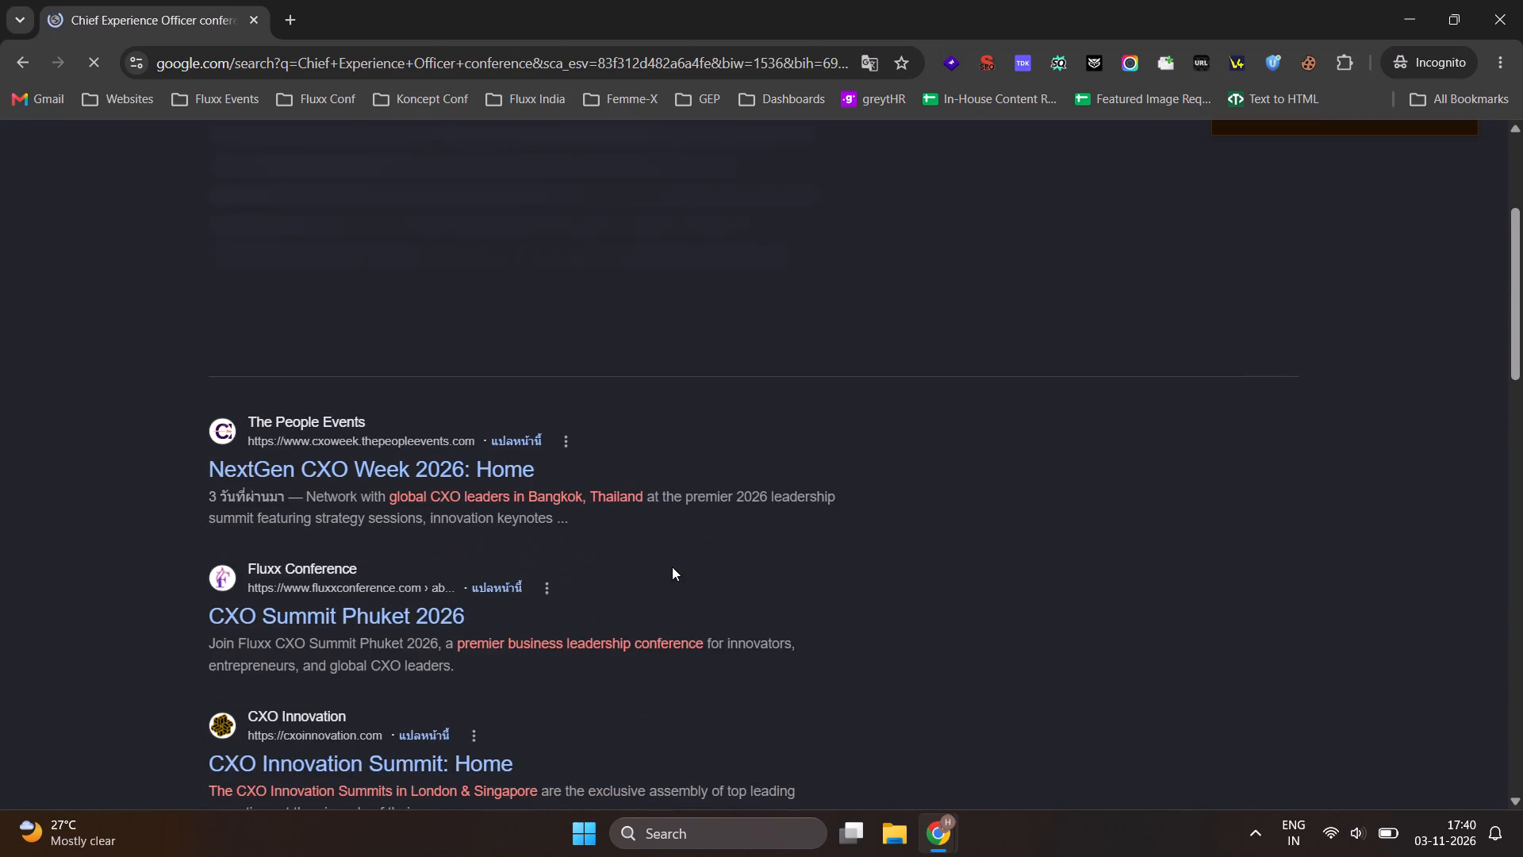
{"action": "scroll", "coordinate": [672, 567], "scroll_direction": "right", "scroll_amount": 2}
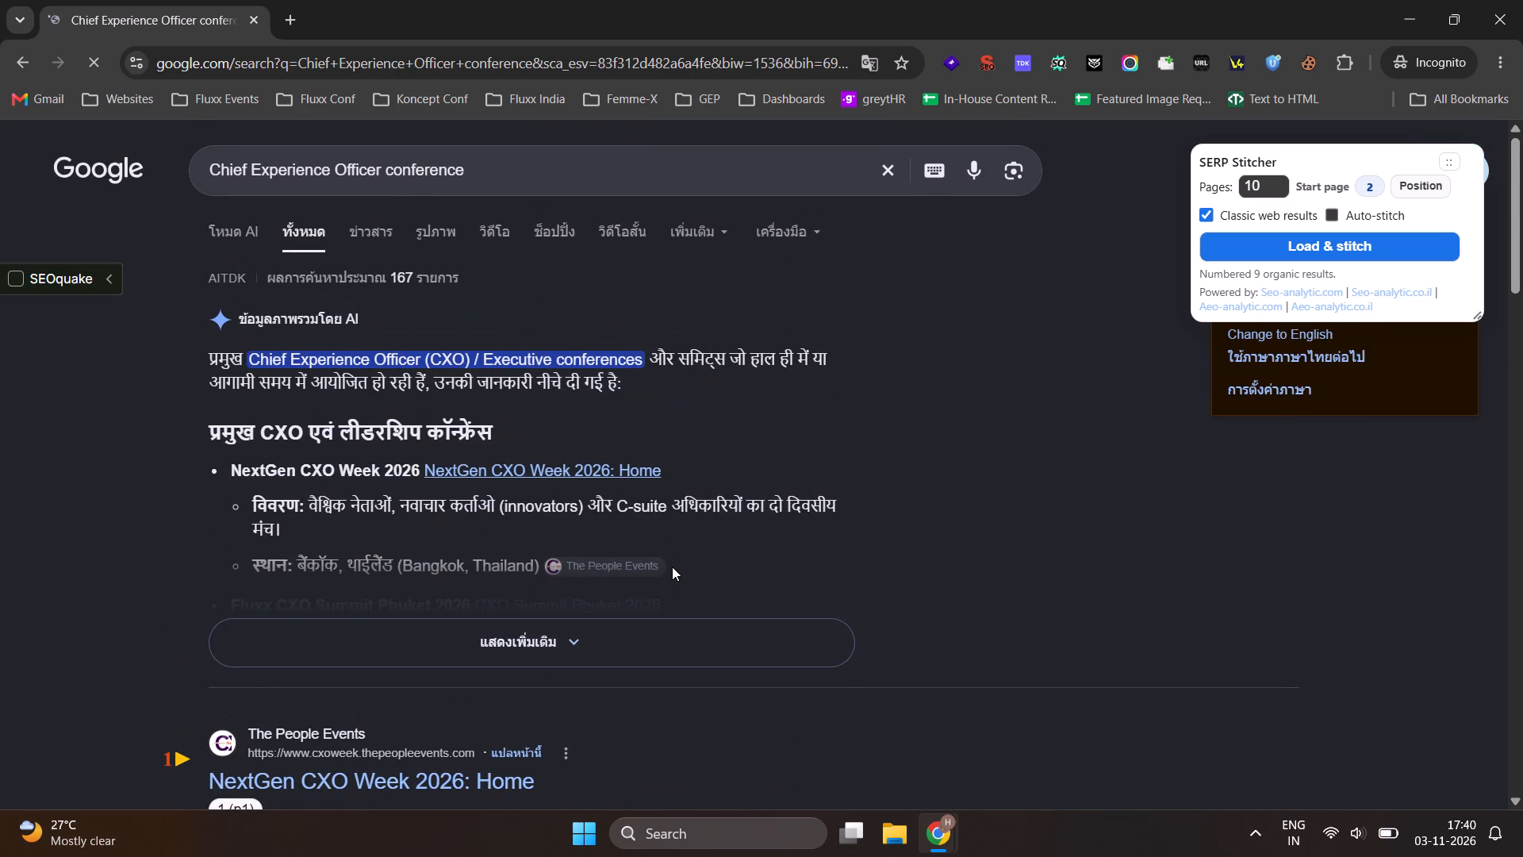
{"action": "left_click", "coordinate": [650, 644]}
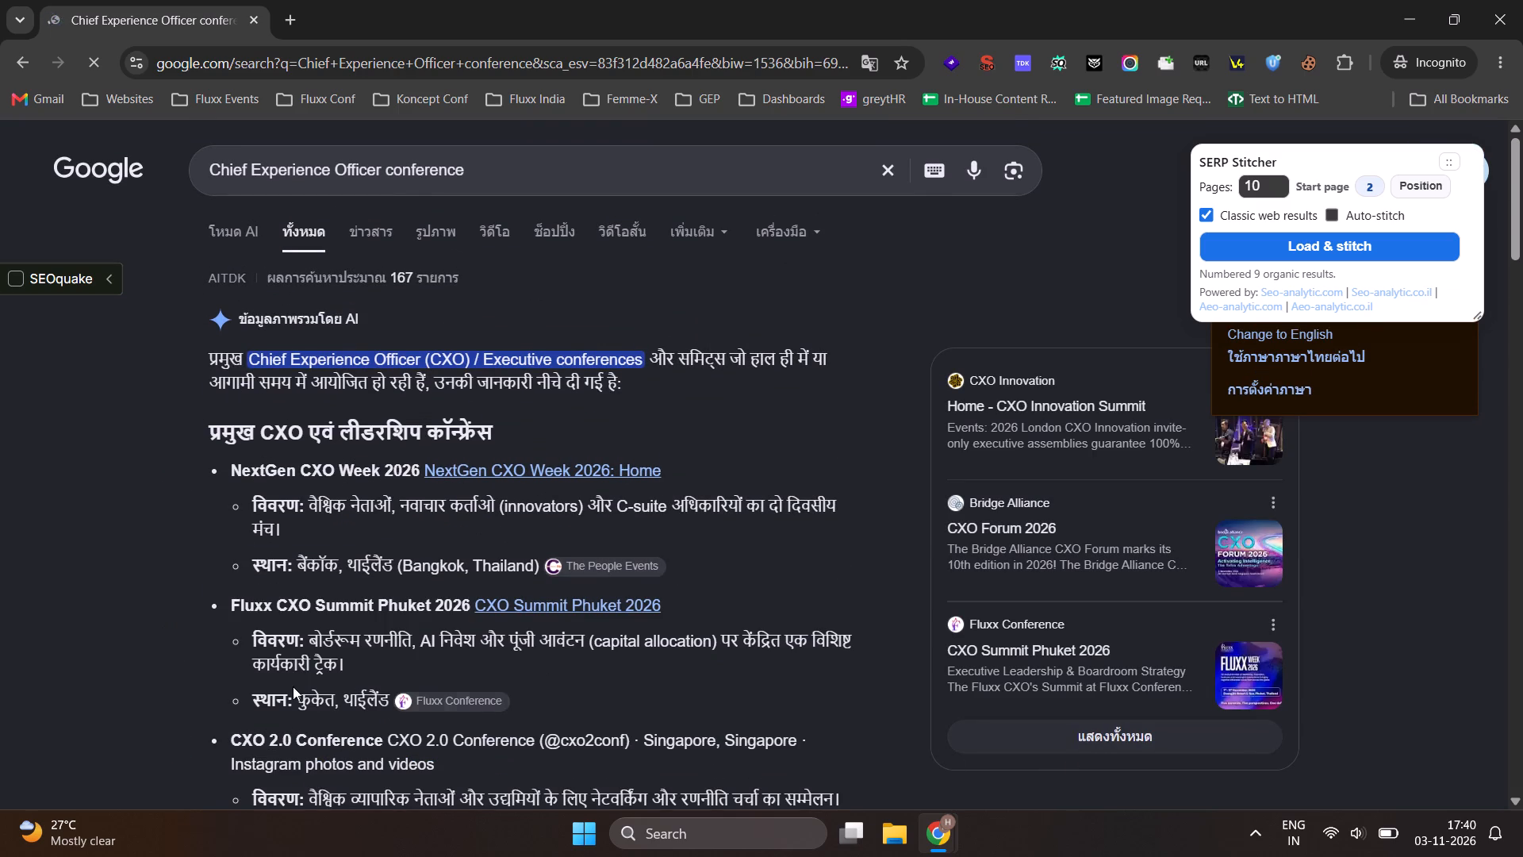
In column D of the Rankings sheet, copy "2 / AI Overview" from the "CXO management conference" row into the "Chief Experience Officer conference" row.
{"action": "key", "text": "alt+Tab"}
{"action": "key", "text": "Right"}
{"action": "key", "text": "Right"}
{"action": "key", "text": "Right"}
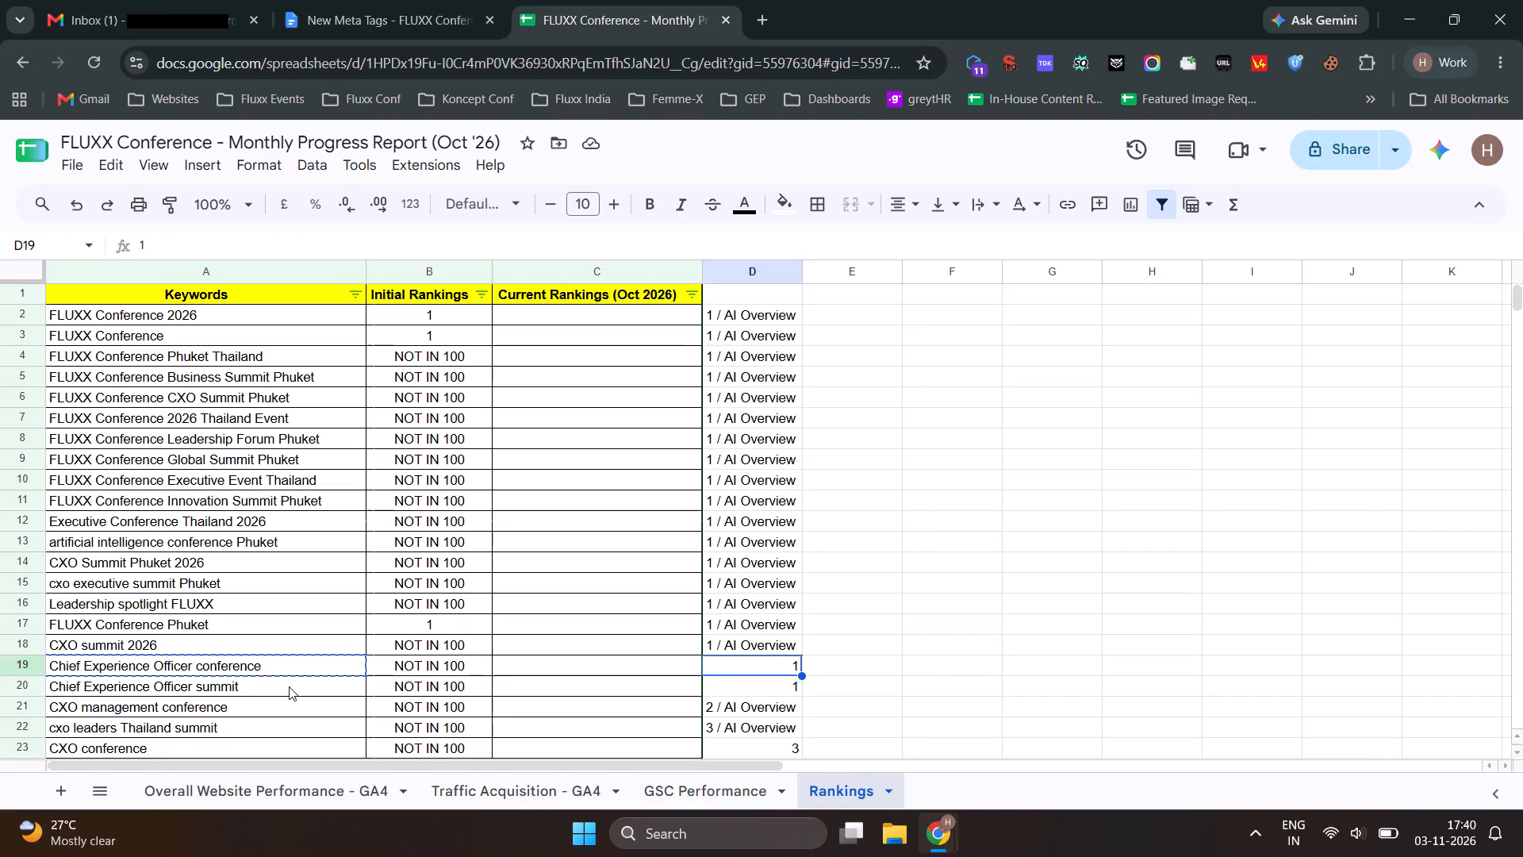
{"action": "key", "text": "Down"}
{"action": "key", "text": "Down"}
{"action": "key", "text": "ctrl+c"}
{"action": "key", "text": "Up"}
{"action": "key", "text": "Up"}
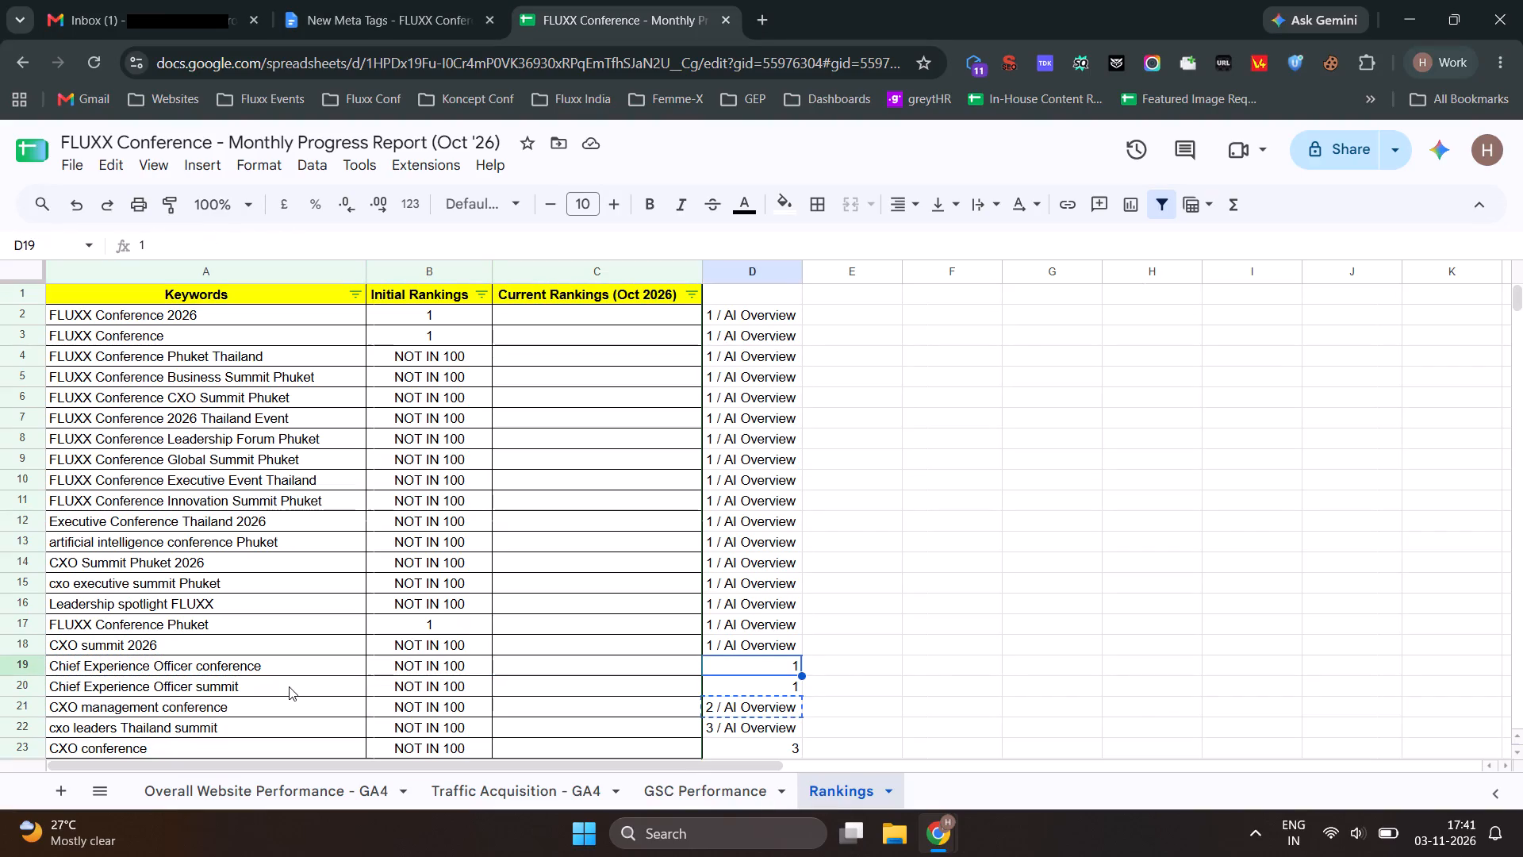
{"action": "key", "text": "ctrl+v"}
{"action": "key", "text": "Down"}
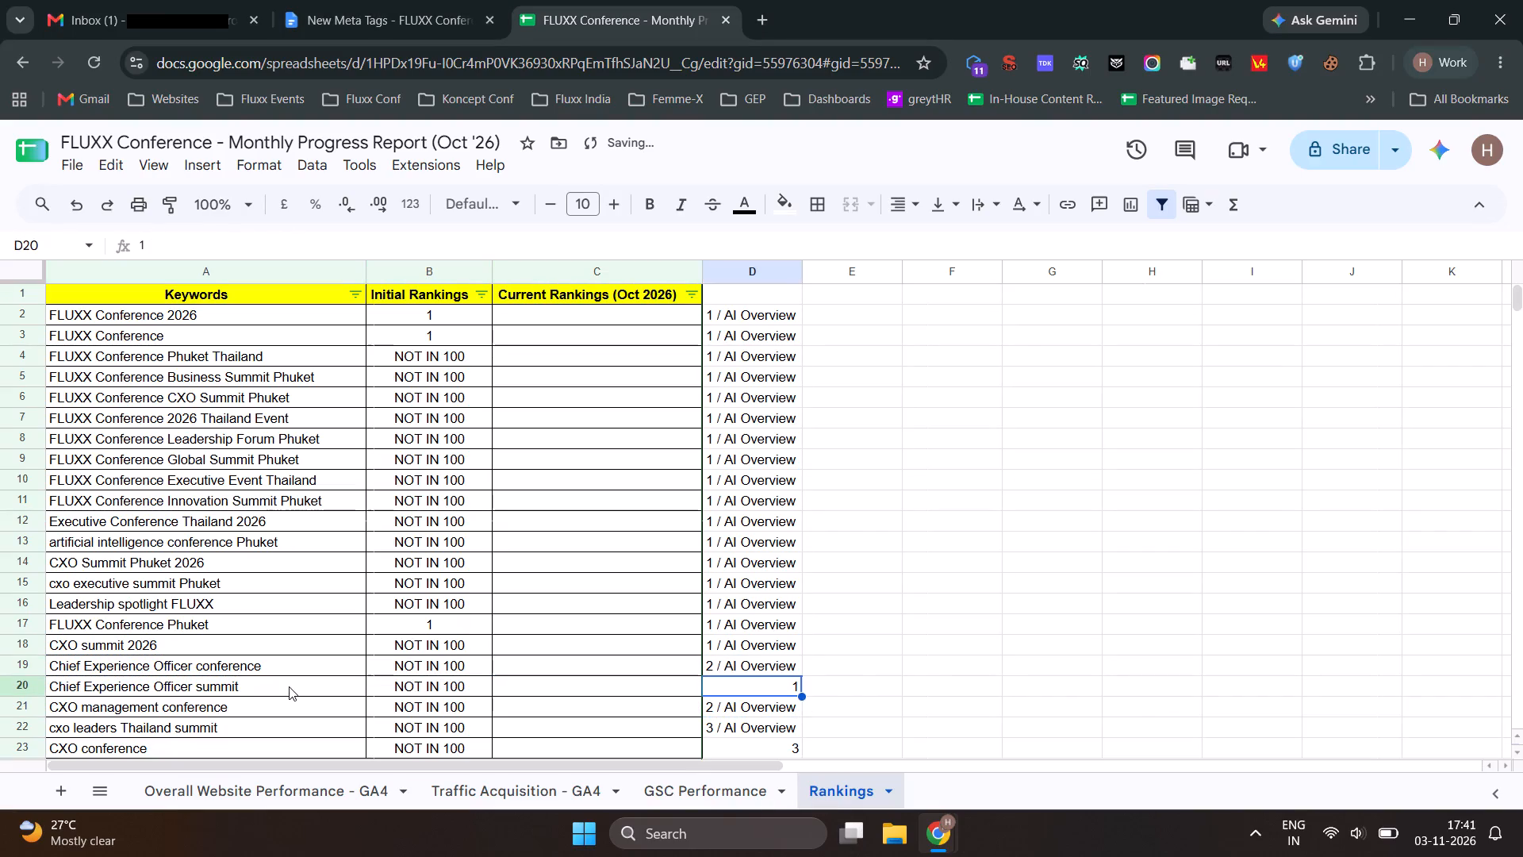
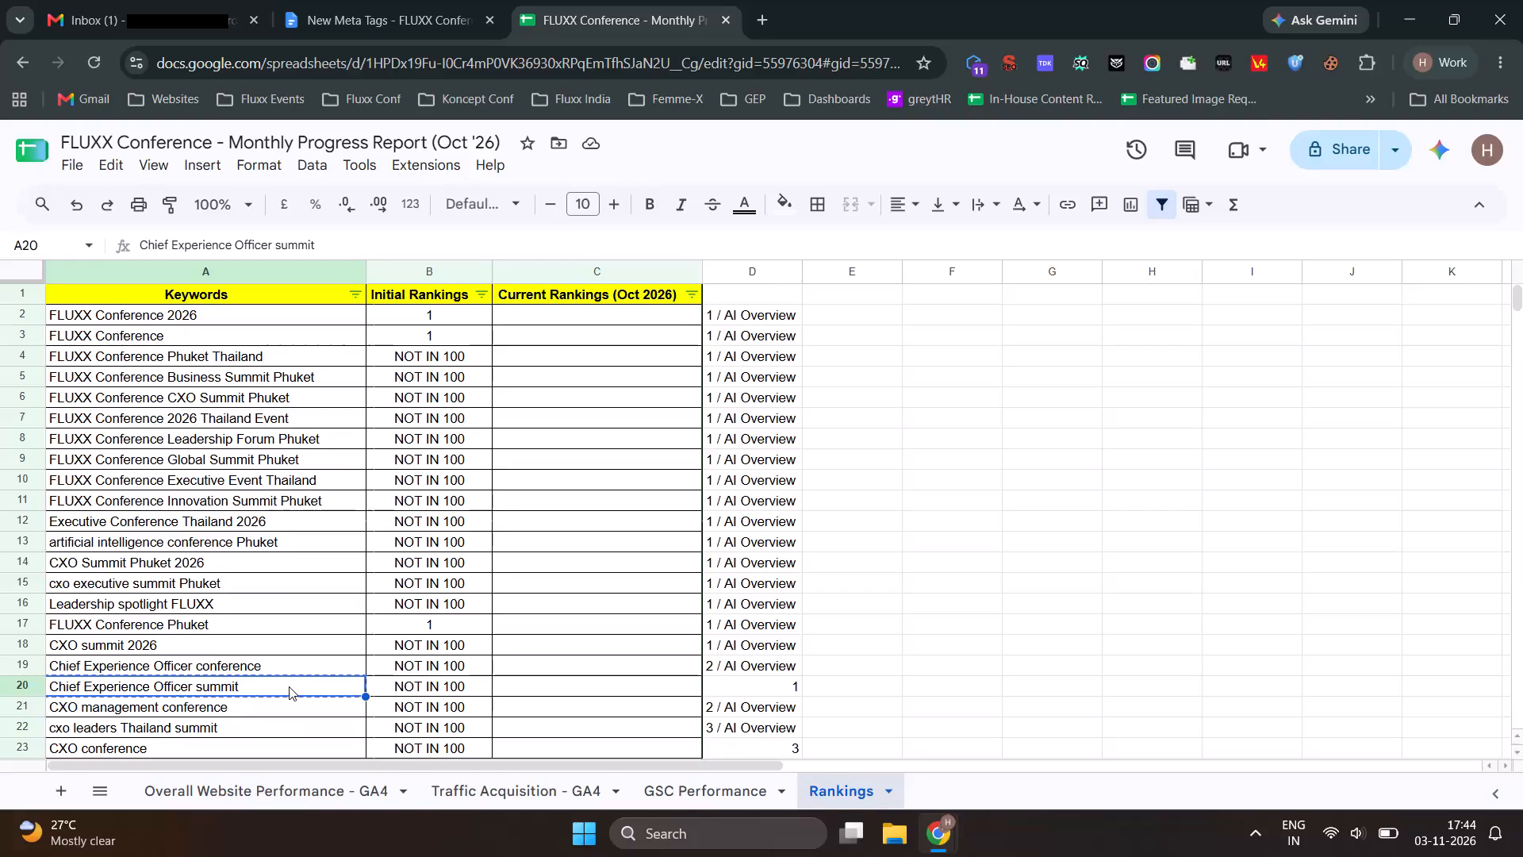
Search Google for the copied keyword "Chief Experience Officer summit" in the incognito window.
{"action": "key", "text": "alt+Tab"}
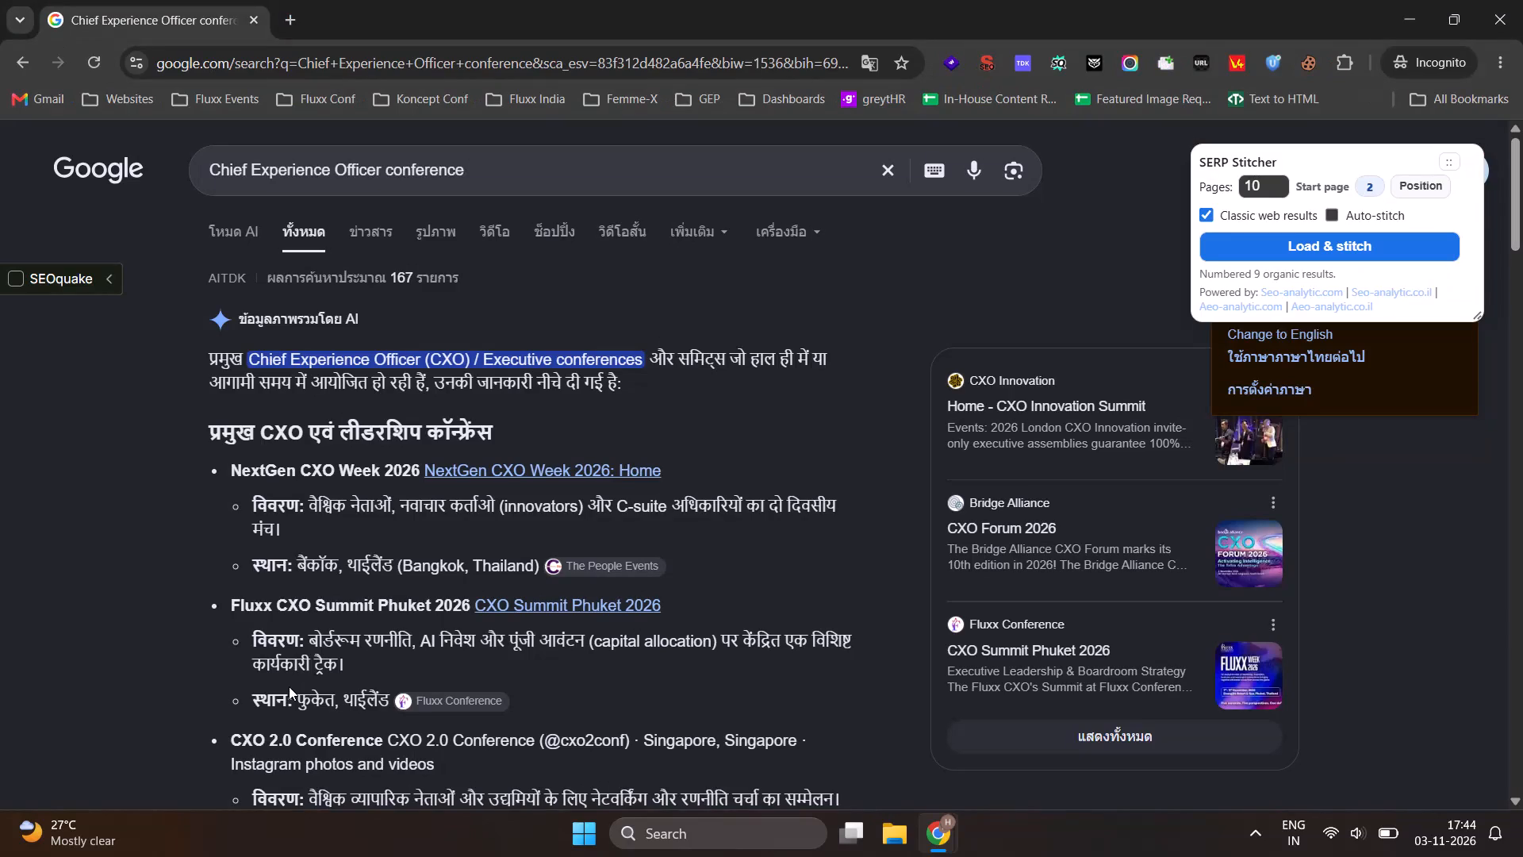
{"action": "left_click", "coordinate": [884, 161]}
{"action": "key", "text": "ctrl+v"}
{"action": "key", "text": "Return"}
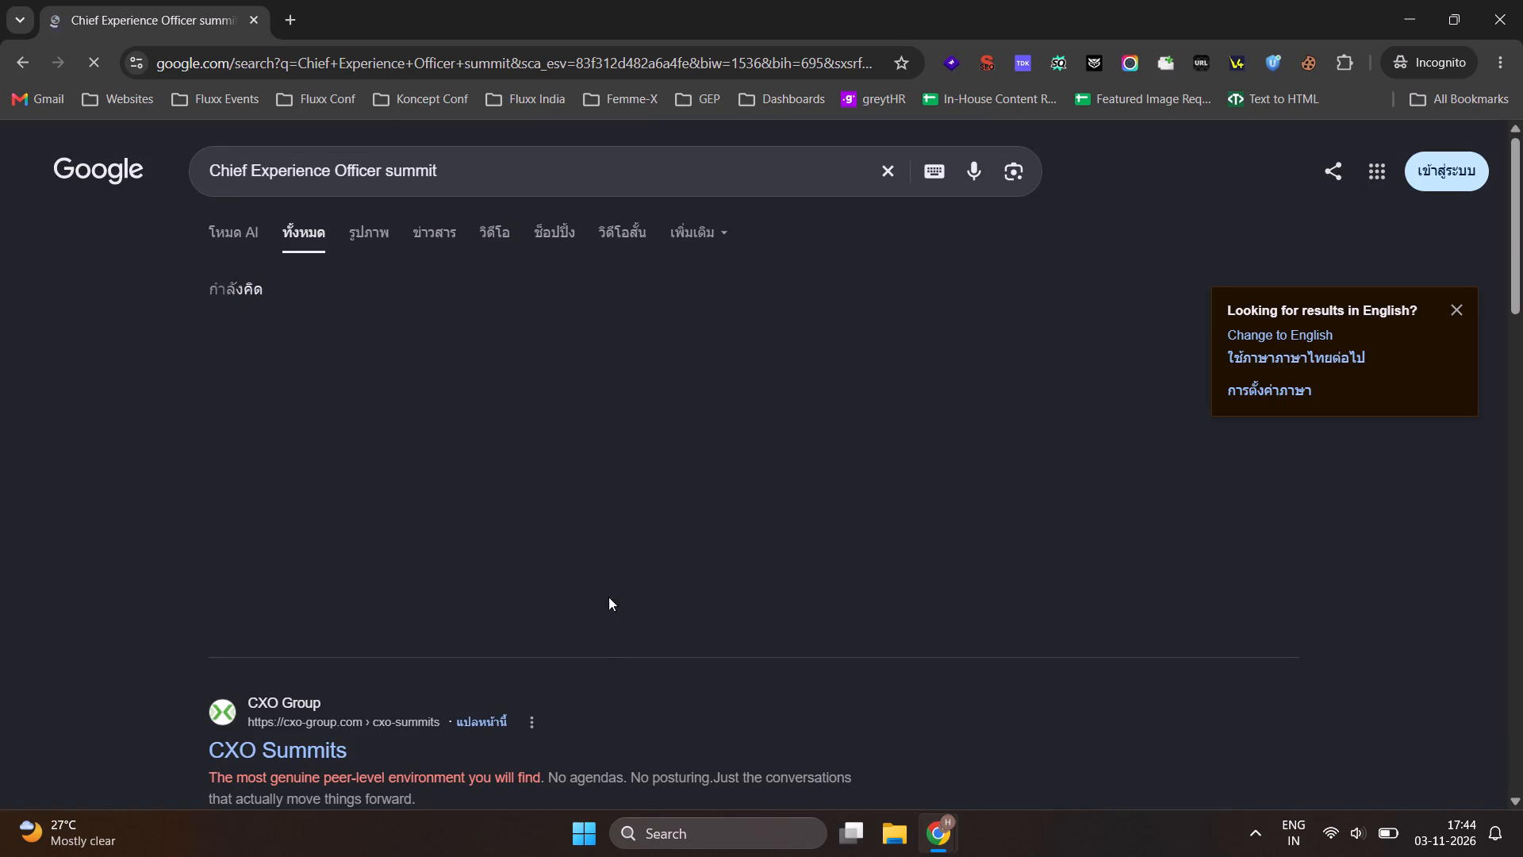
Examine the first-page results and the expanded AI Overview for a Fluxx Conference mention, searching the page for fluxxconference.com.
{"action": "scroll", "coordinate": [654, 639], "scroll_direction": "down", "scroll_amount": 5}
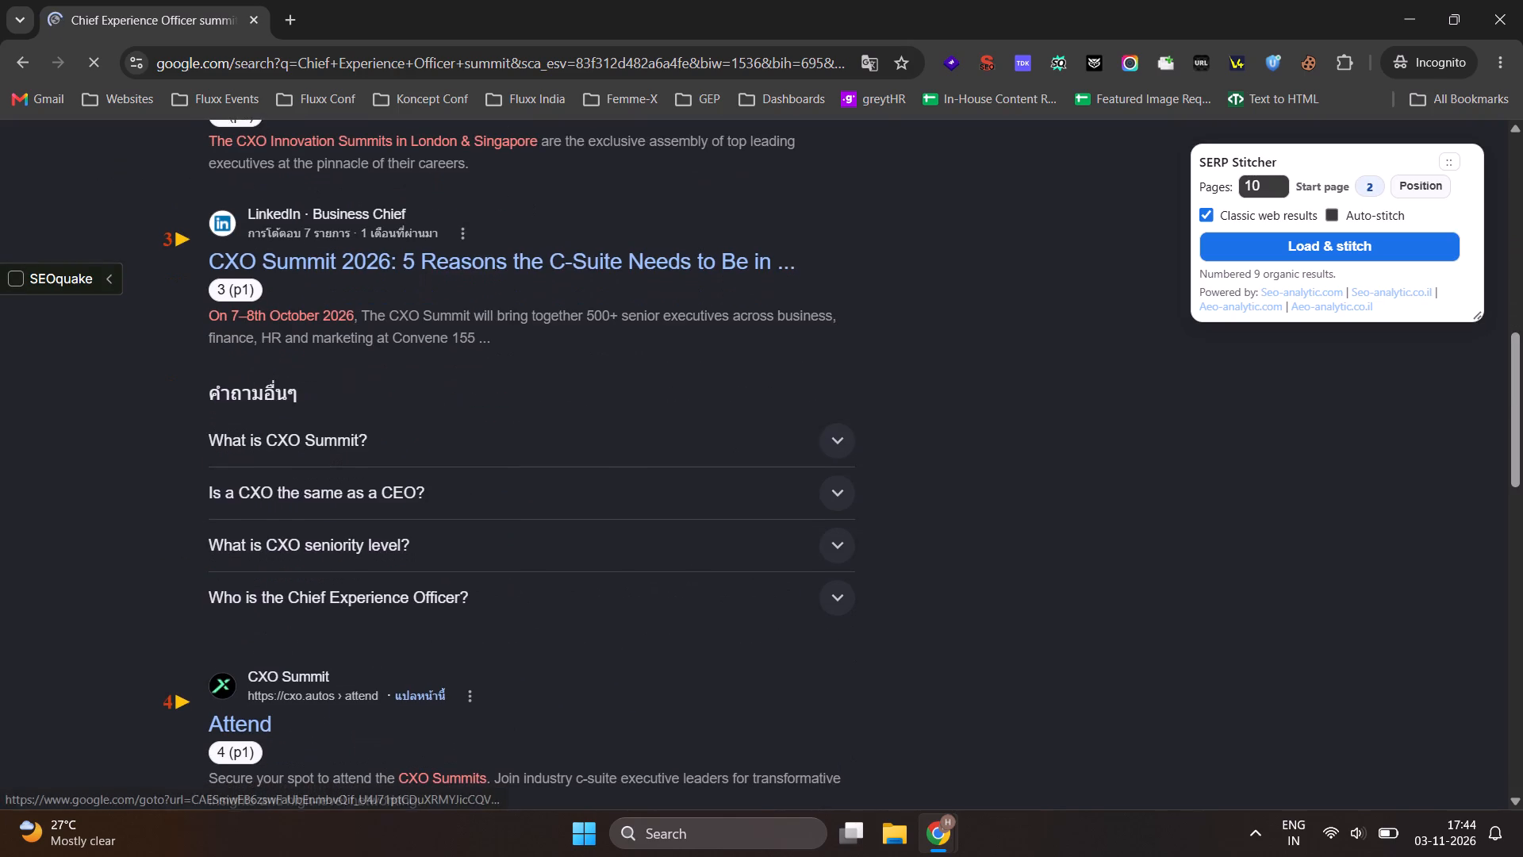
{"action": "scroll", "coordinate": [654, 639], "scroll_direction": "down", "scroll_amount": 3}
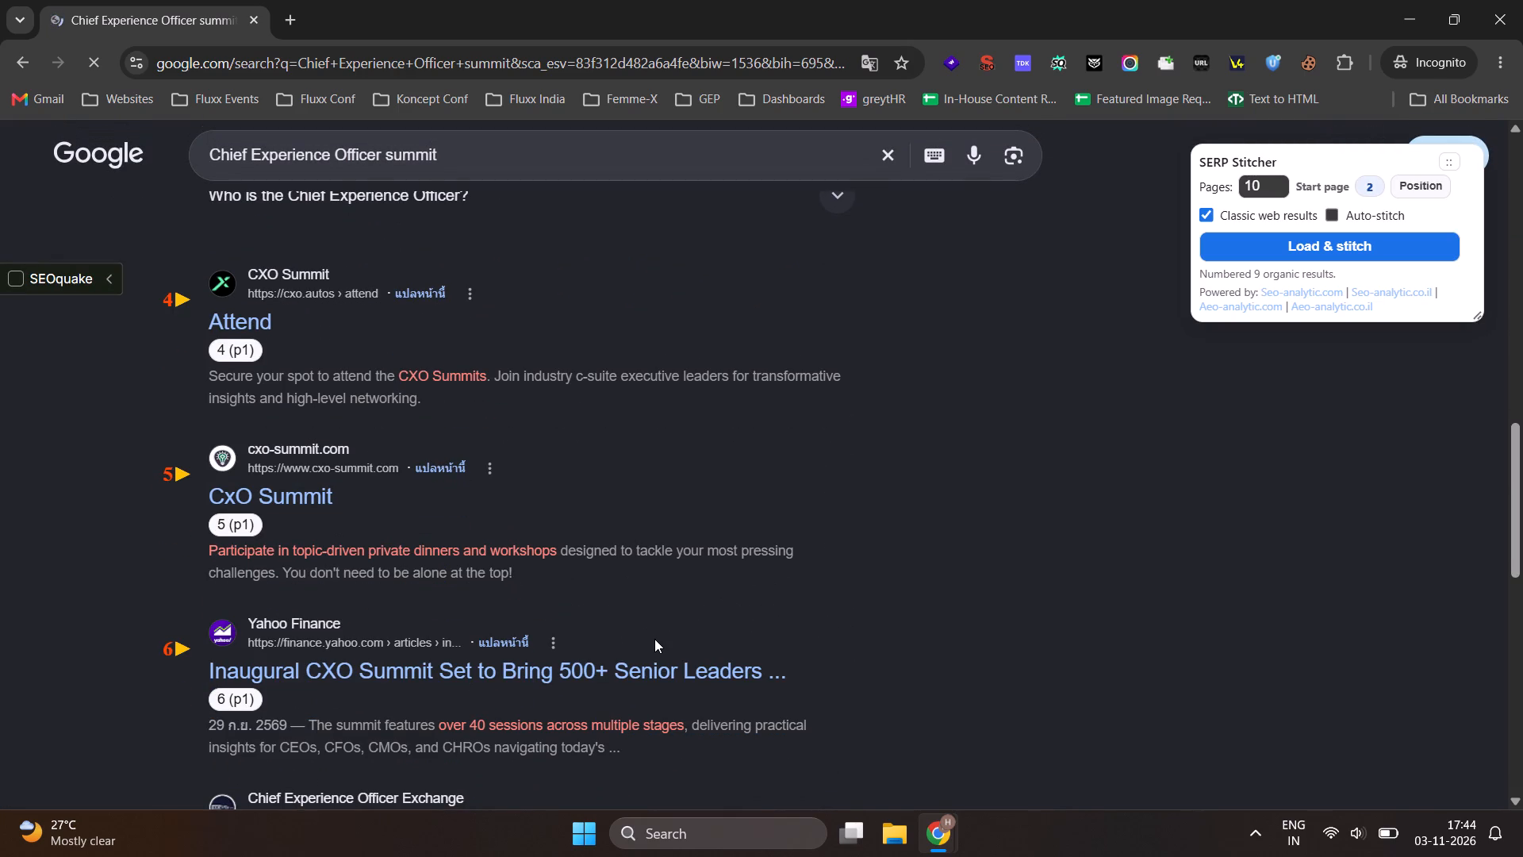
{"action": "scroll", "coordinate": [654, 639], "scroll_direction": "down", "scroll_amount": 2}
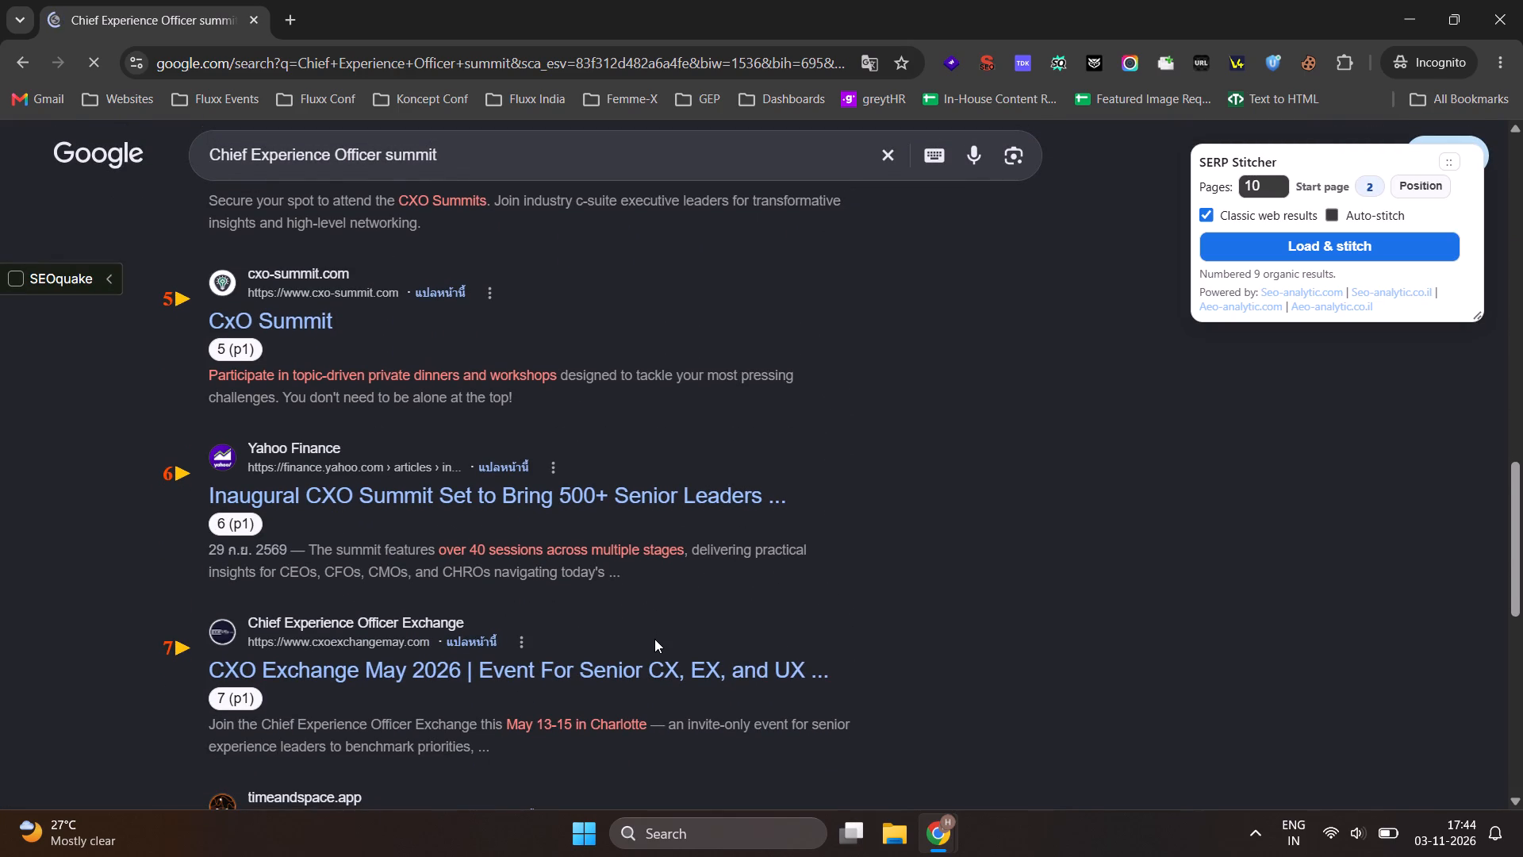
{"action": "scroll", "coordinate": [654, 639], "scroll_direction": "right", "scroll_amount": 3}
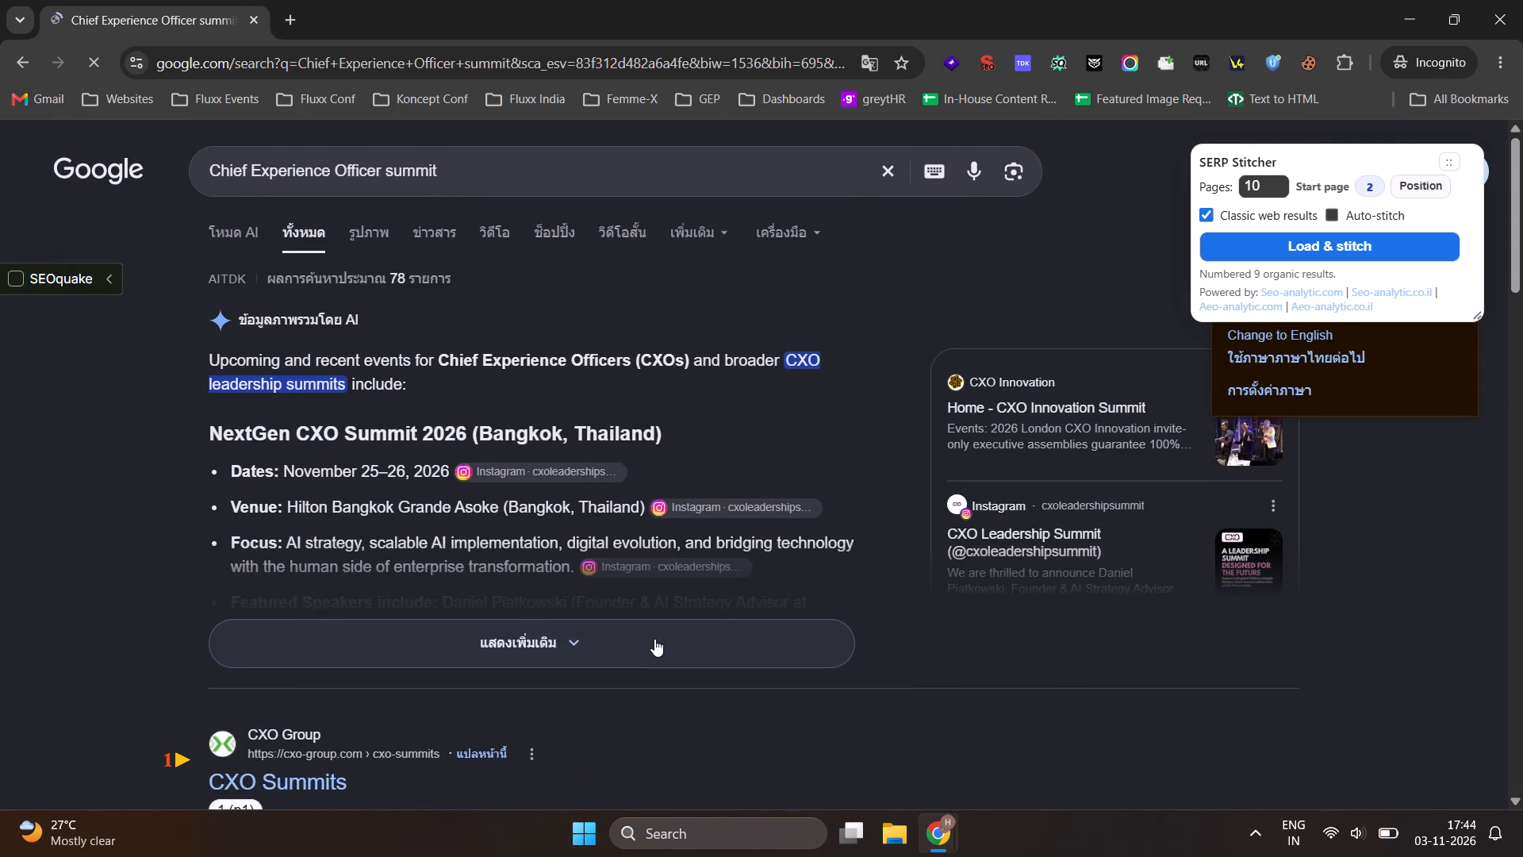
{"action": "key", "text": "ctrl+f"}
{"action": "key", "text": "Return"}
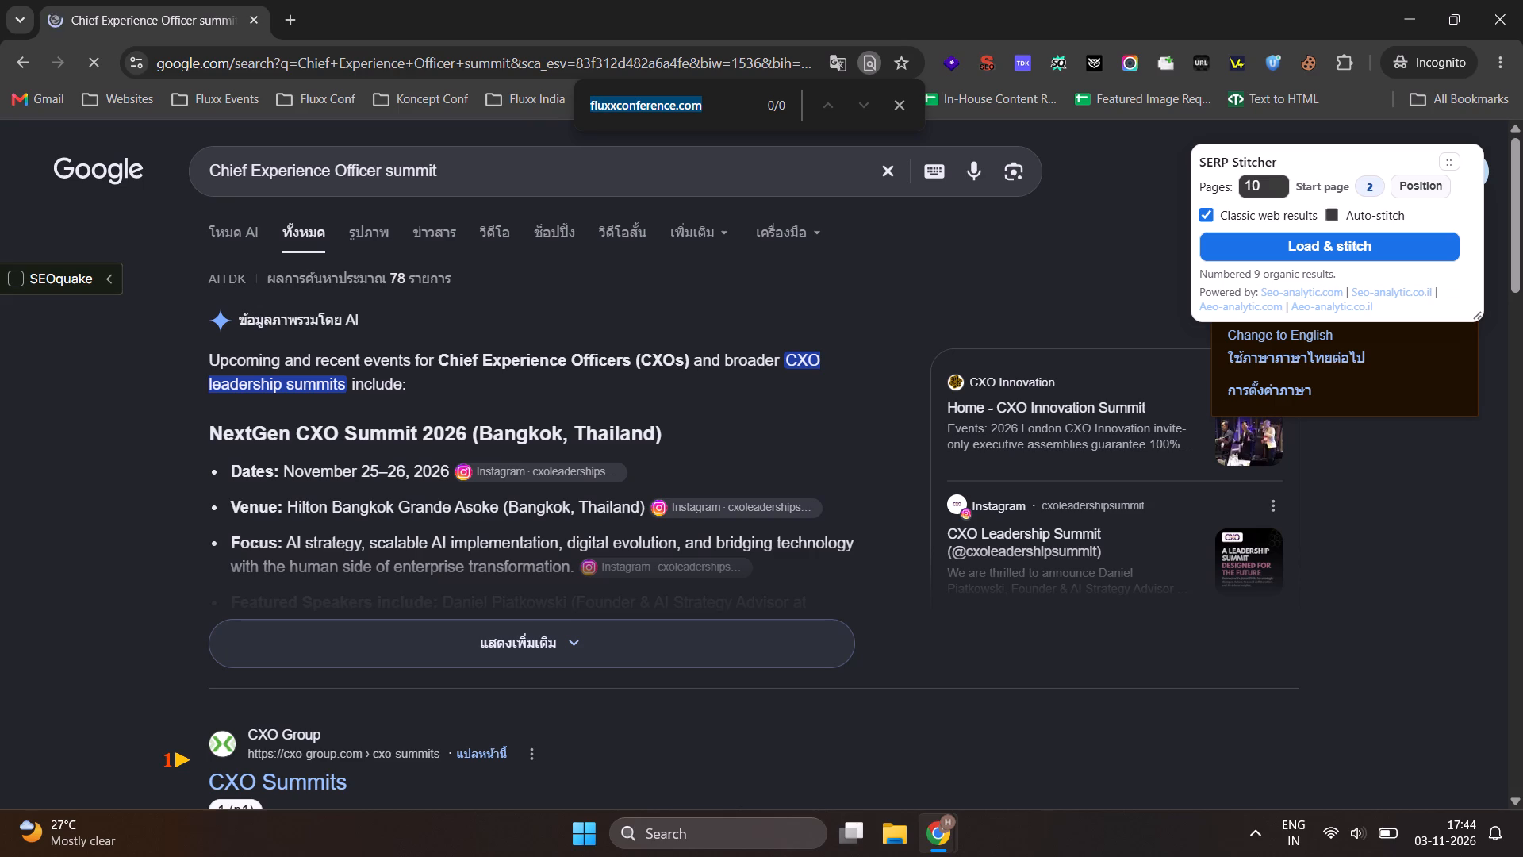
{"action": "left_click", "coordinate": [665, 670]}
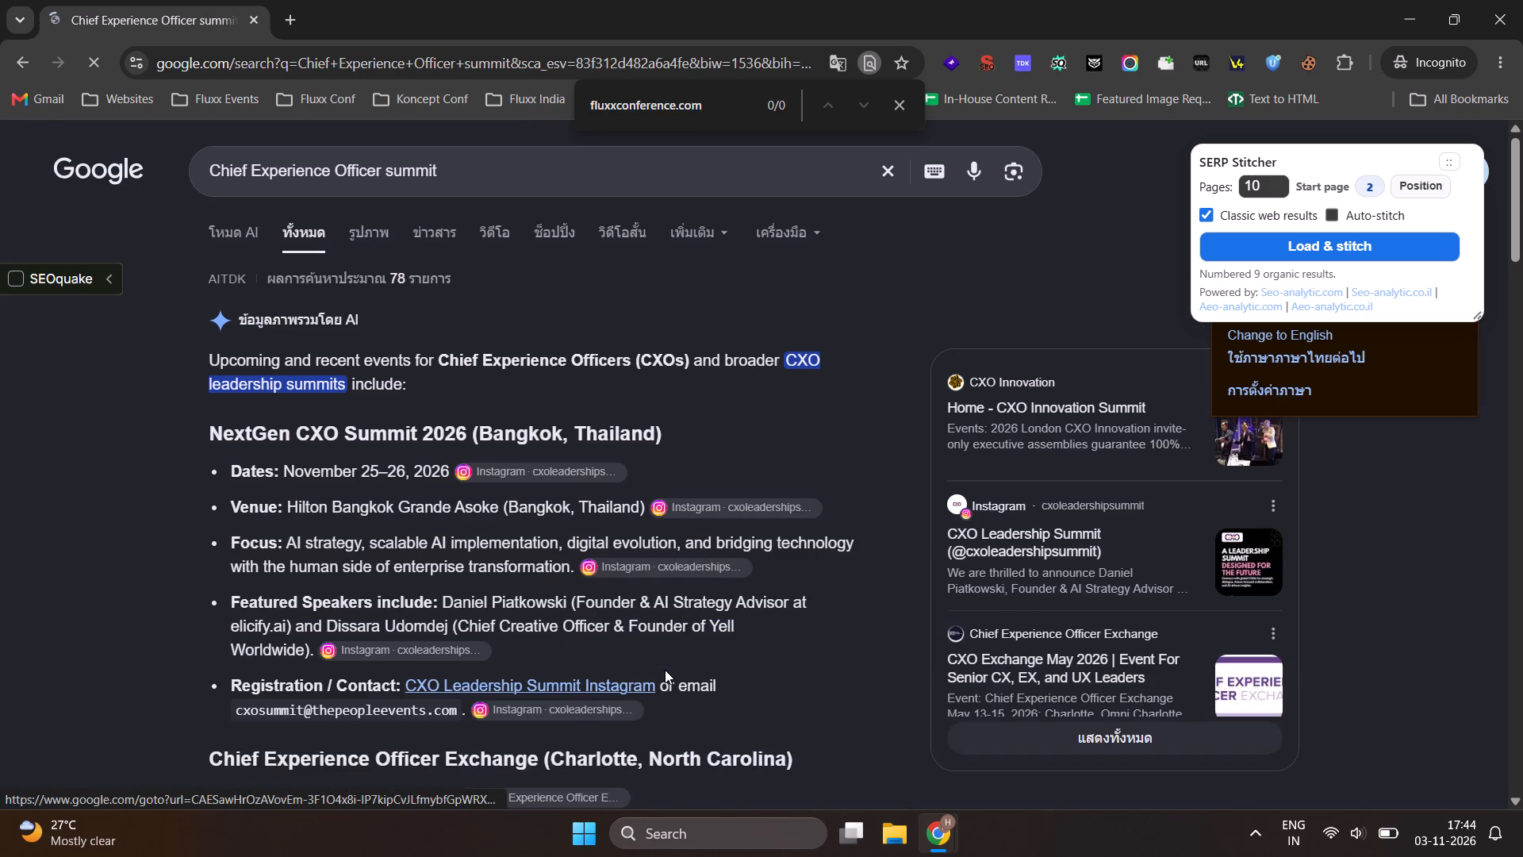
{"action": "scroll", "coordinate": [665, 670], "scroll_direction": "down", "scroll_amount": 6}
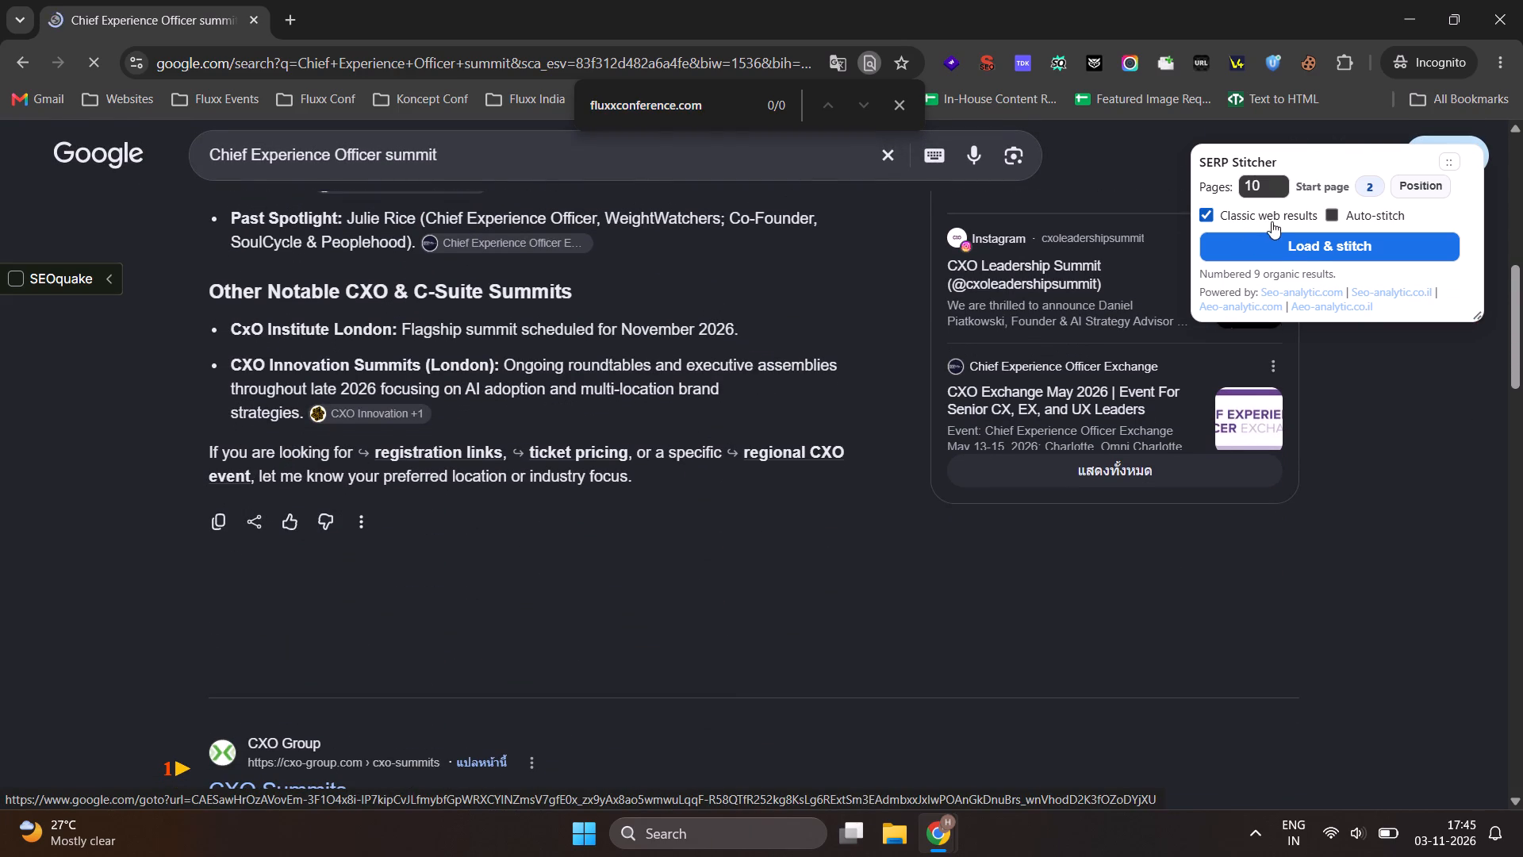
Load and stitch 10 pages of classic web results with SERP Stitcher and search them for fluxxconference.com.
{"action": "left_click", "coordinate": [1313, 256]}
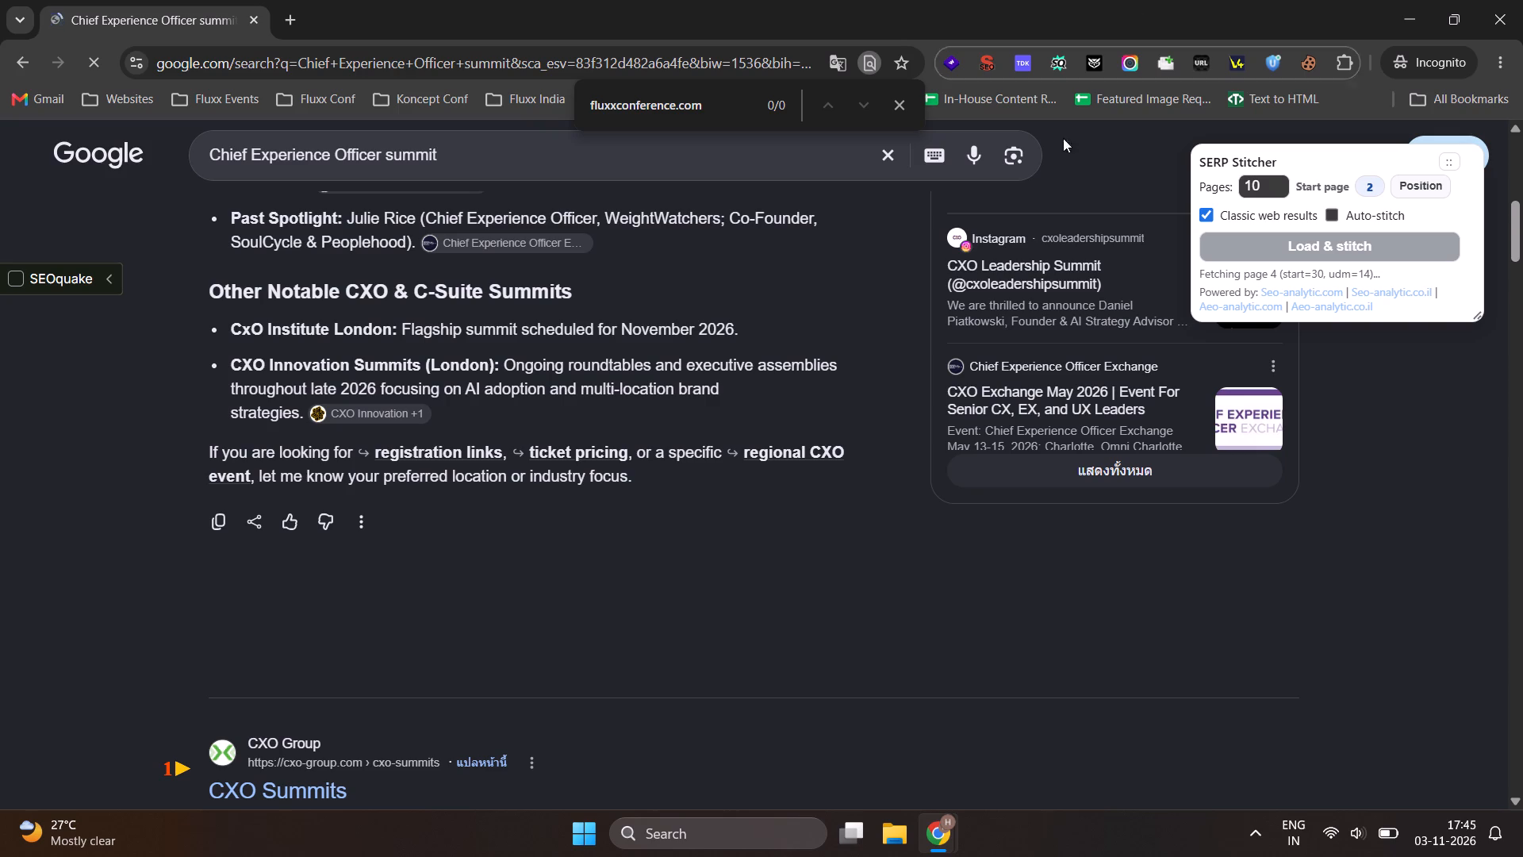
{"action": "scroll", "coordinate": [850, 478], "scroll_direction": "up", "scroll_amount": 7}
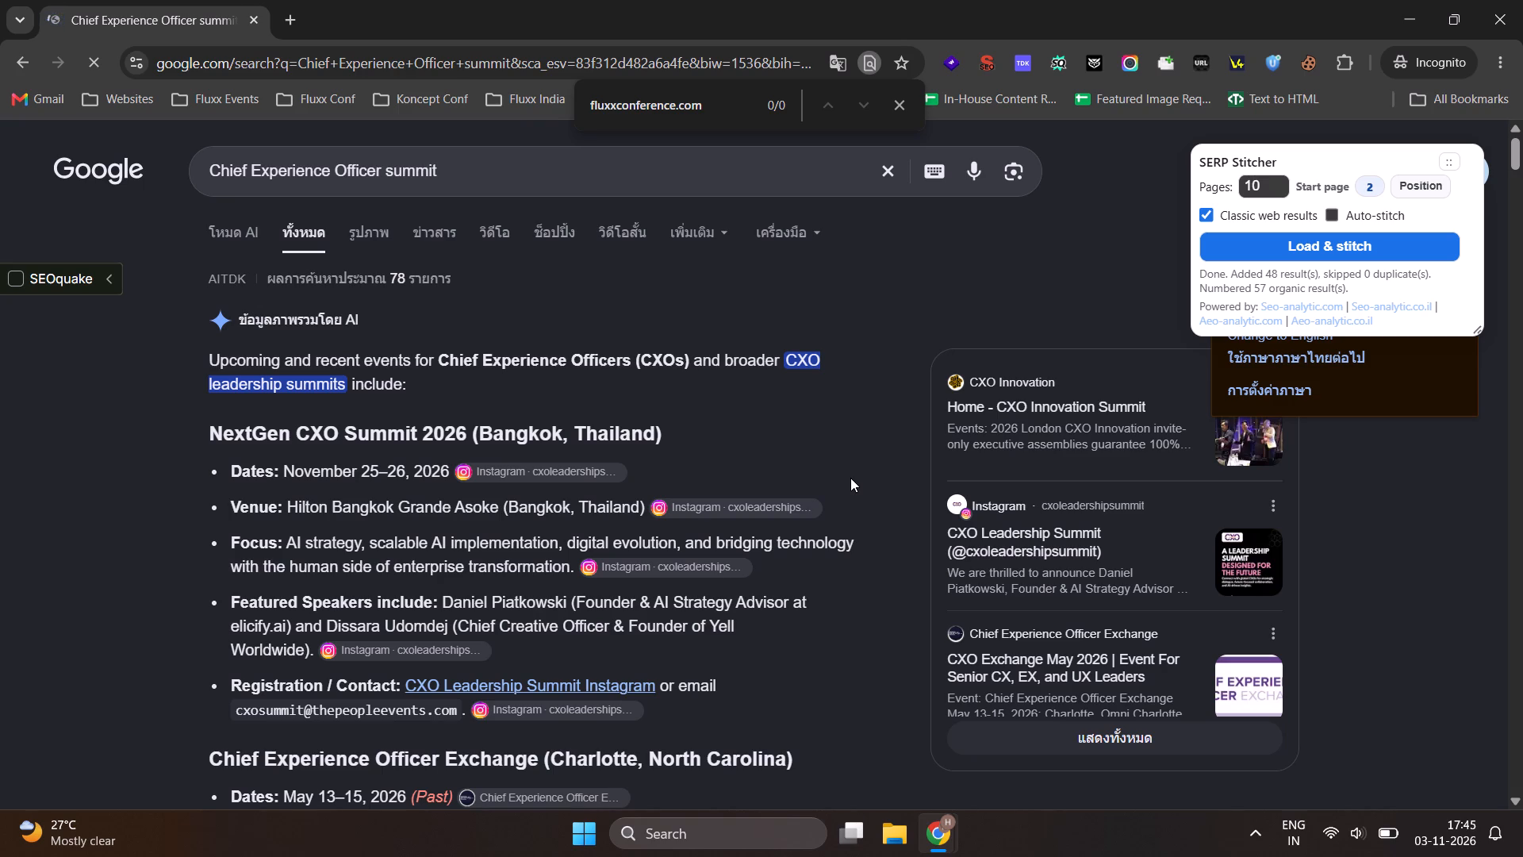
{"action": "key", "text": "ctrl+f"}
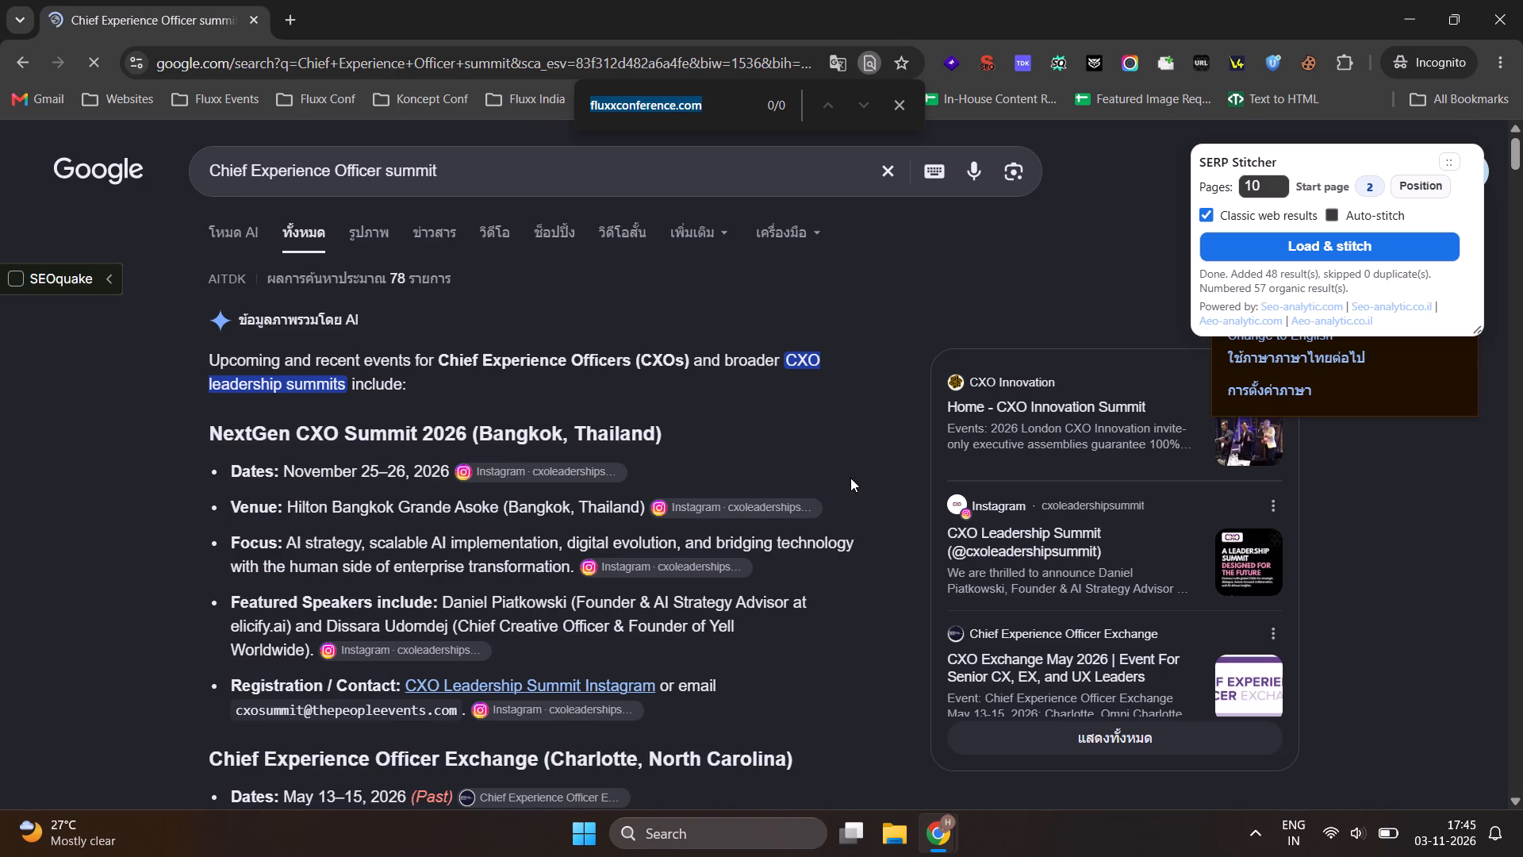
{"action": "key", "text": "Return"}
{"action": "key", "text": "Return"}
{"action": "key", "text": "Return"}
{"action": "key", "text": "Return"}
{"action": "key", "text": "Return"}
{"action": "key", "text": "Return"}
{"action": "key", "text": "Return"}
Look through the stitched "Chief Experience Officer summit" results to the end and search the page again for fluxxconference.com.
{"action": "scroll", "coordinate": [797, 585], "scroll_direction": "down", "scroll_amount": 20}
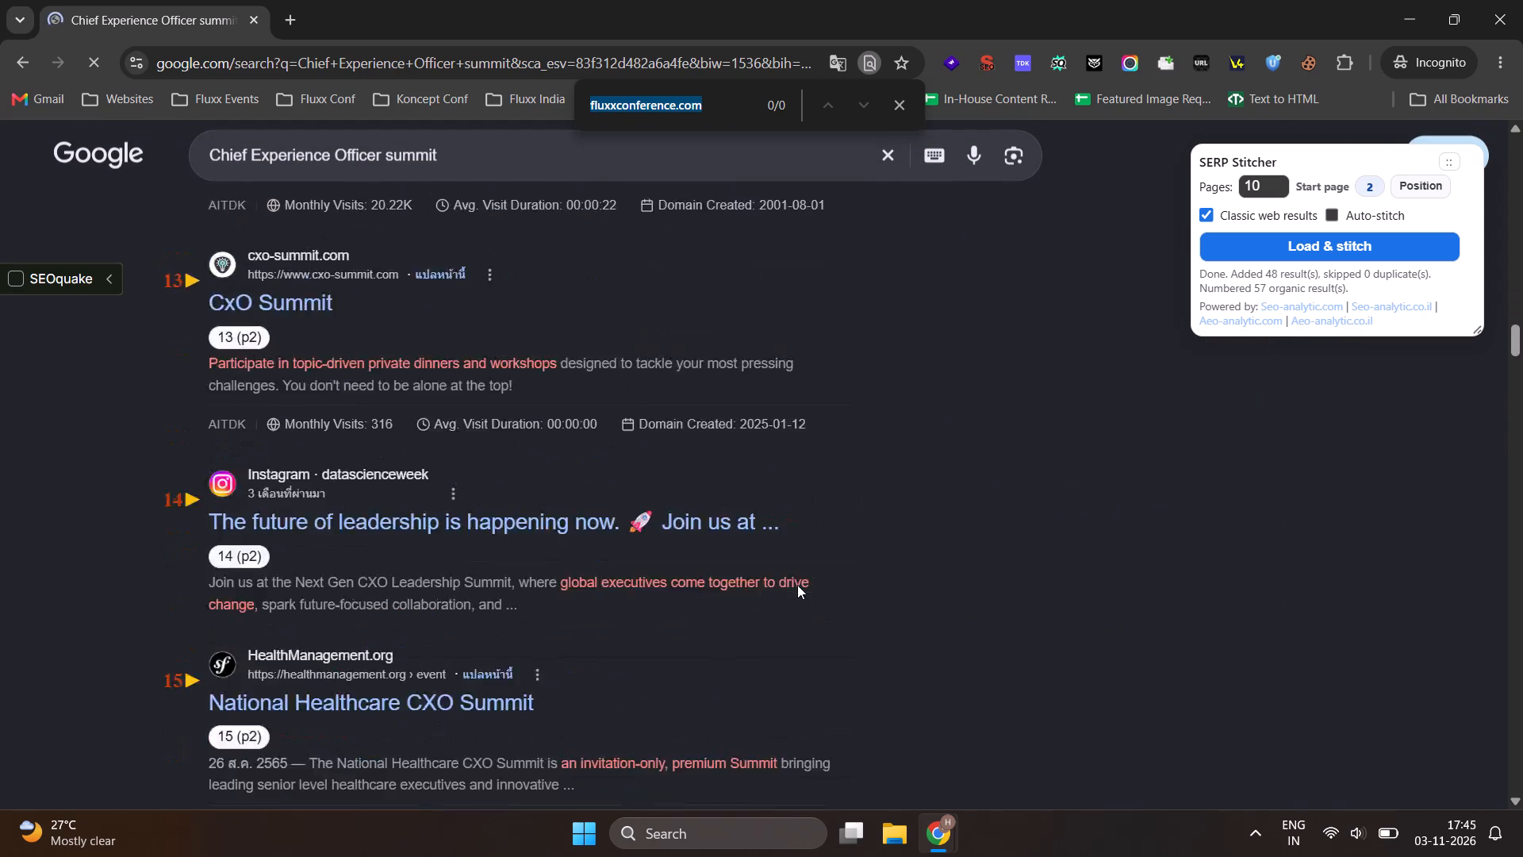
{"action": "scroll", "coordinate": [797, 585], "scroll_direction": "down", "scroll_amount": 4}
{"action": "scroll", "coordinate": [797, 585], "scroll_direction": "up", "scroll_amount": 13}
{"action": "scroll", "coordinate": [797, 585], "scroll_direction": "down", "scroll_amount": 2}
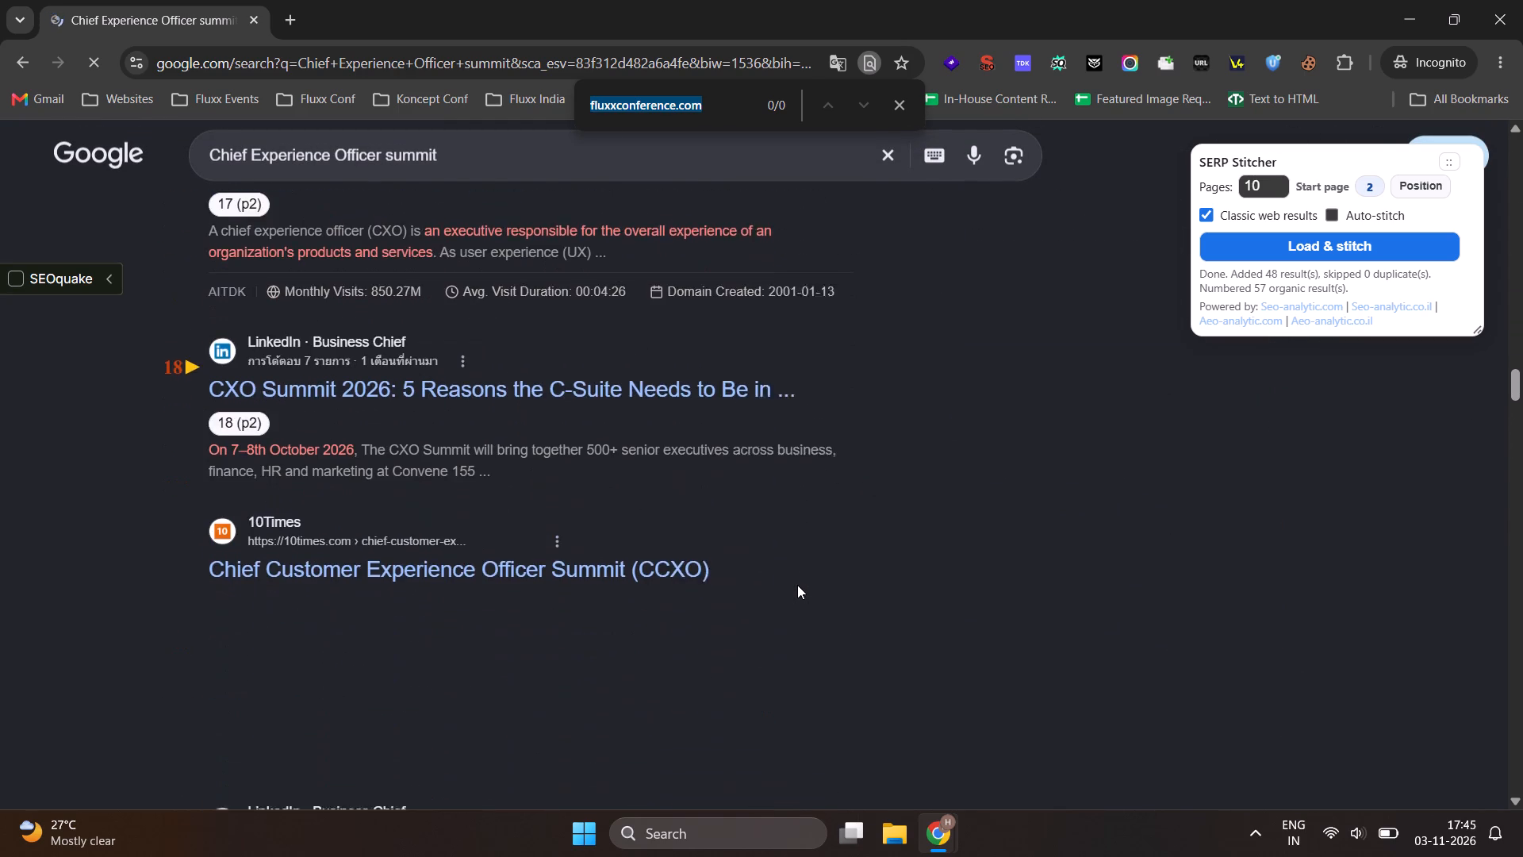
{"action": "scroll", "coordinate": [797, 585], "scroll_direction": "down", "scroll_amount": 10}
{"action": "scroll", "coordinate": [797, 585], "scroll_direction": "down", "scroll_amount": 20}
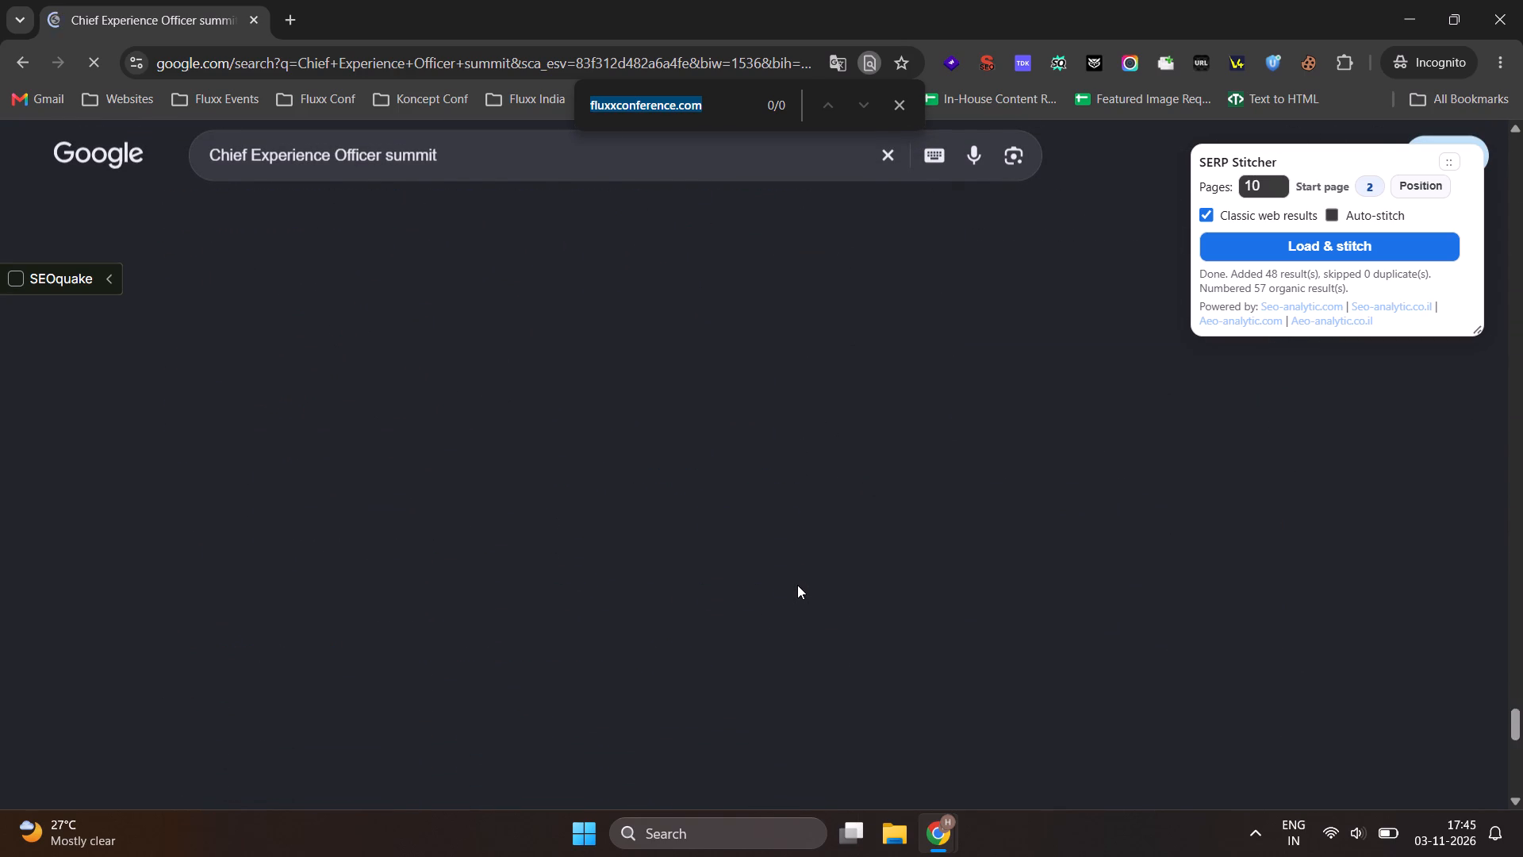
{"action": "scroll", "coordinate": [797, 585], "scroll_direction": "down", "scroll_amount": 5}
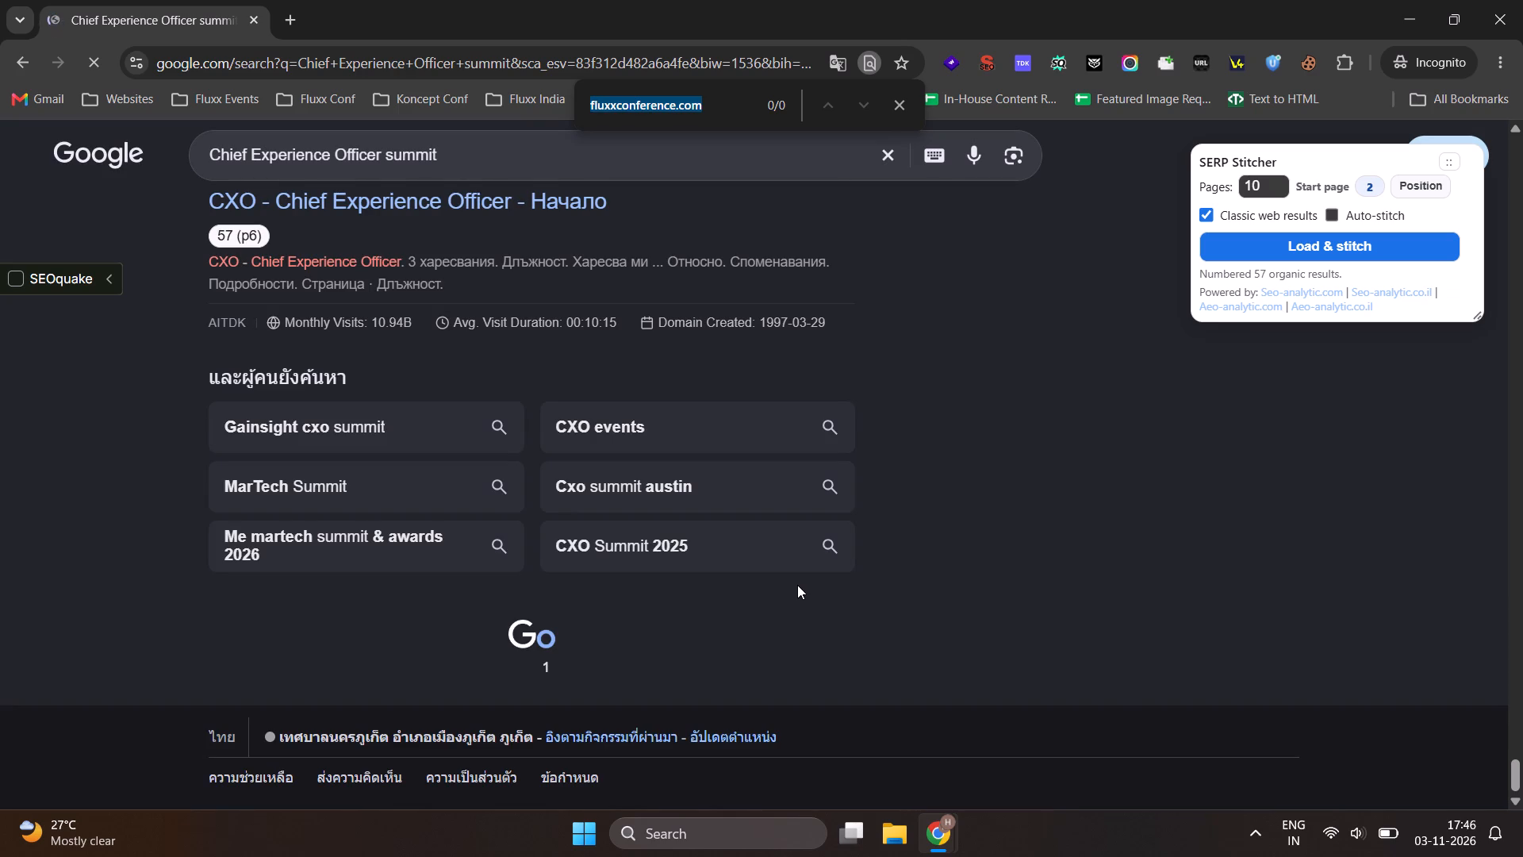
{"action": "key", "text": "ctrl+f"}
{"action": "key", "text": "Return"}
{"action": "key", "text": "Return"}
{"action": "key", "text": "Return"}
{"action": "key", "text": "Return"}
{"action": "key", "text": "Return"}
{"action": "key", "text": "Return"}
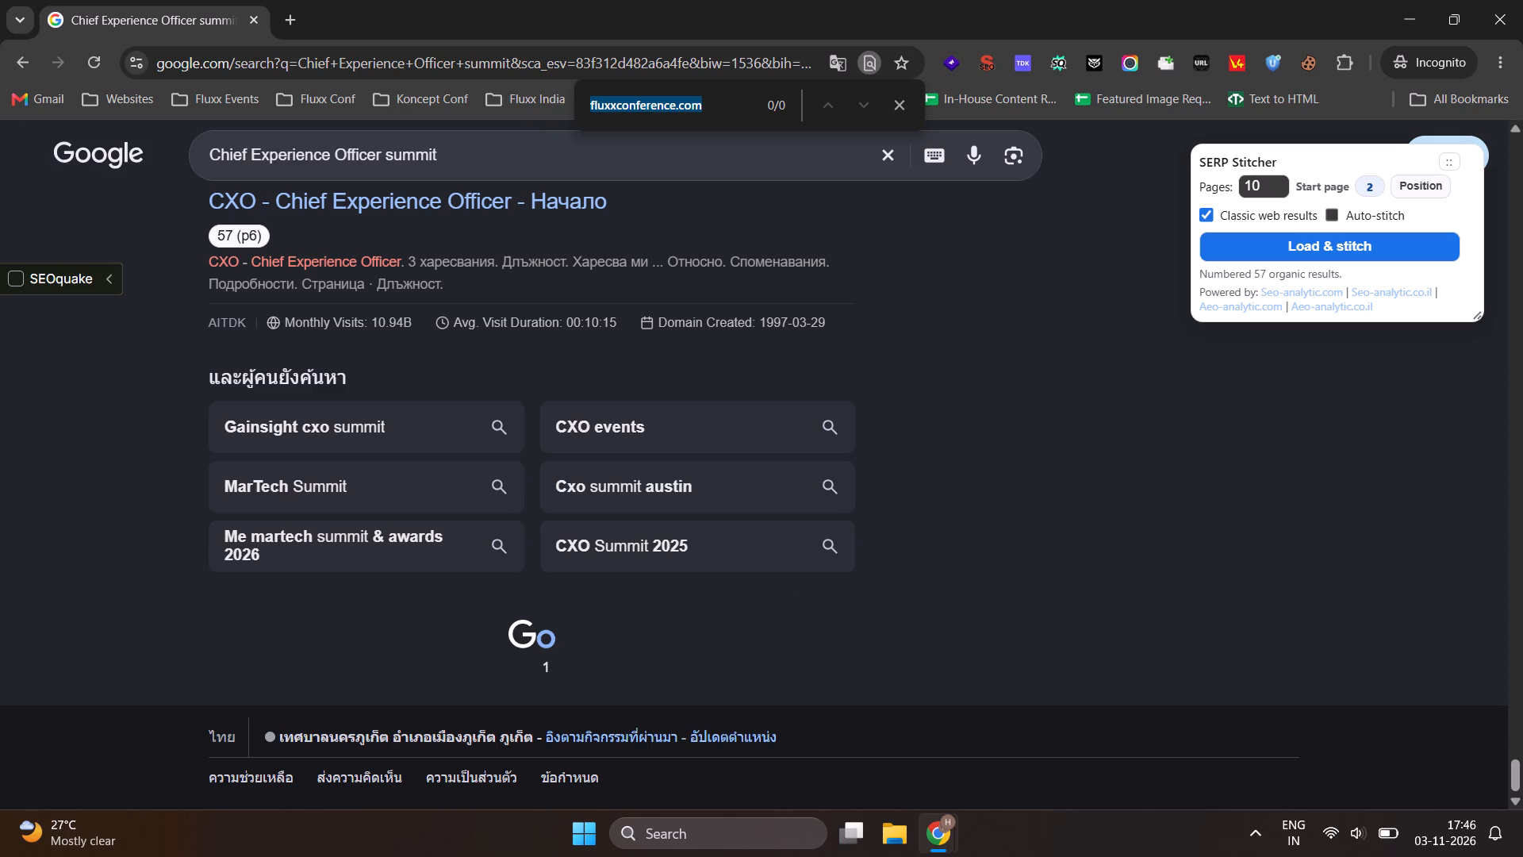
In the Rankings sheet, set the column D ranking for "Chief Experience Officer summit" to 2.
{"action": "key", "text": "alt+Tab"}
{"action": "key", "text": "Down"}
{"action": "key", "text": "ctrl+c"}
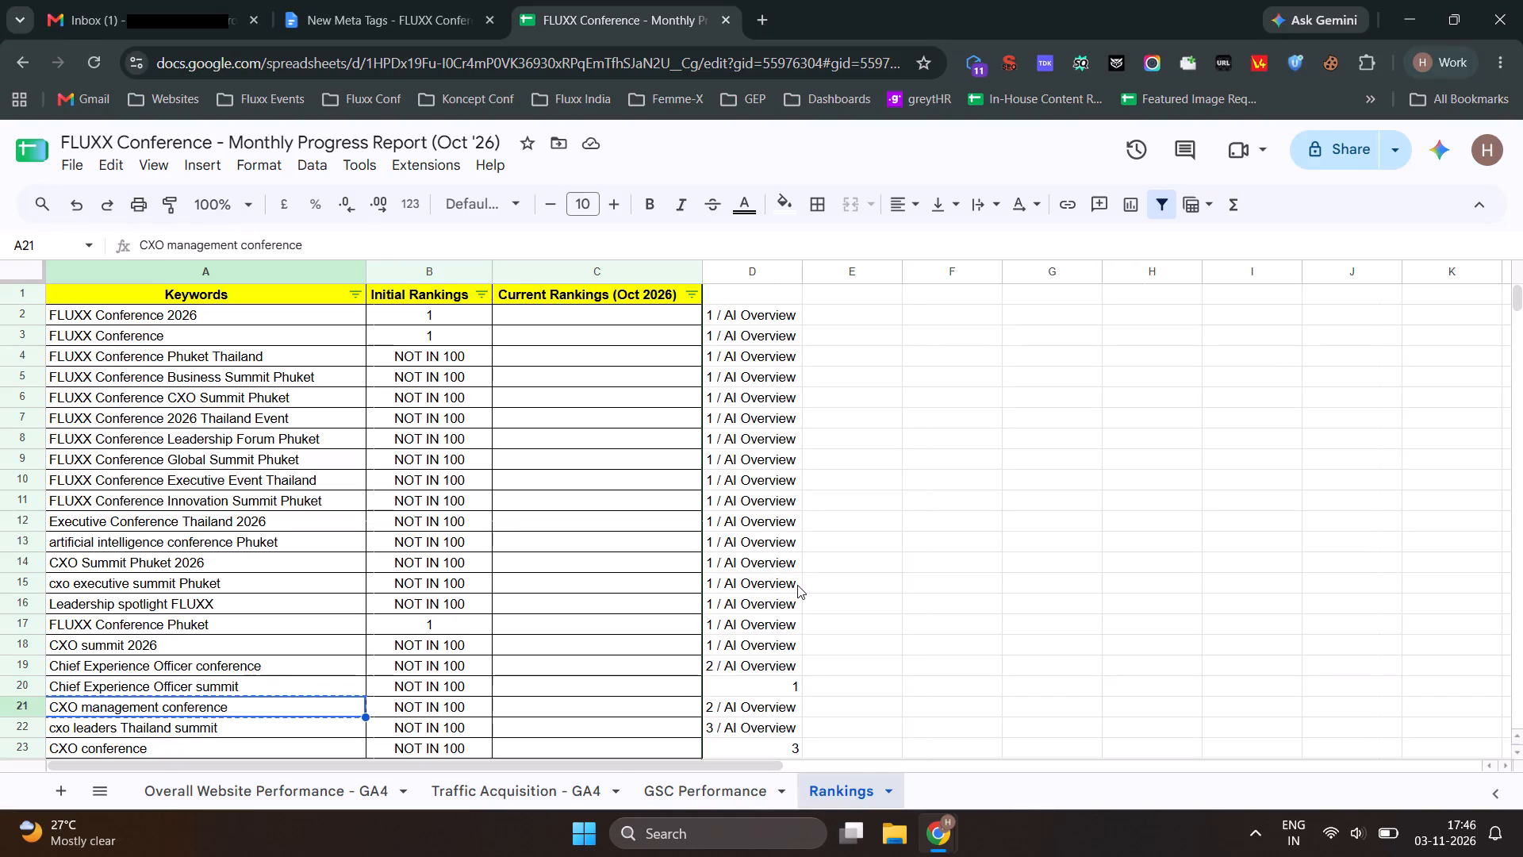
{"action": "key", "text": "alt+Tab"}
{"action": "key", "text": "alt+Tab"}
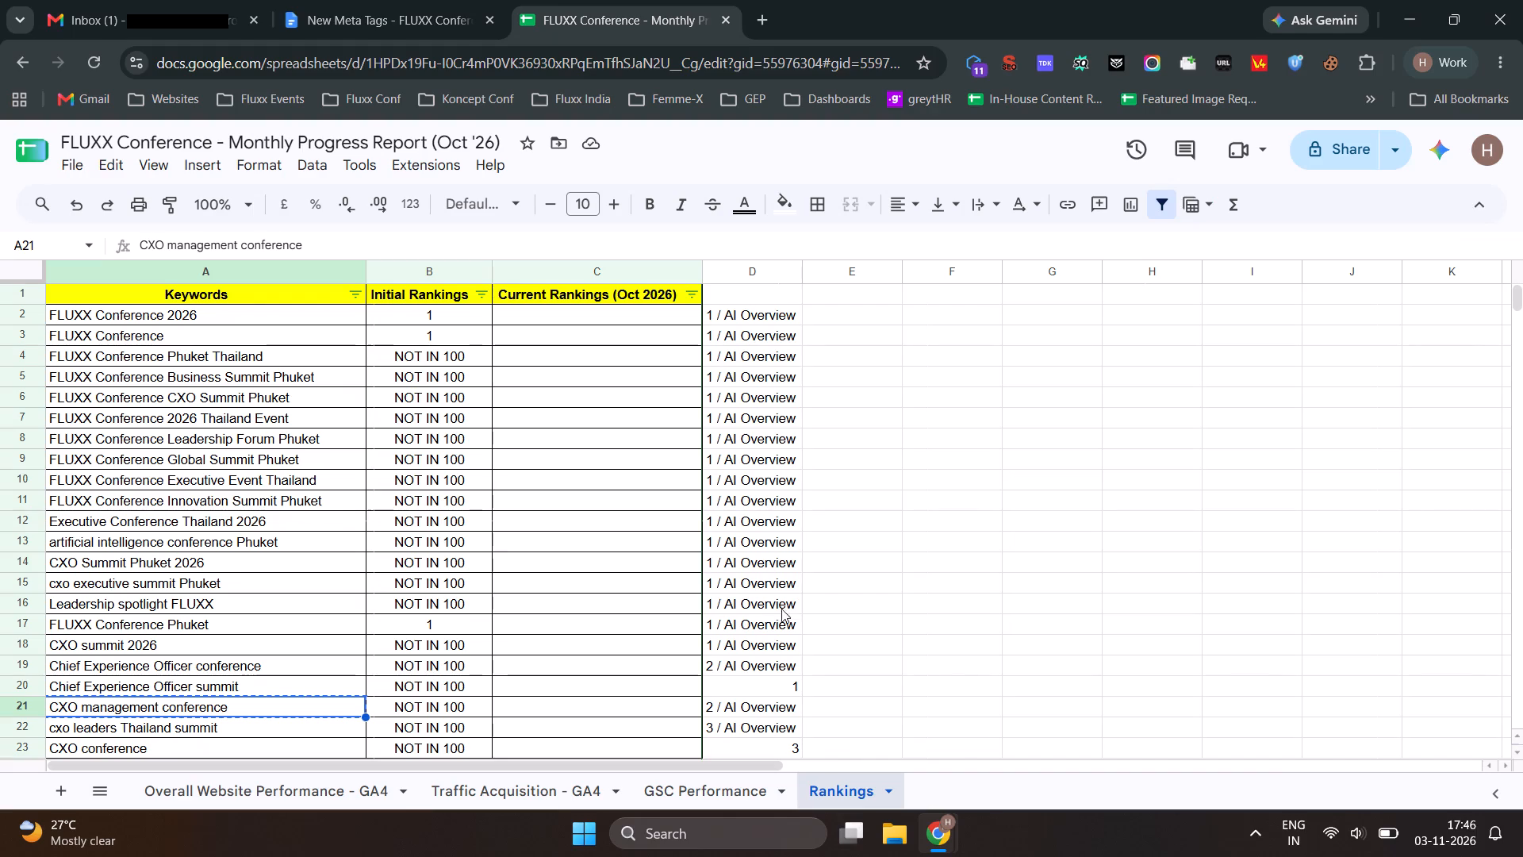
{"action": "left_click", "coordinate": [791, 692]}
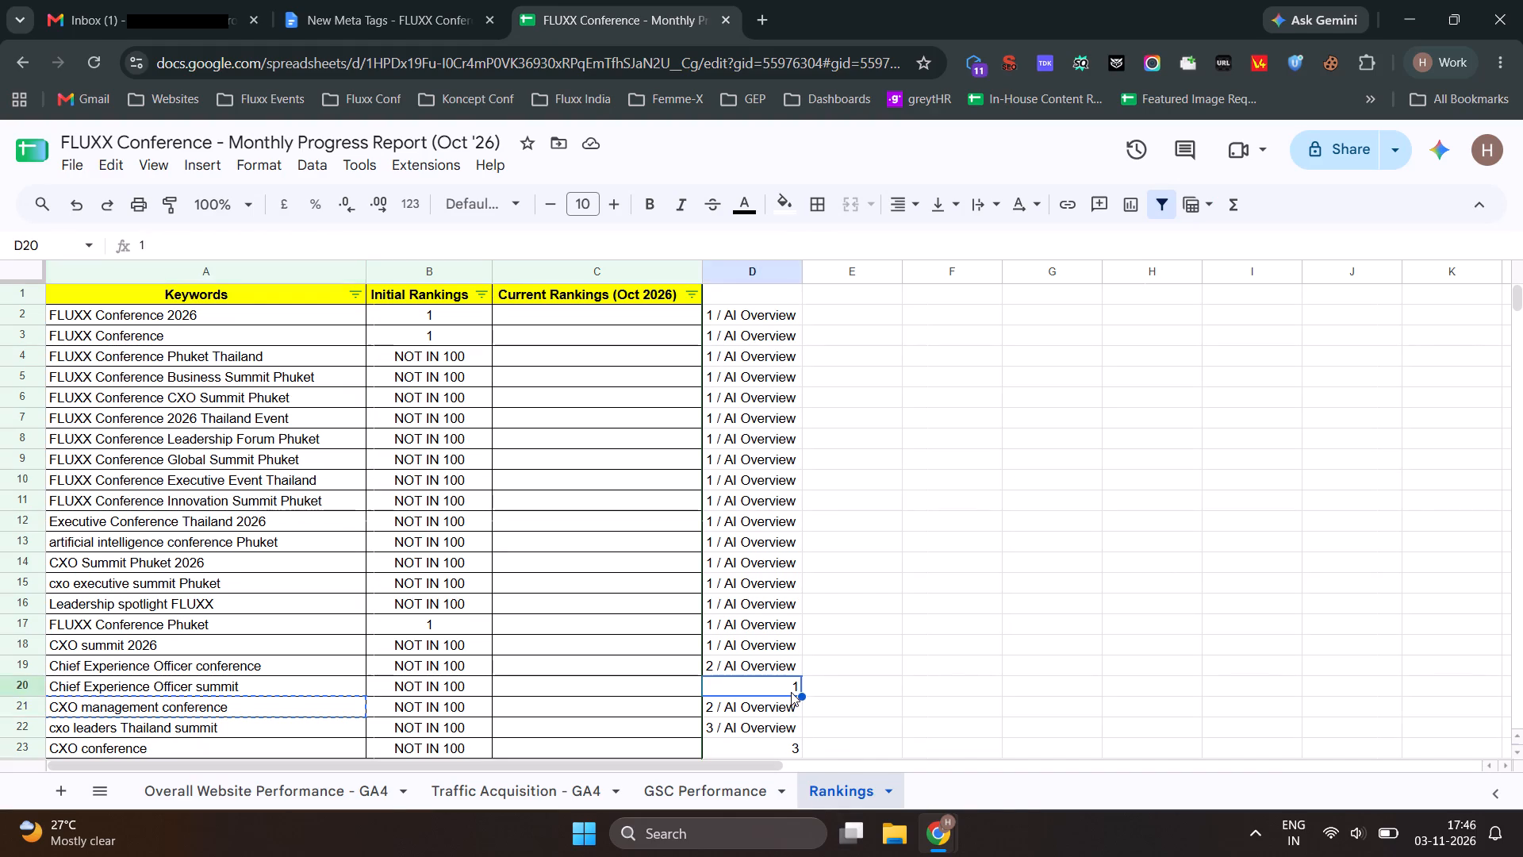
{"action": "key", "text": "2"}
{"action": "key", "text": "Down"}
Copy the keyword "CXO management conference" from the Rankings sheet and search Google for it in the incognito window.
{"action": "key", "text": "Left"}
{"action": "key", "text": "Left"}
{"action": "key", "text": "Left"}
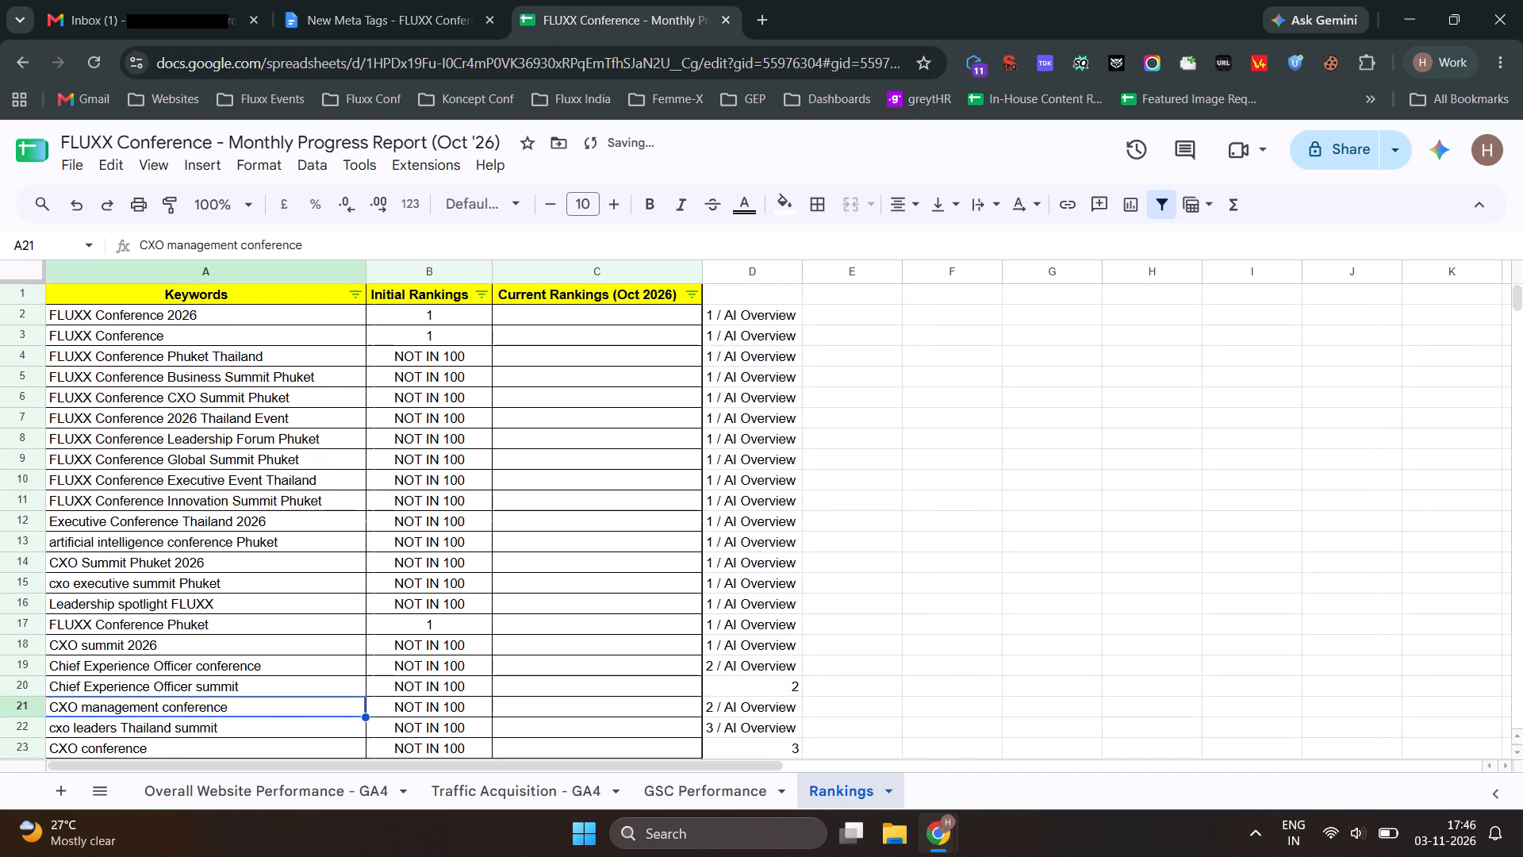
{"action": "key", "text": "ctrl+c"}
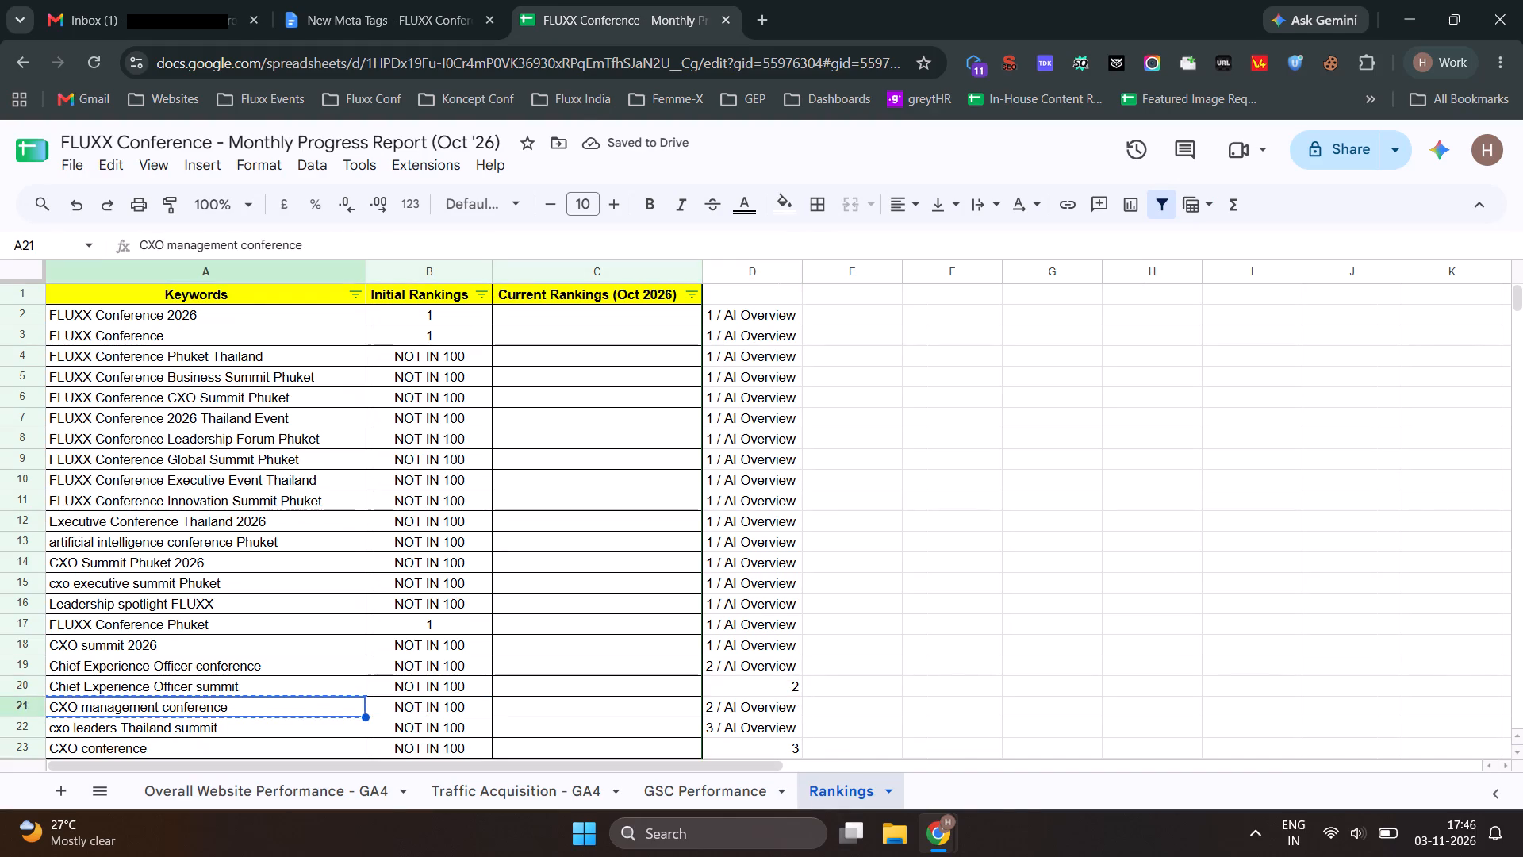
{"action": "key", "text": "alt+Tab"}
{"action": "left_click", "coordinate": [892, 165]}
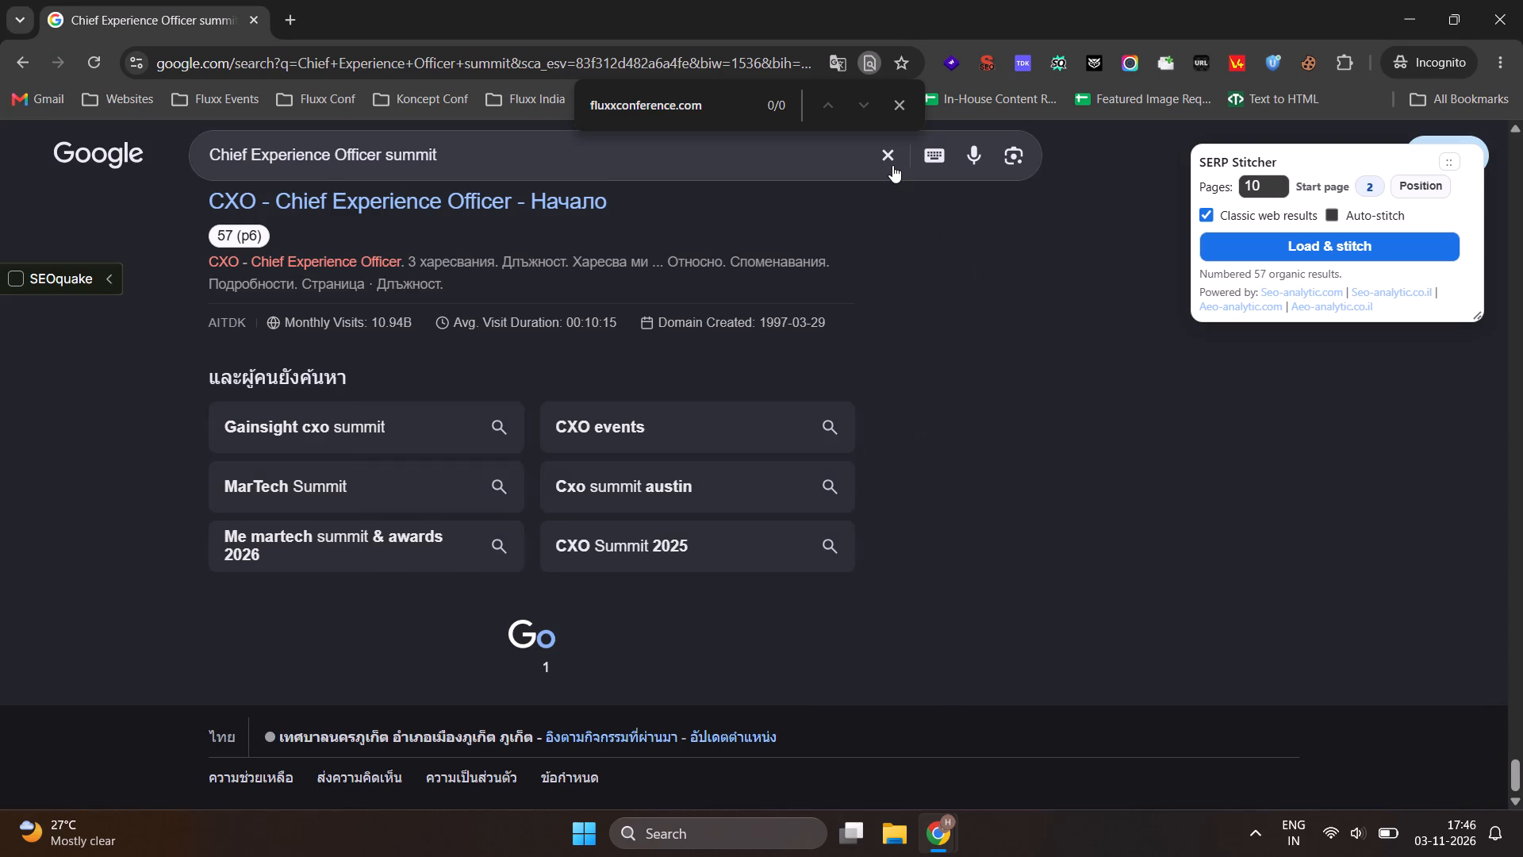
{"action": "key", "text": "ctrl+v"}
{"action": "key", "text": "Return"}
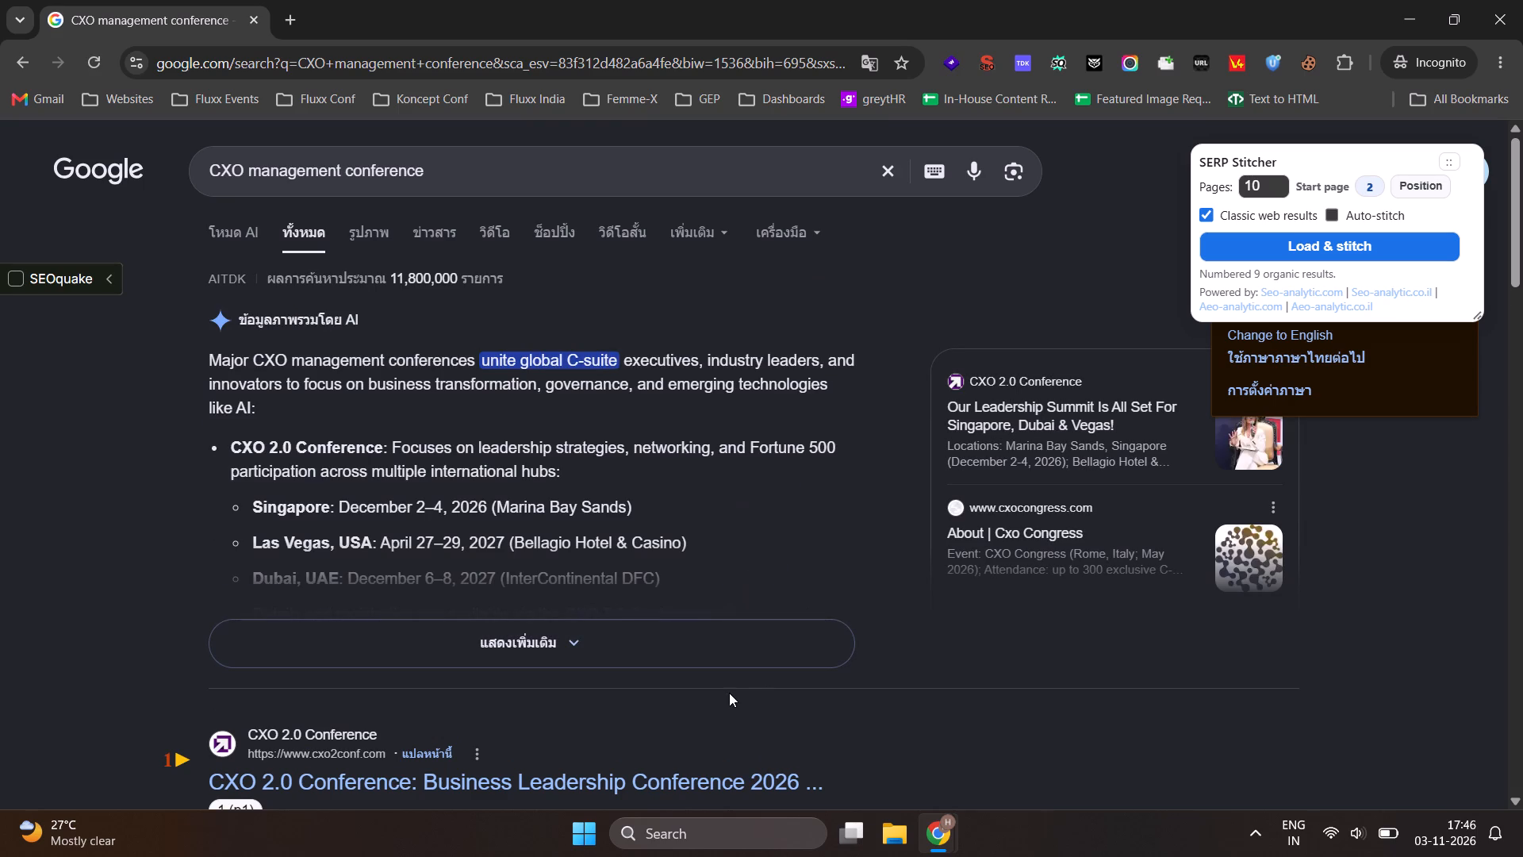
Expand the AI Overview for "CXO management conference" and examine its text and source cards for a Fluxx Conference mention.
{"action": "left_click", "coordinate": [768, 669]}
{"action": "scroll", "coordinate": [954, 614], "scroll_direction": "down", "scroll_amount": 1}
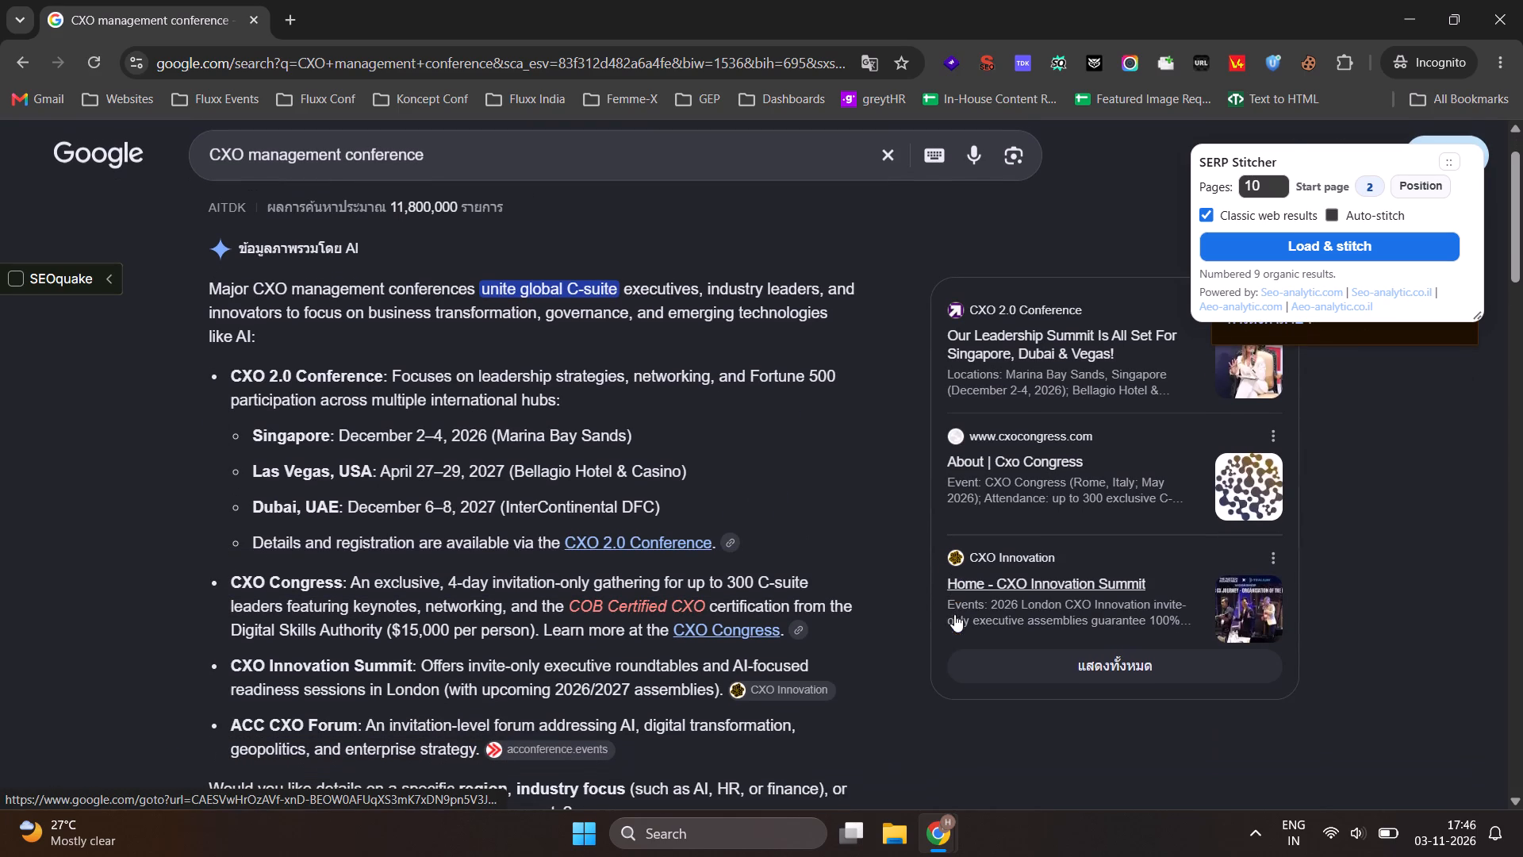
{"action": "left_click", "coordinate": [1045, 663]}
{"action": "scroll", "coordinate": [1071, 585], "scroll_direction": "down", "scroll_amount": 1}
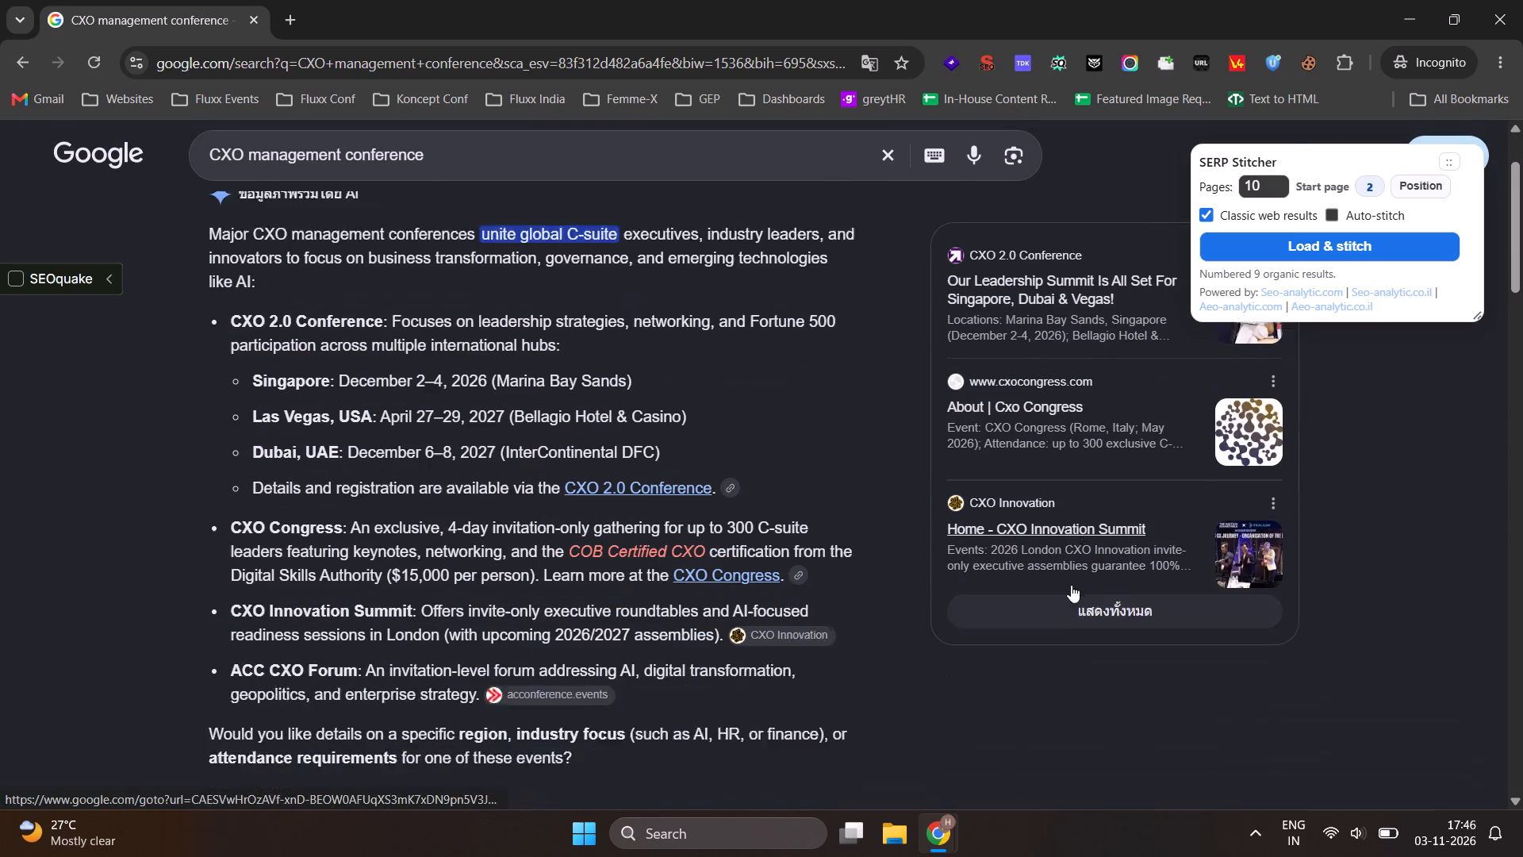
{"action": "scroll", "coordinate": [1071, 585], "scroll_direction": "down", "scroll_amount": 1}
{"action": "scroll", "coordinate": [1111, 454], "scroll_direction": "up", "scroll_amount": 1}
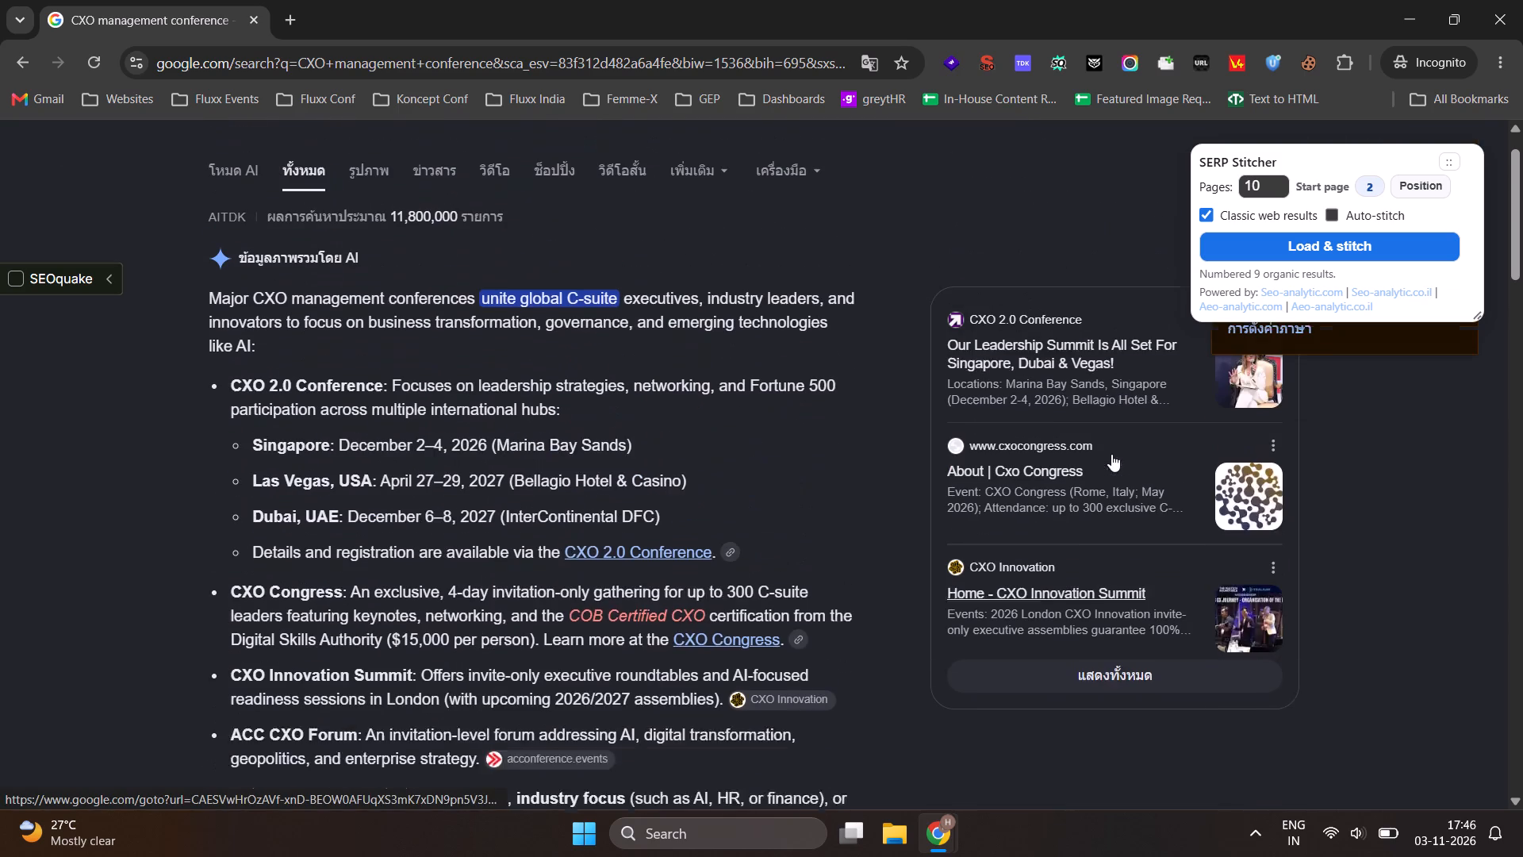
{"action": "scroll", "coordinate": [1111, 454], "scroll_direction": "up", "scroll_amount": 1}
{"action": "left_click", "coordinate": [1058, 740]}
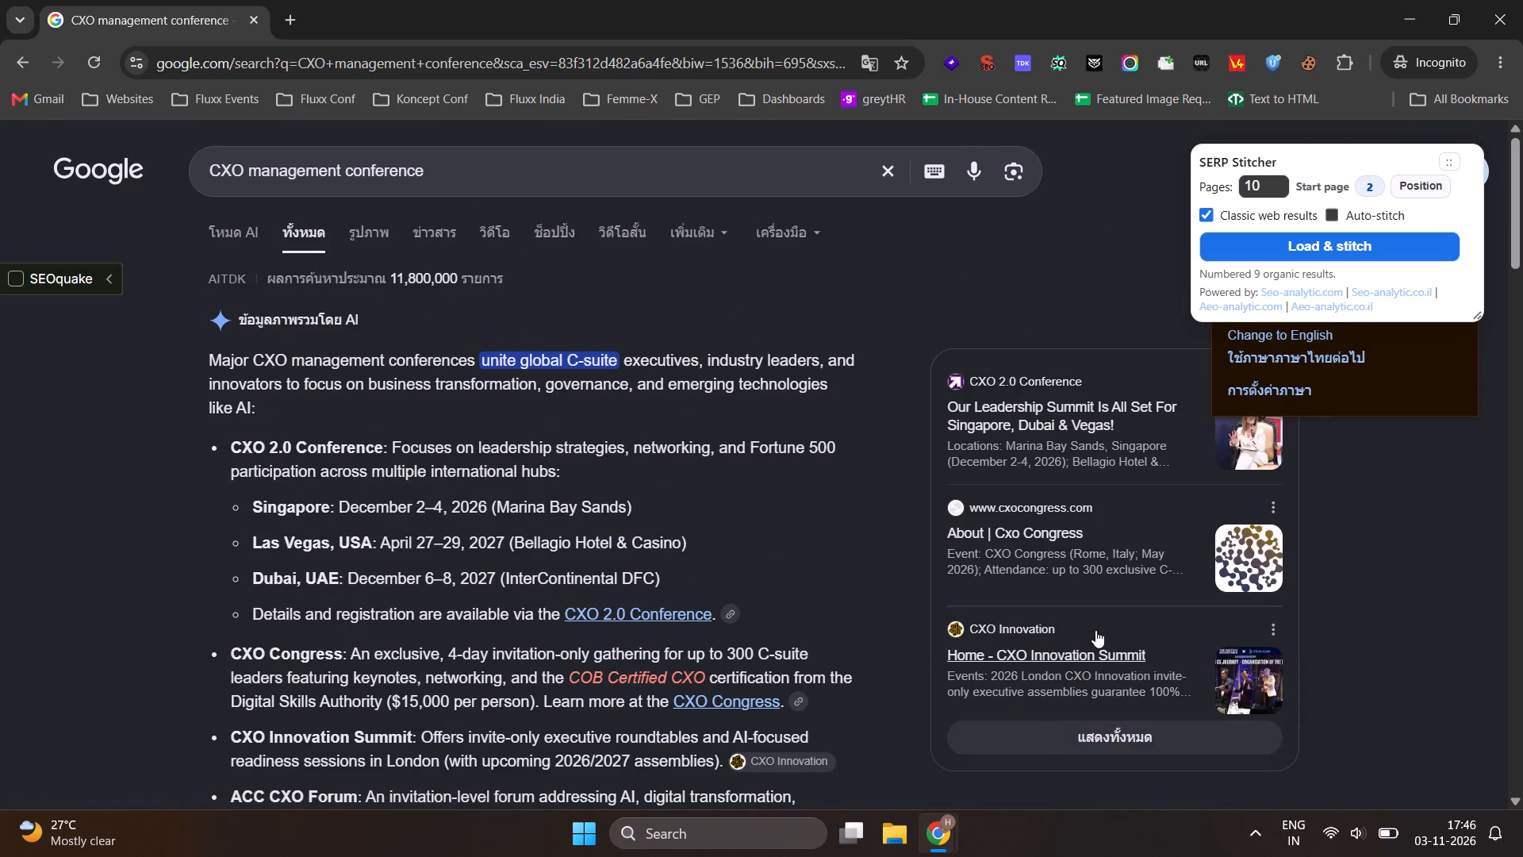
Examine the first-page organic results for "CXO management conference" and search the page for fluxxconference.com.
{"action": "scroll", "coordinate": [1095, 630], "scroll_direction": "down", "scroll_amount": 1}
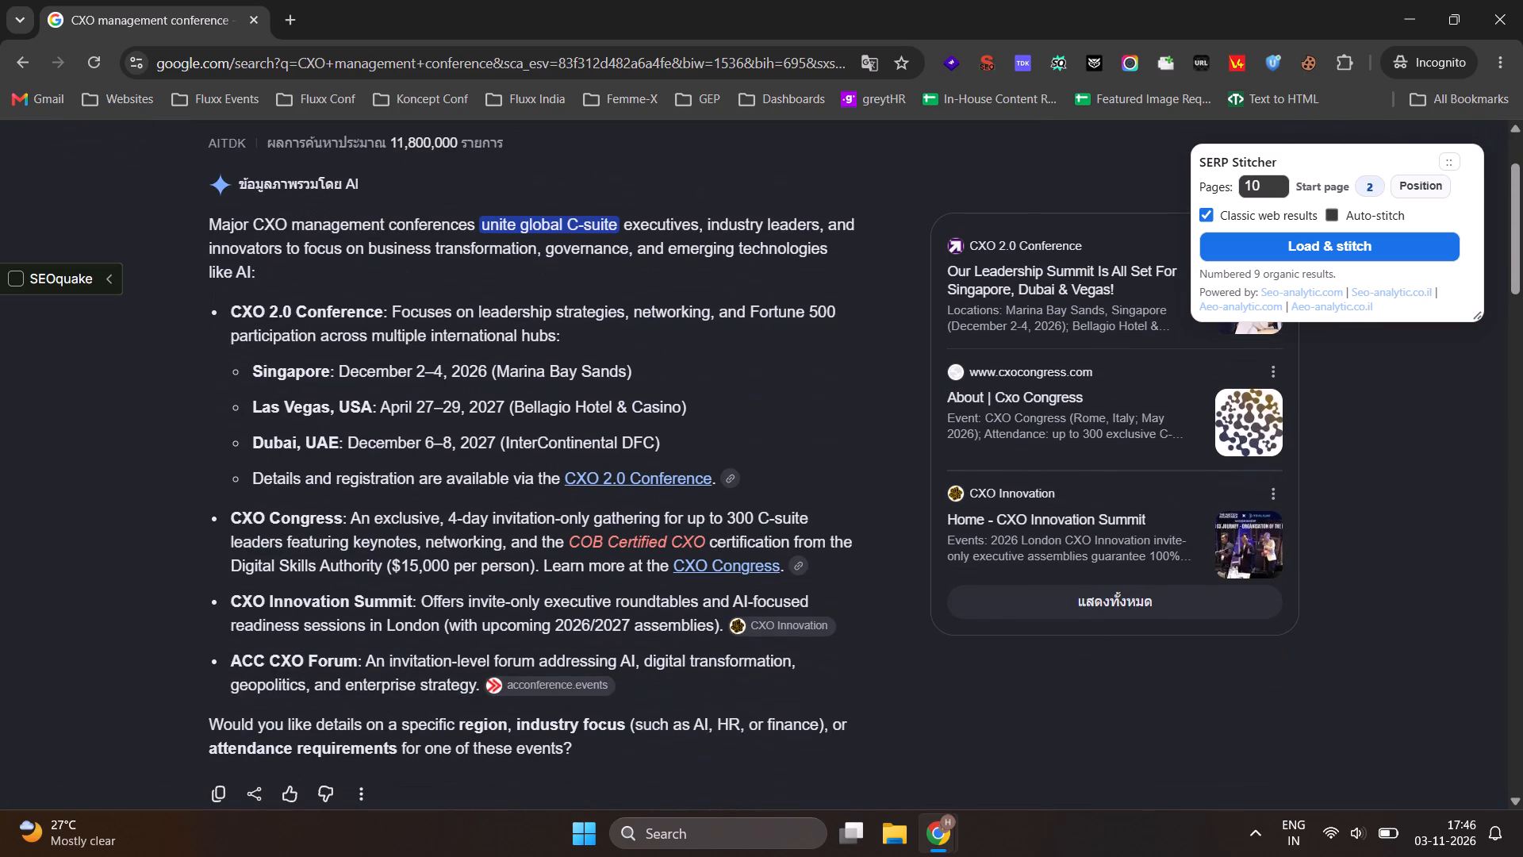
{"action": "scroll", "coordinate": [696, 604], "scroll_direction": "down", "scroll_amount": 2}
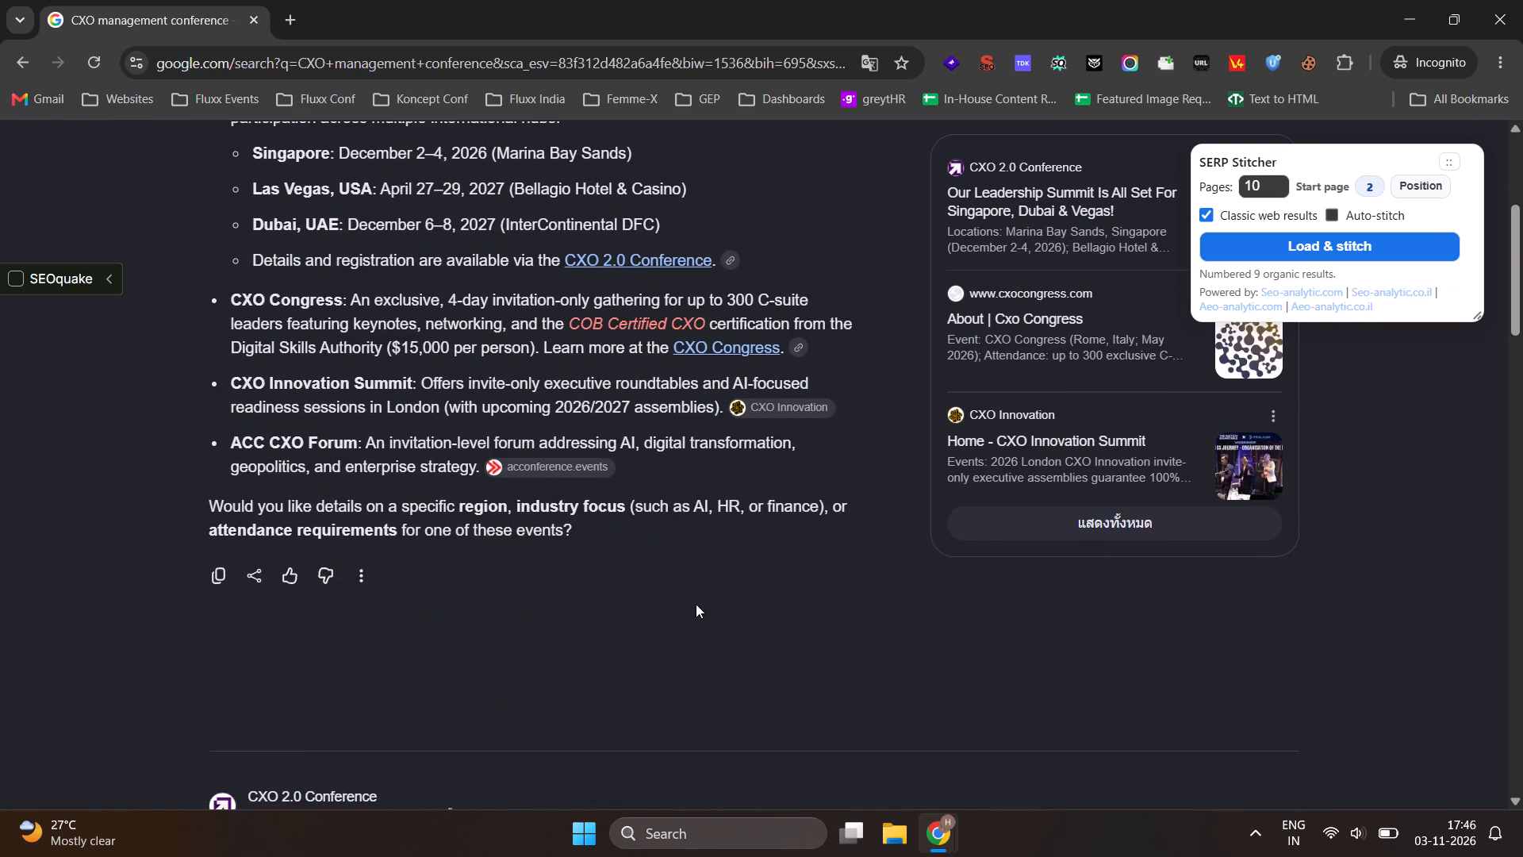
{"action": "scroll", "coordinate": [696, 604], "scroll_direction": "down", "scroll_amount": 4}
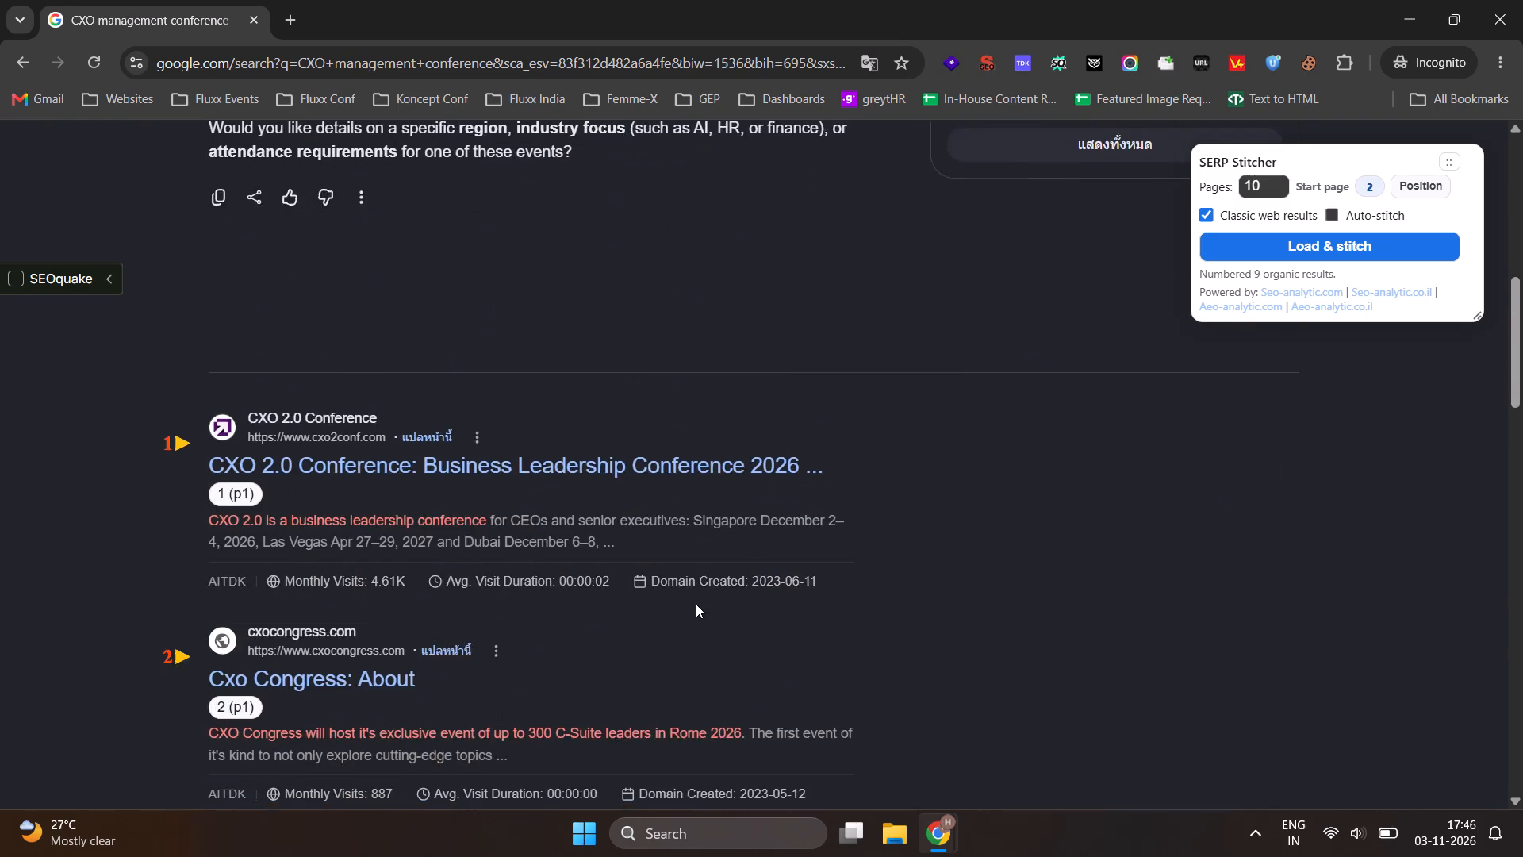
{"action": "scroll", "coordinate": [696, 604], "scroll_direction": "down", "scroll_amount": 5}
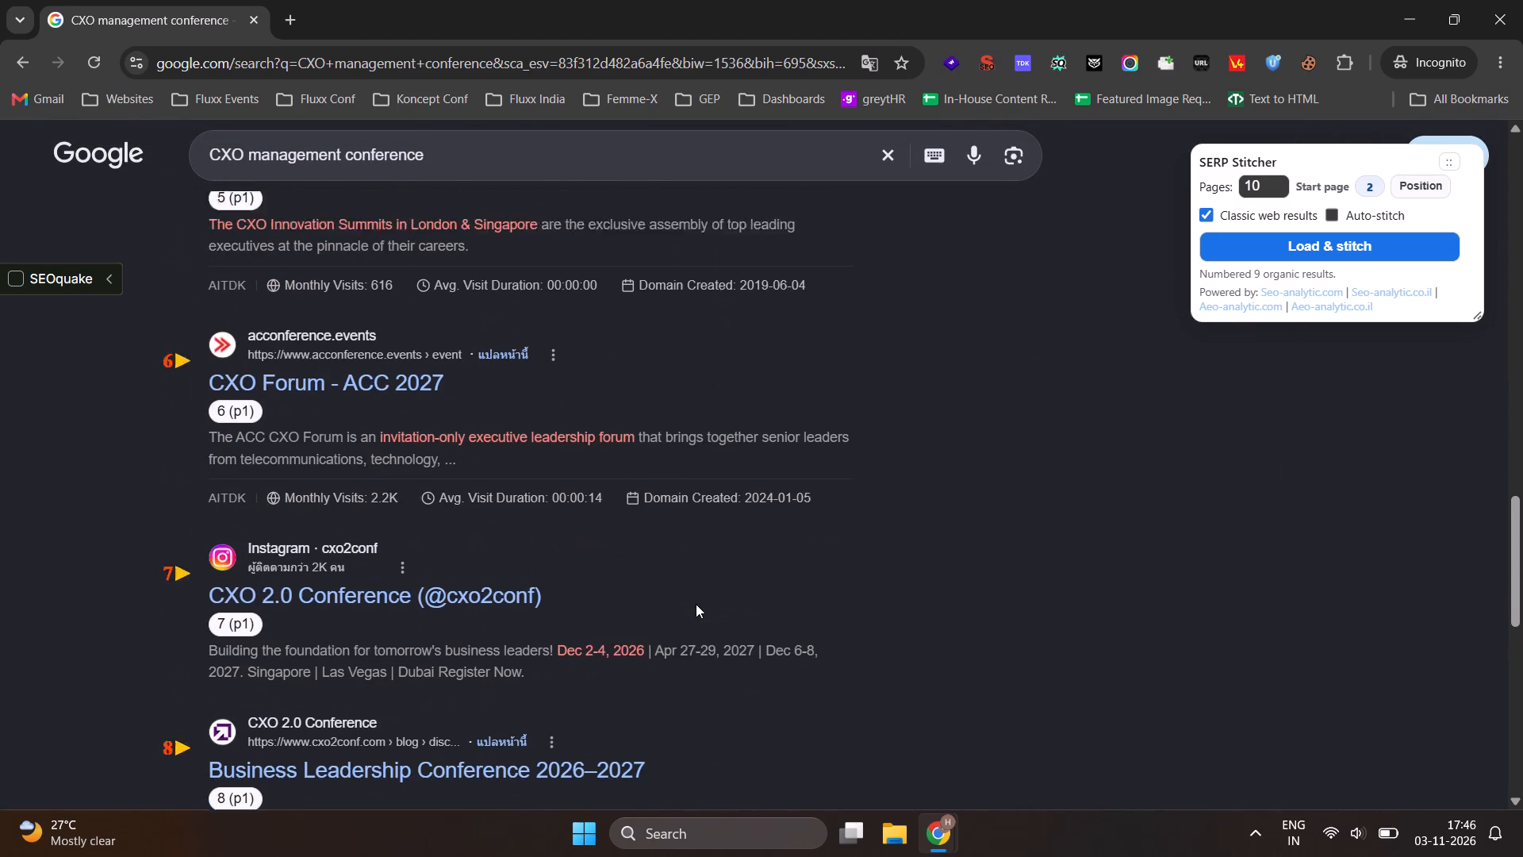
{"action": "scroll", "coordinate": [696, 604], "scroll_direction": "down", "scroll_amount": 1}
{"action": "key", "text": "ctrl+f"}
{"action": "key", "text": "Return"}
{"action": "key", "text": "Return"}
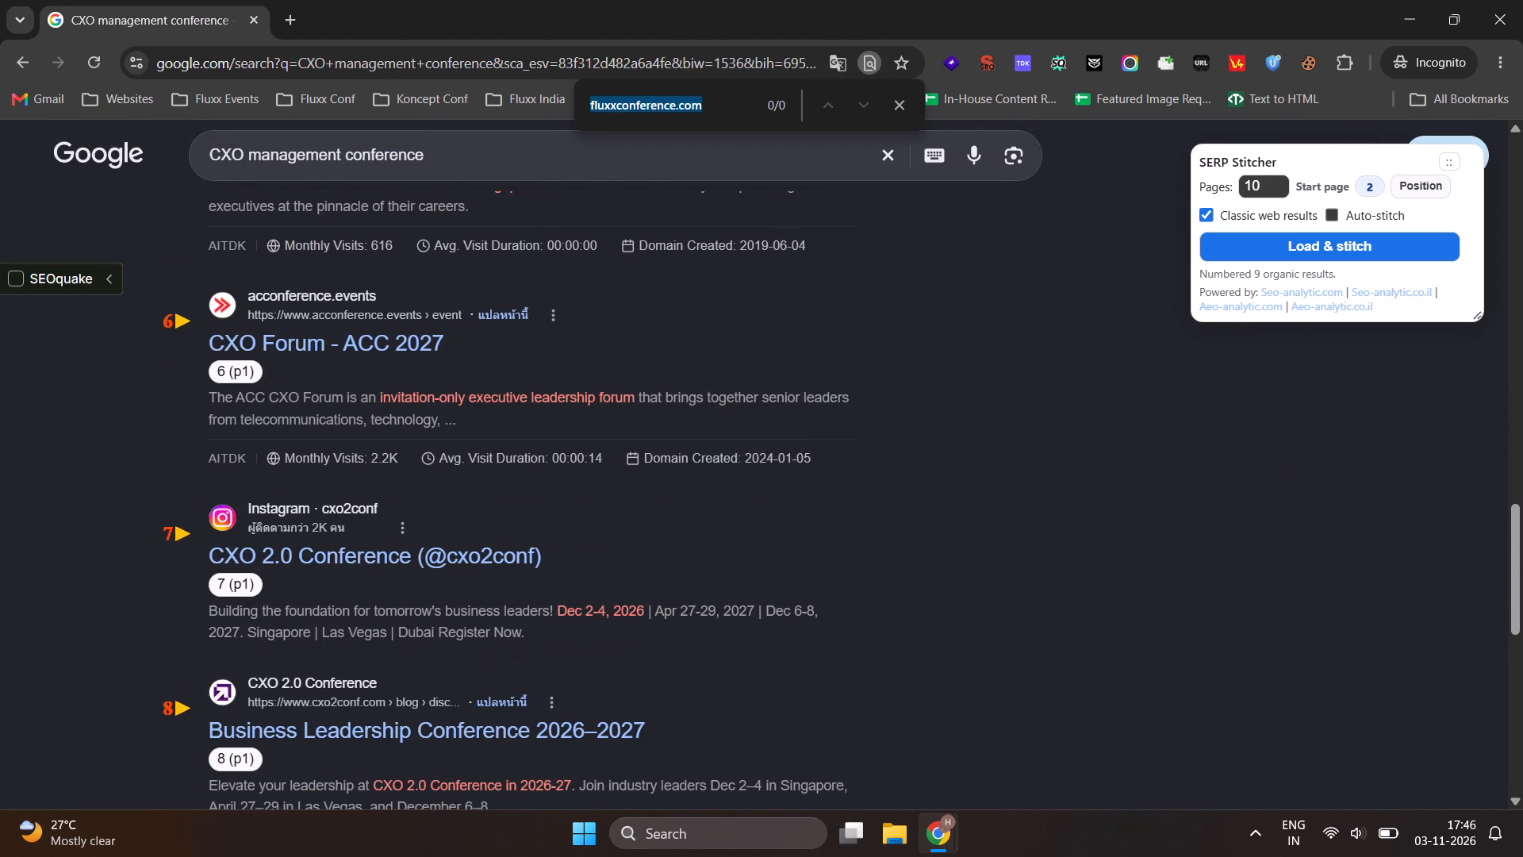
{"action": "scroll", "coordinate": [696, 604], "scroll_direction": "down", "scroll_amount": 7}
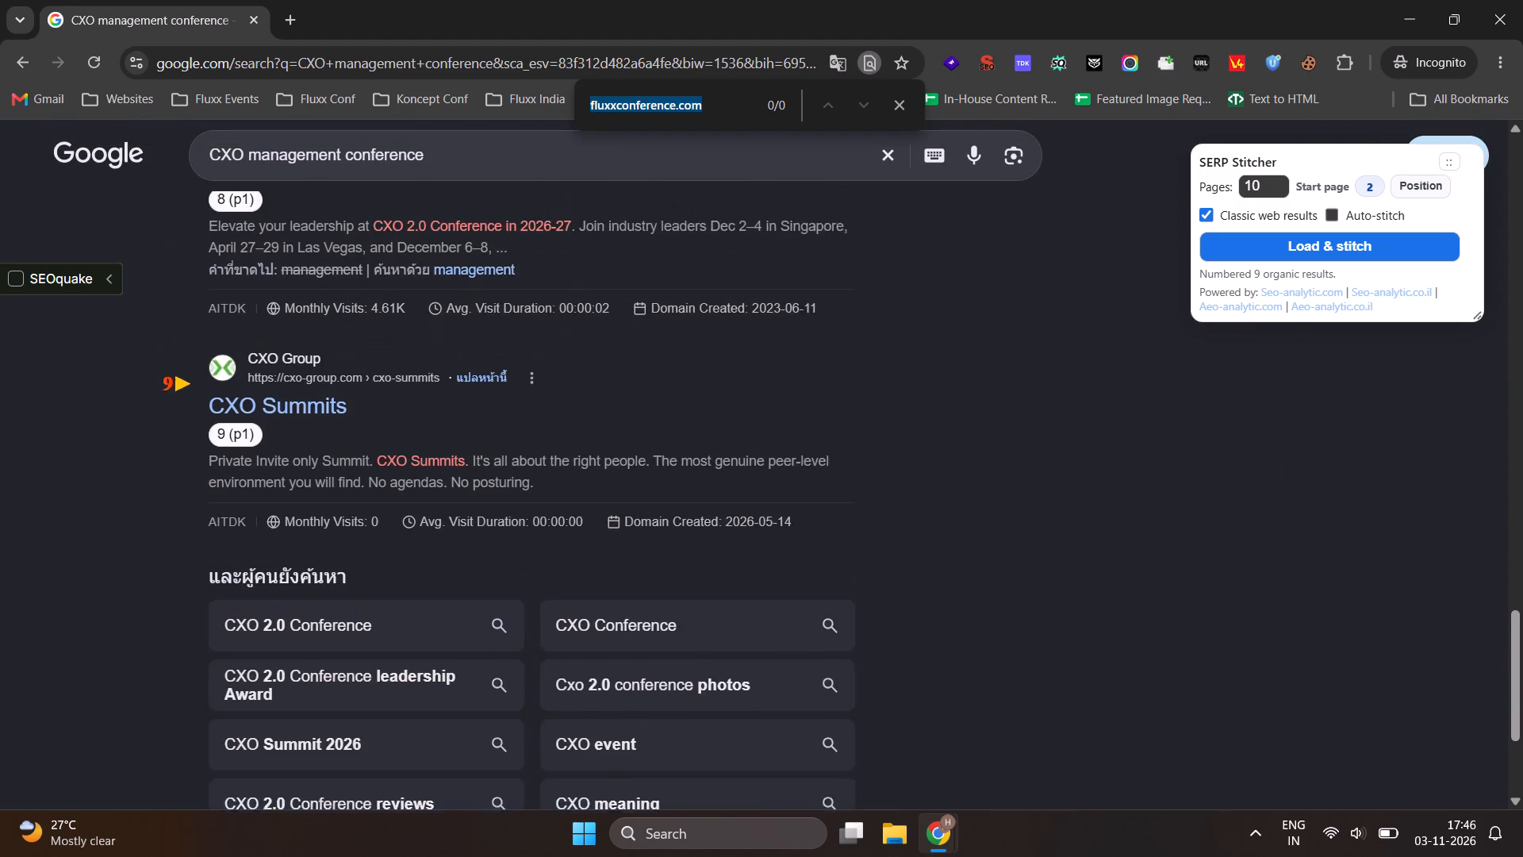
{"action": "scroll", "coordinate": [696, 604], "scroll_direction": "down", "scroll_amount": 2}
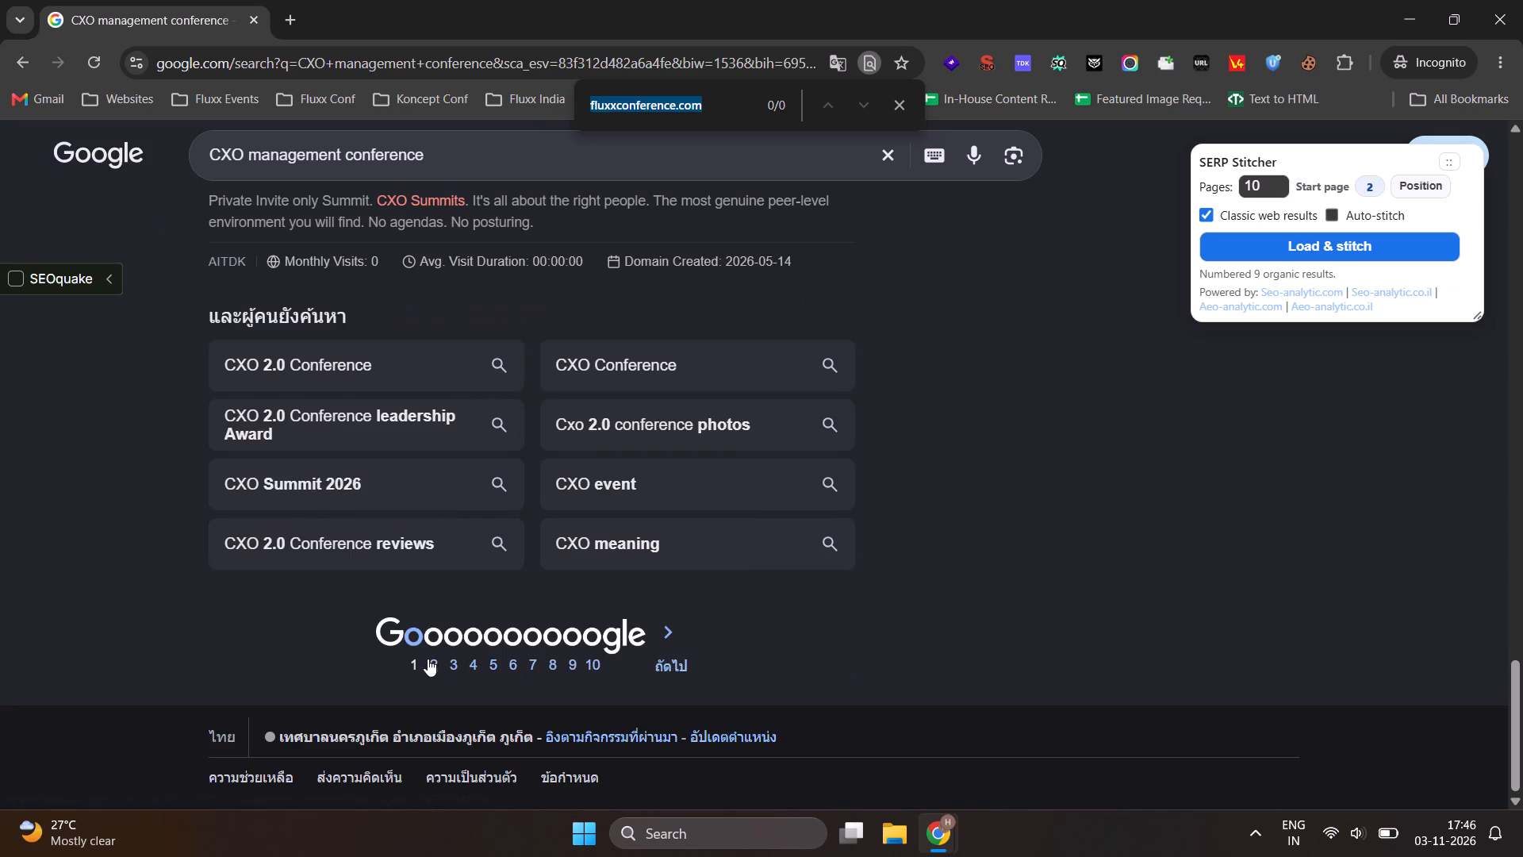
Load and stitch 10 pages of Google results for "CXO management conference" from page 2 using SERP Stitcher.
{"action": "left_click", "coordinate": [1325, 251]}
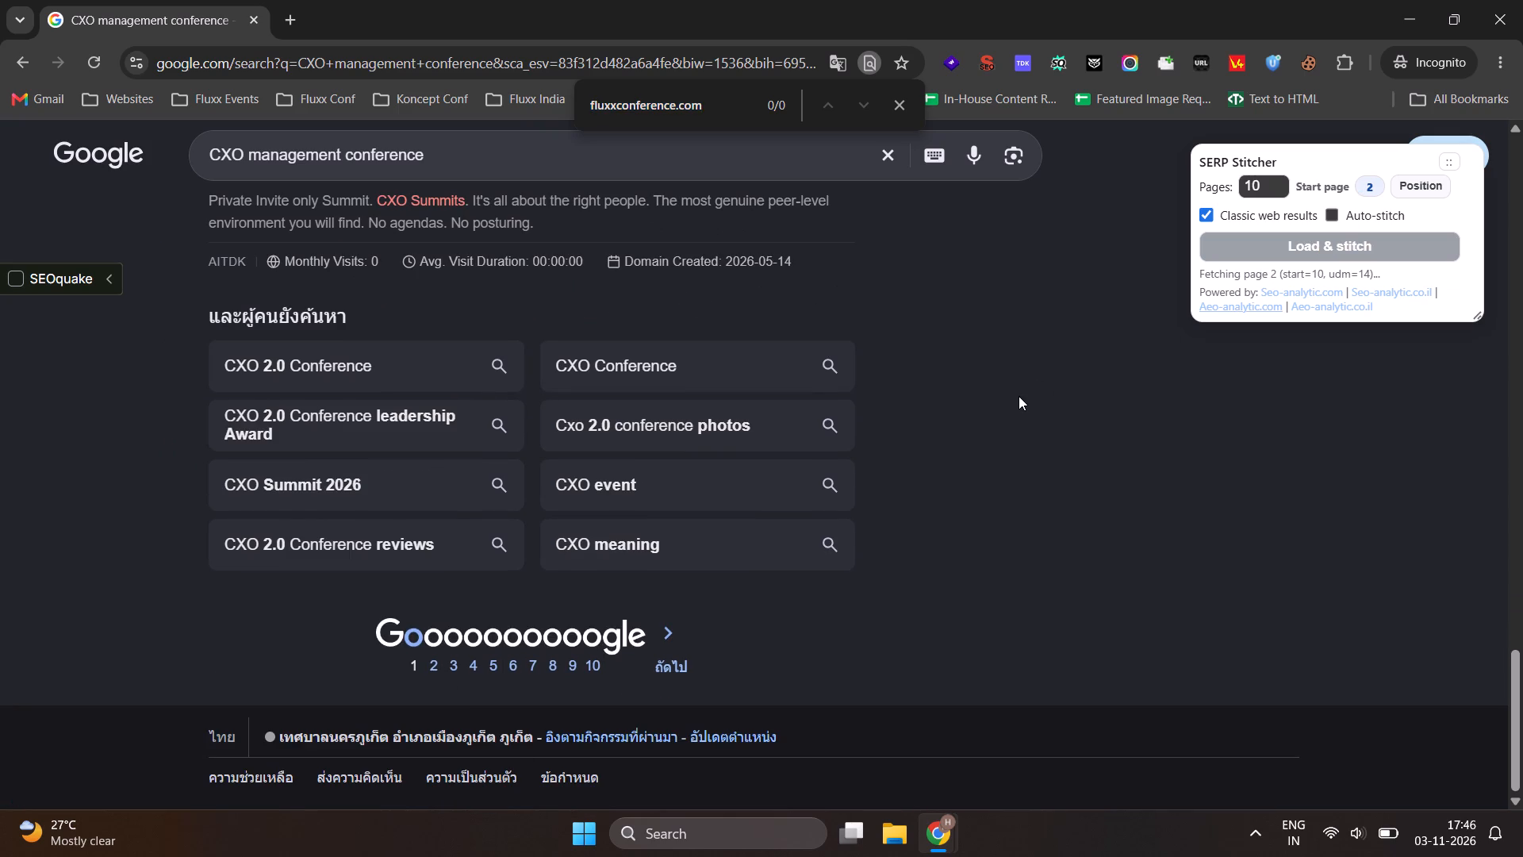
Examine the numbered organic results on the stitched pages for "CXO management conference" for a fluxxconference.com listing.
{"action": "scroll", "coordinate": [1019, 396], "scroll_direction": "up", "scroll_amount": 18}
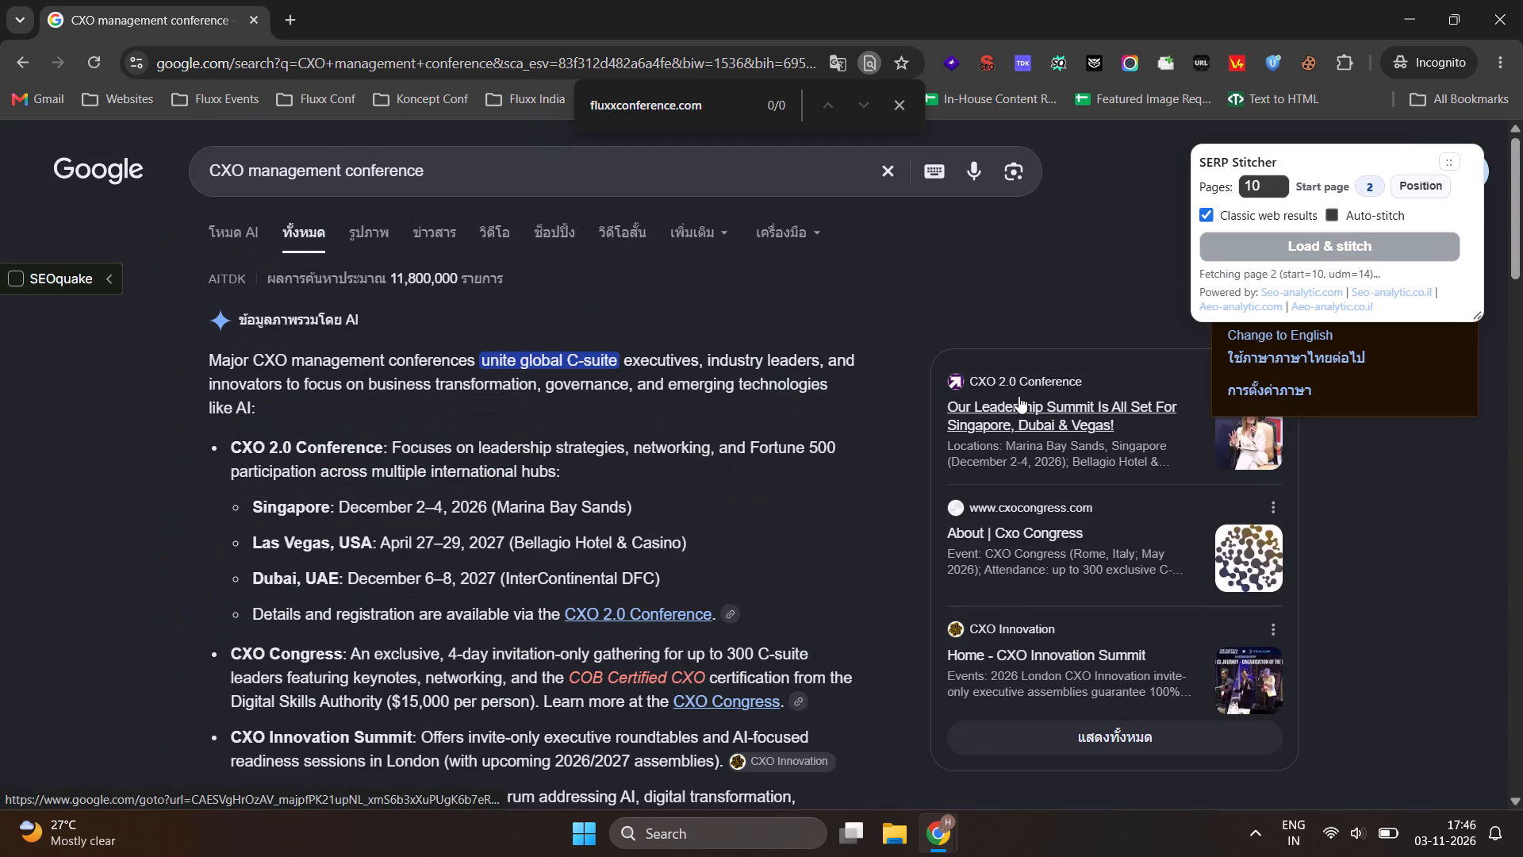
{"action": "scroll", "coordinate": [1019, 396], "scroll_direction": "down", "scroll_amount": 16}
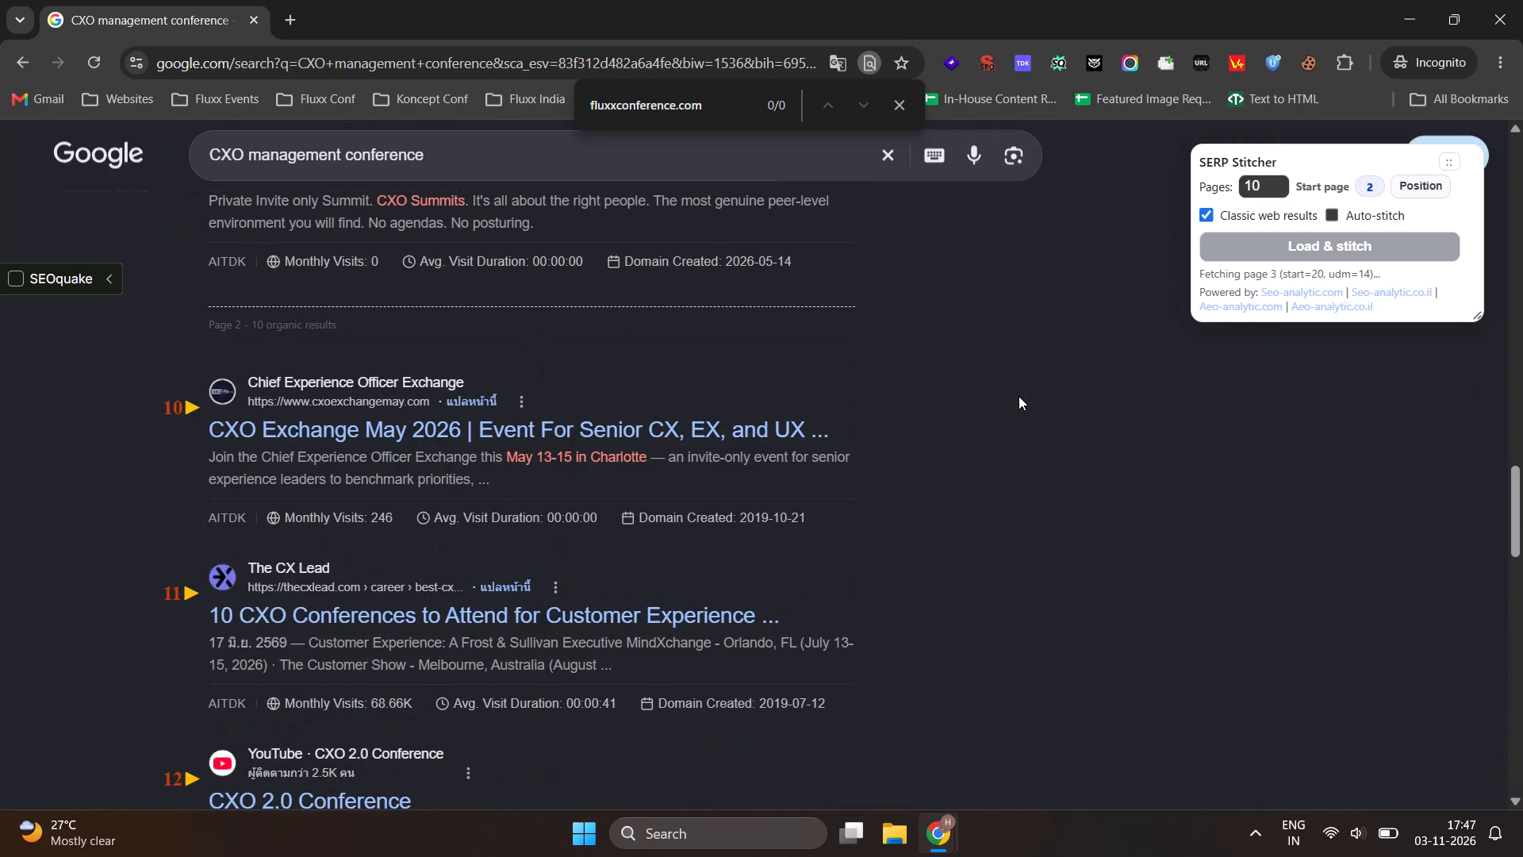
{"action": "scroll", "coordinate": [1019, 396], "scroll_direction": "down", "scroll_amount": 9}
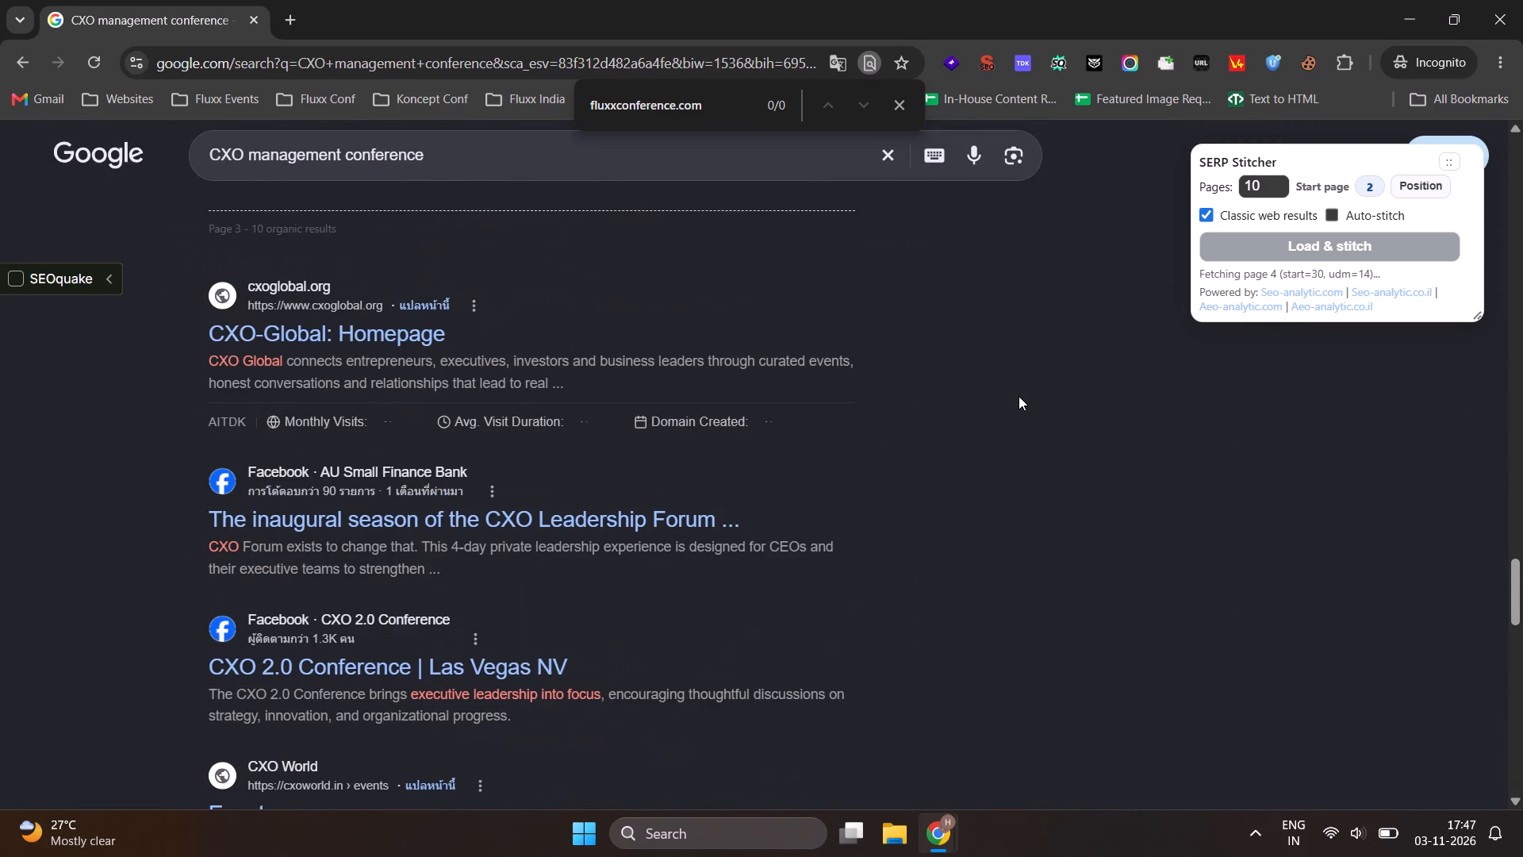
{"action": "scroll", "coordinate": [1019, 396], "scroll_direction": "down", "scroll_amount": 4}
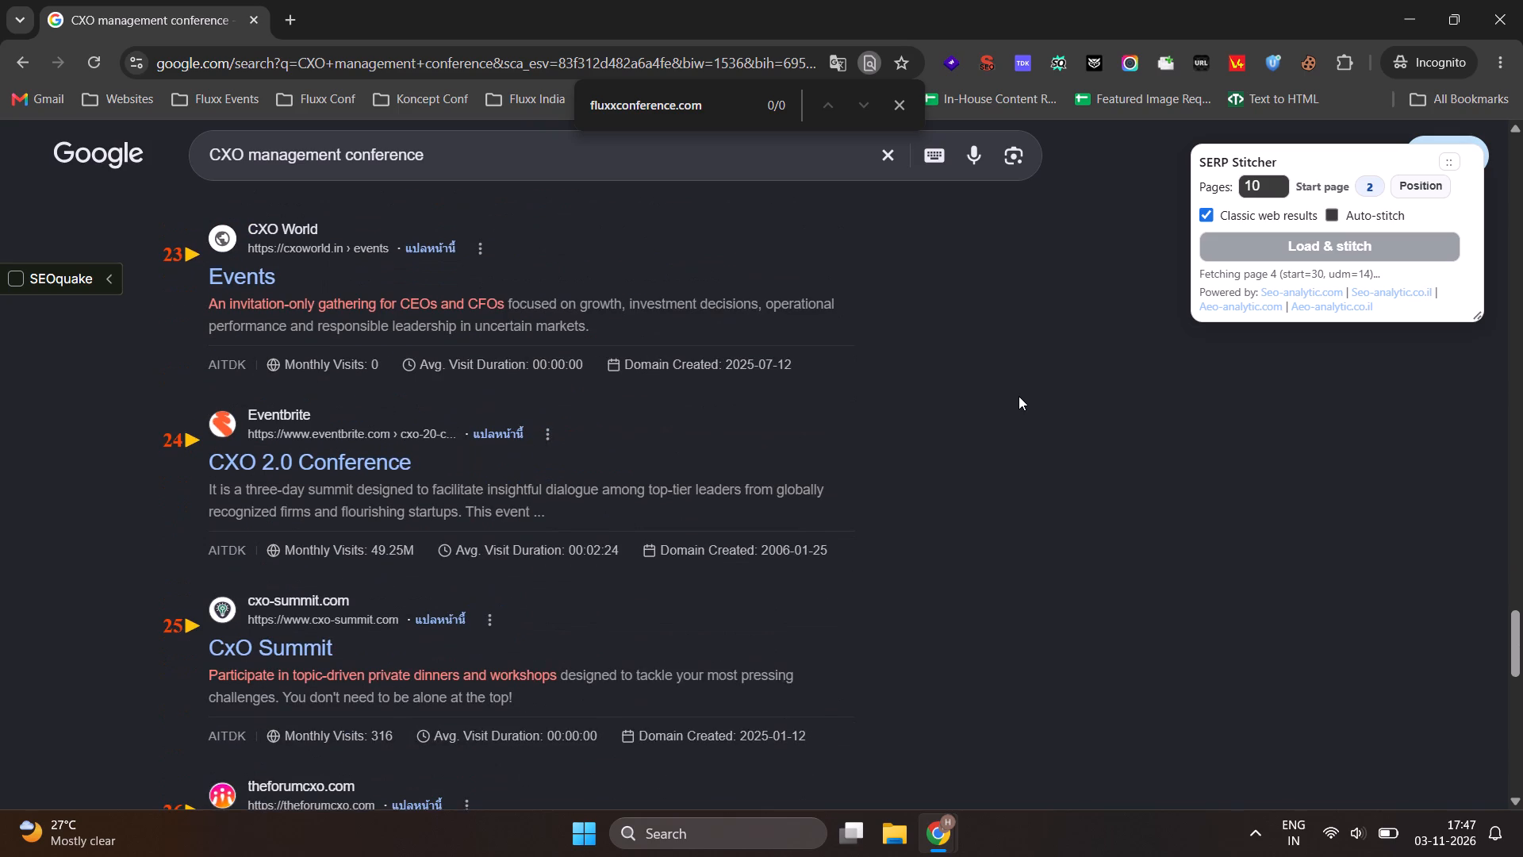
{"action": "scroll", "coordinate": [1019, 396], "scroll_direction": "down", "scroll_amount": 4}
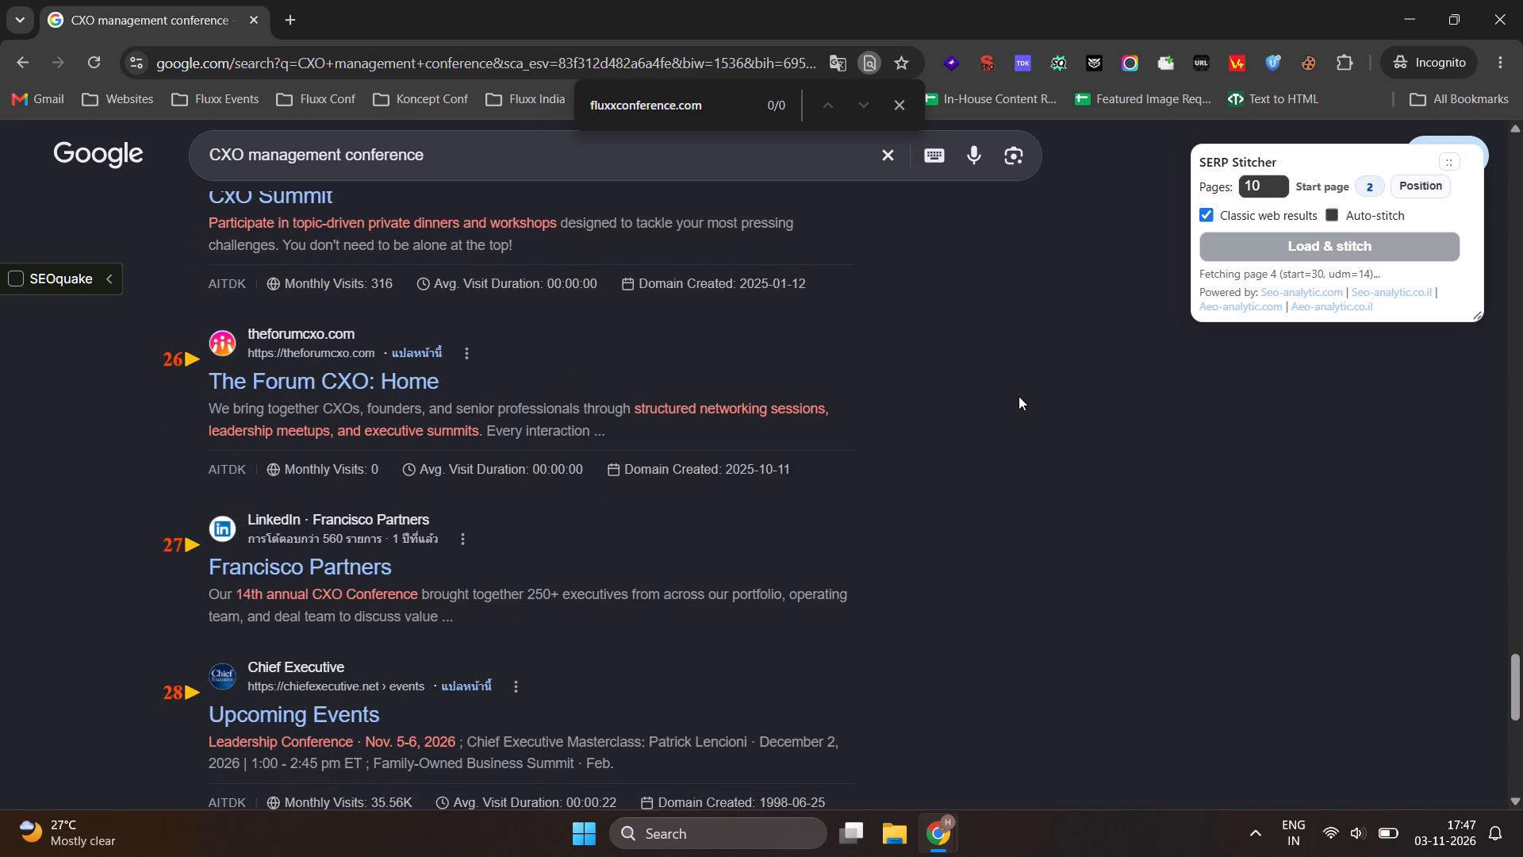
{"action": "scroll", "coordinate": [1019, 396], "scroll_direction": "down", "scroll_amount": 2}
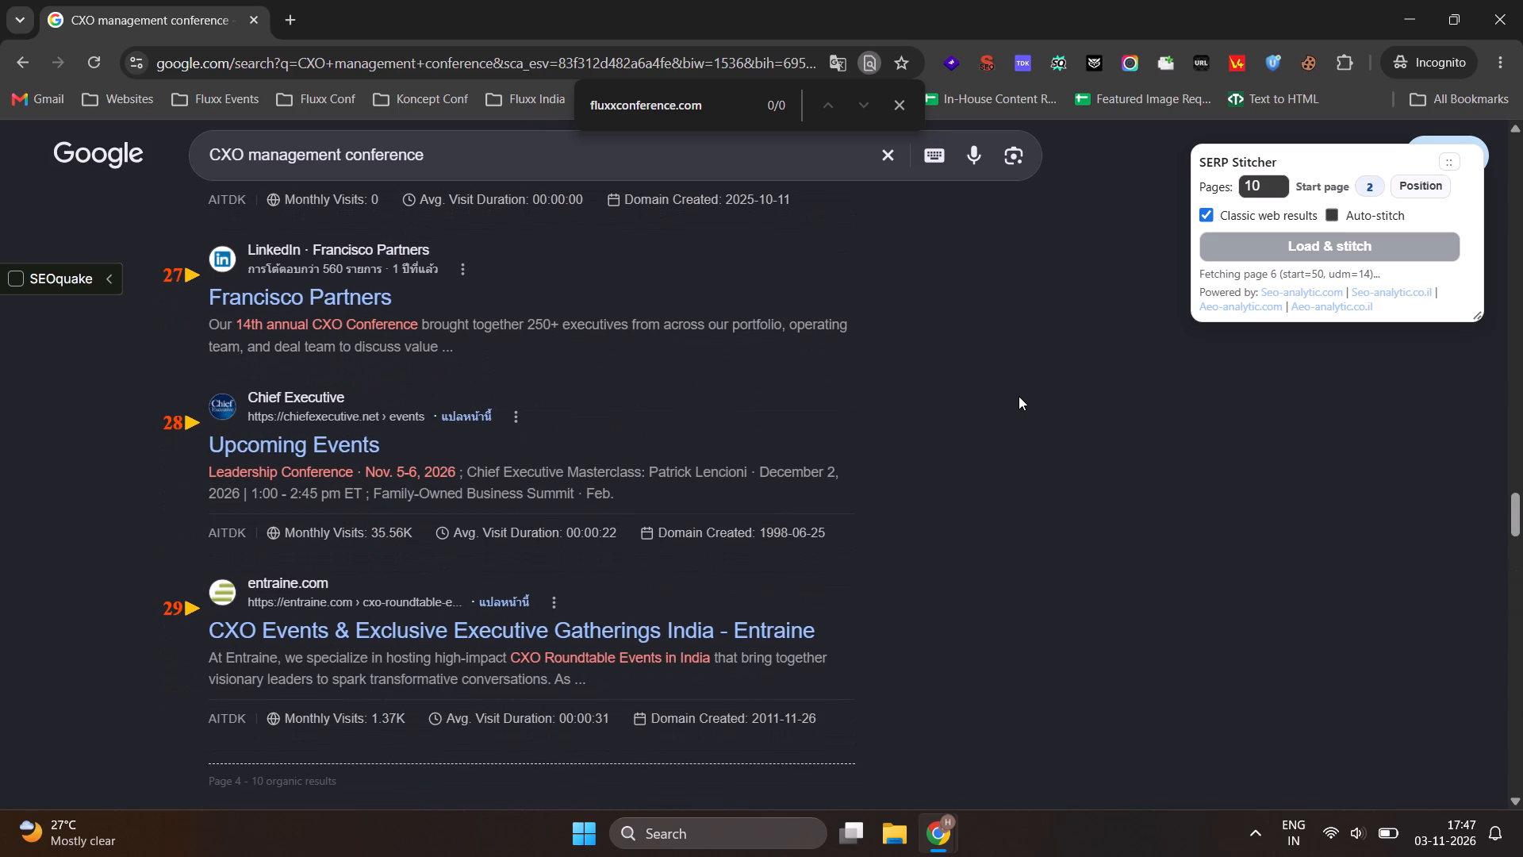
{"action": "scroll", "coordinate": [1019, 396], "scroll_direction": "down", "scroll_amount": 2}
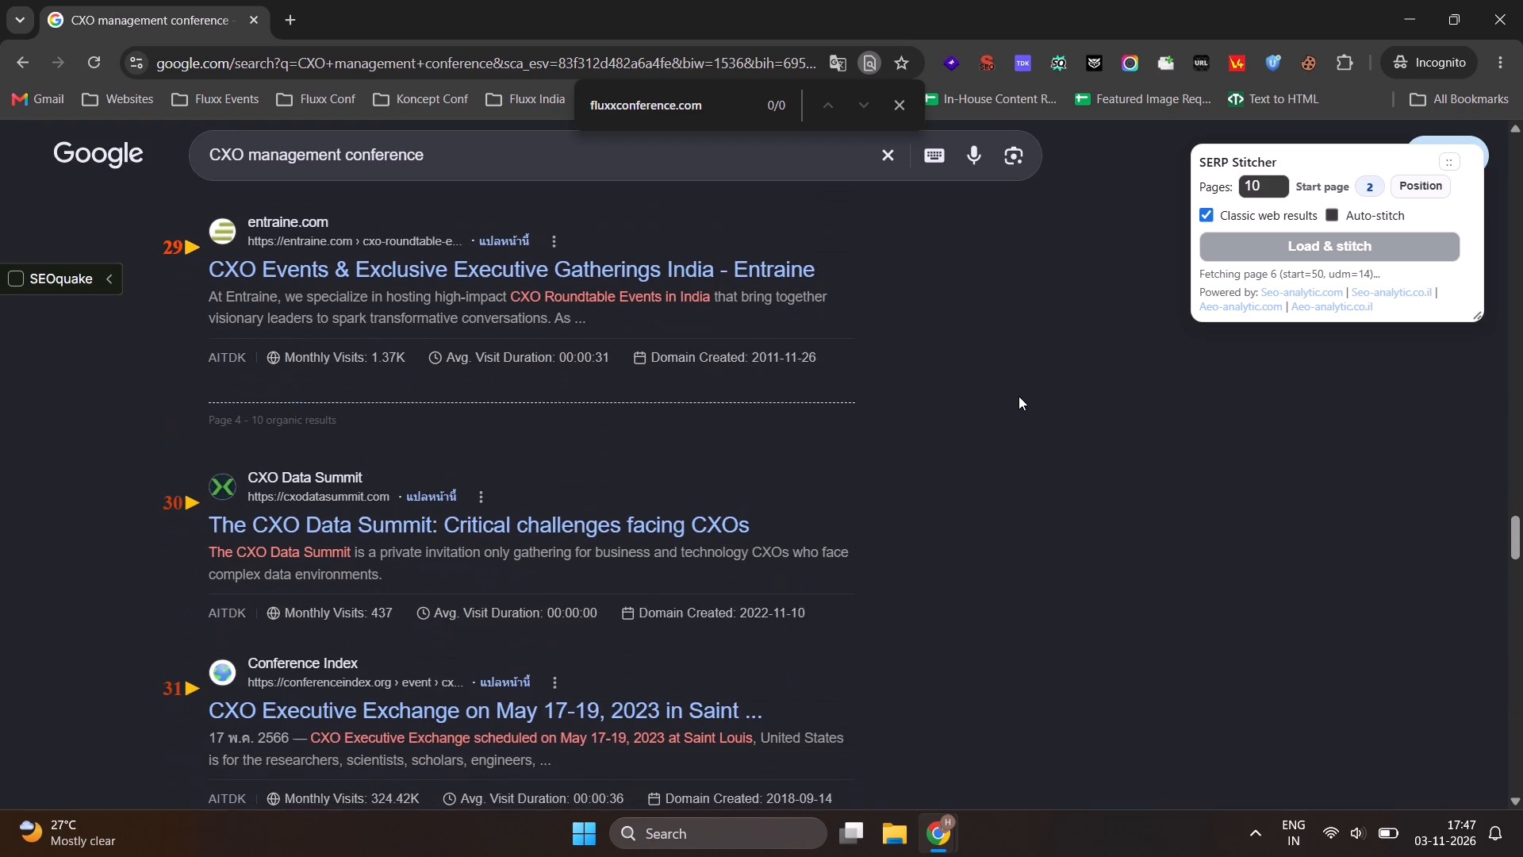
{"action": "scroll", "coordinate": [1019, 396], "scroll_direction": "down", "scroll_amount": 3}
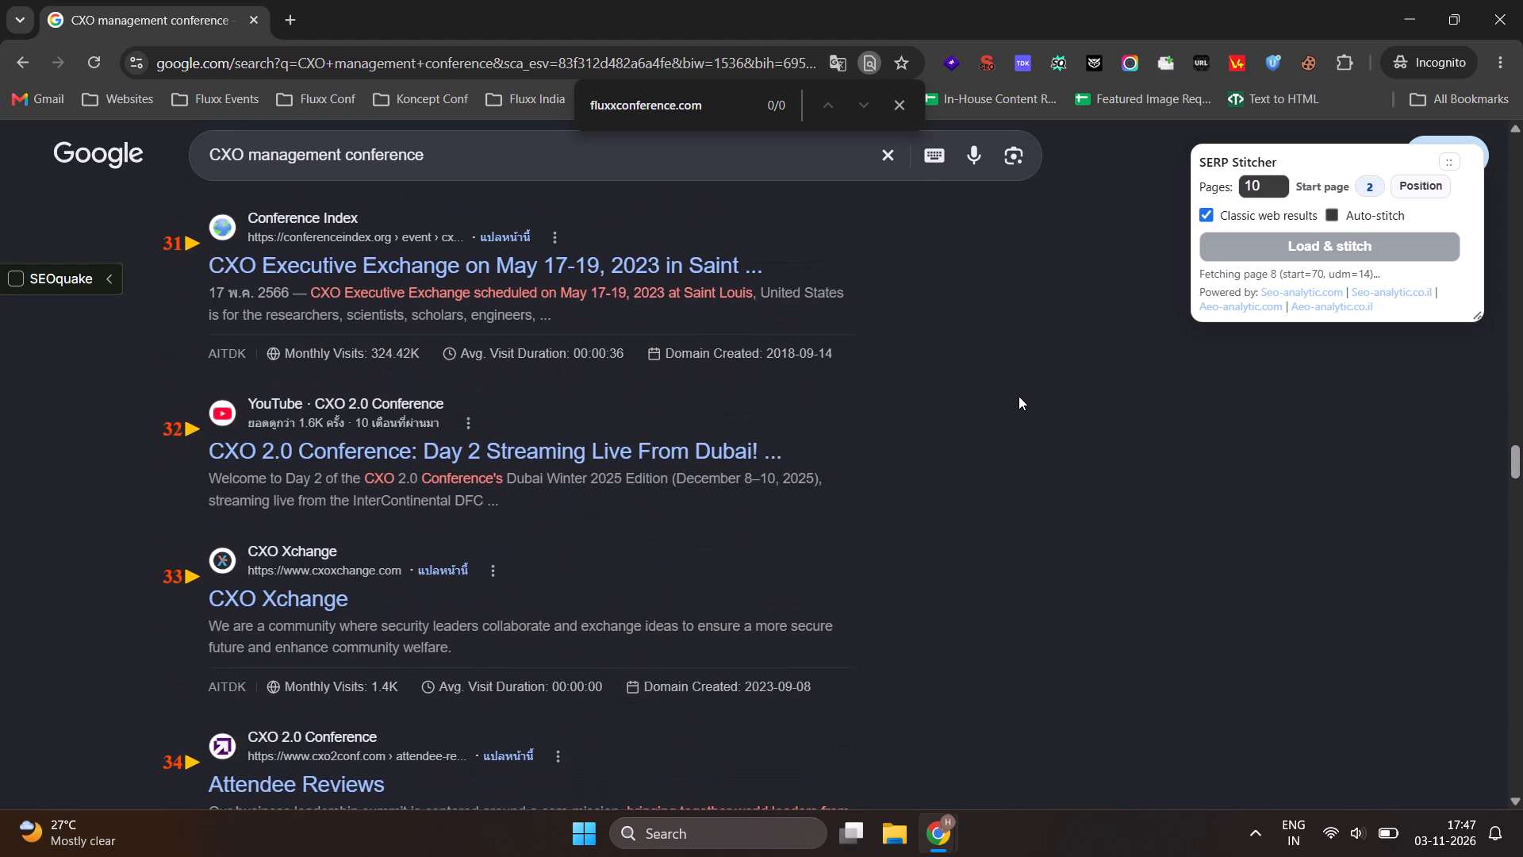
{"action": "scroll", "coordinate": [1019, 396], "scroll_direction": "down", "scroll_amount": 2}
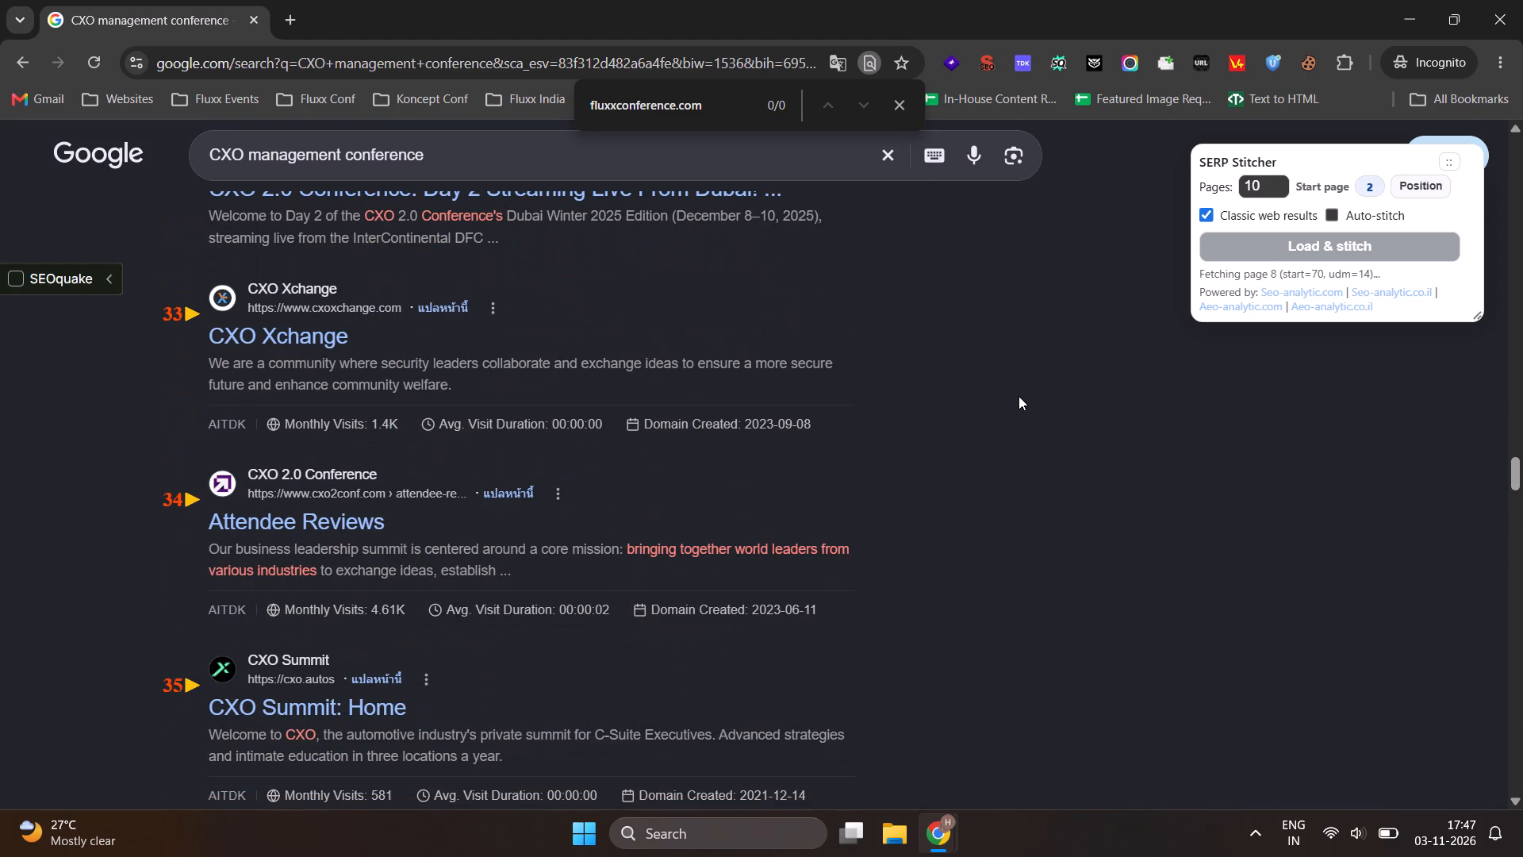
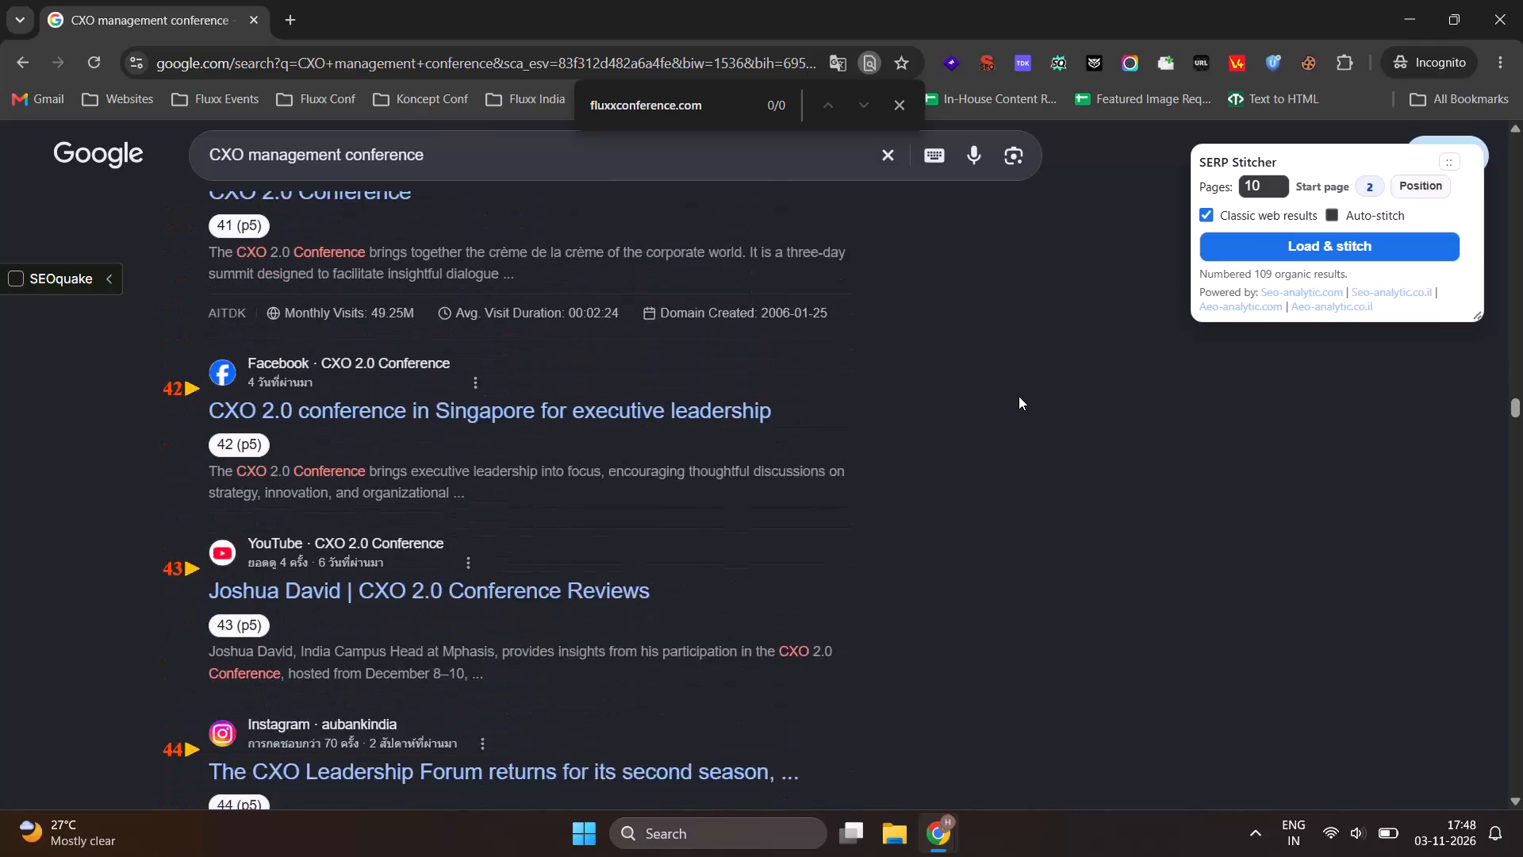
Examine the remaining stitched organic results for "CXO management conference", from about position 42 onward, for a fluxxconference.com listing.
{"action": "scroll", "coordinate": [1019, 396], "scroll_direction": "down", "scroll_amount": 7}
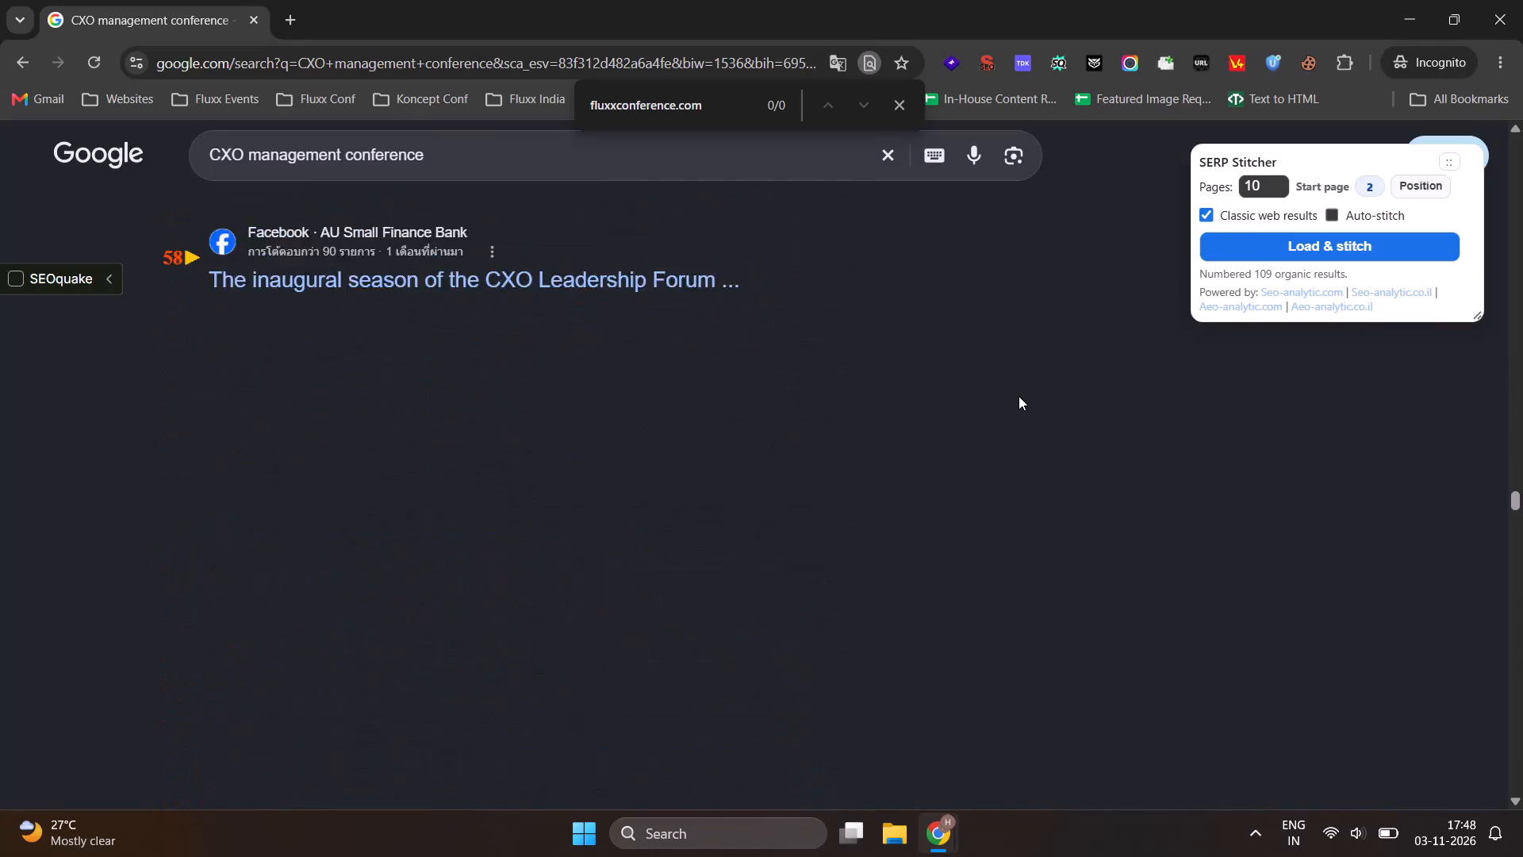
{"action": "scroll", "coordinate": [1019, 396], "scroll_direction": "up", "scroll_amount": 5}
{"action": "scroll", "coordinate": [1019, 396], "scroll_direction": "down", "scroll_amount": 1}
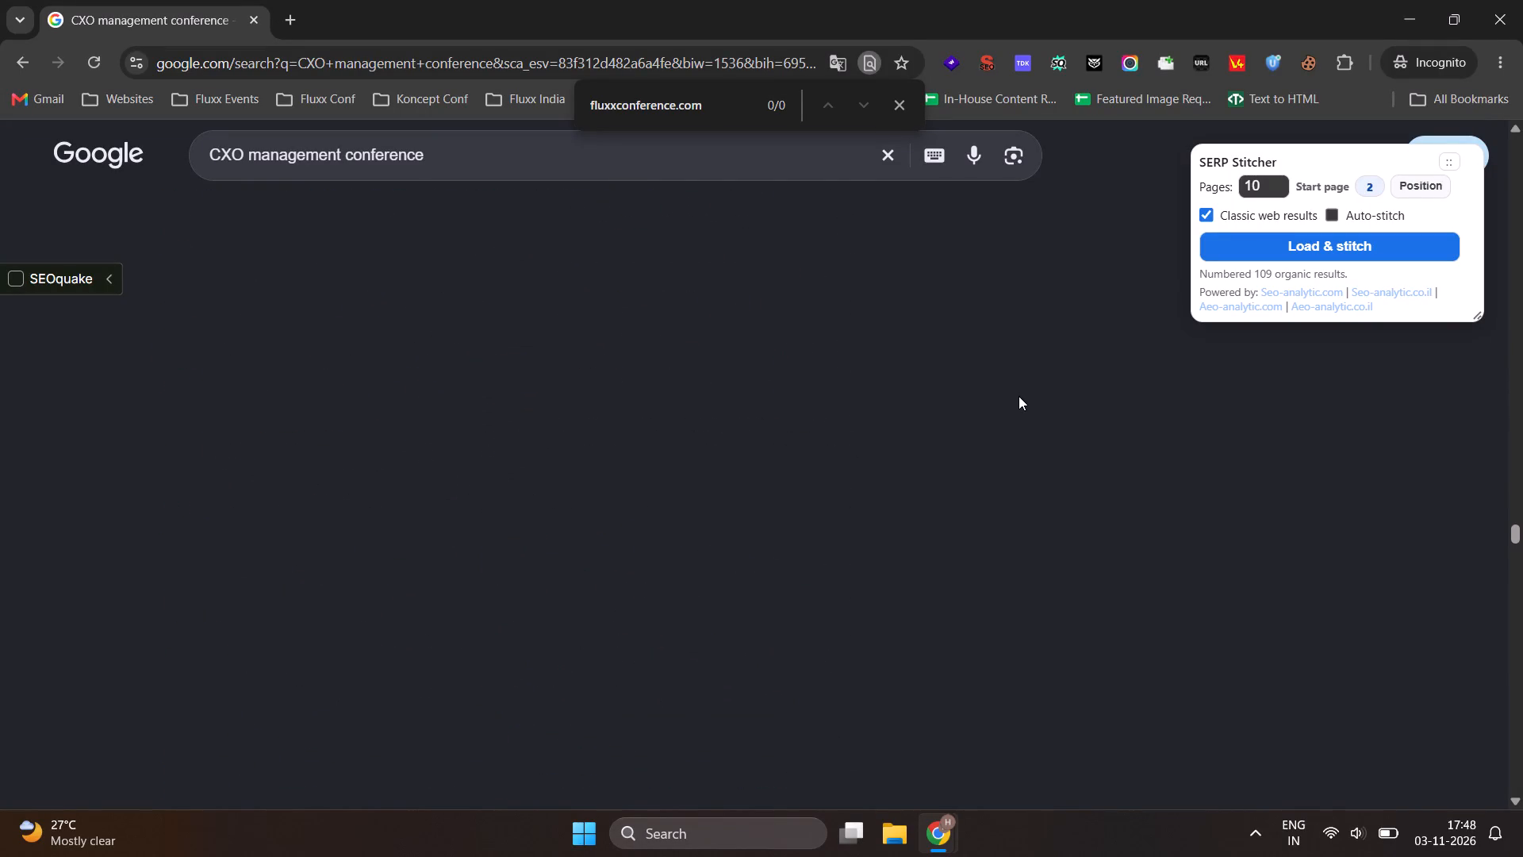
{"action": "scroll", "coordinate": [1019, 396], "scroll_direction": "down", "scroll_amount": 16}
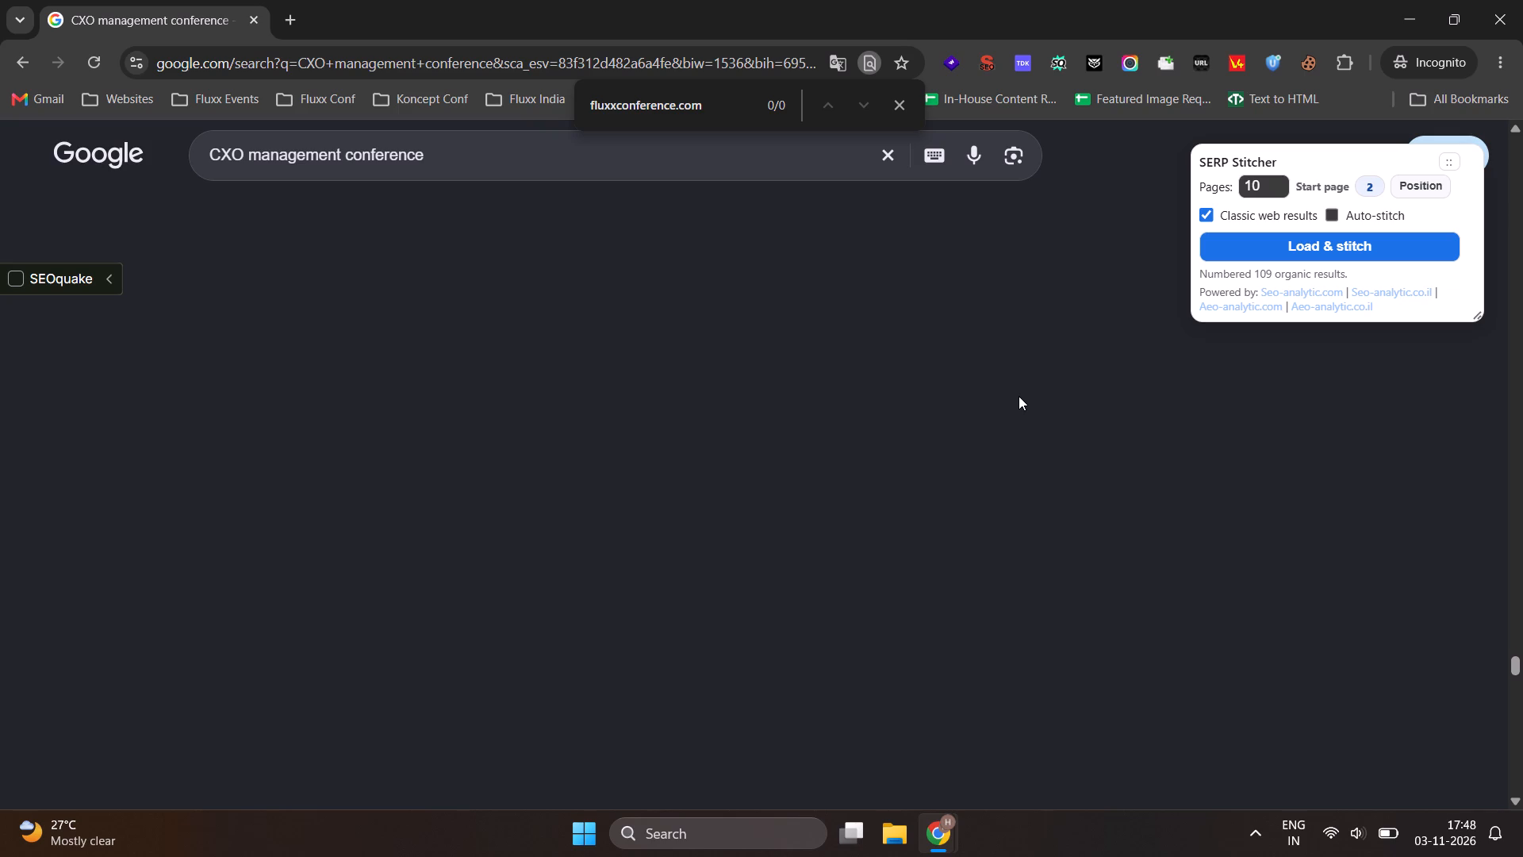
{"action": "scroll", "coordinate": [1019, 396], "scroll_direction": "down", "scroll_amount": 14}
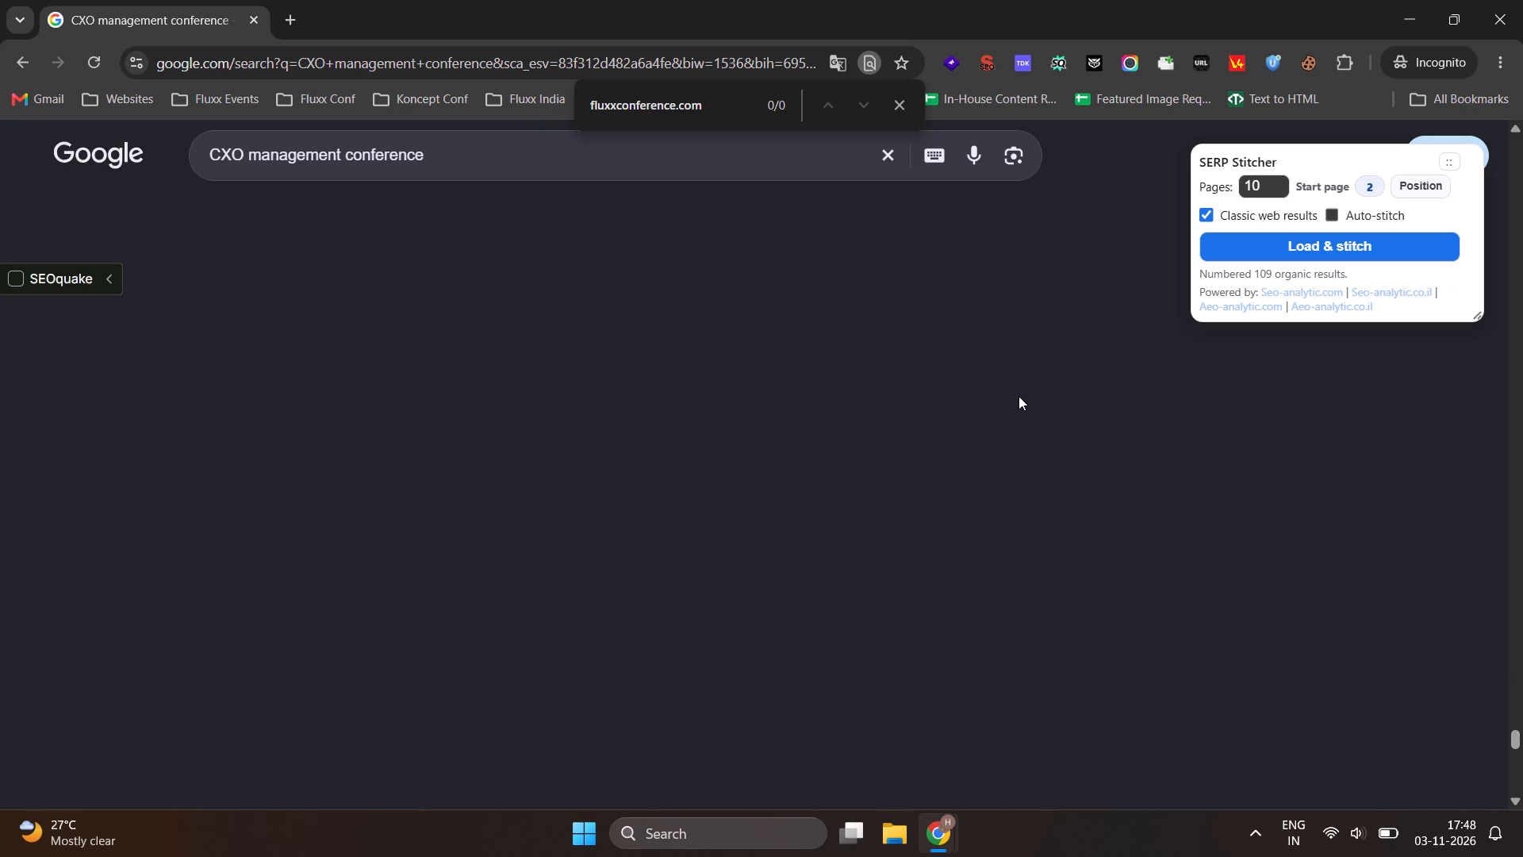
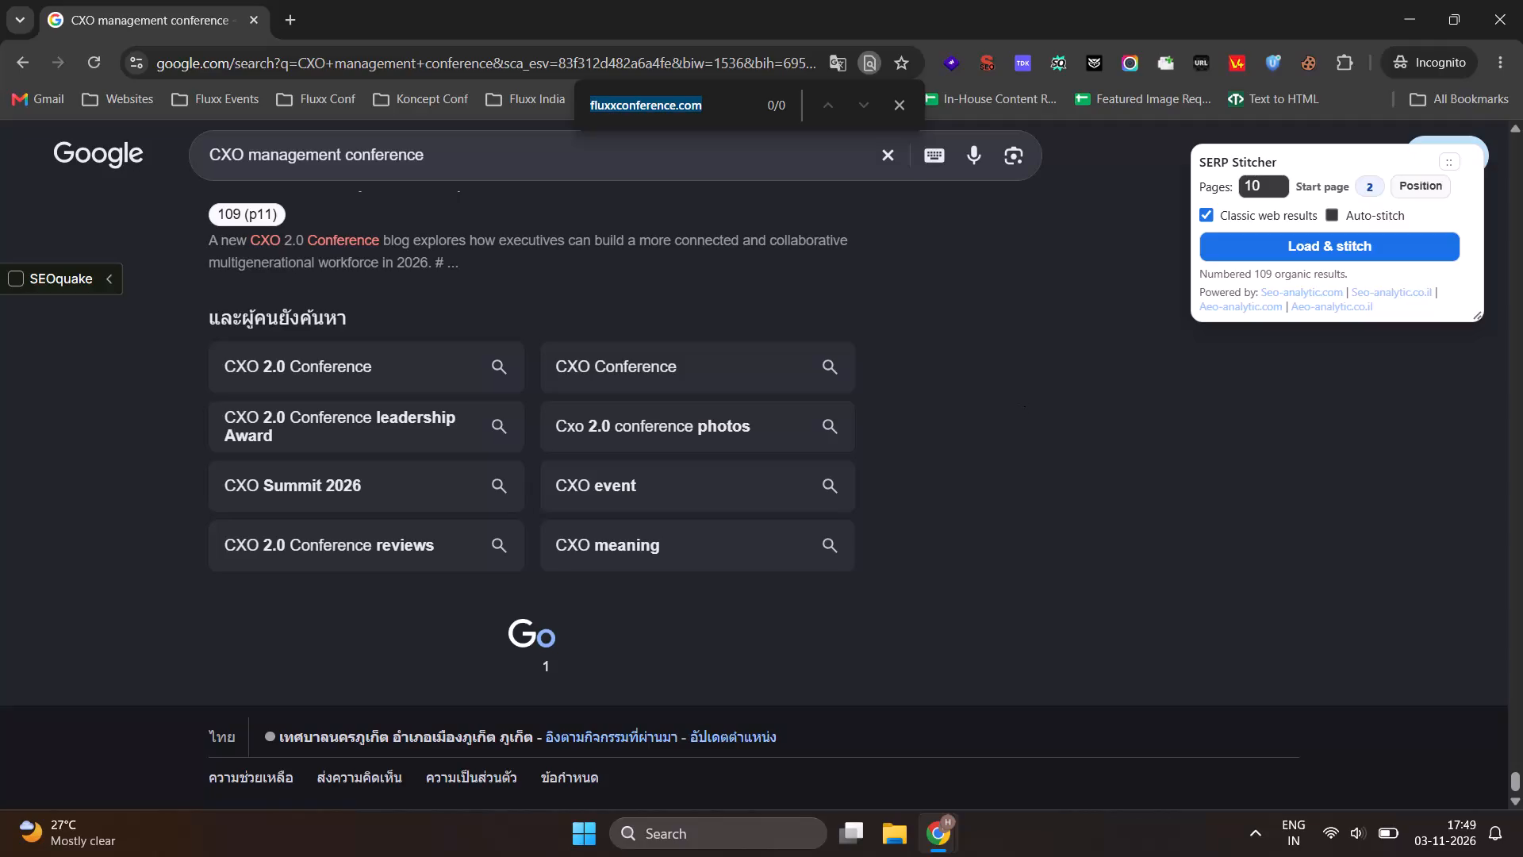
Search the stitched "CXO management conference" results for fluxxconference.com again and look back through them to the first result.
{"action": "key", "text": "Return"}
{"action": "key", "text": "Return"}
{"action": "key", "text": "Return"}
{"action": "scroll", "coordinate": [1019, 396], "scroll_direction": "up", "scroll_amount": 6}
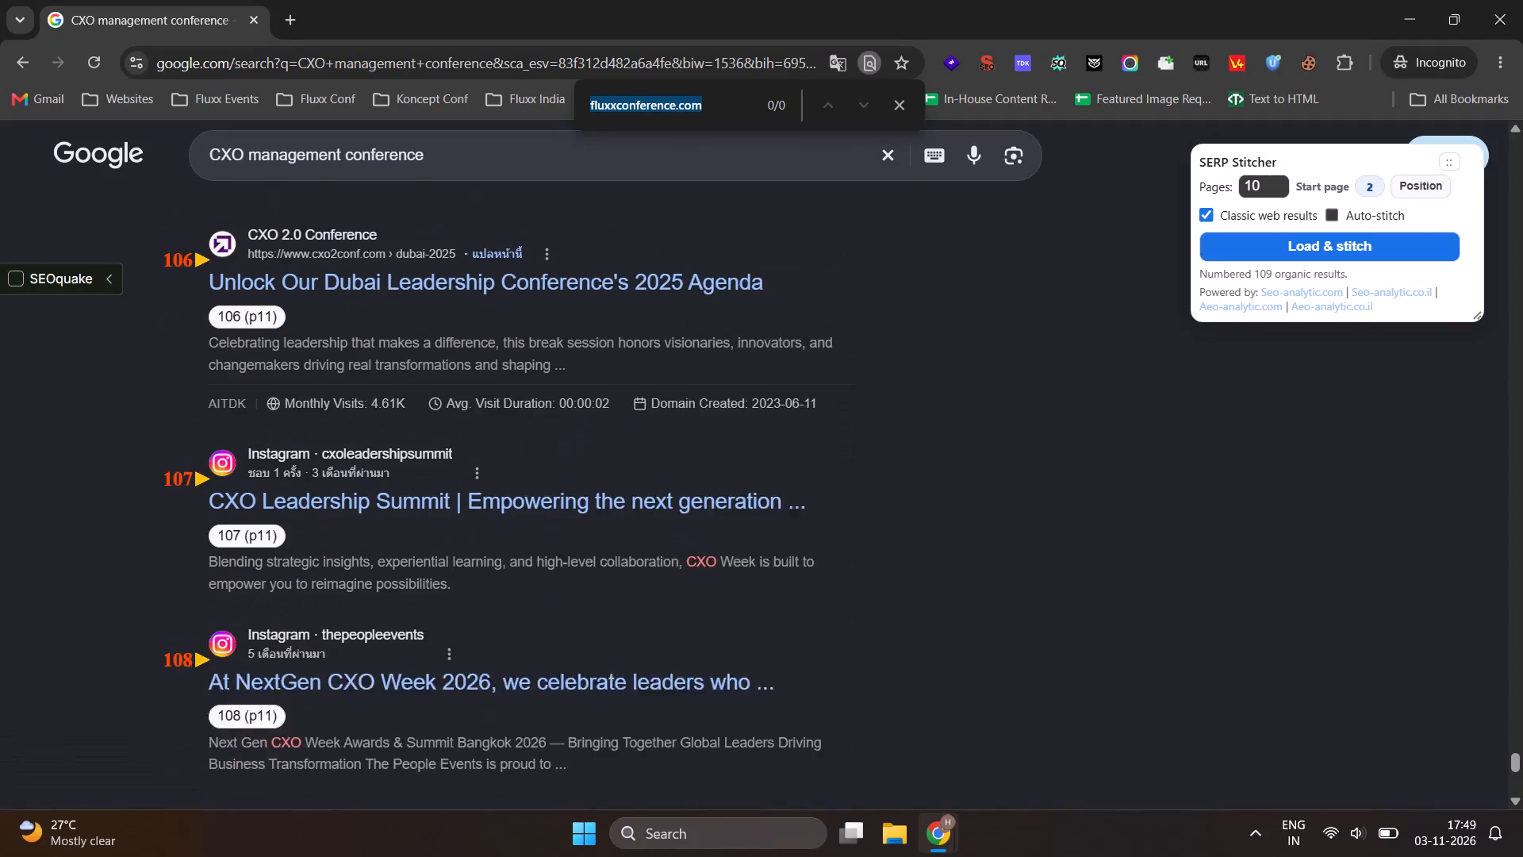
{"action": "scroll", "coordinate": [1019, 396], "scroll_direction": "up", "scroll_amount": 10}
{"action": "scroll", "coordinate": [1019, 396], "scroll_direction": "up", "scroll_amount": 20}
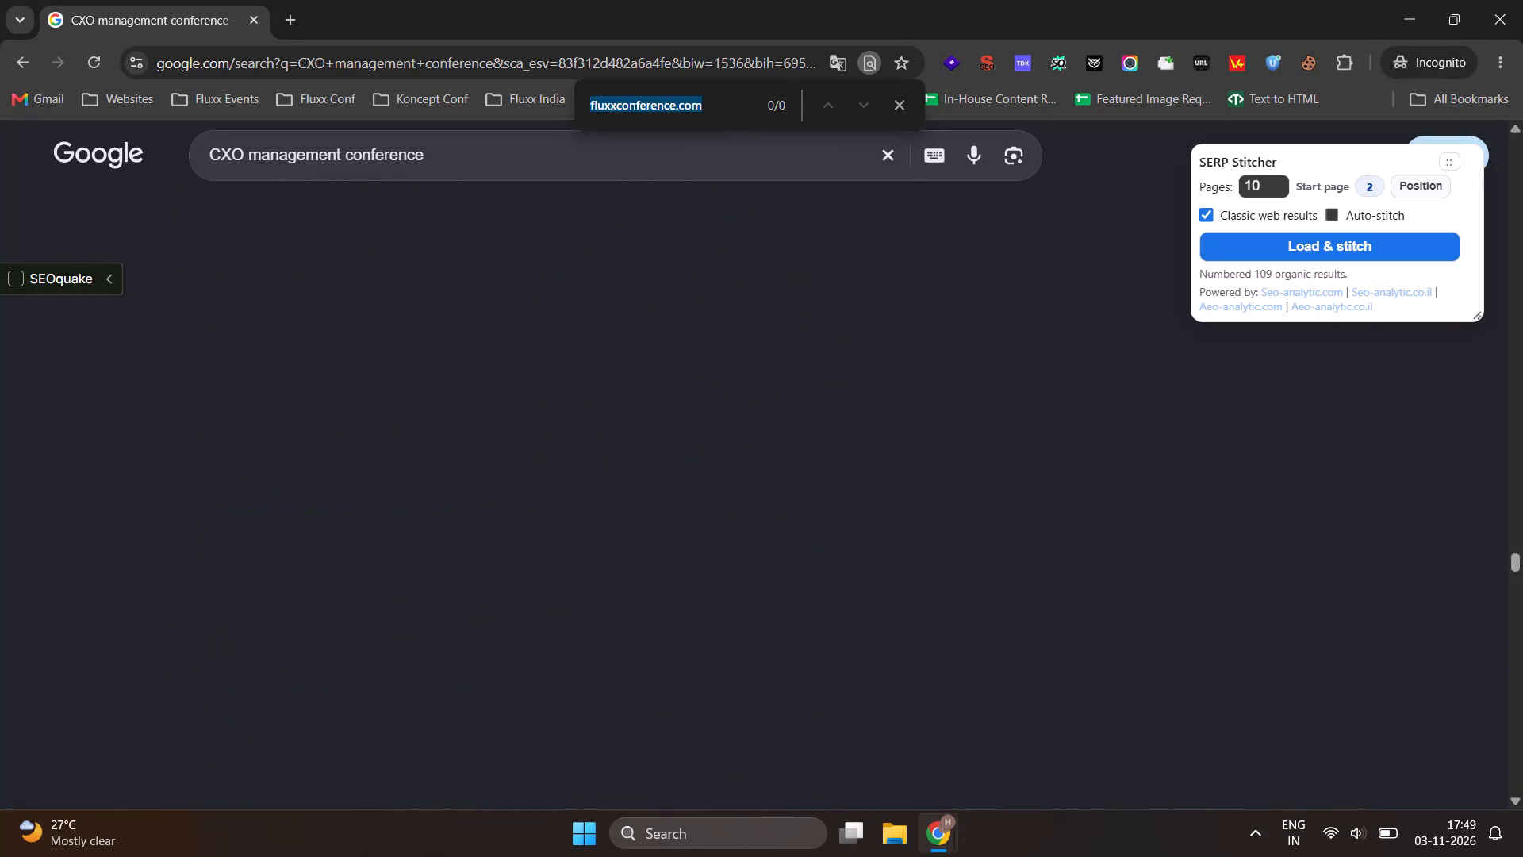
{"action": "scroll", "coordinate": [1019, 396], "scroll_direction": "up", "scroll_amount": 11}
{"action": "scroll", "coordinate": [1019, 396], "scroll_direction": "up", "scroll_amount": 11}
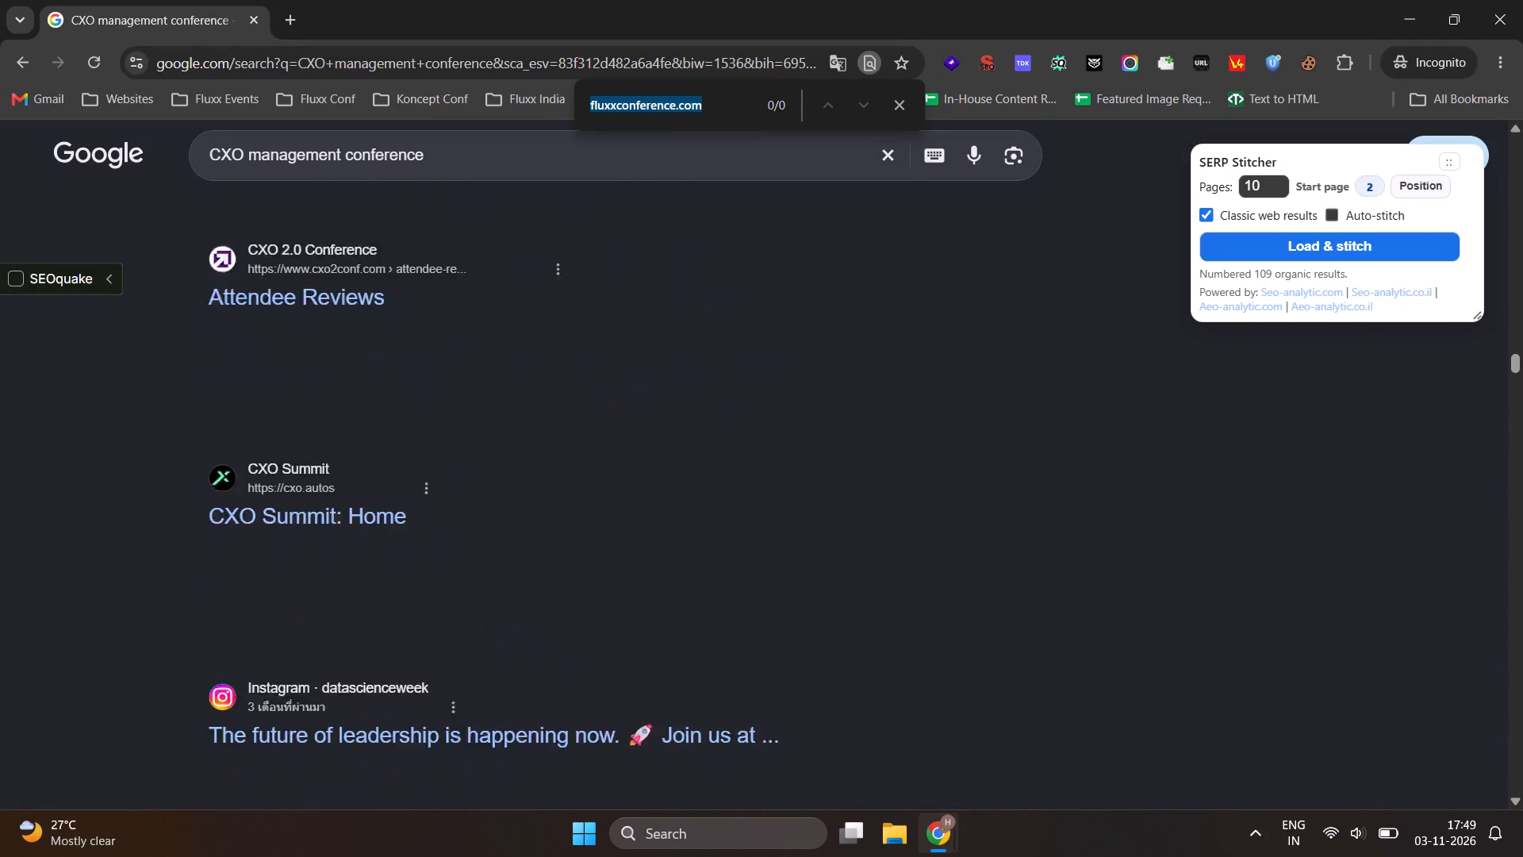
{"action": "scroll", "coordinate": [1019, 396], "scroll_direction": "up", "scroll_amount": 19}
{"action": "scroll", "coordinate": [1019, 396], "scroll_direction": "up", "scroll_amount": 11}
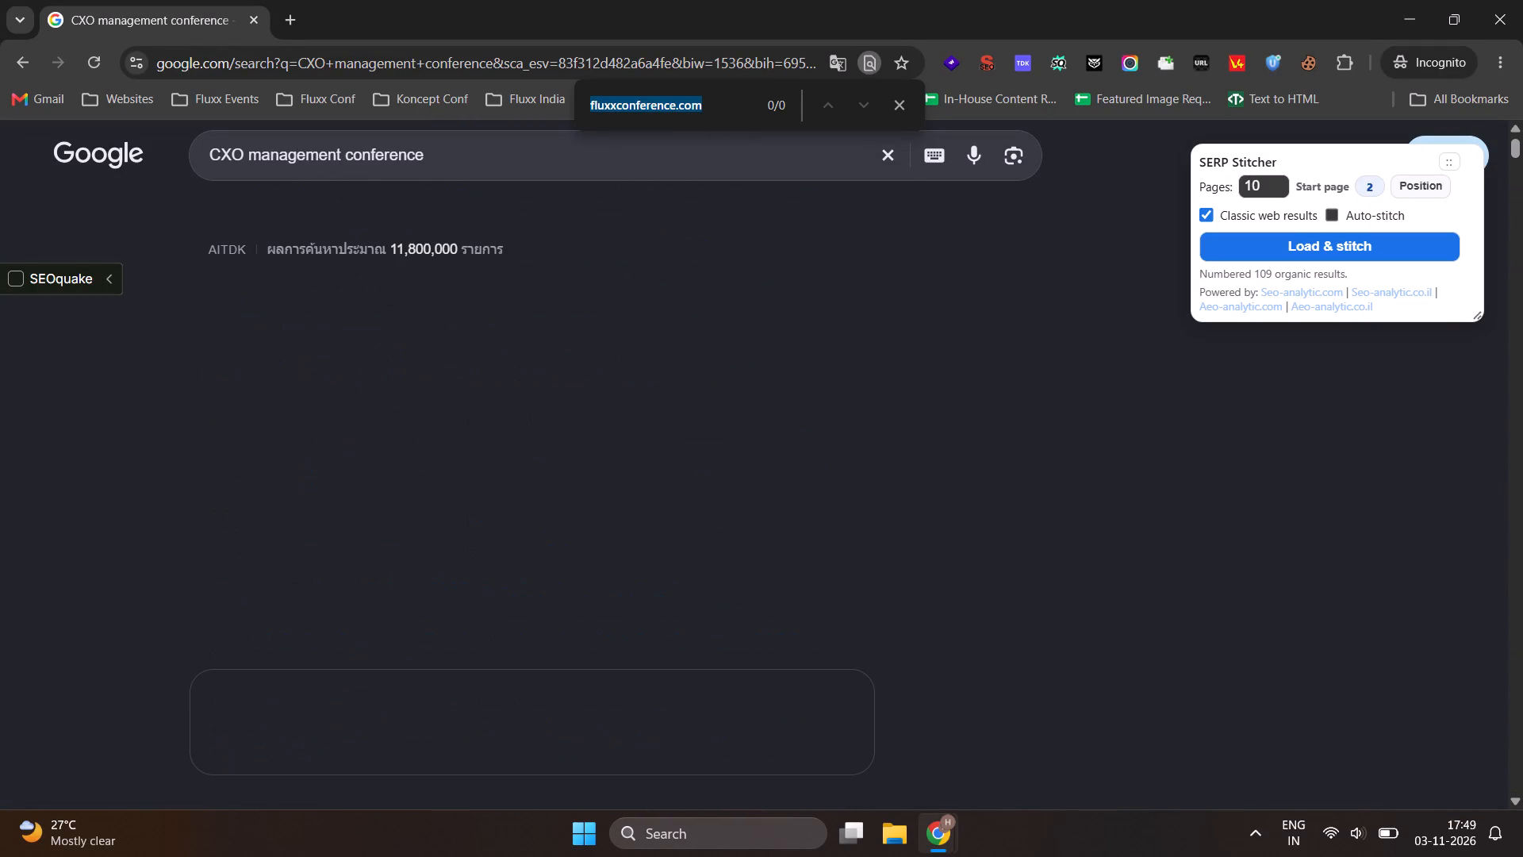
Copy the keyword "cxo leaders Thailand summit" from the Rankings sheet and search Google for it in the incognito window.
{"action": "key", "text": "alt+Tab"}
{"action": "key", "text": "Down"}
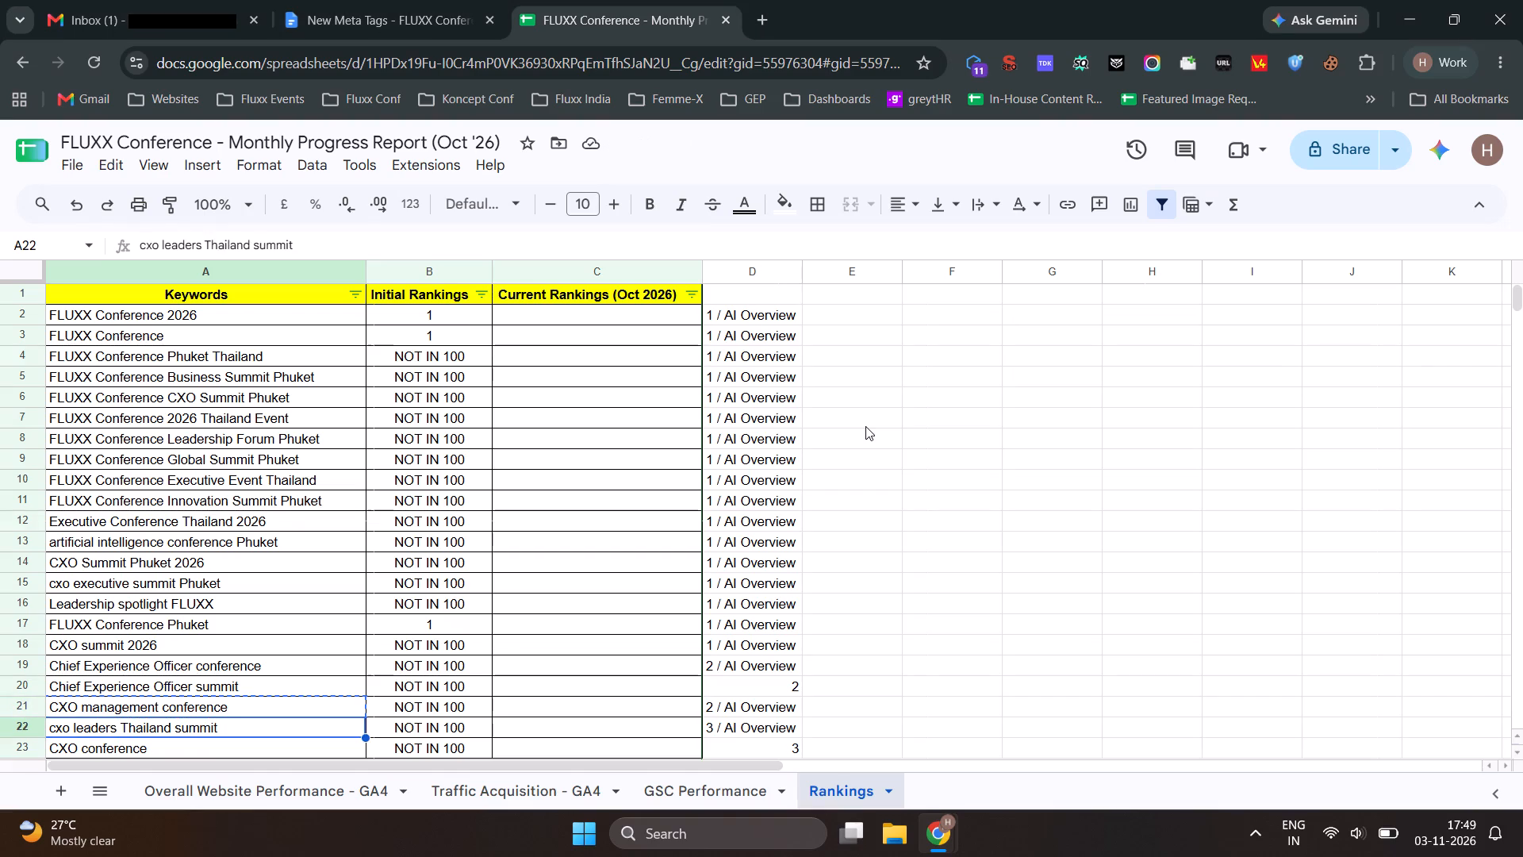
{"action": "key", "text": "ctrl+c"}
{"action": "key", "text": "alt+Tab"}
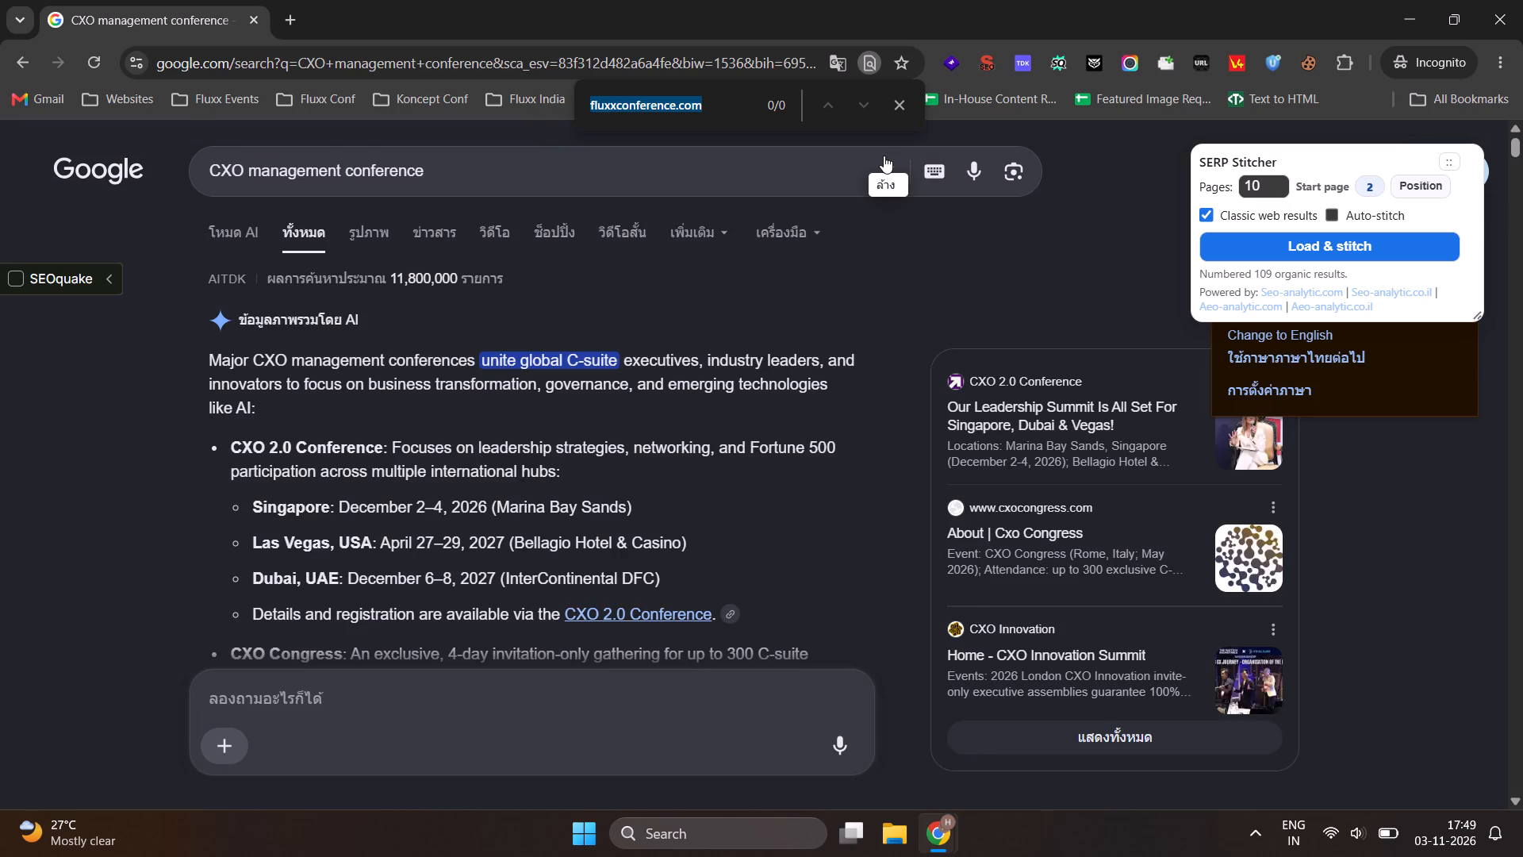
{"action": "left_click", "coordinate": [1097, 740]}
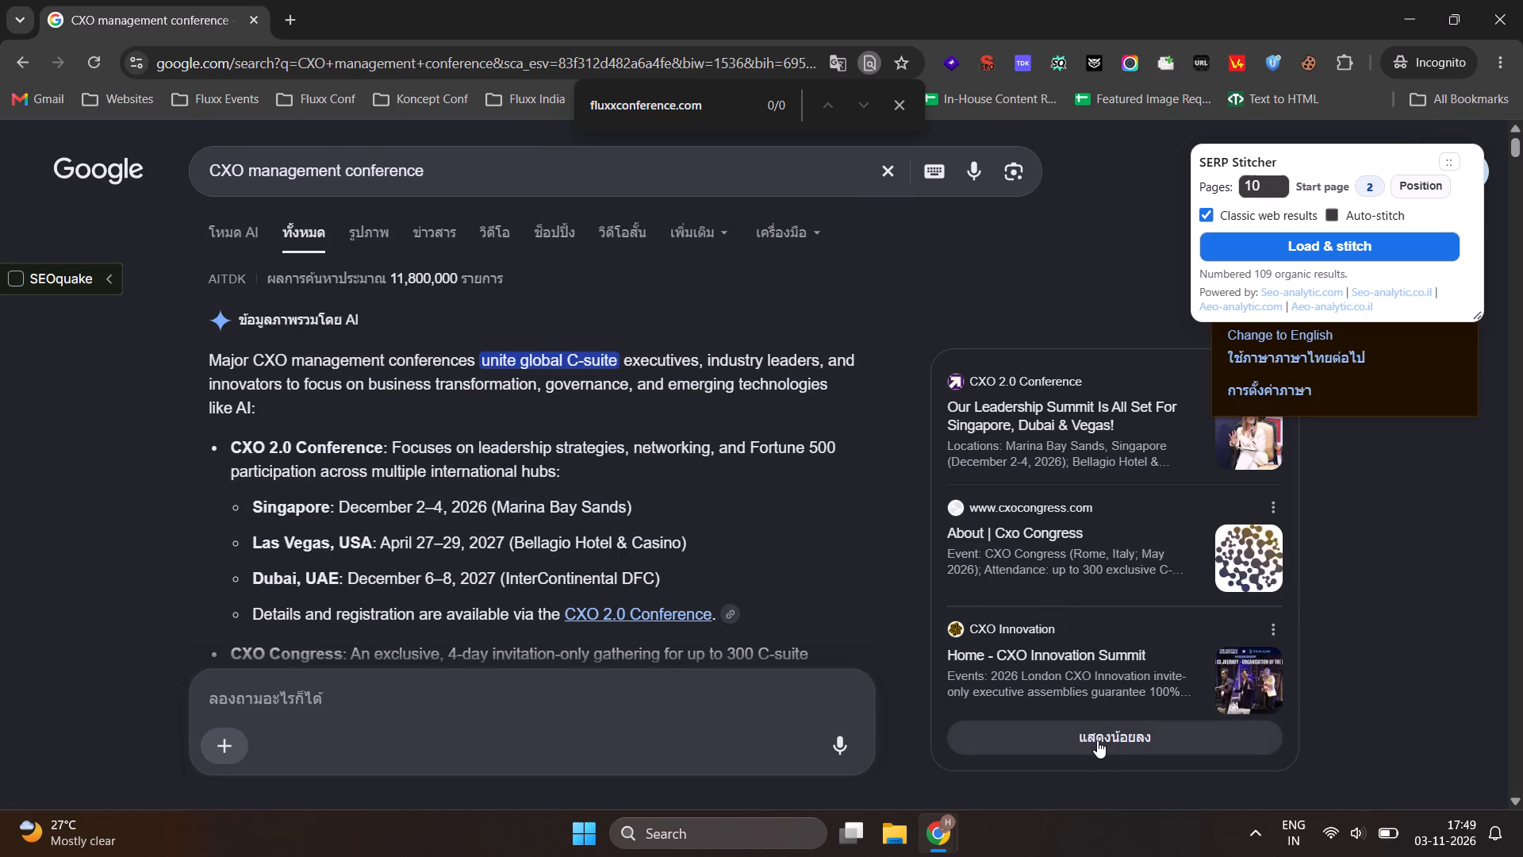
{"action": "scroll", "coordinate": [1125, 613], "scroll_direction": "down", "scroll_amount": 5}
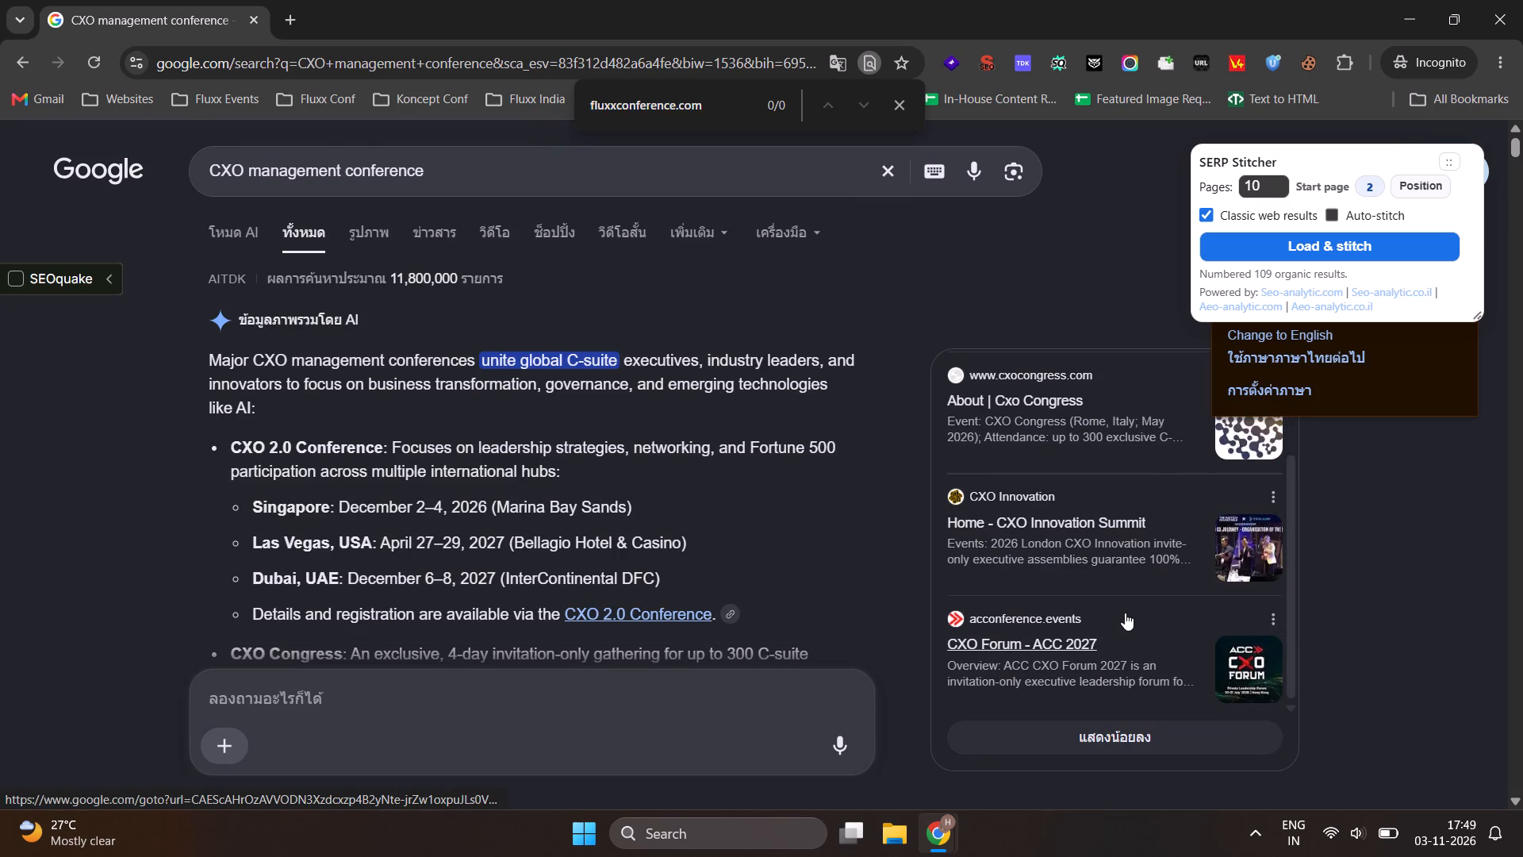
{"action": "left_click", "coordinate": [881, 171]}
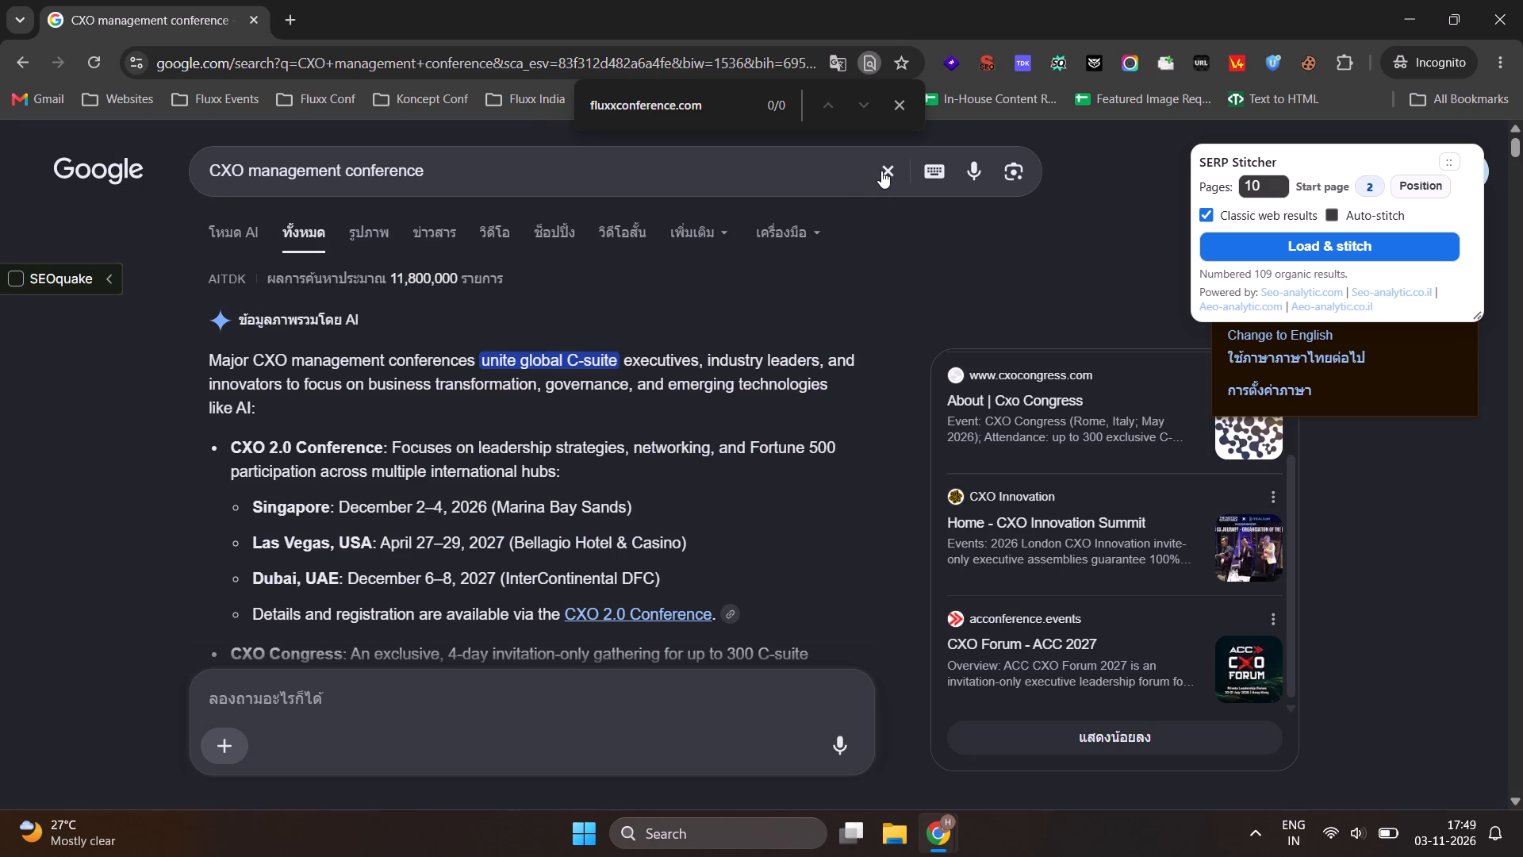
{"action": "left_click", "coordinate": [801, 171]}
{"action": "key", "text": "ctrl+v"}
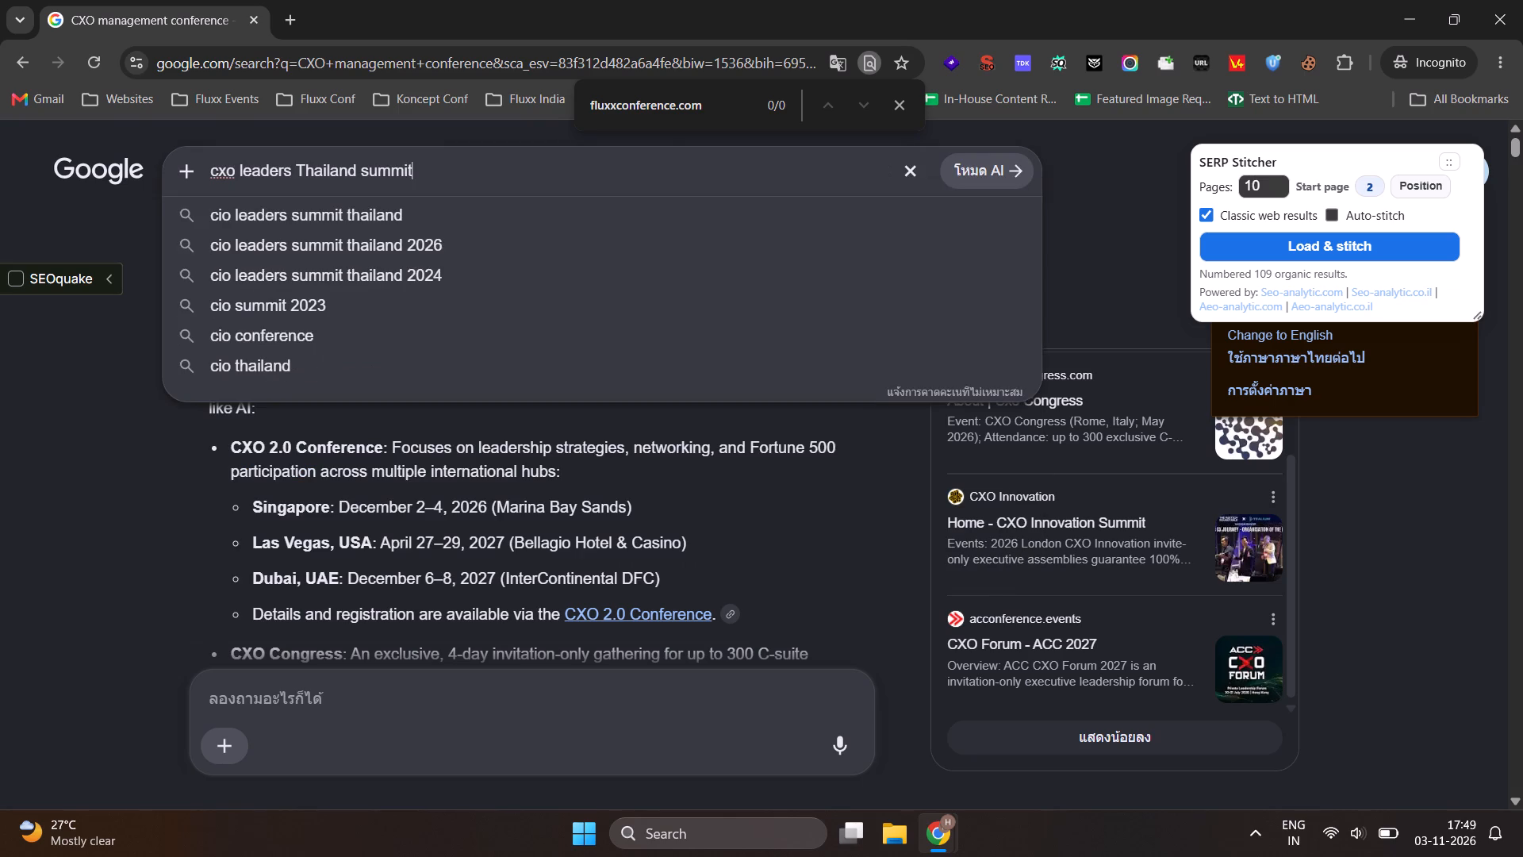
{"action": "key", "text": "Return"}
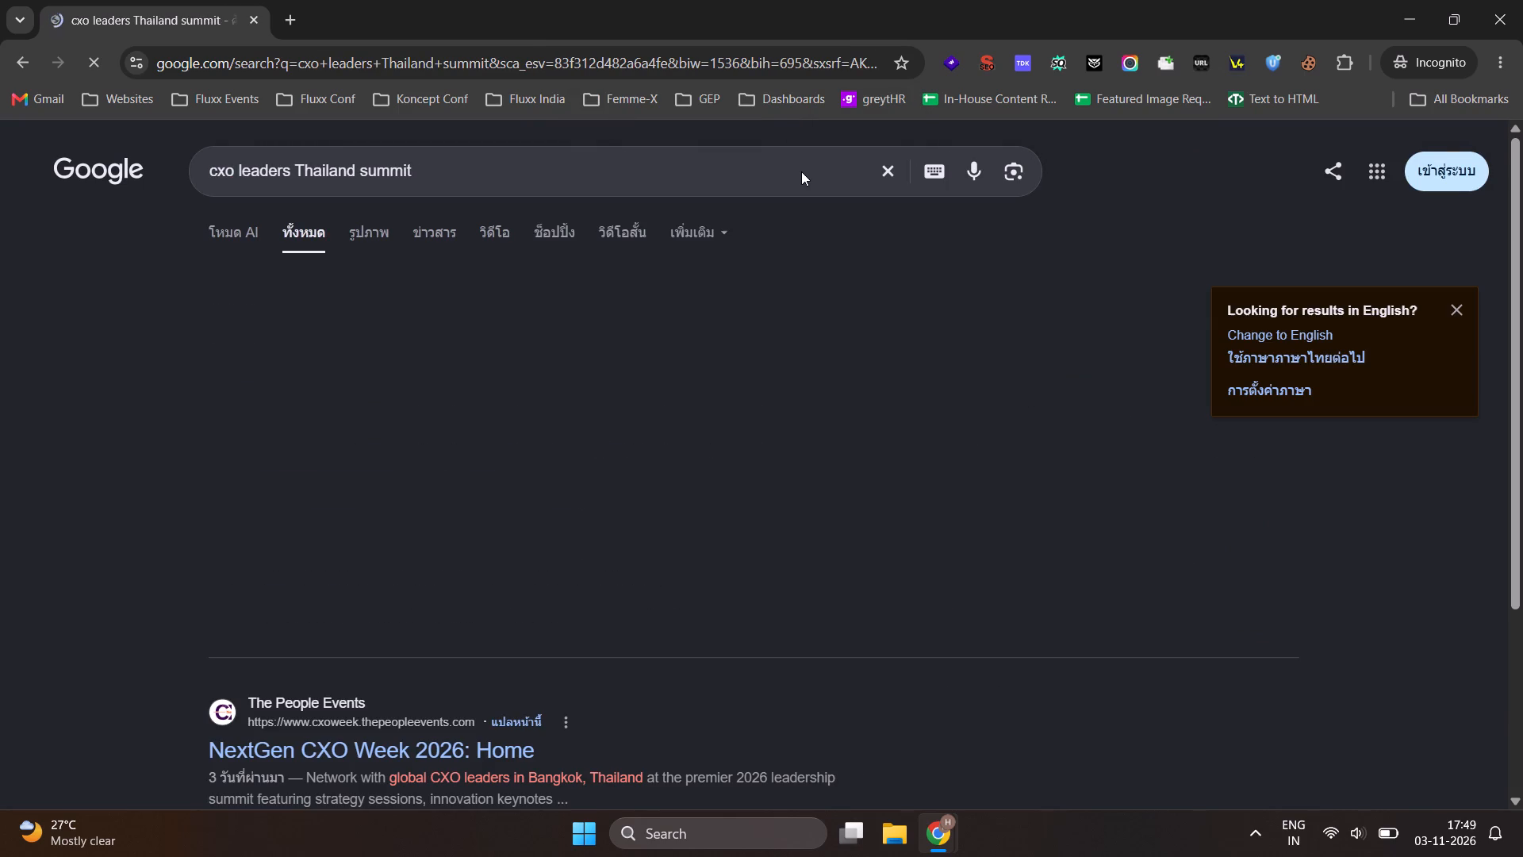
Expand the AI Overview for "cxo leaders Thailand summit" and examine its text and source cards for a Fluxx Conference mention.
{"action": "scroll", "coordinate": [680, 516], "scroll_direction": "down", "scroll_amount": 2}
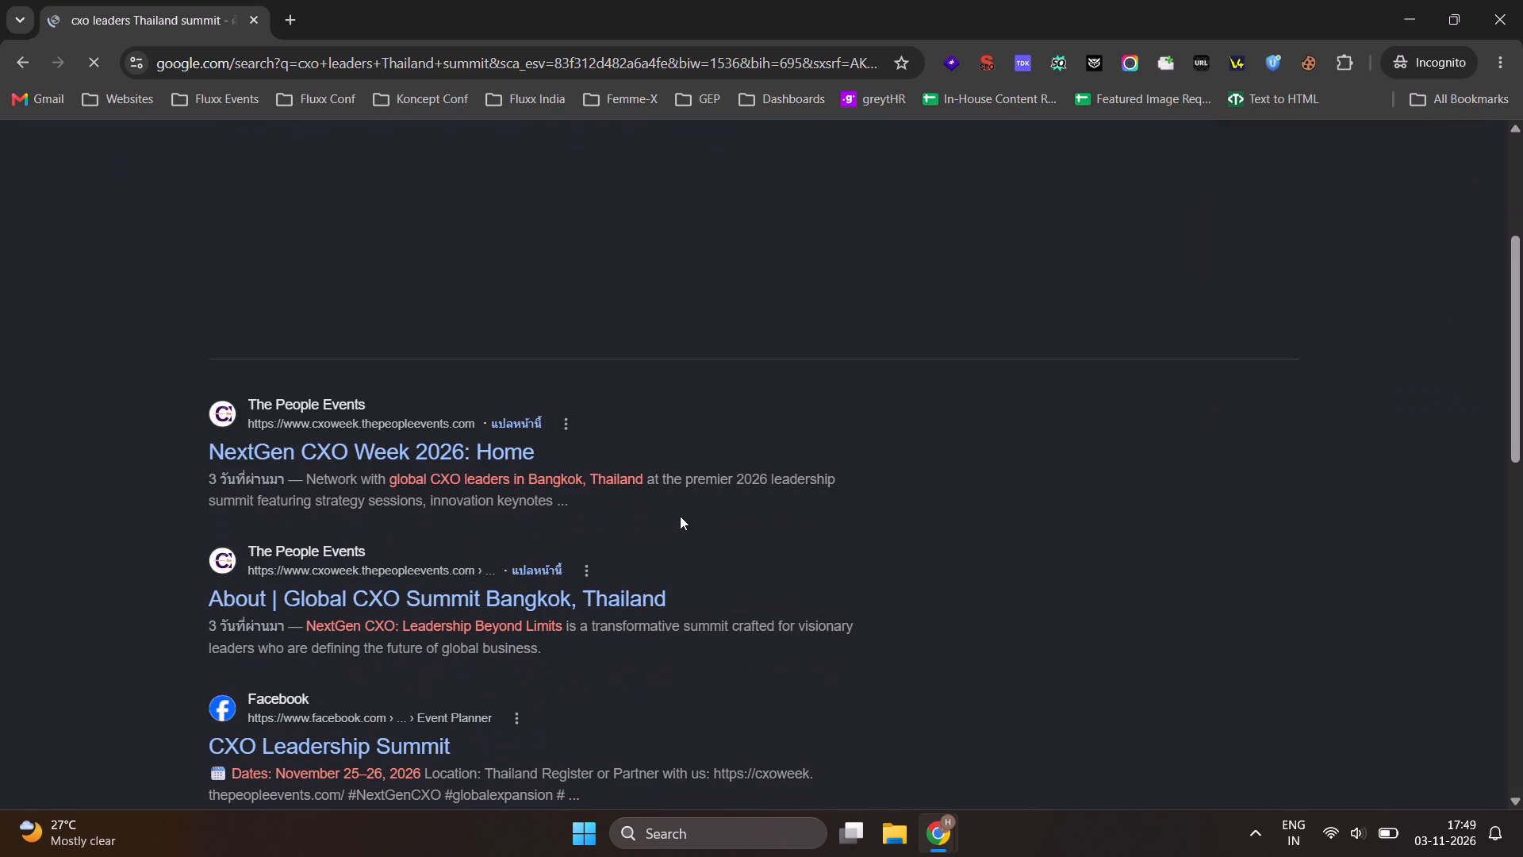
{"action": "scroll", "coordinate": [680, 516], "scroll_direction": "up", "scroll_amount": 1}
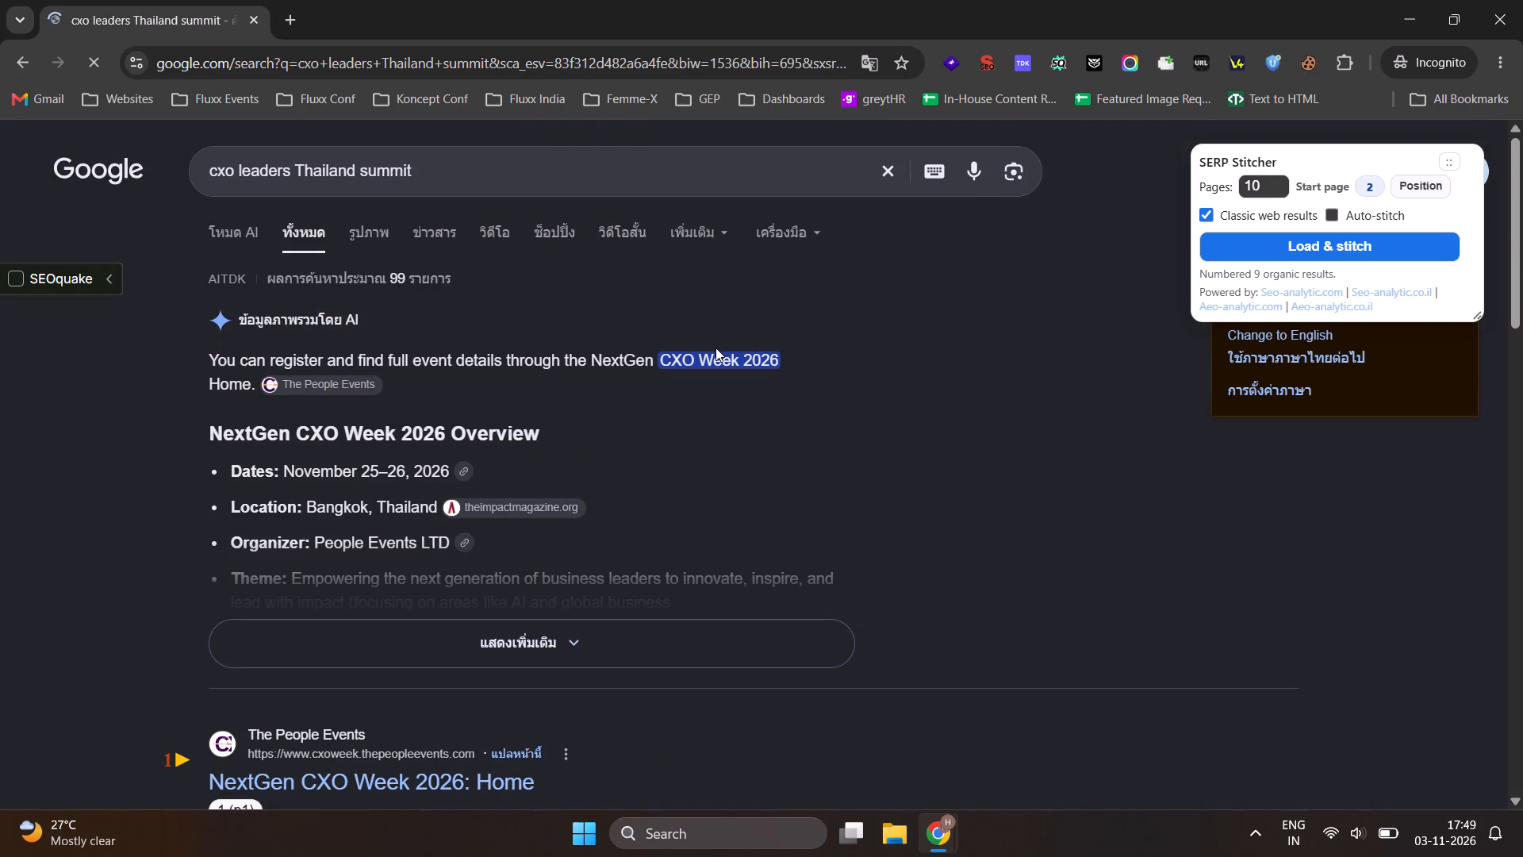
{"action": "left_click", "coordinate": [650, 648]}
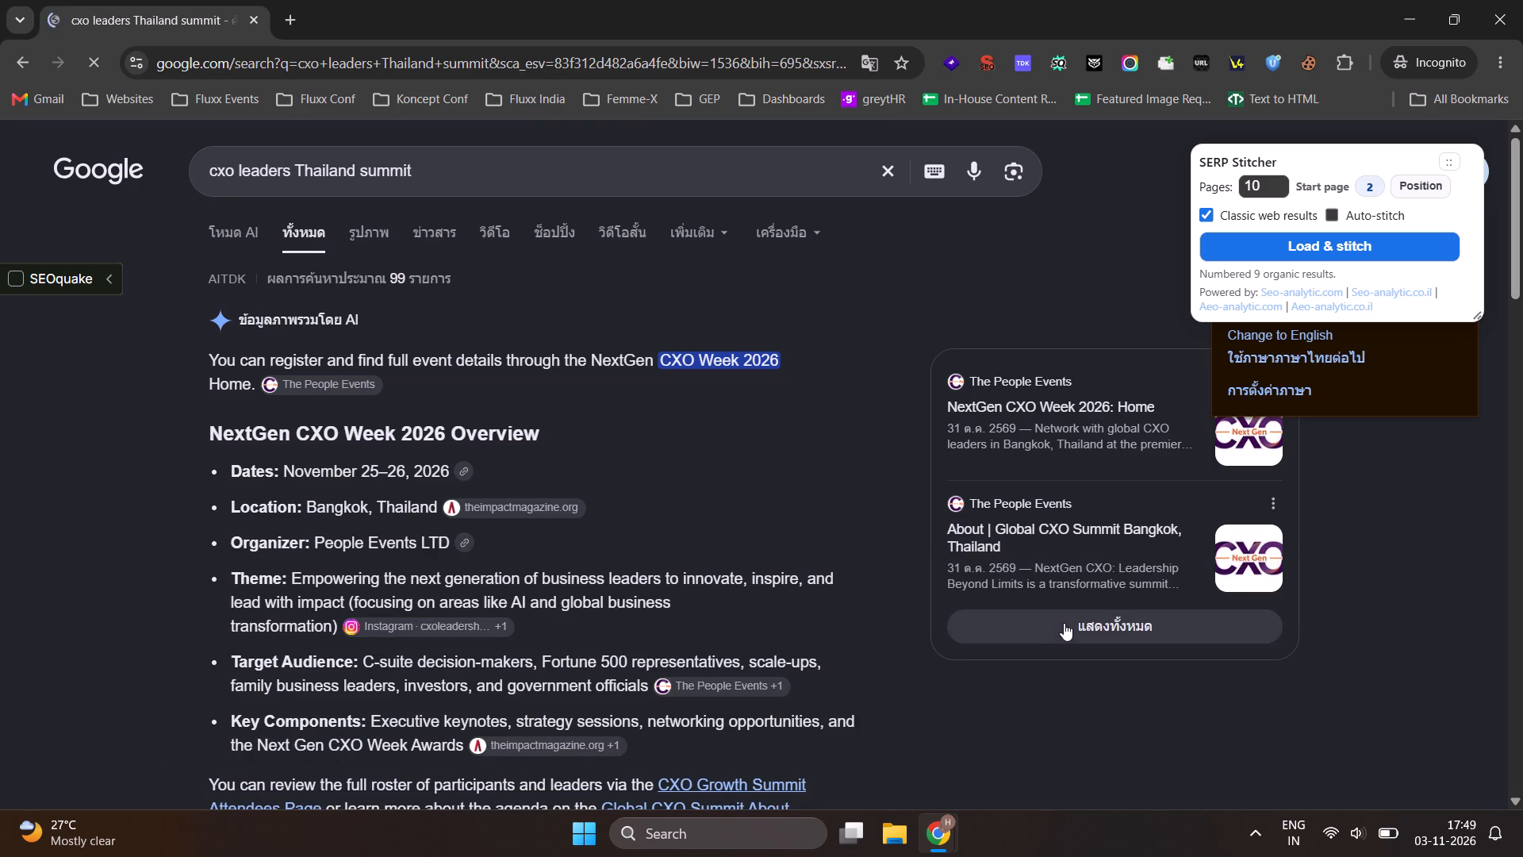
{"action": "left_click", "coordinate": [1064, 623]}
{"action": "scroll", "coordinate": [809, 584], "scroll_direction": "down", "scroll_amount": 1}
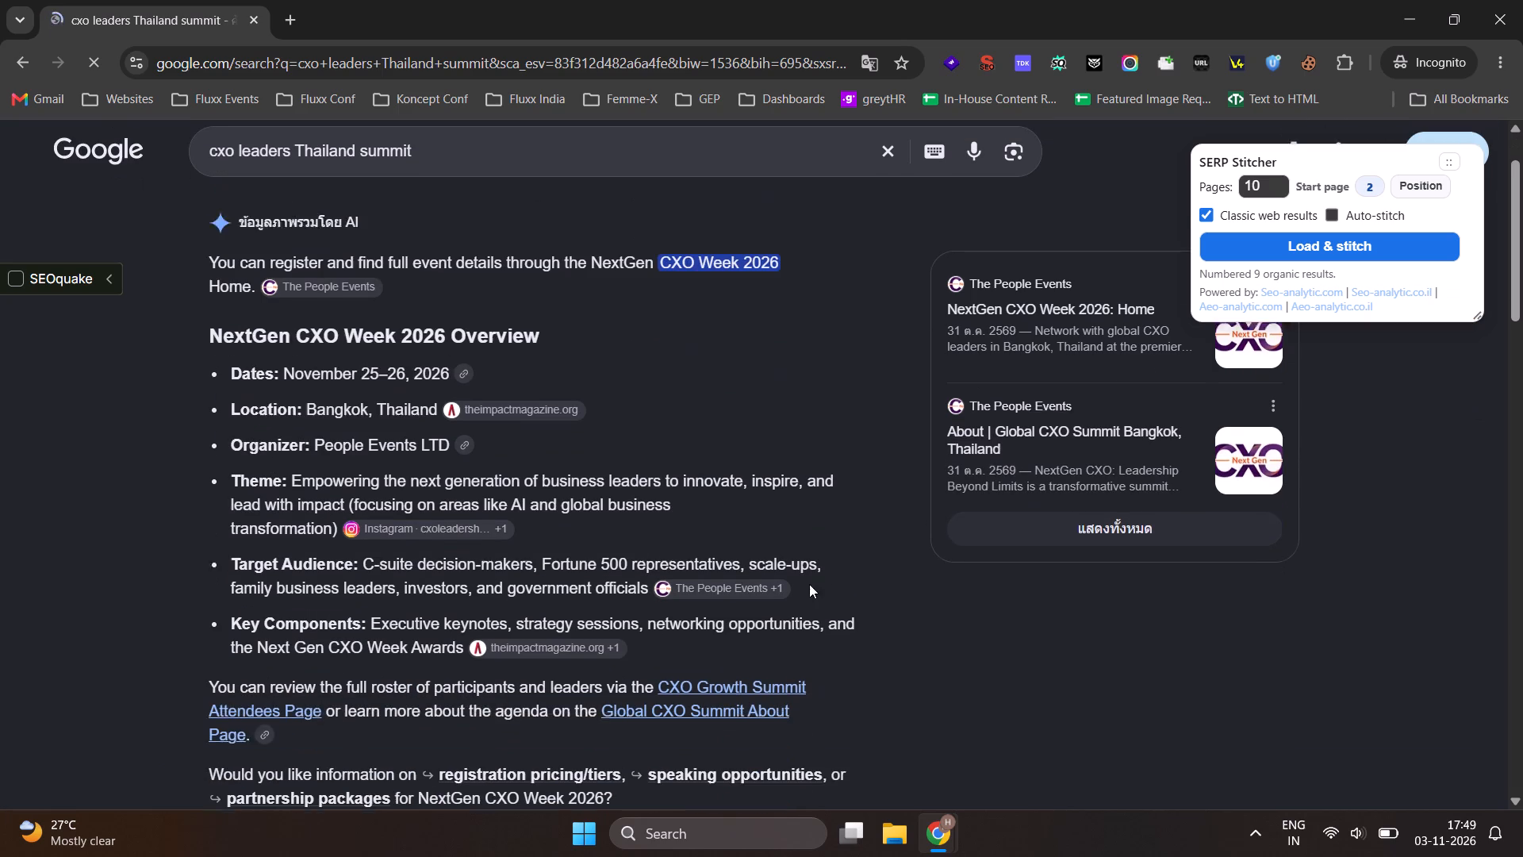
{"action": "scroll", "coordinate": [809, 584], "scroll_direction": "down", "scroll_amount": 1}
{"action": "scroll", "coordinate": [809, 584], "scroll_direction": "up", "scroll_amount": 1}
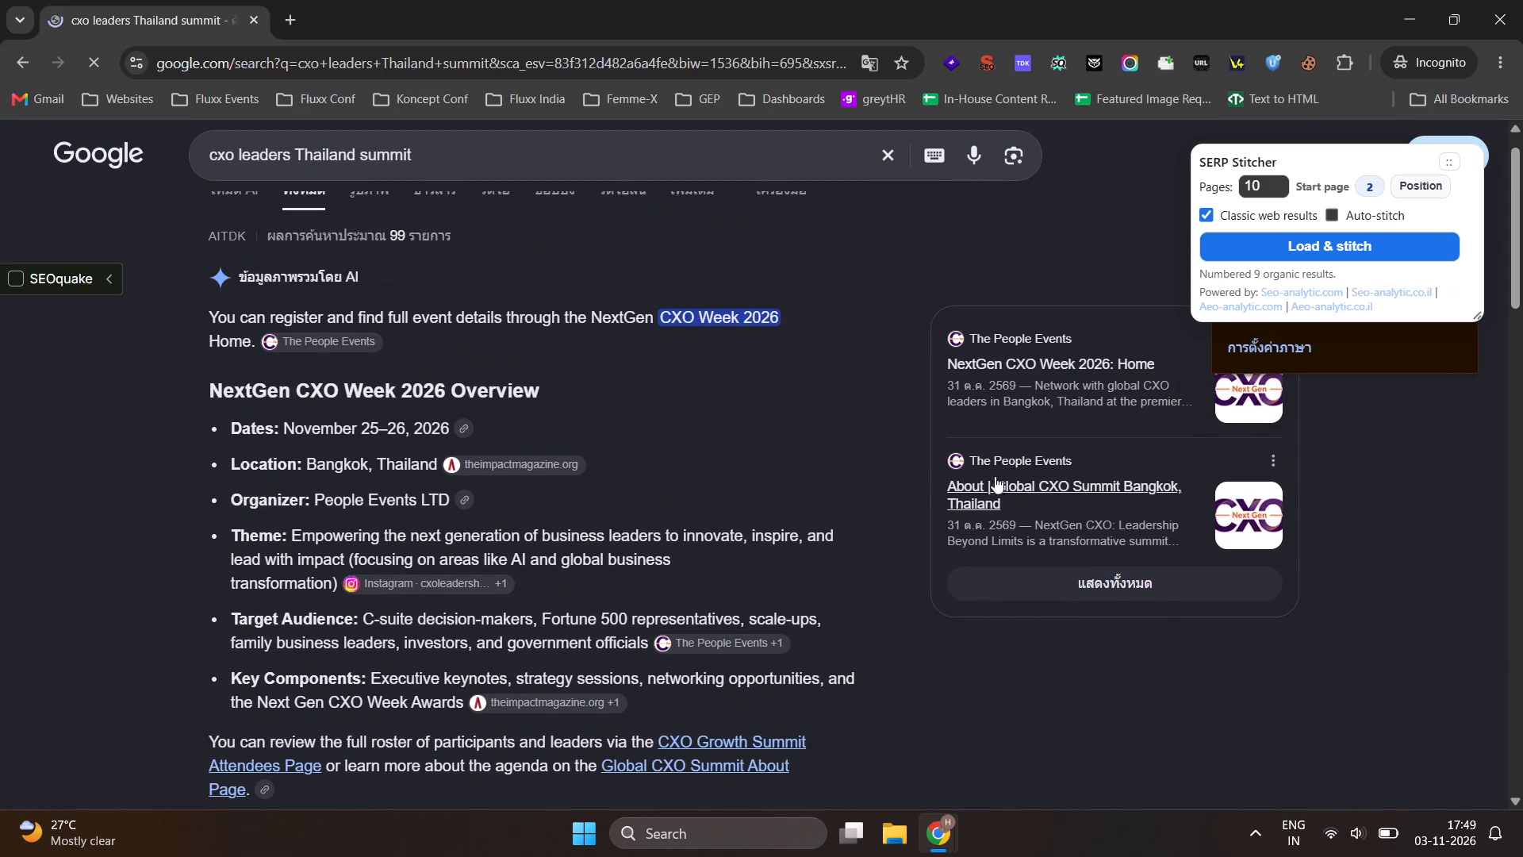
Examine the first-page organic results for "cxo leaders Thailand summit" for a fluxxconference.com listing and recheck the AI Overview sources.
{"action": "scroll", "coordinate": [1003, 505], "scroll_direction": "down", "scroll_amount": 1}
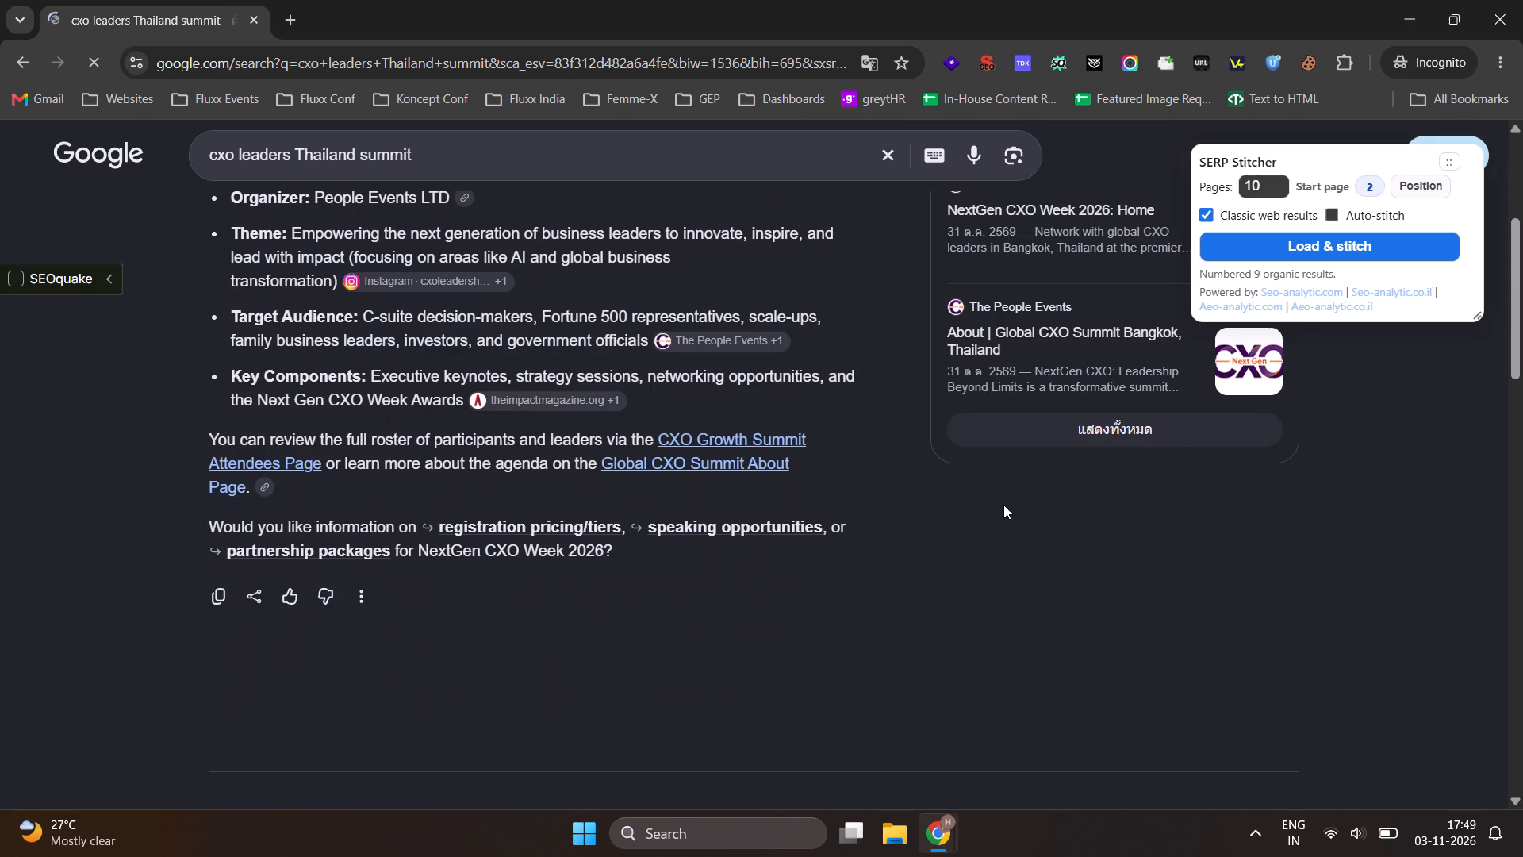
{"action": "scroll", "coordinate": [1003, 505], "scroll_direction": "down", "scroll_amount": 11}
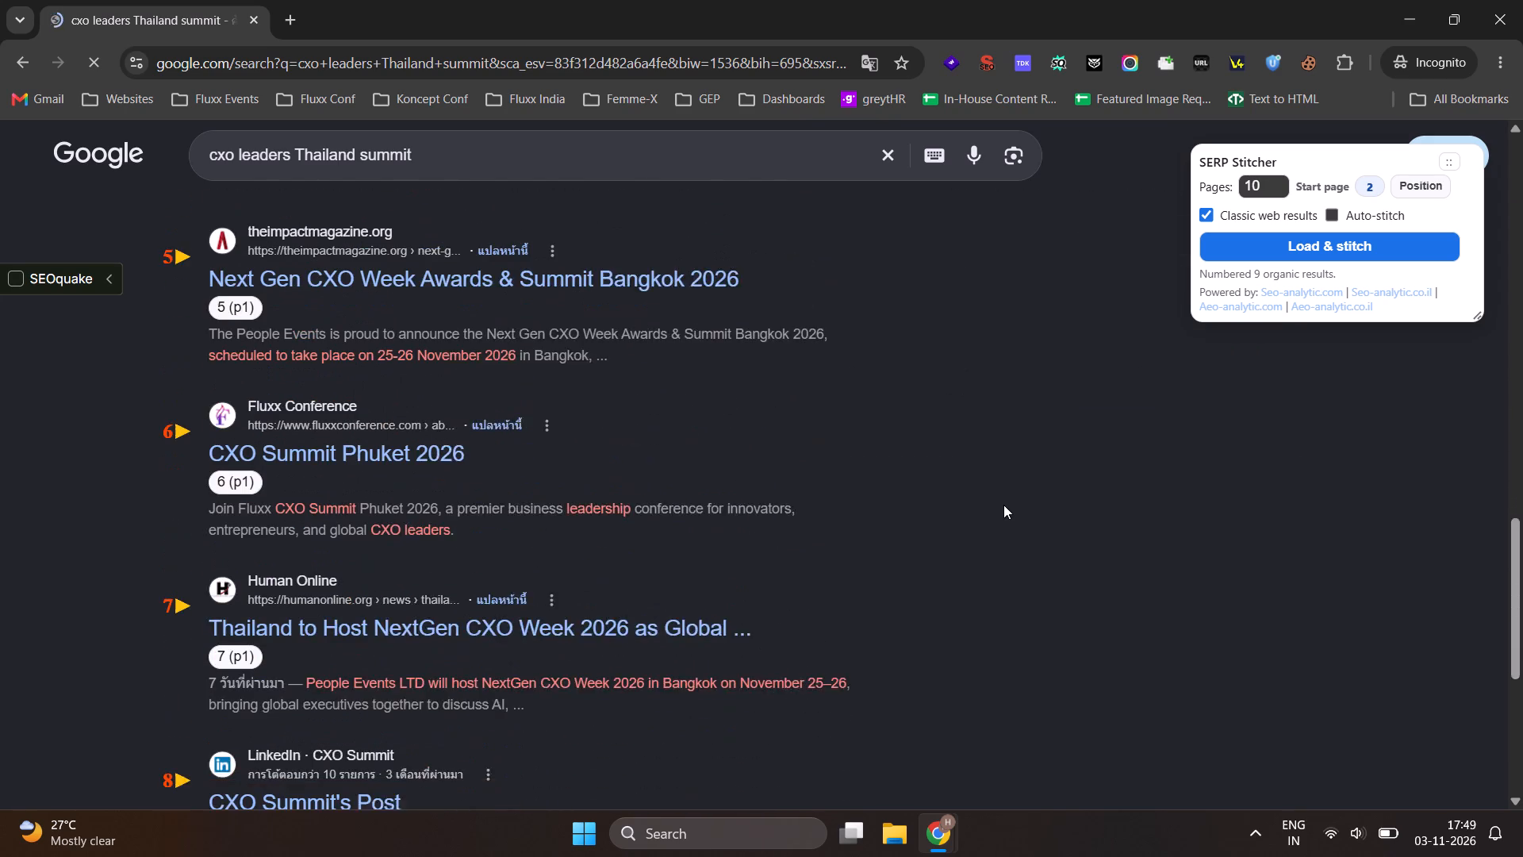
{"action": "scroll", "coordinate": [1003, 505], "scroll_direction": "down", "scroll_amount": 1}
{"action": "scroll", "coordinate": [1003, 505], "scroll_direction": "up", "scroll_amount": 2}
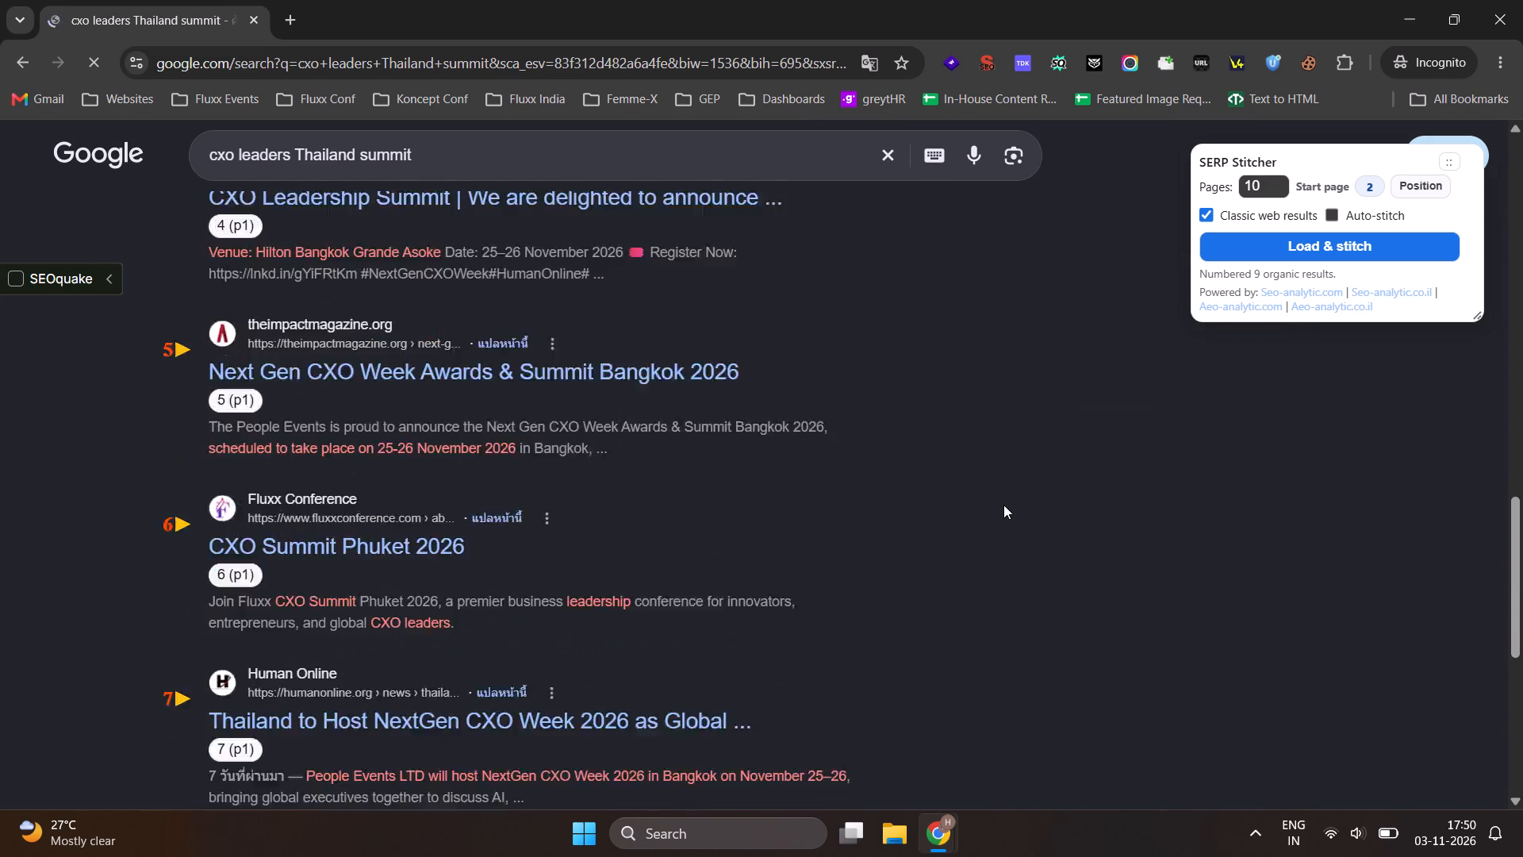
{"action": "scroll", "coordinate": [1003, 505], "scroll_direction": "up", "scroll_amount": 14}
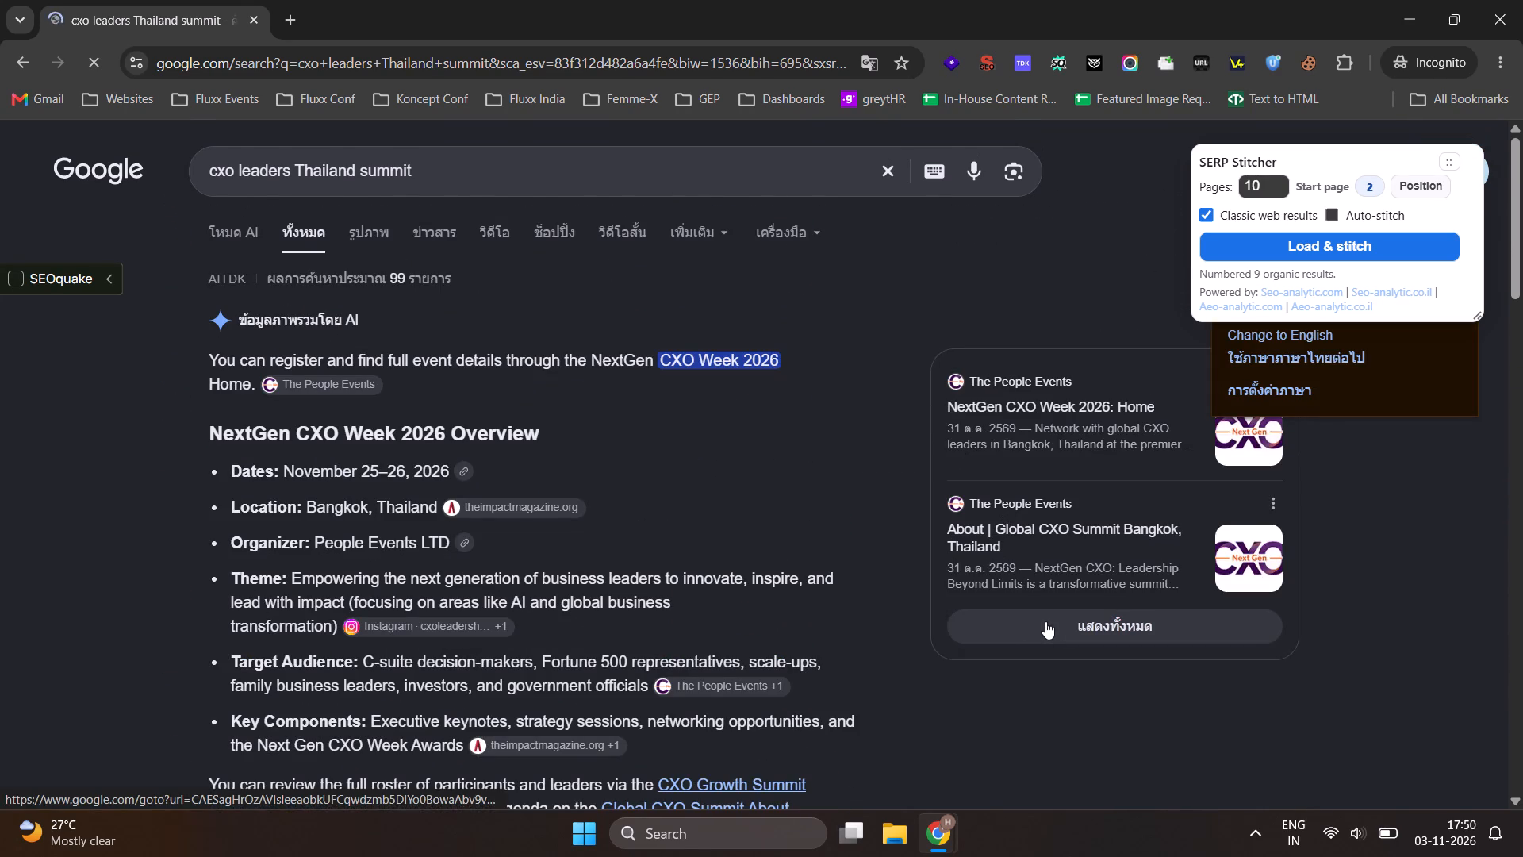
{"action": "left_click", "coordinate": [1046, 621]}
{"action": "scroll", "coordinate": [1008, 475], "scroll_direction": "up", "scroll_amount": 3}
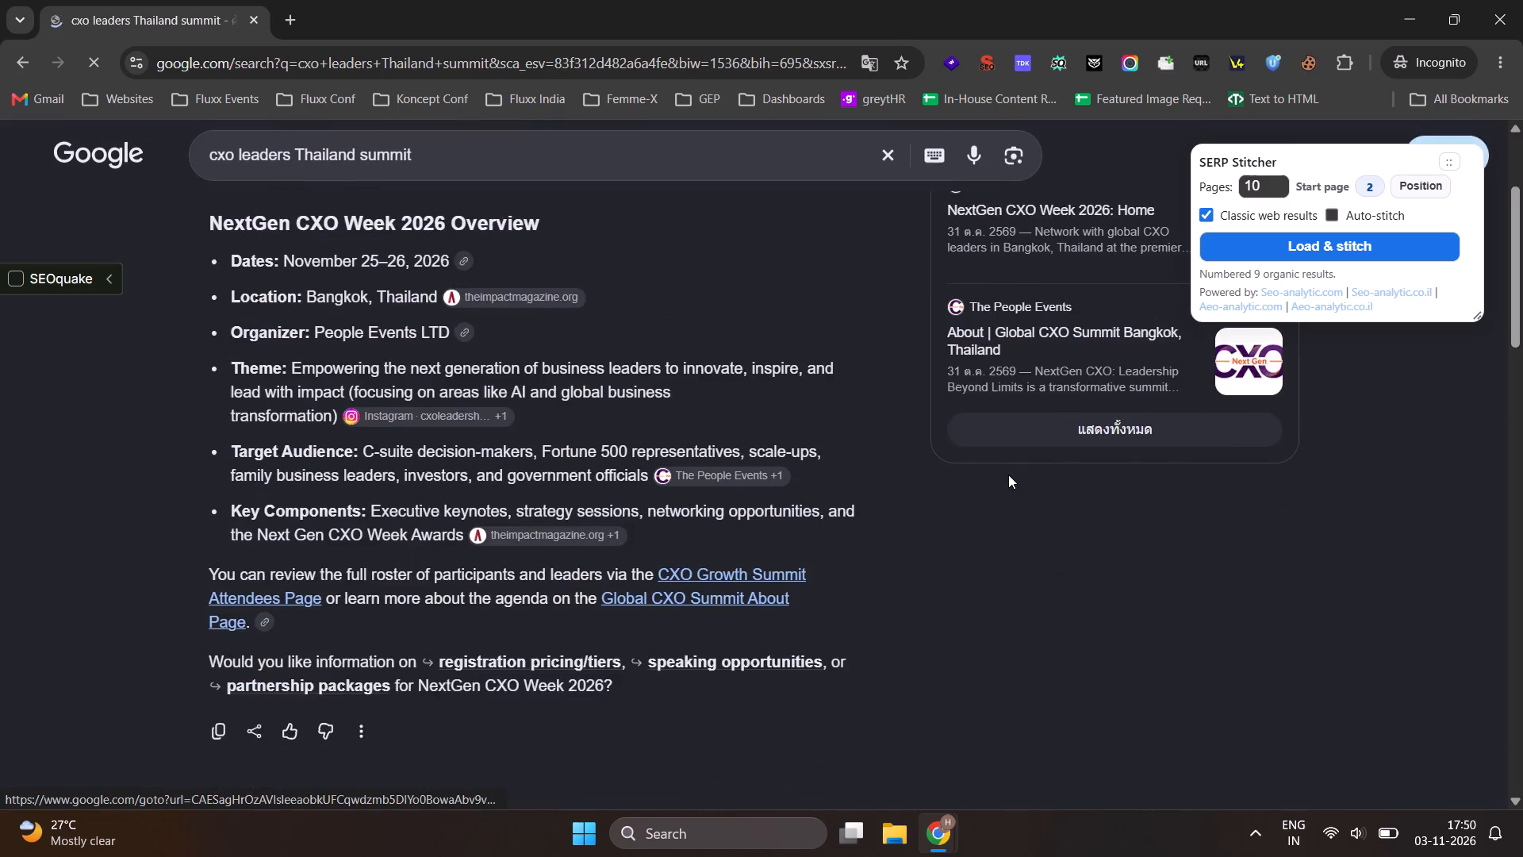
{"action": "scroll", "coordinate": [1008, 475], "scroll_direction": "up", "scroll_amount": 2}
Copy the keyword "CXO conference" from the Rankings sheet and return to the incognito window.
{"action": "key", "text": "alt+Tab"}
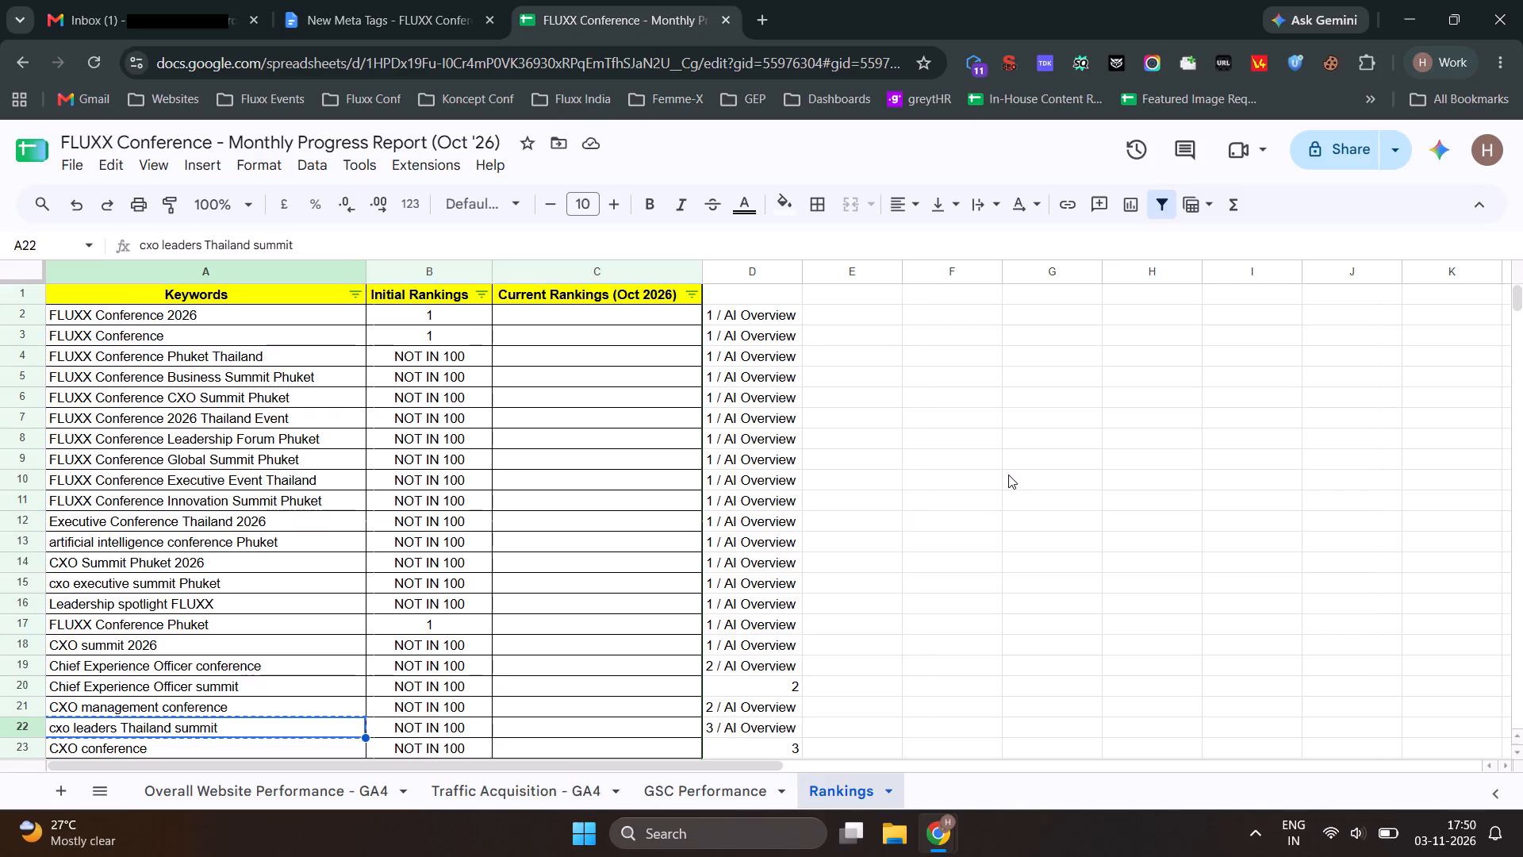
{"action": "key", "text": "Down"}
{"action": "key", "text": "ctrl+c"}
{"action": "key", "text": "alt+Tab"}
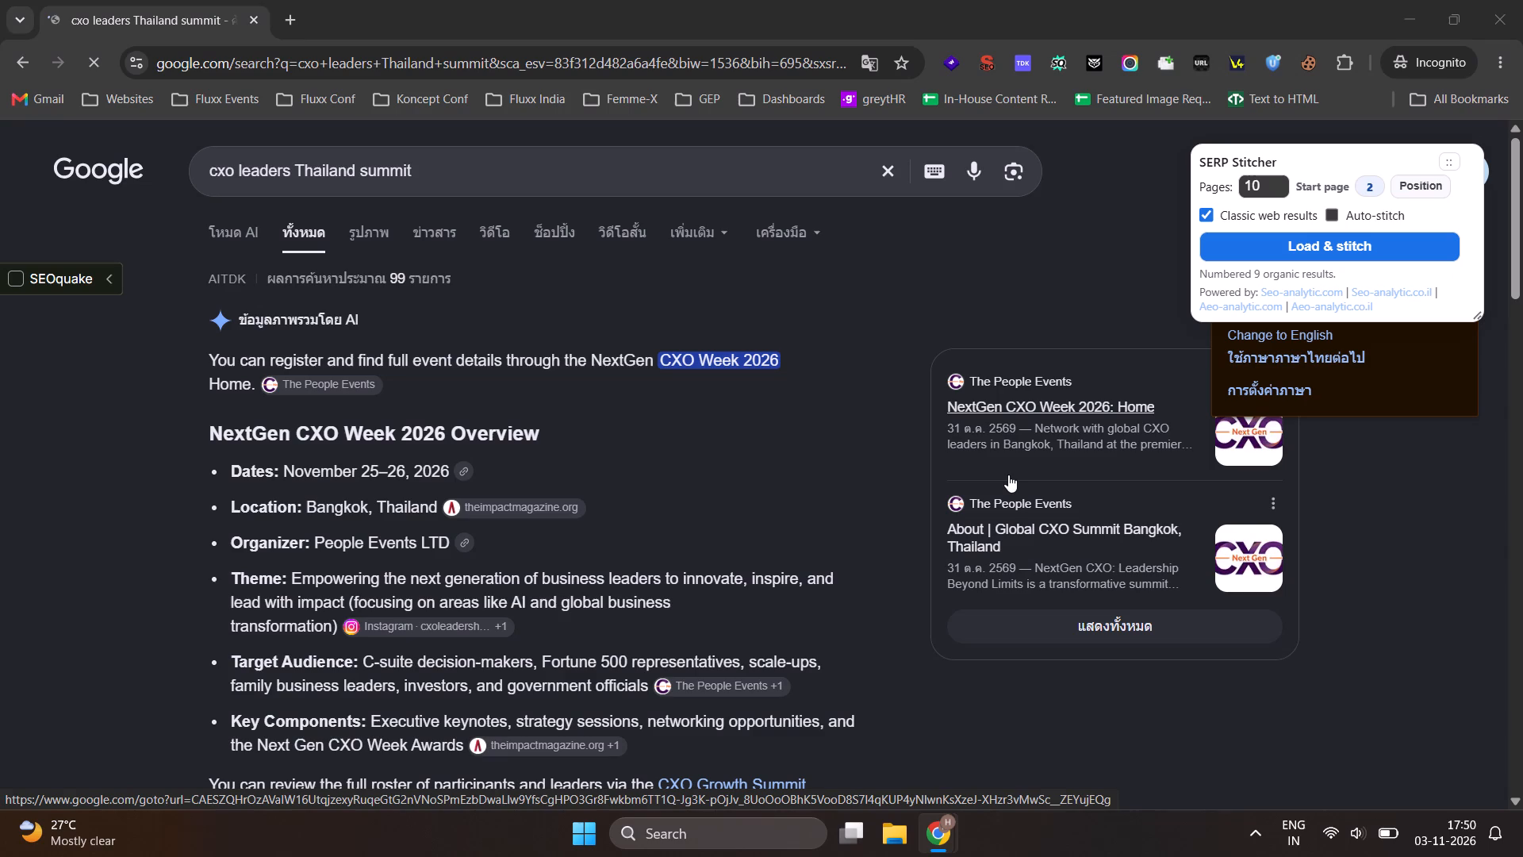
Recheck the position of the fluxxconference.com listing in the organic results for "cxo leaders Thailand summit".
{"action": "scroll", "coordinate": [735, 622], "scroll_direction": "down", "scroll_amount": 3}
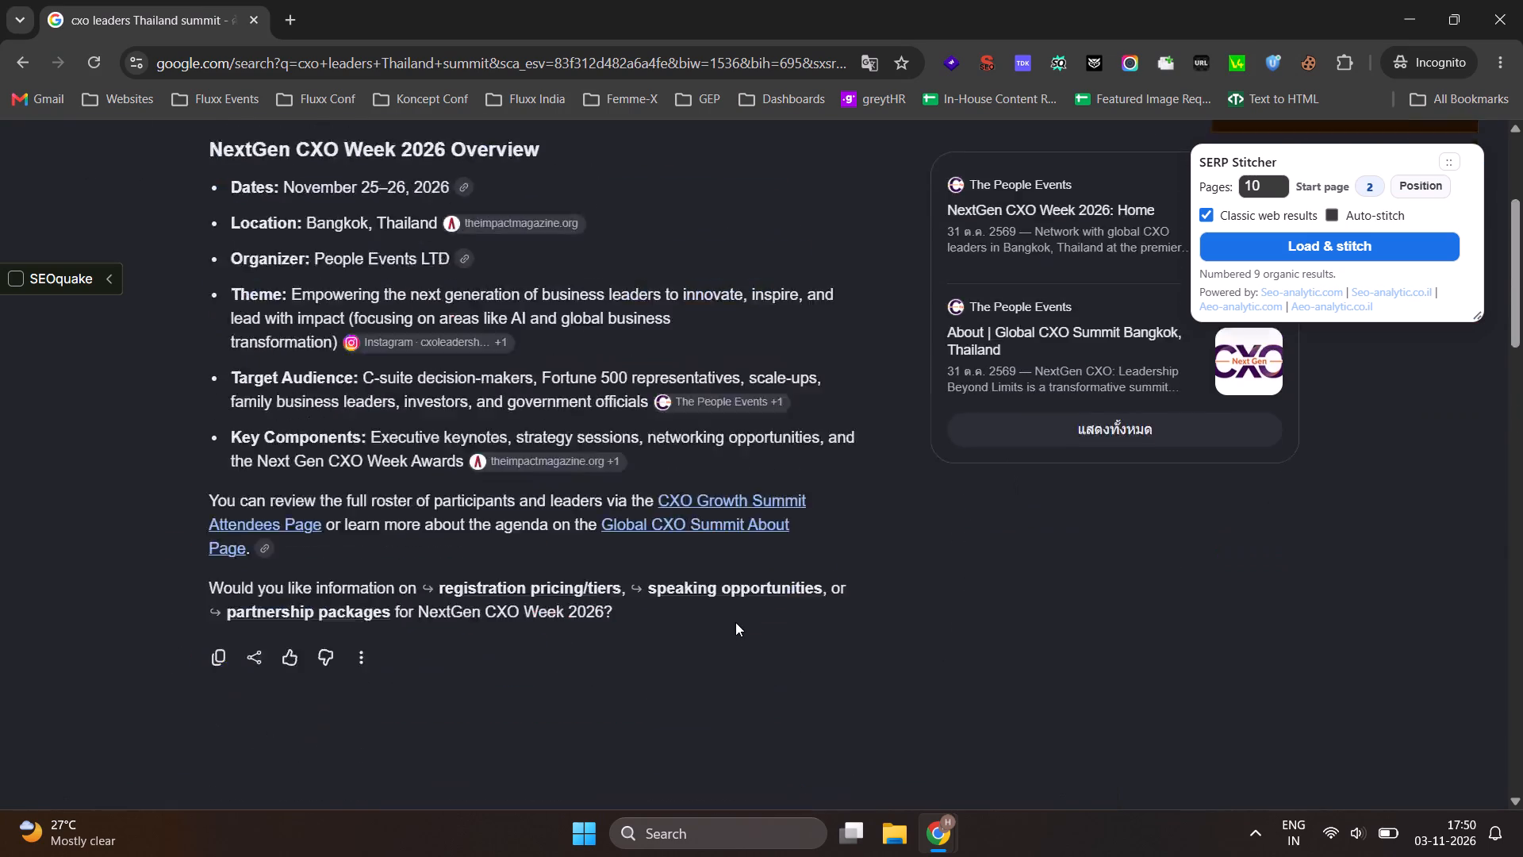
{"action": "scroll", "coordinate": [735, 622], "scroll_direction": "down", "scroll_amount": 5}
{"action": "scroll", "coordinate": [735, 622], "scroll_direction": "up", "scroll_amount": 1}
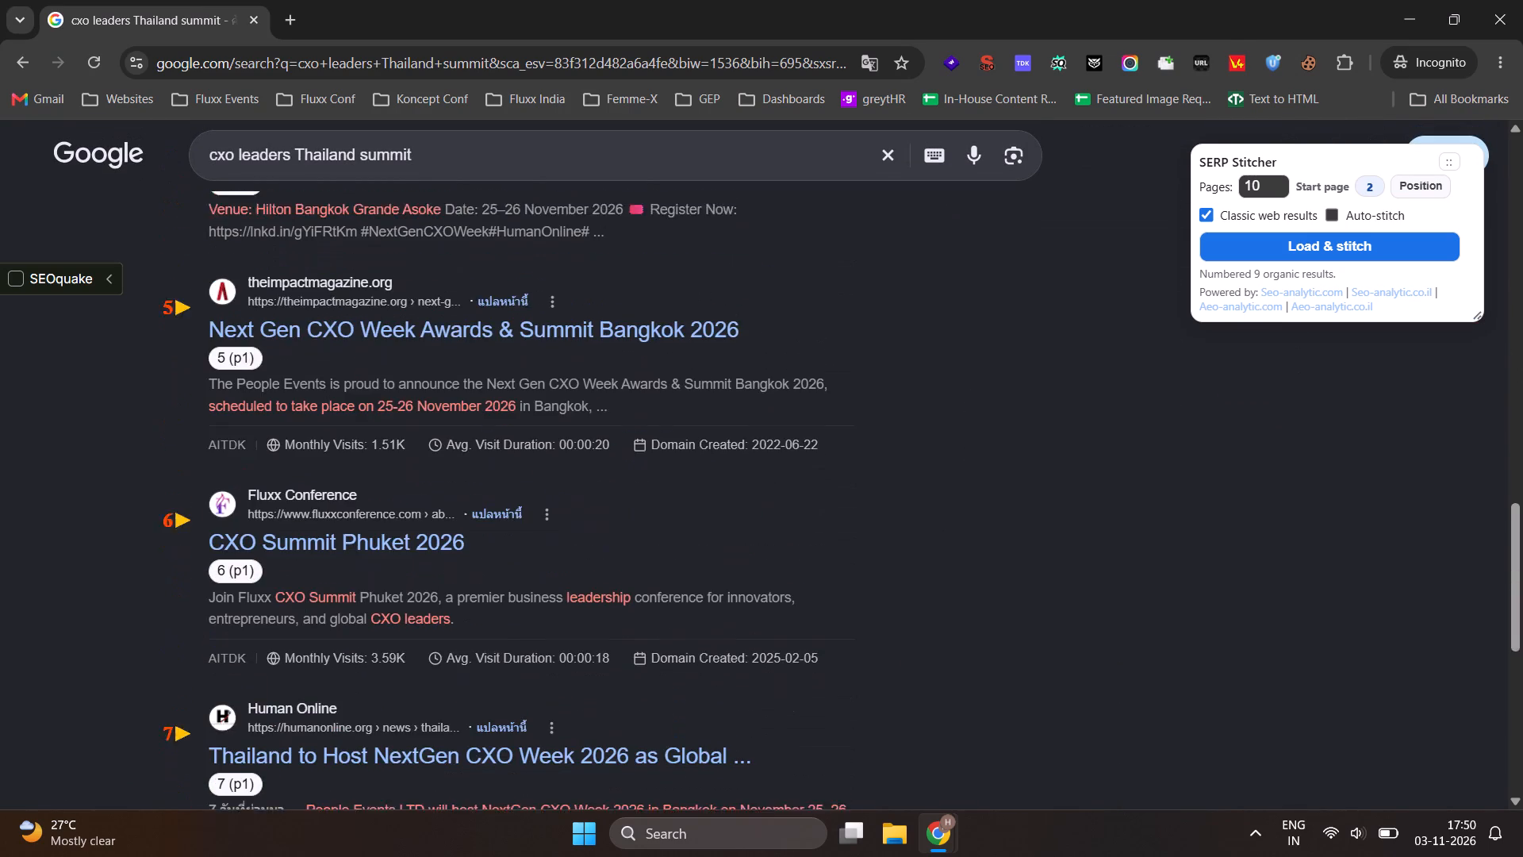
{"action": "scroll", "coordinate": [735, 622], "scroll_direction": "up", "scroll_amount": 3}
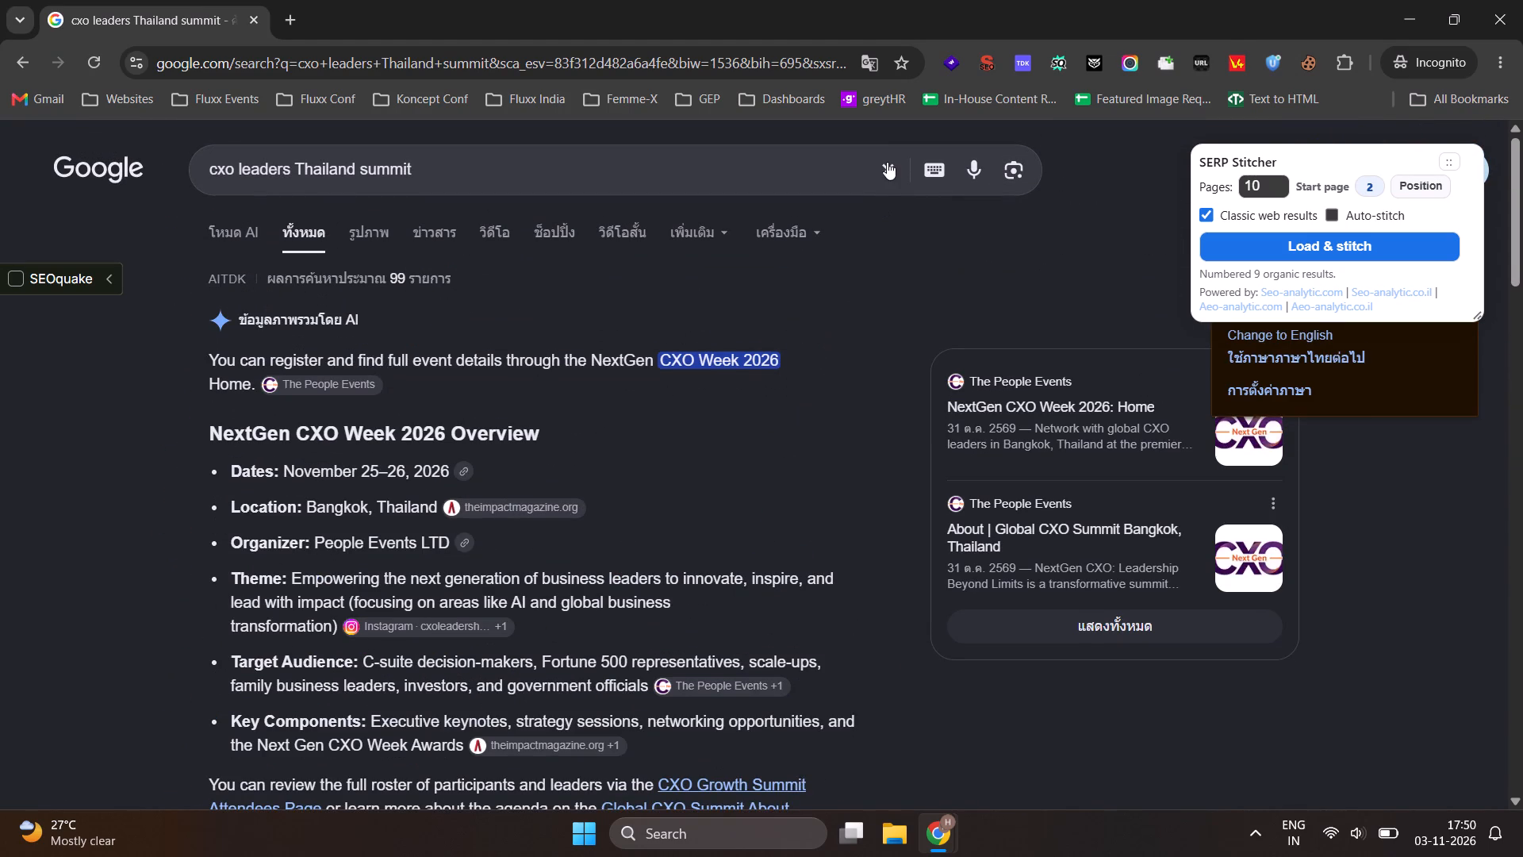
Search Google for "CXO conference".
{"action": "left_click", "coordinate": [887, 162]}
{"action": "key", "text": "ctrl+v"}
{"action": "key", "text": "Return"}
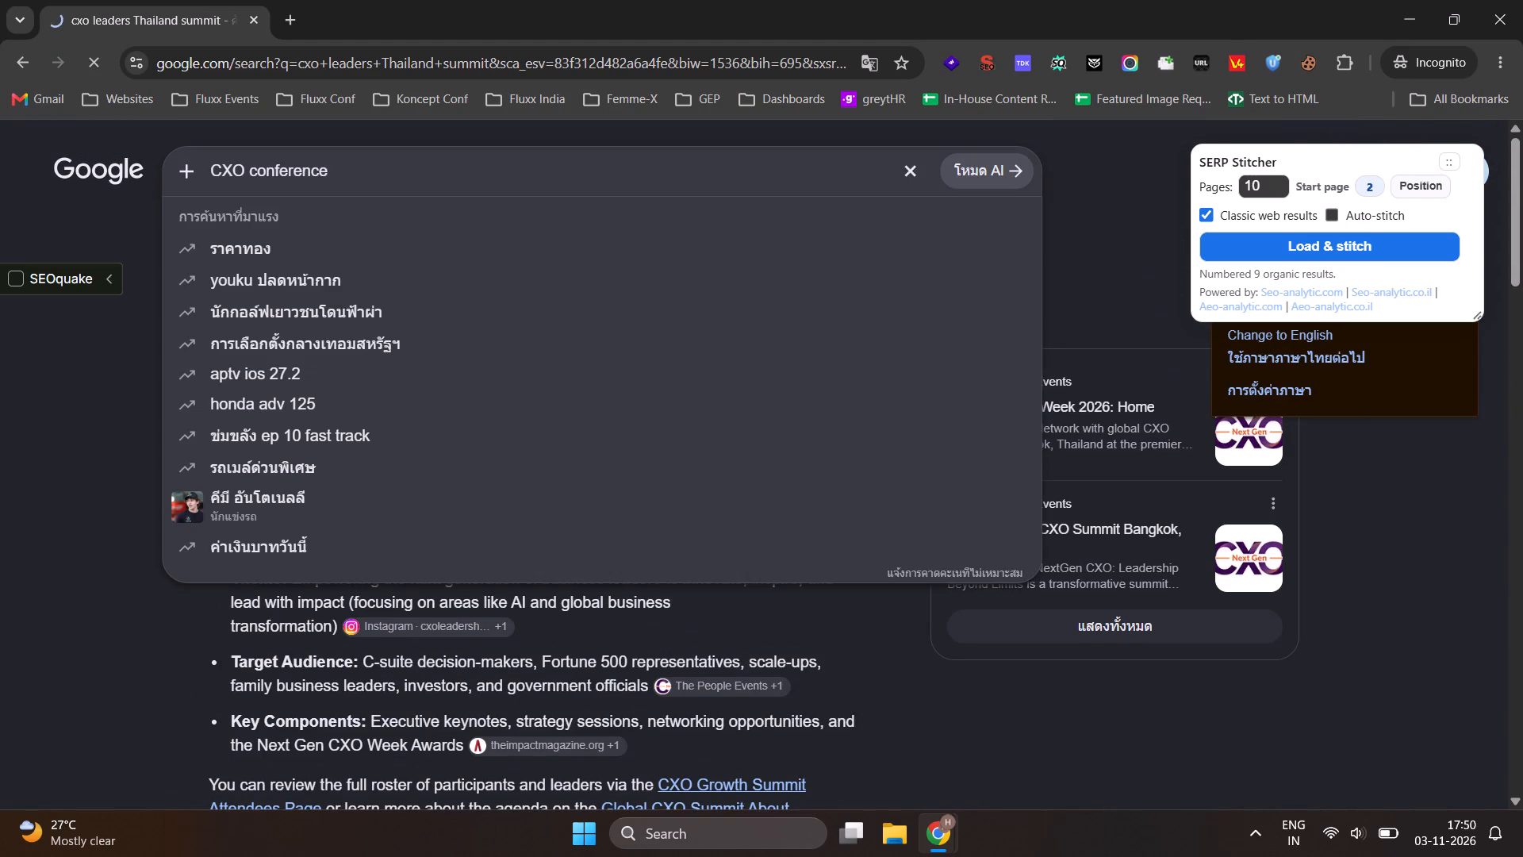
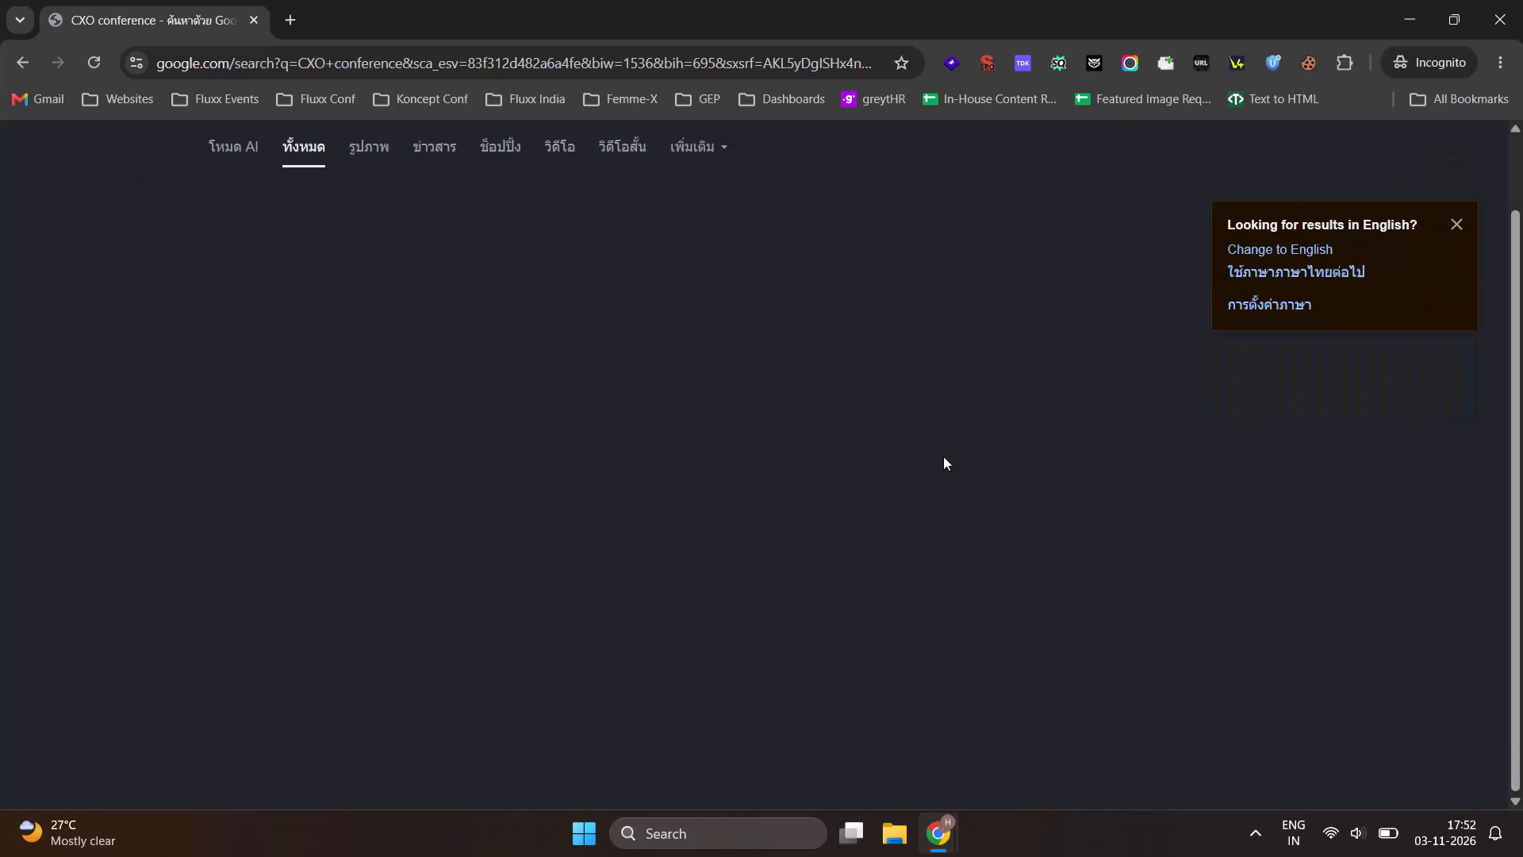
Reload the blank "CXO conference" results and check the first results page for a fluxxconference.com listing.
{"action": "scroll", "coordinate": [943, 456], "scroll_direction": "up", "scroll_amount": 2}
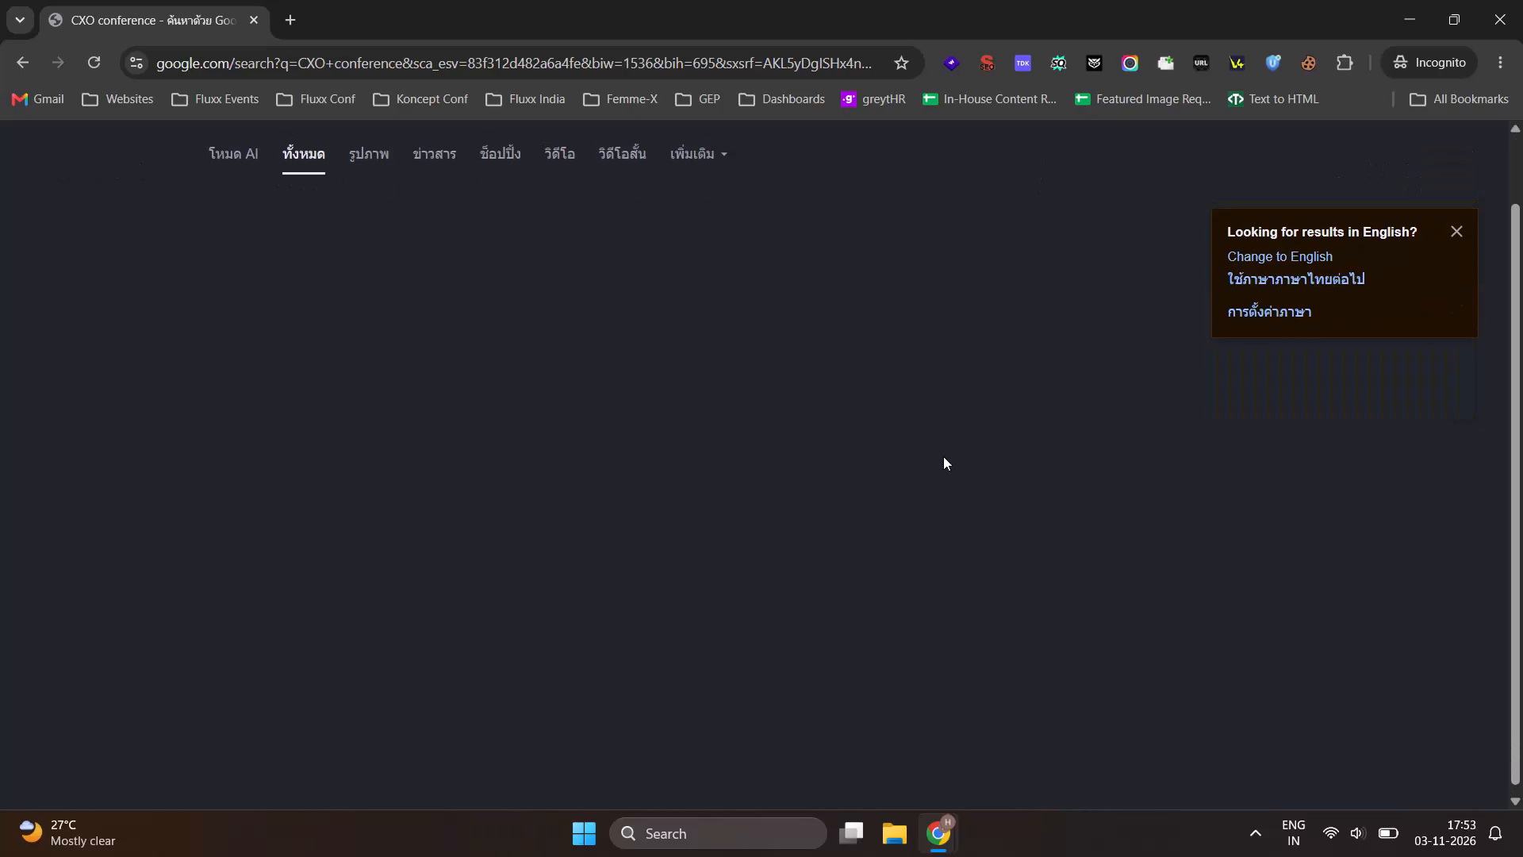
{"action": "key", "text": "ctrl+r"}
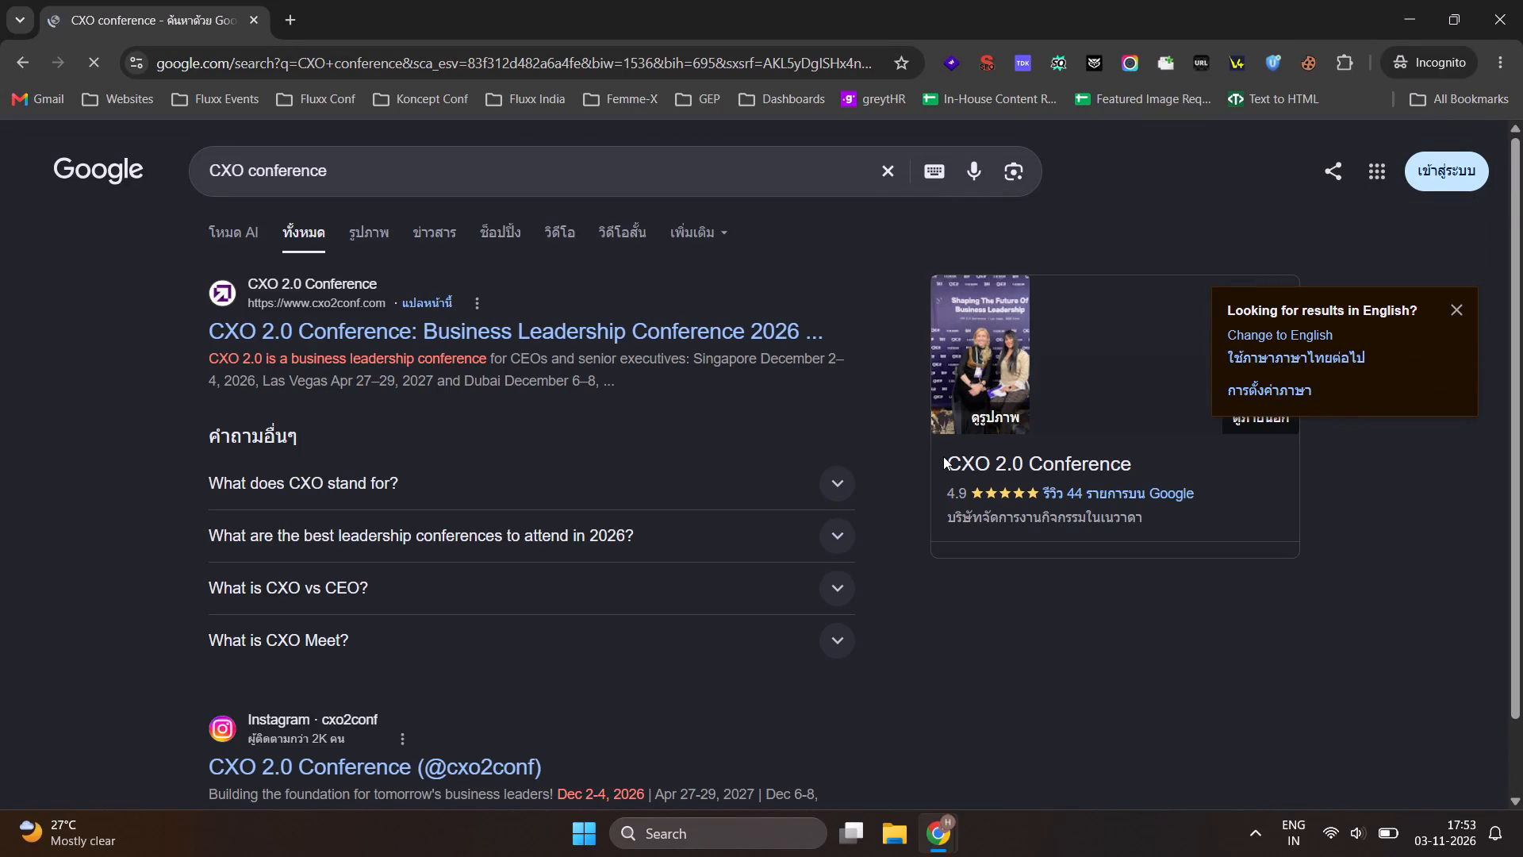
{"action": "scroll", "coordinate": [943, 456], "scroll_direction": "down", "scroll_amount": 3}
{"action": "scroll", "coordinate": [943, 456], "scroll_direction": "up", "scroll_amount": 6}
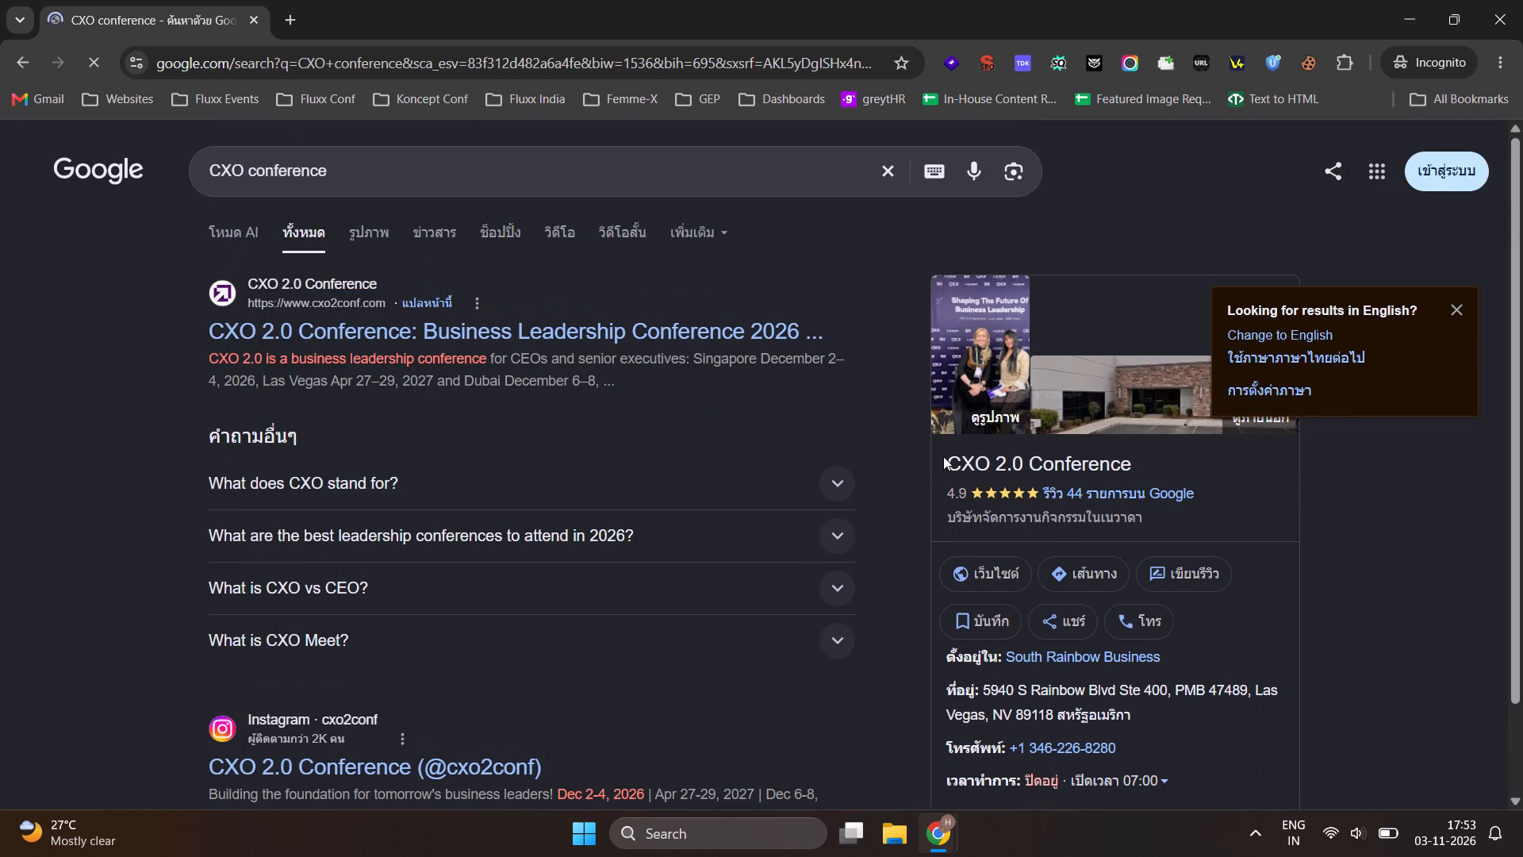
{"action": "scroll", "coordinate": [943, 456], "scroll_direction": "down", "scroll_amount": 6}
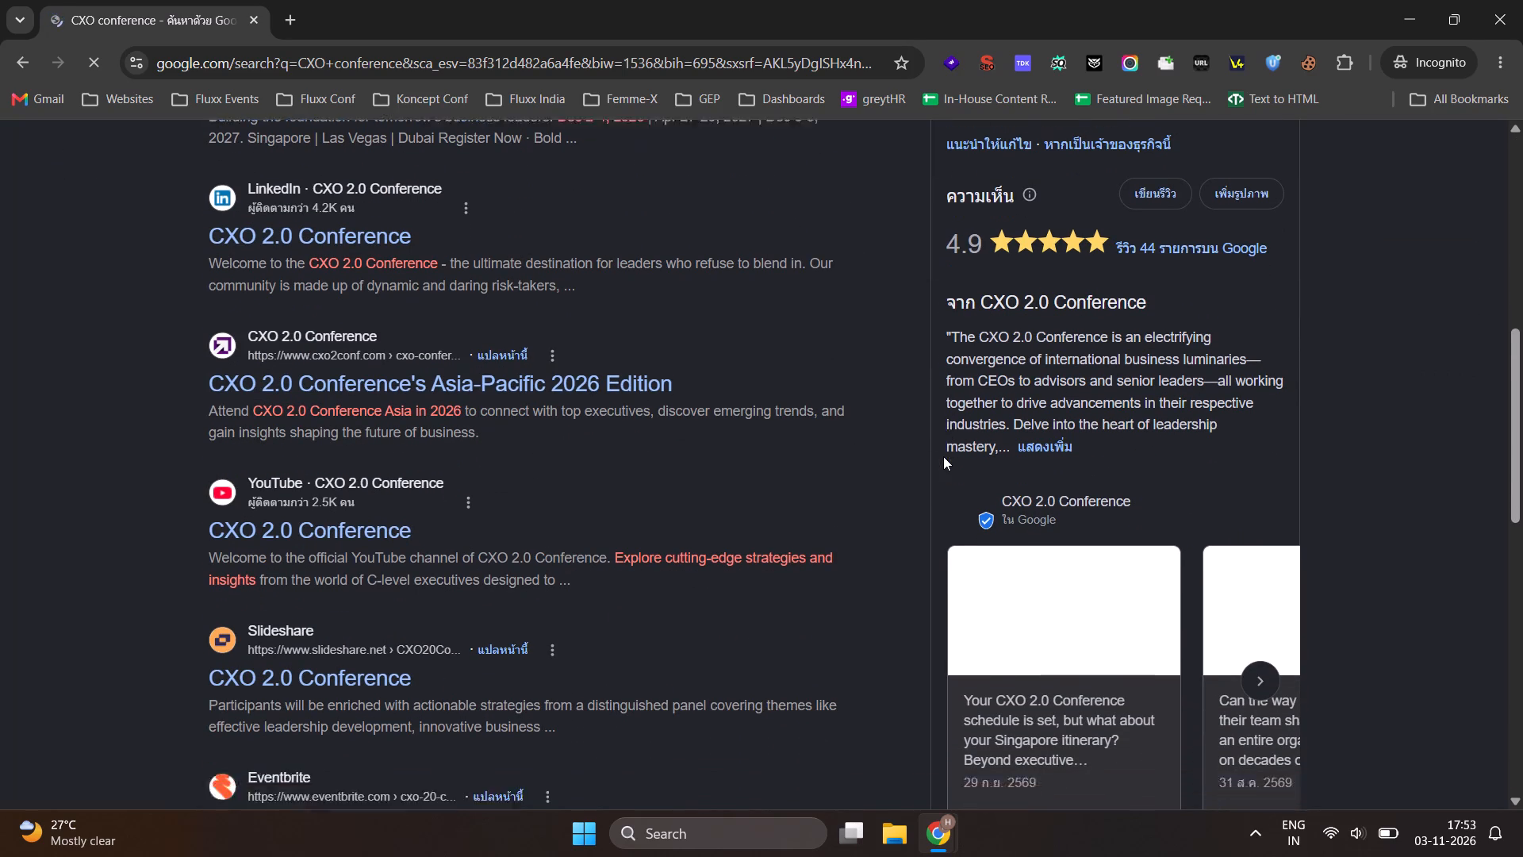
{"action": "scroll", "coordinate": [943, 456], "scroll_direction": "down", "scroll_amount": 8}
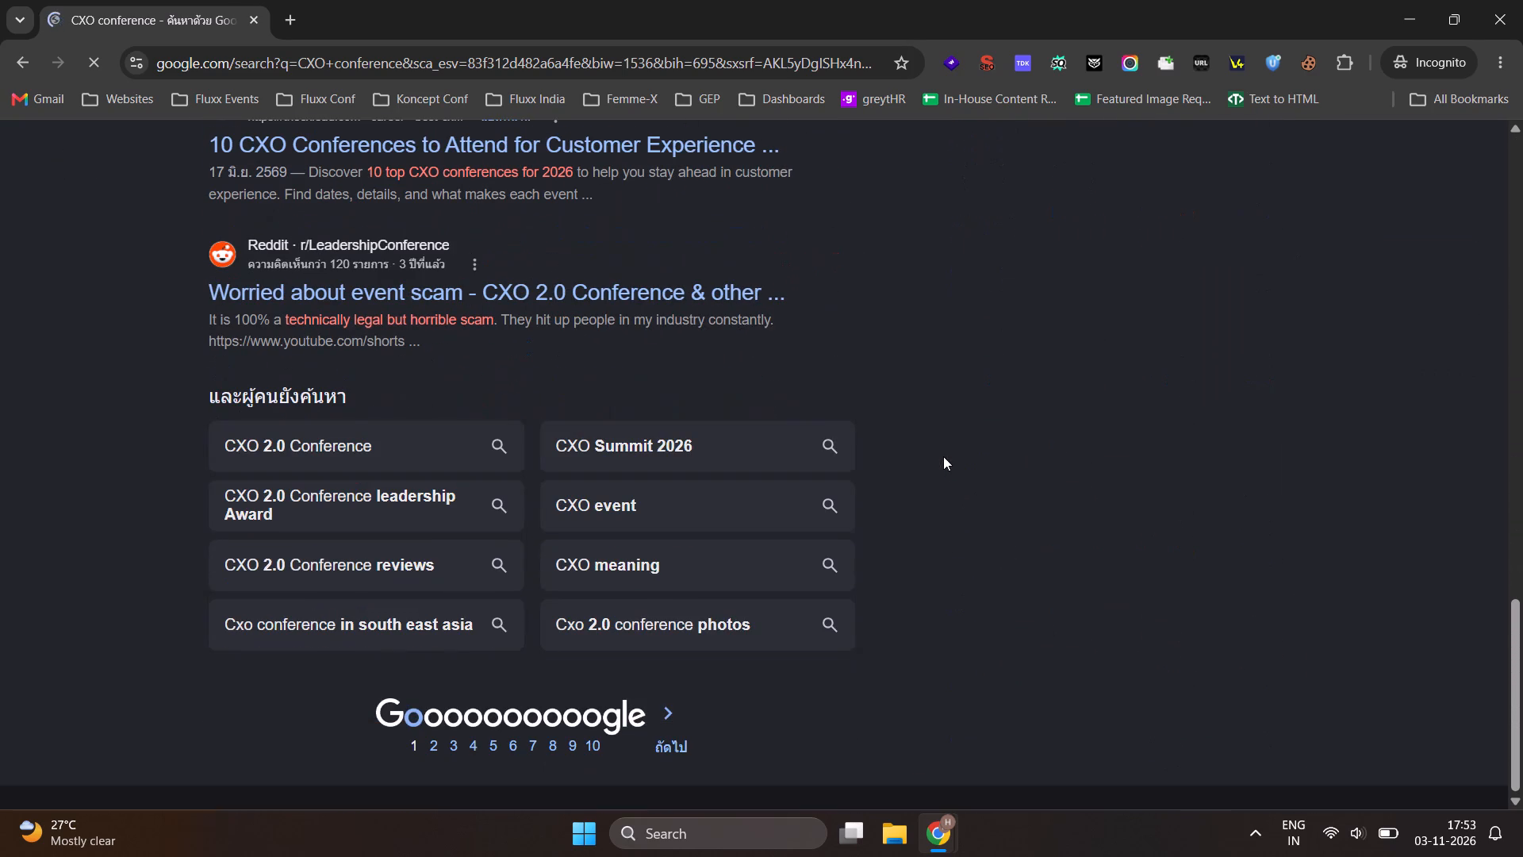
{"action": "scroll", "coordinate": [943, 456], "scroll_direction": "down", "scroll_amount": 2}
{"action": "scroll", "coordinate": [943, 456], "scroll_direction": "up", "scroll_amount": 11}
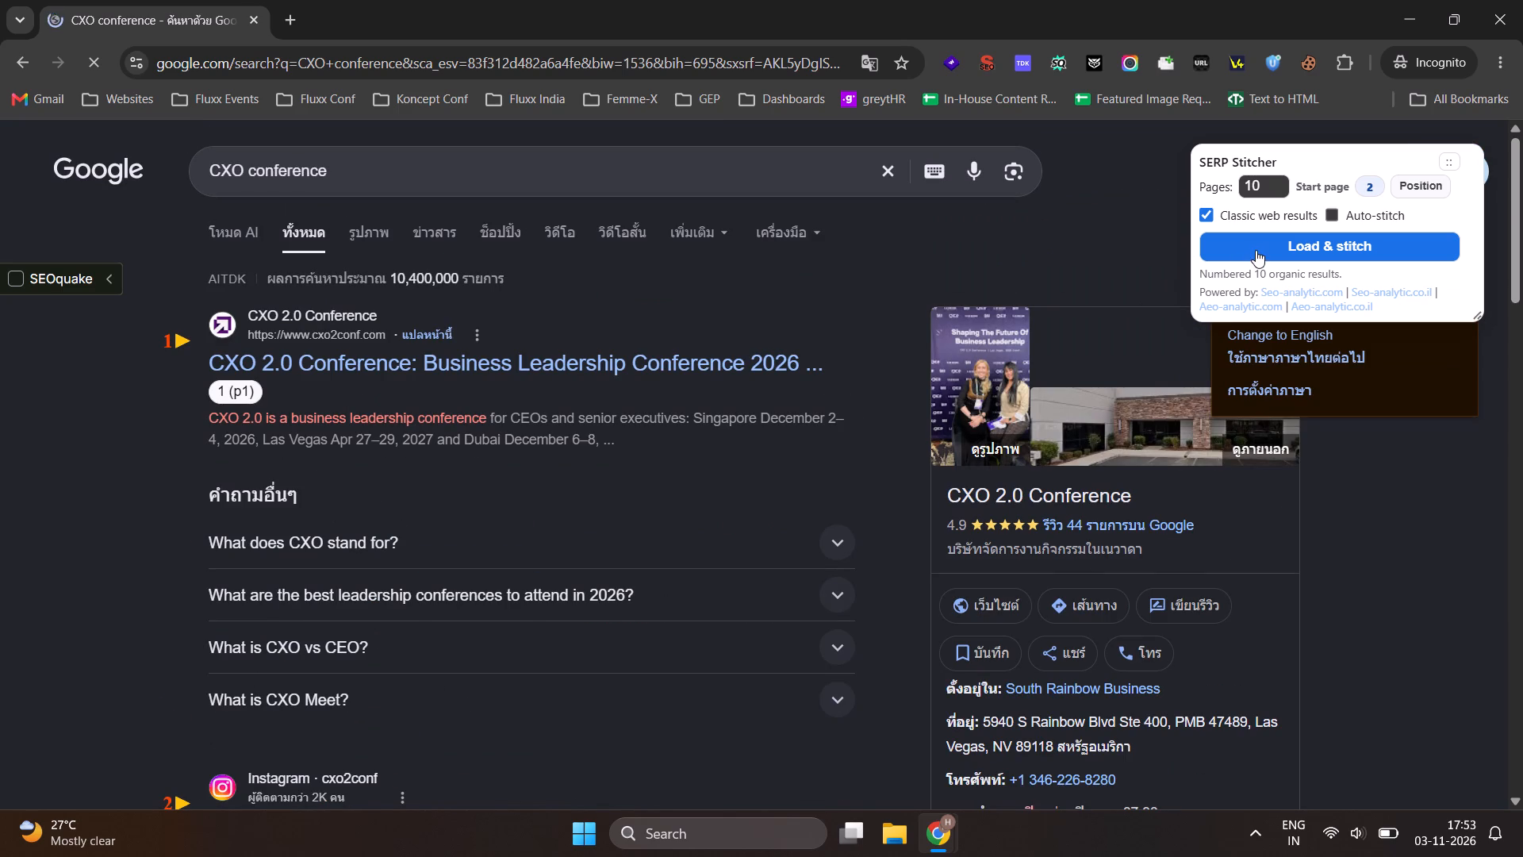
Load and stitch 10 pages of "CXO conference" results with SERP Stitcher and check the numbered organic results for fluxxconference.com.
{"action": "left_click", "coordinate": [1256, 250]}
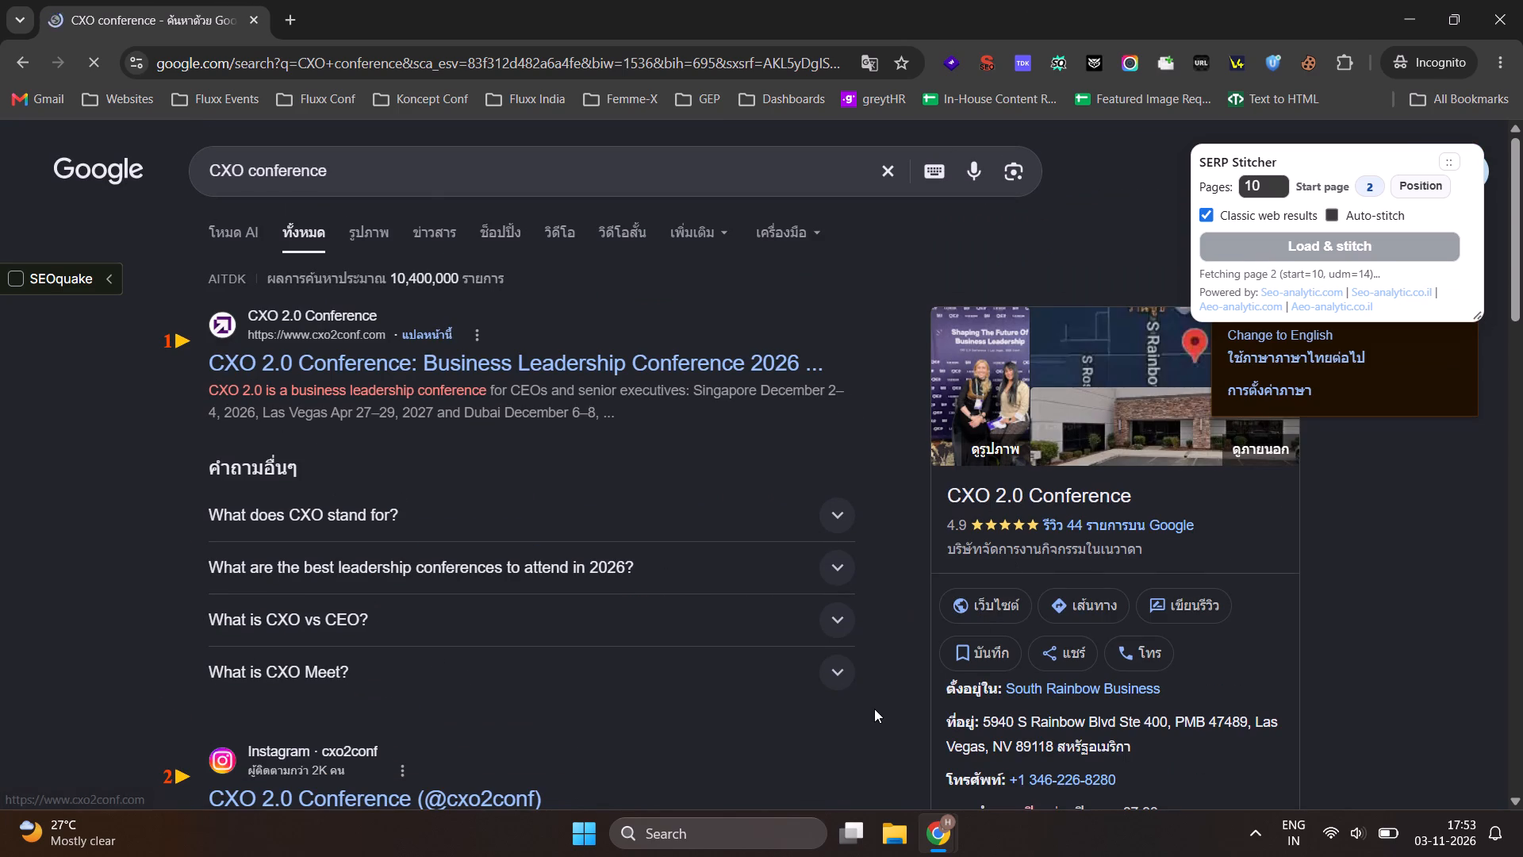
{"action": "scroll", "coordinate": [874, 709], "scroll_direction": "down", "scroll_amount": 20}
{"action": "scroll", "coordinate": [874, 709], "scroll_direction": "down", "scroll_amount": 3}
{"action": "scroll", "coordinate": [874, 709], "scroll_direction": "right", "scroll_amount": 1}
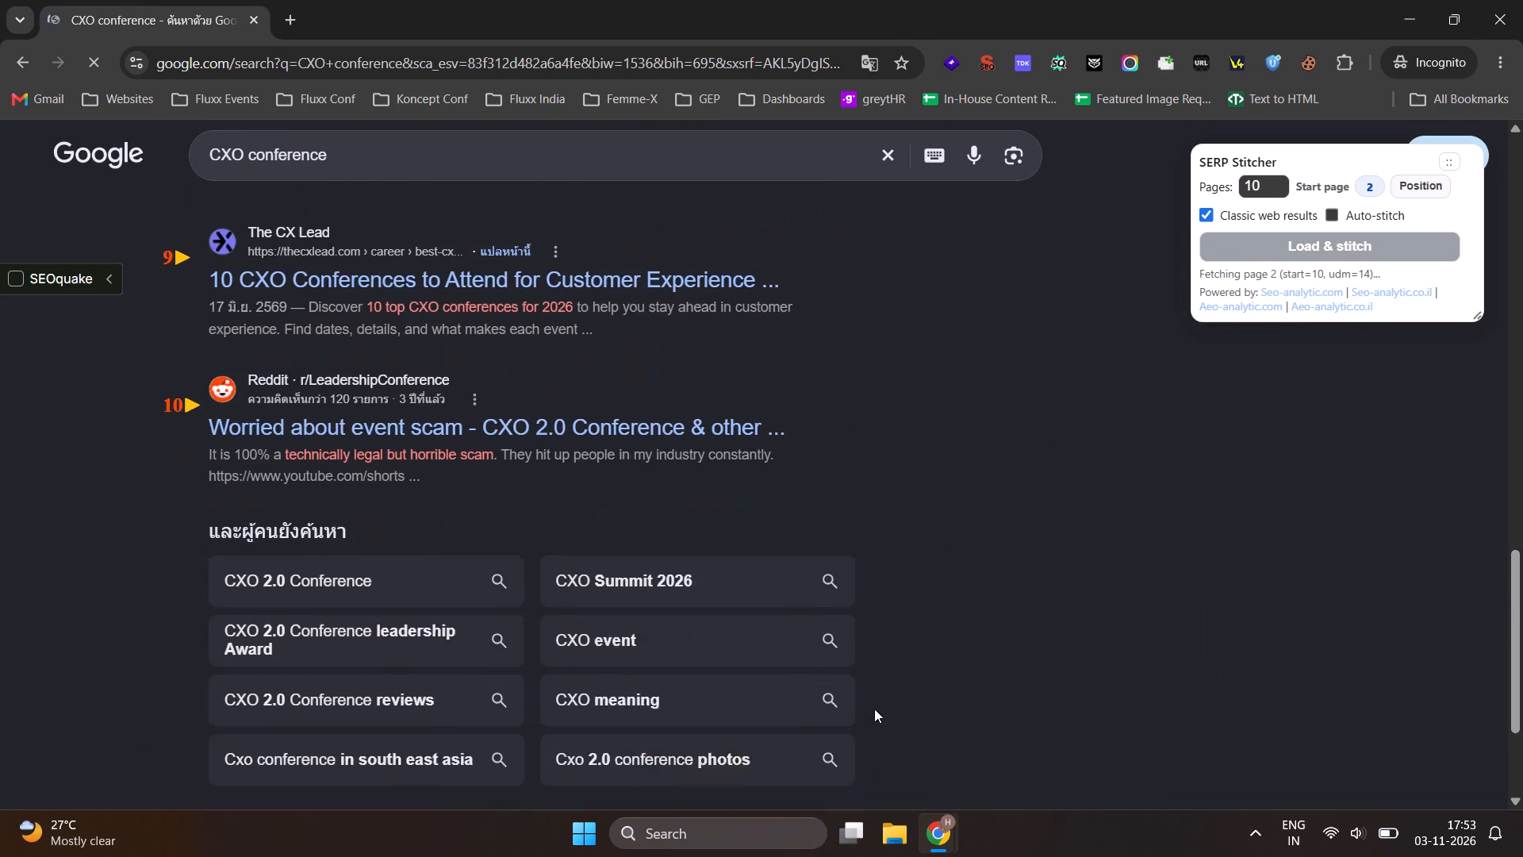
{"action": "scroll", "coordinate": [874, 709], "scroll_direction": "right", "scroll_amount": 1}
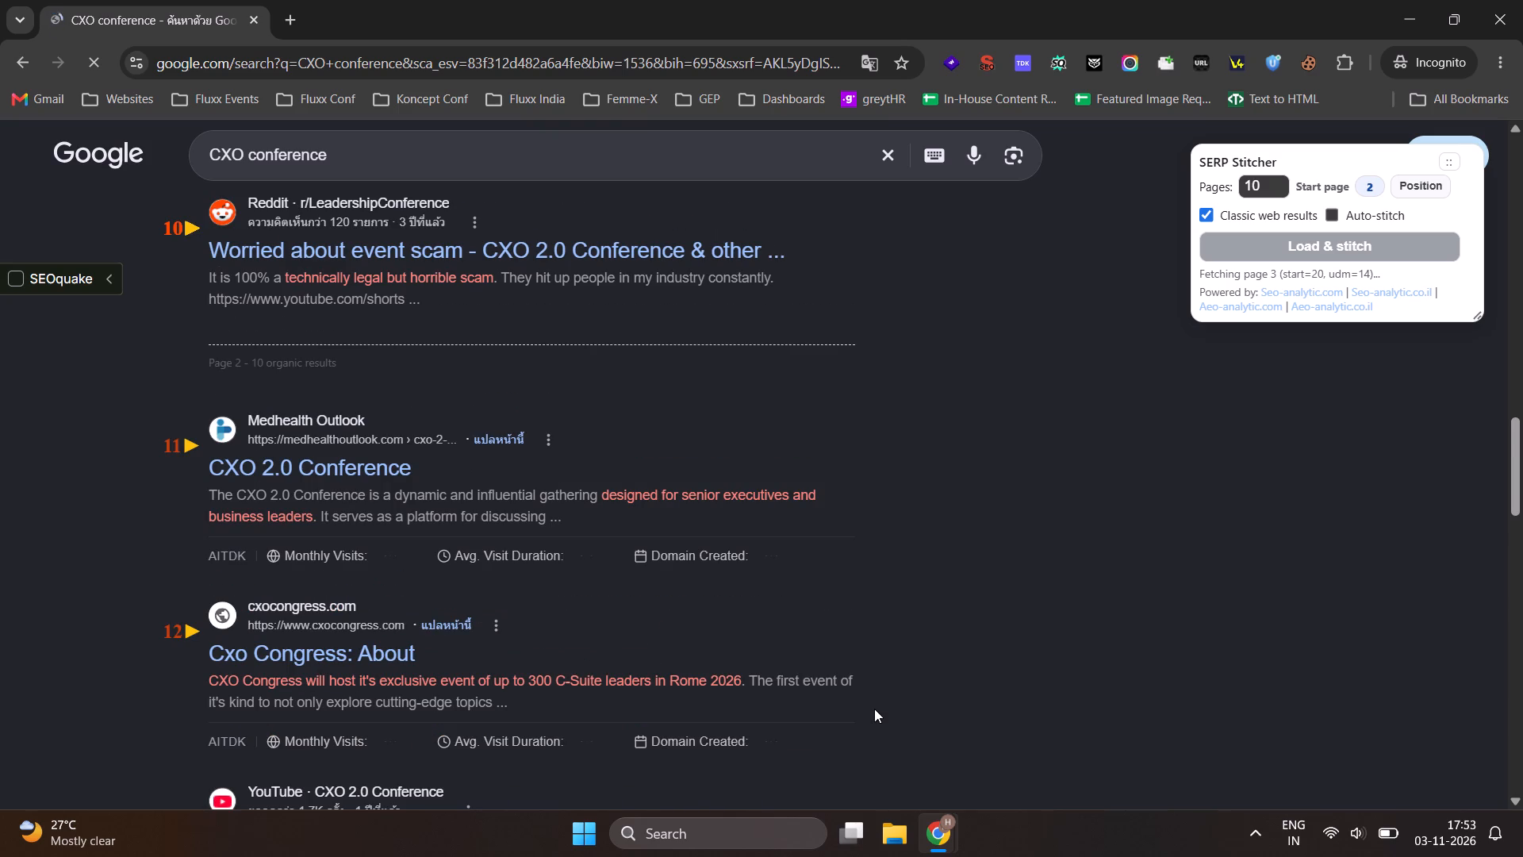
{"action": "scroll", "coordinate": [874, 709], "scroll_direction": "down", "scroll_amount": 5}
{"action": "scroll", "coordinate": [874, 709], "scroll_direction": "up", "scroll_amount": 3}
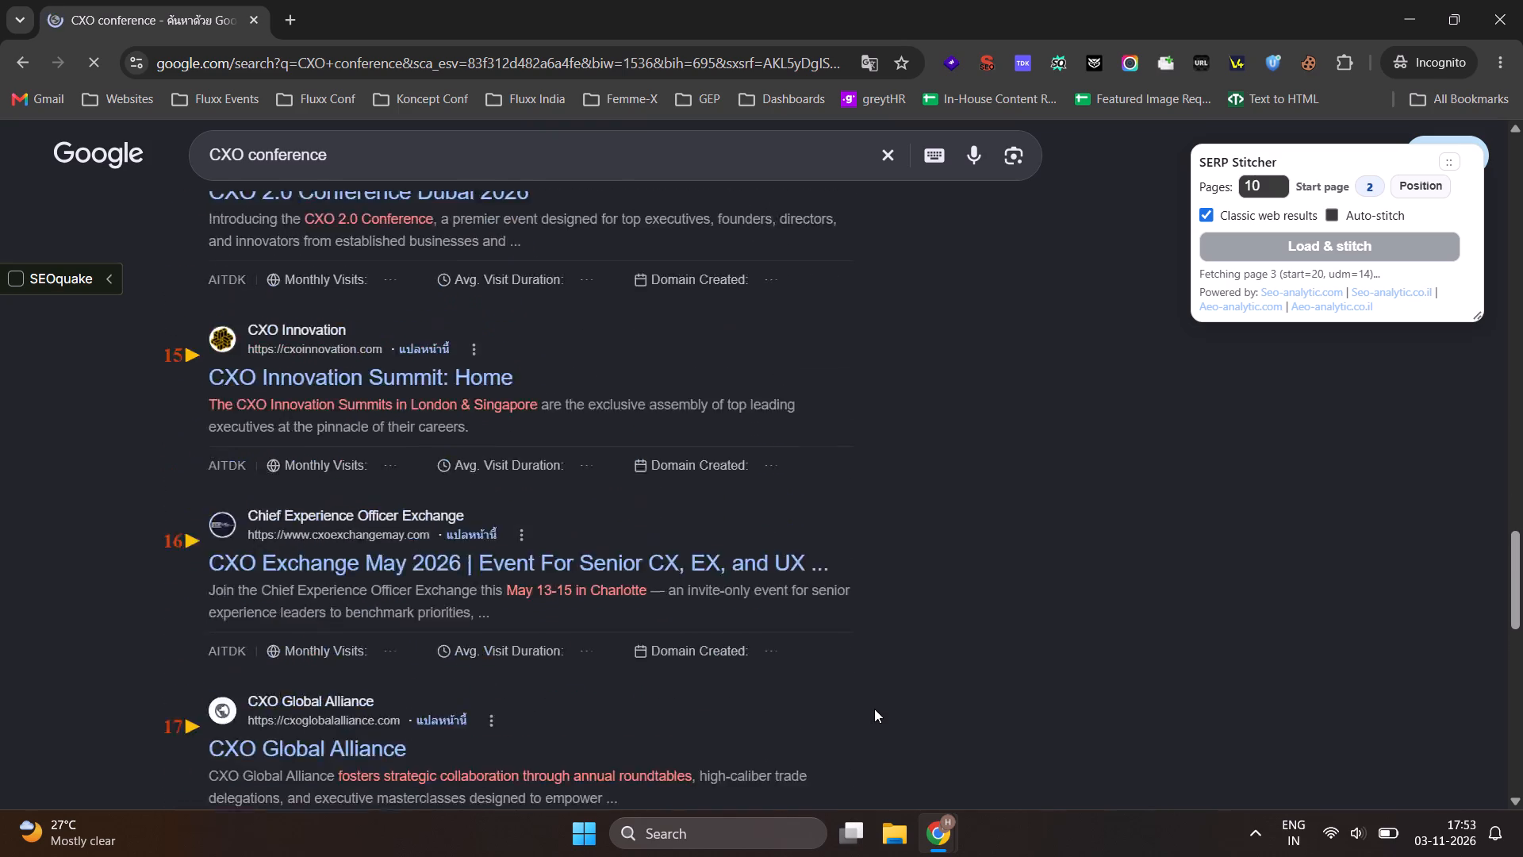
{"action": "scroll", "coordinate": [874, 709], "scroll_direction": "up", "scroll_amount": 1}
{"action": "scroll", "coordinate": [874, 709], "scroll_direction": "down", "scroll_amount": 7}
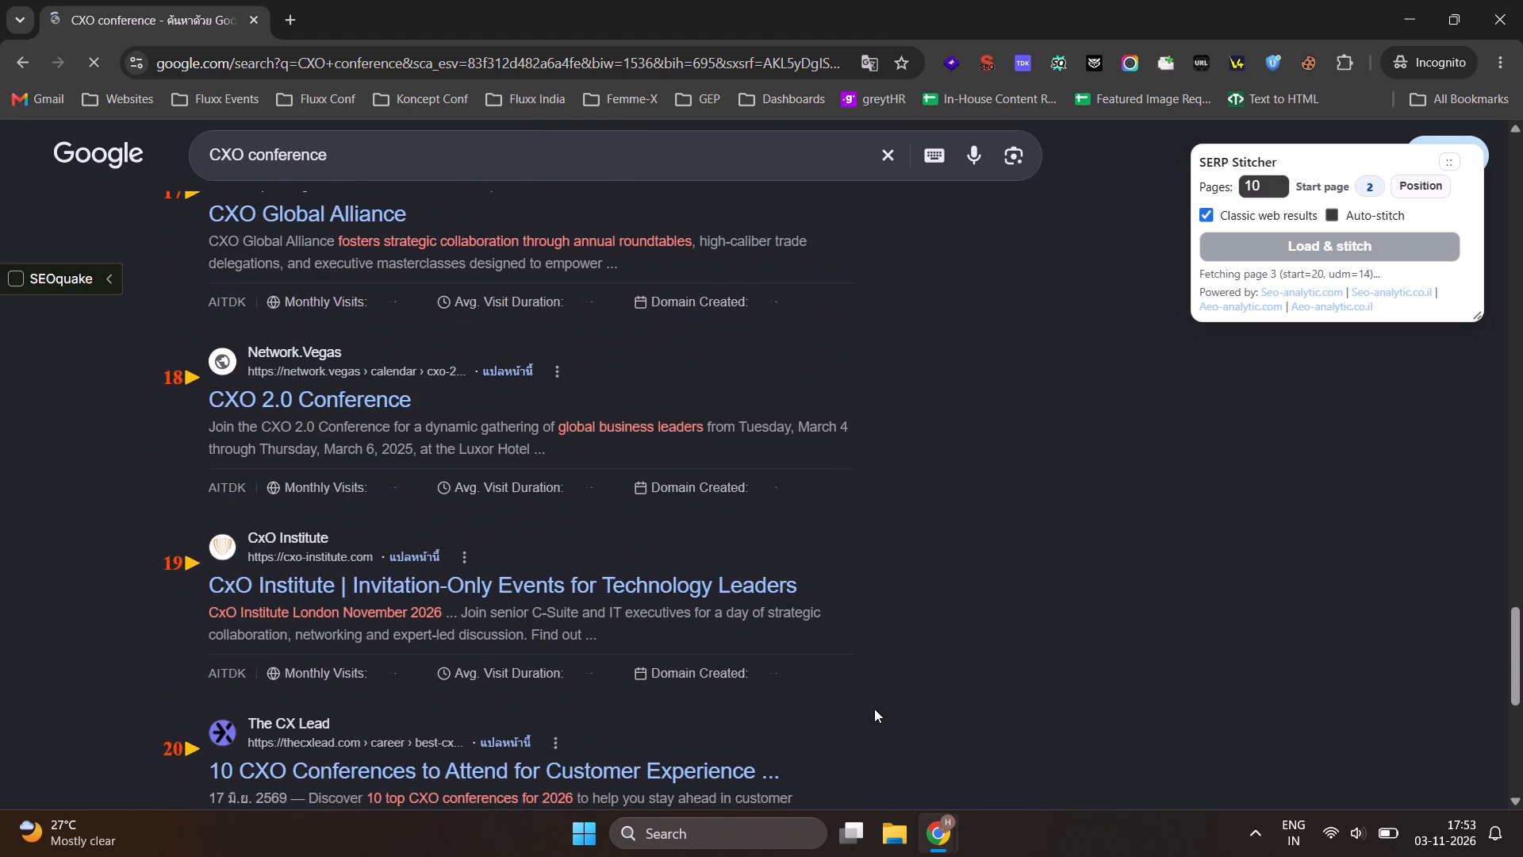
{"action": "scroll", "coordinate": [874, 709], "scroll_direction": "down", "scroll_amount": 9}
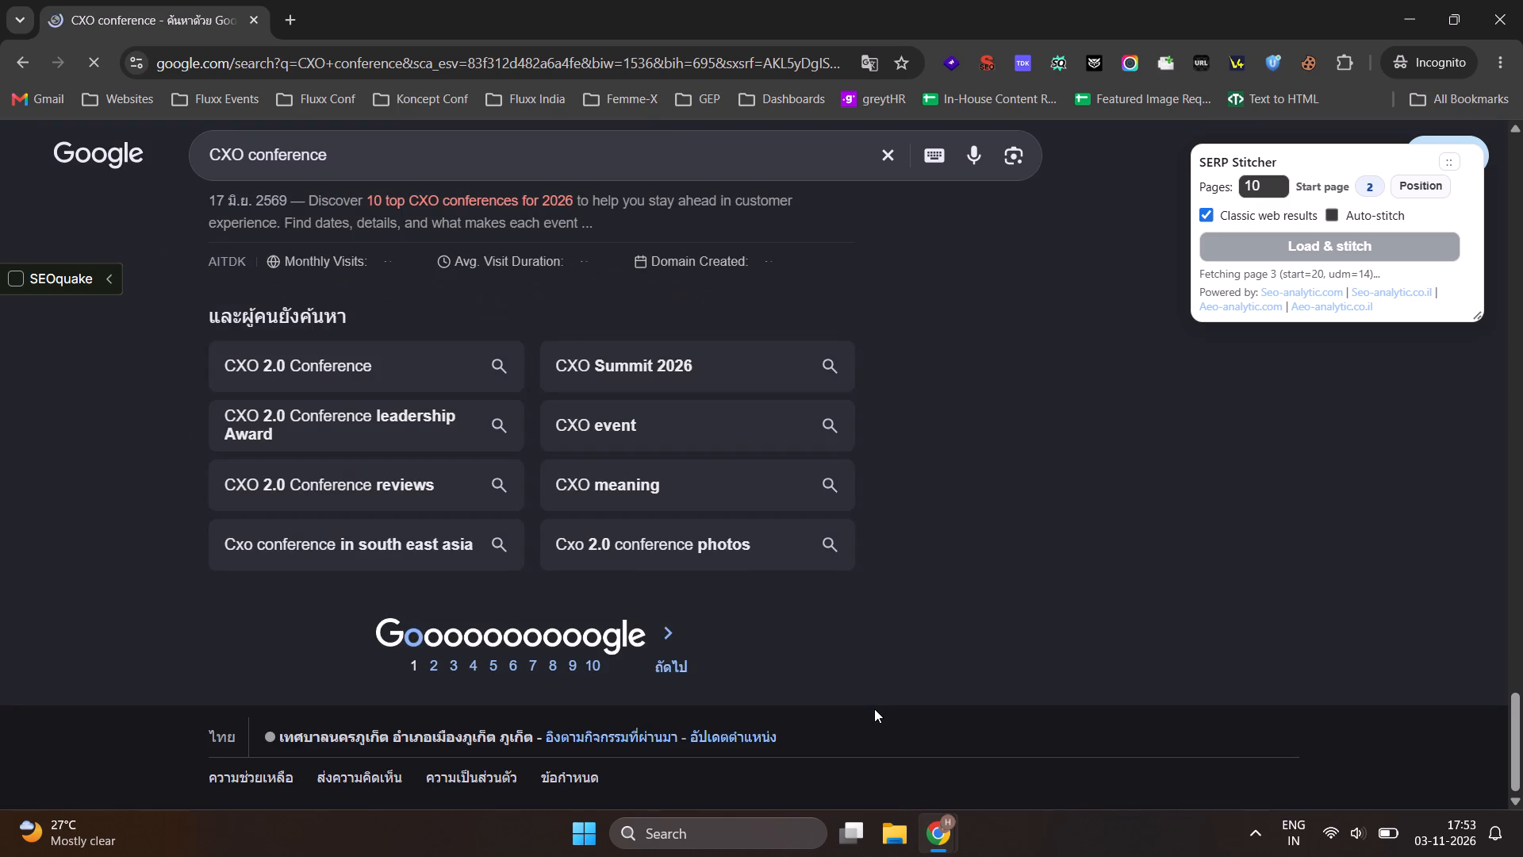
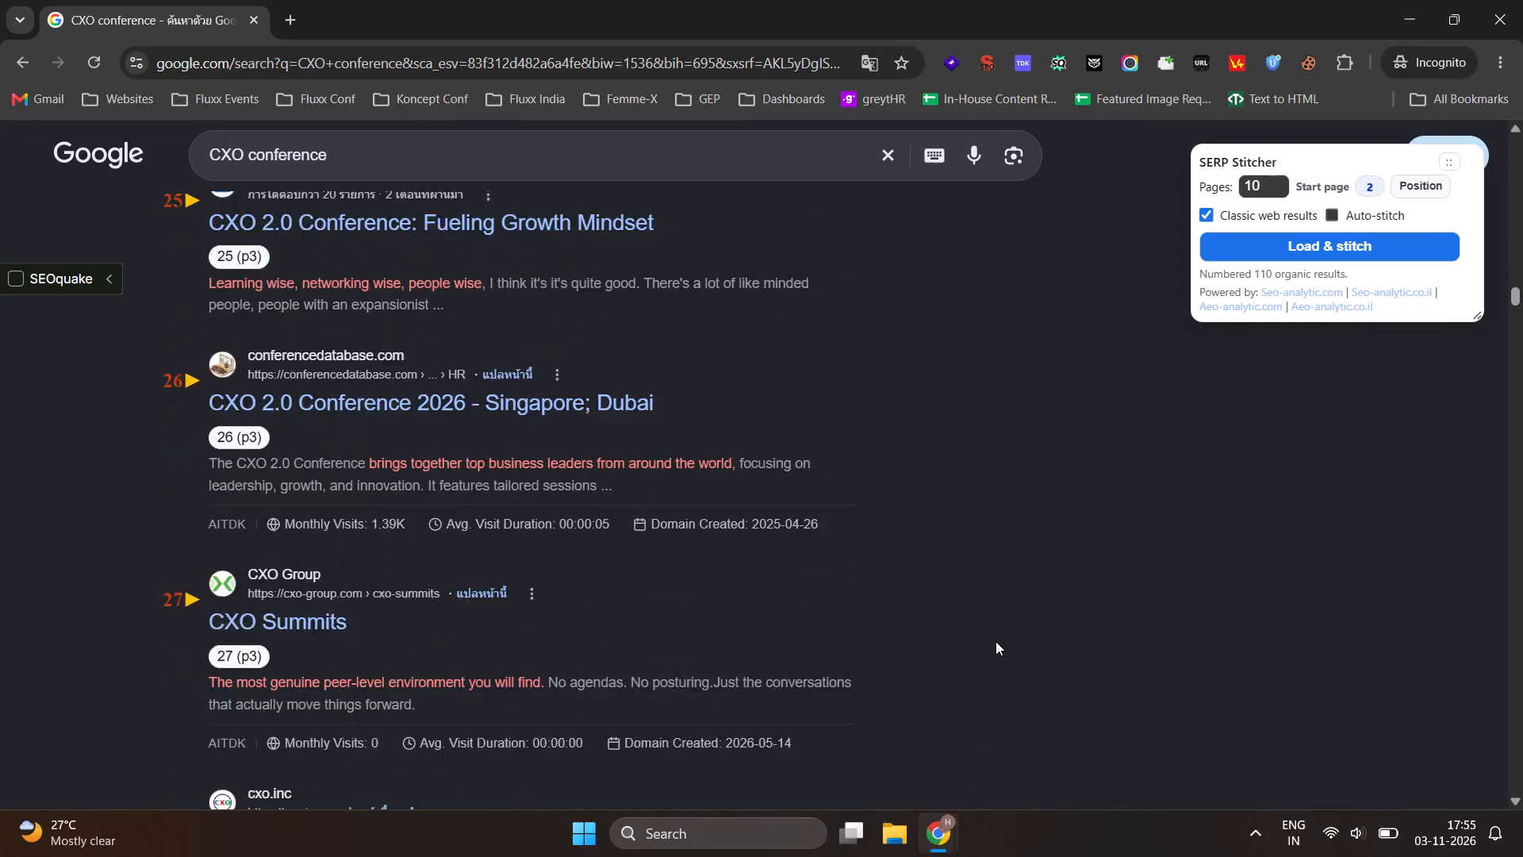
Check the remaining stitched "CXO conference" results through to the end of the list for a fluxxconference.com listing.
{"action": "scroll", "coordinate": [996, 641], "scroll_direction": "down", "scroll_amount": 10}
{"action": "scroll", "coordinate": [996, 641], "scroll_direction": "down", "scroll_amount": 17}
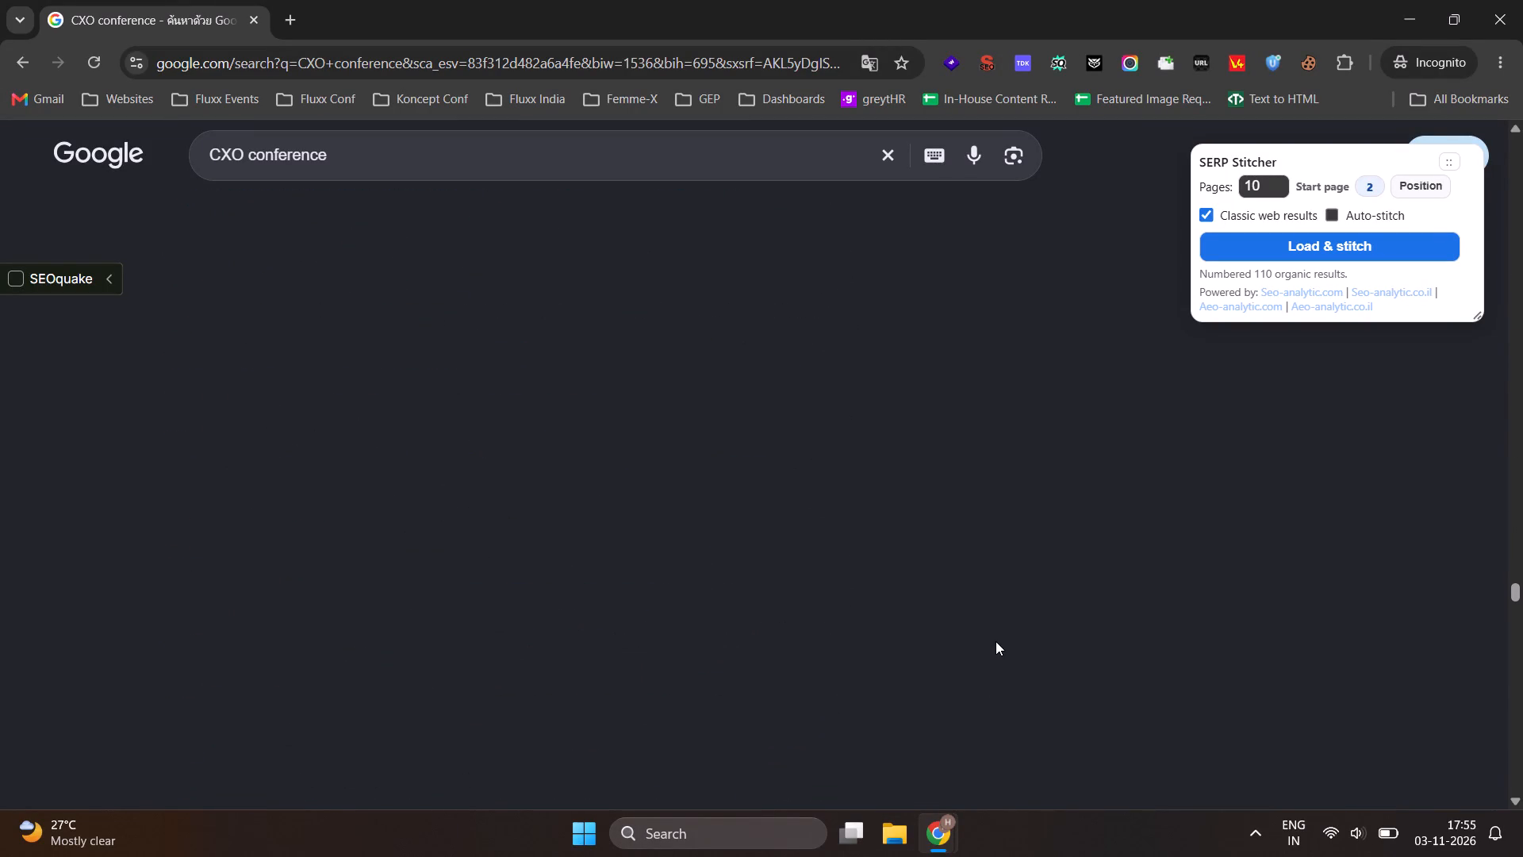
{"action": "key", "text": "End"}
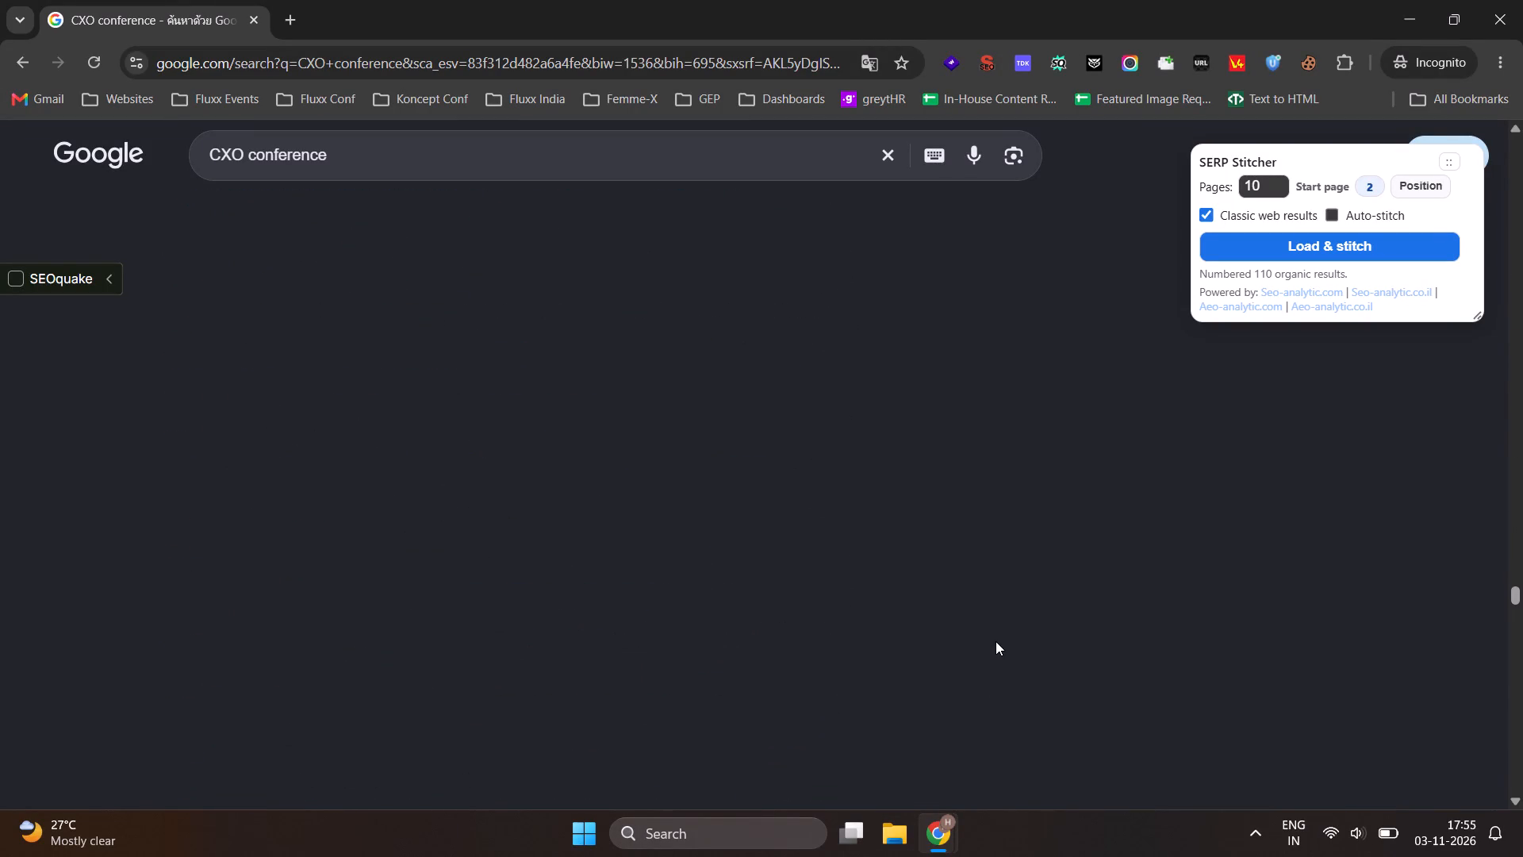
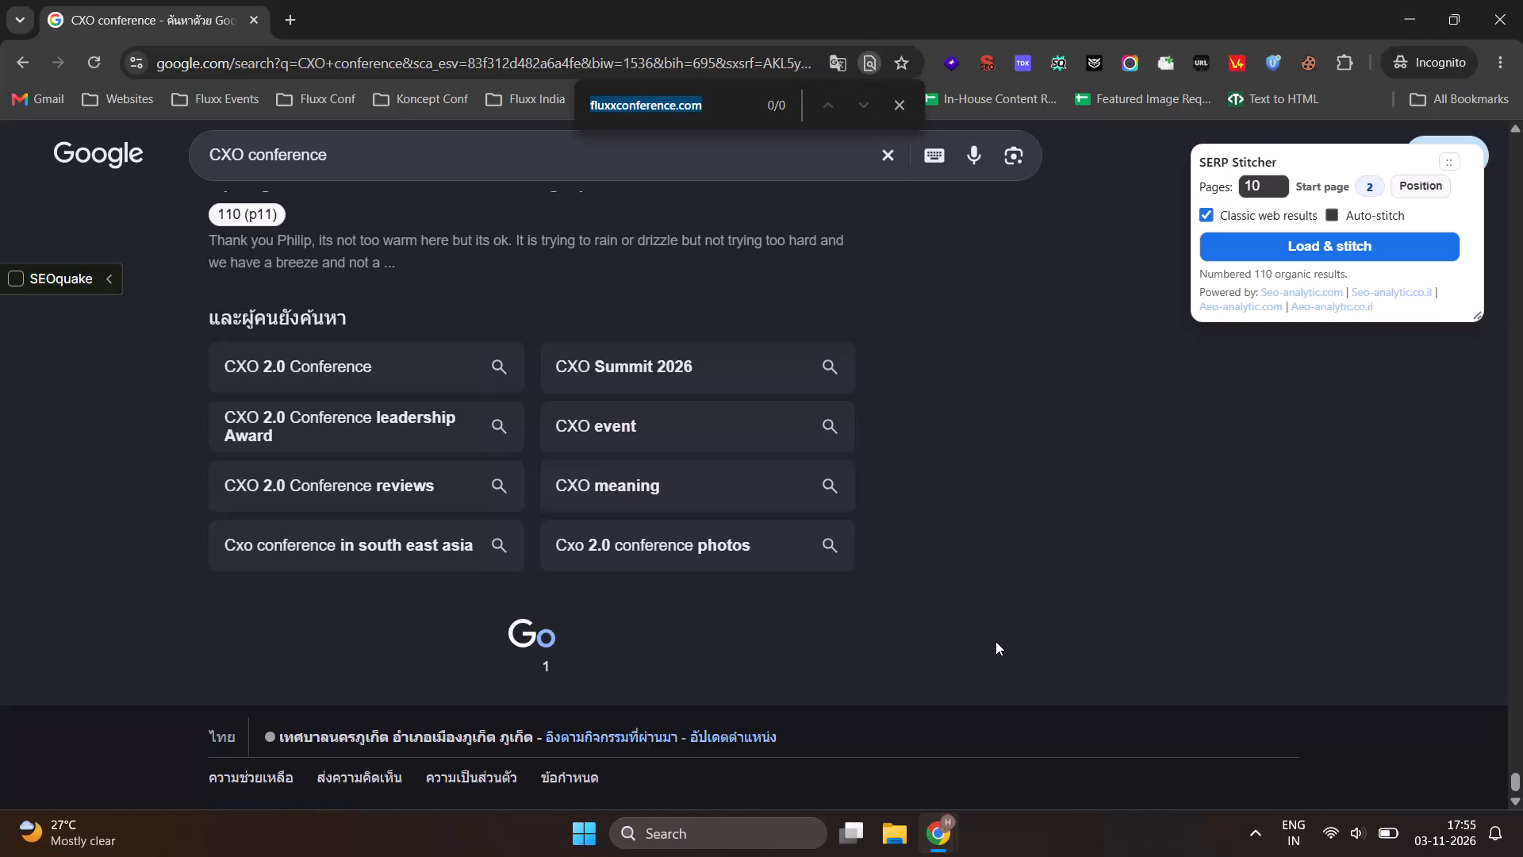
Search the full stitched "CXO conference" results page for fluxxconference.com again.
{"action": "key", "text": "Return"}
{"action": "key", "text": "Return"}
{"action": "key", "text": "Return"}
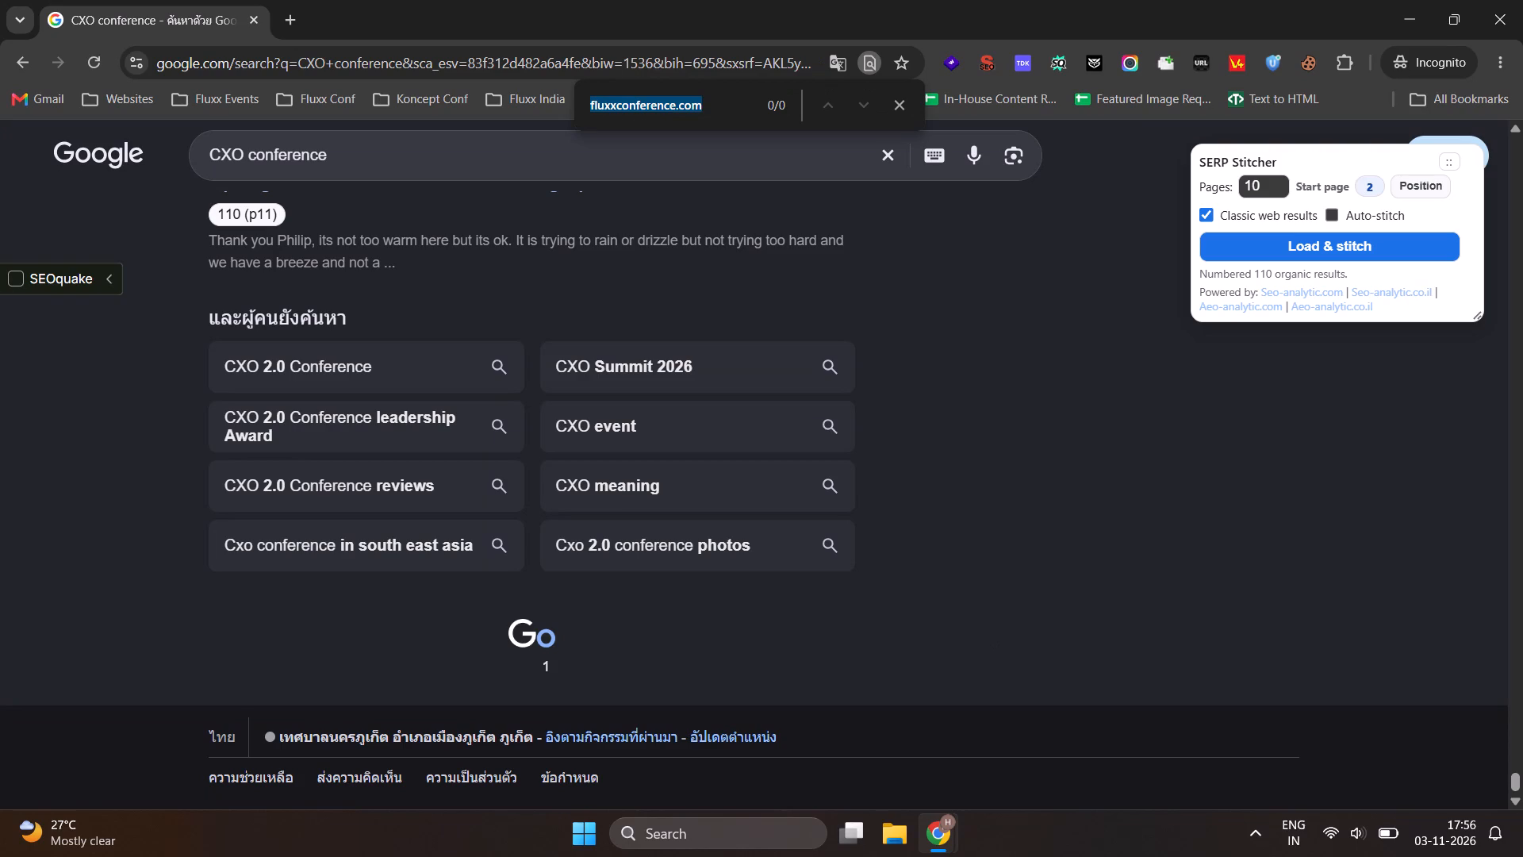
{"action": "key", "text": "ctrl+f"}
{"action": "key", "text": "Return"}
Copy the keyword "business innovation conferences" from the Rankings sheet and search Google for it in the incognito window.
{"action": "key", "text": "alt+Tab"}
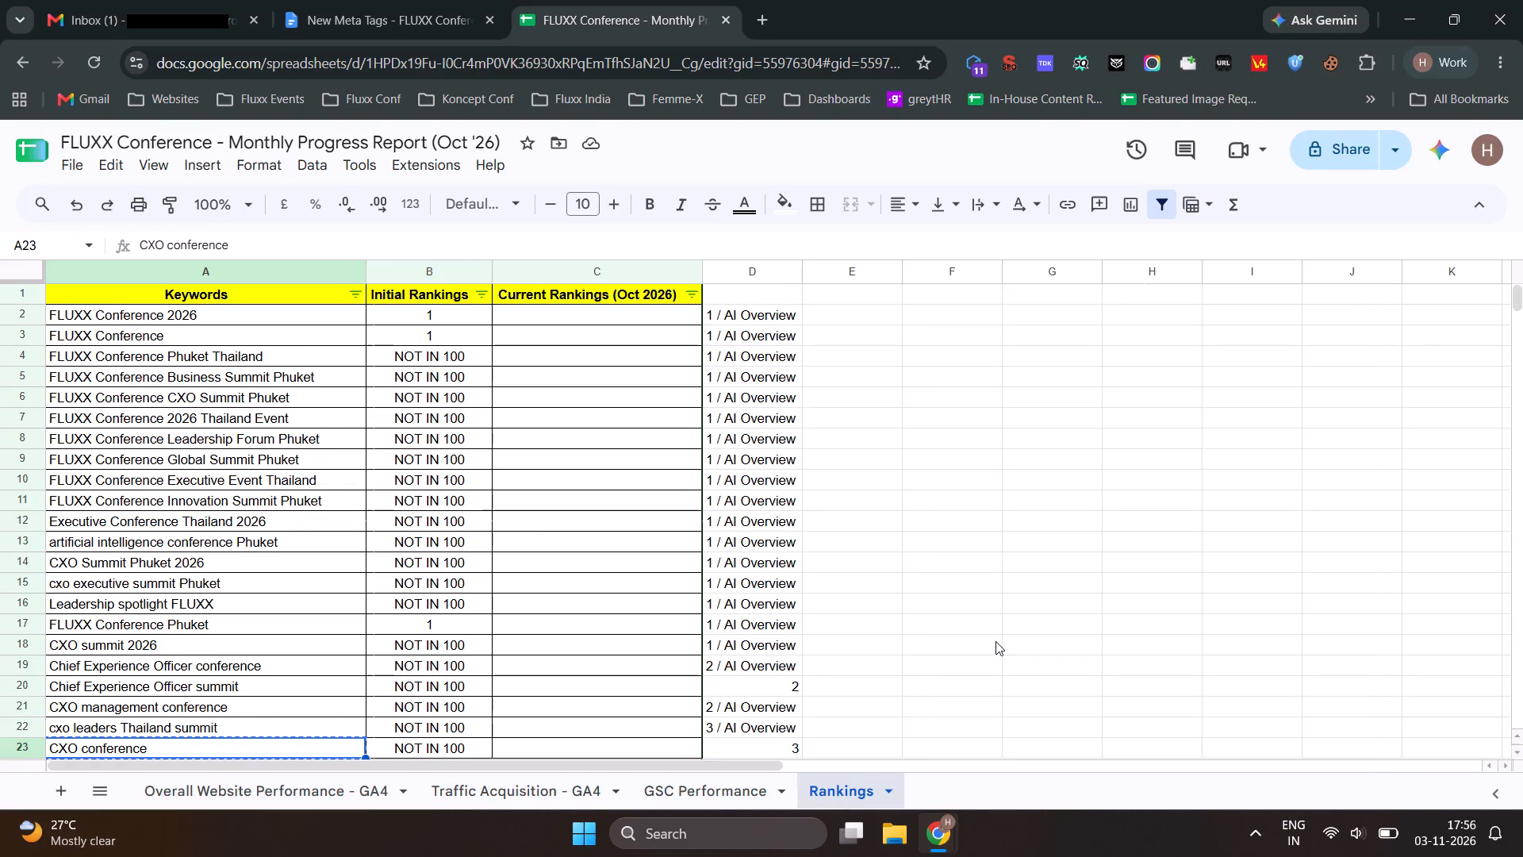
{"action": "key", "text": "Down"}
{"action": "key", "text": "ctrl+c"}
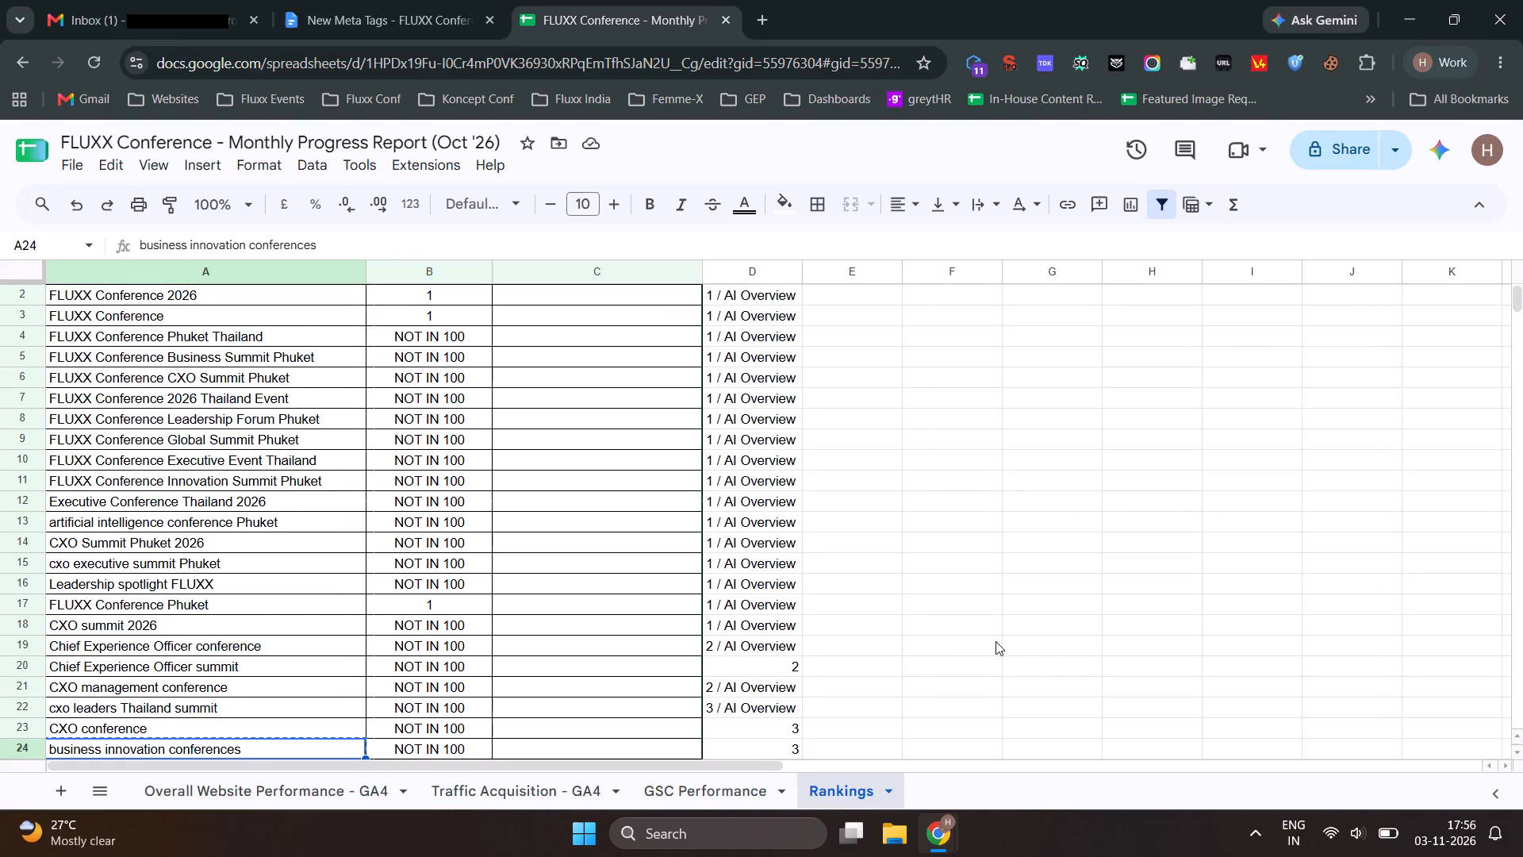
{"action": "key", "text": "alt+Tab"}
{"action": "left_click", "coordinate": [886, 159]}
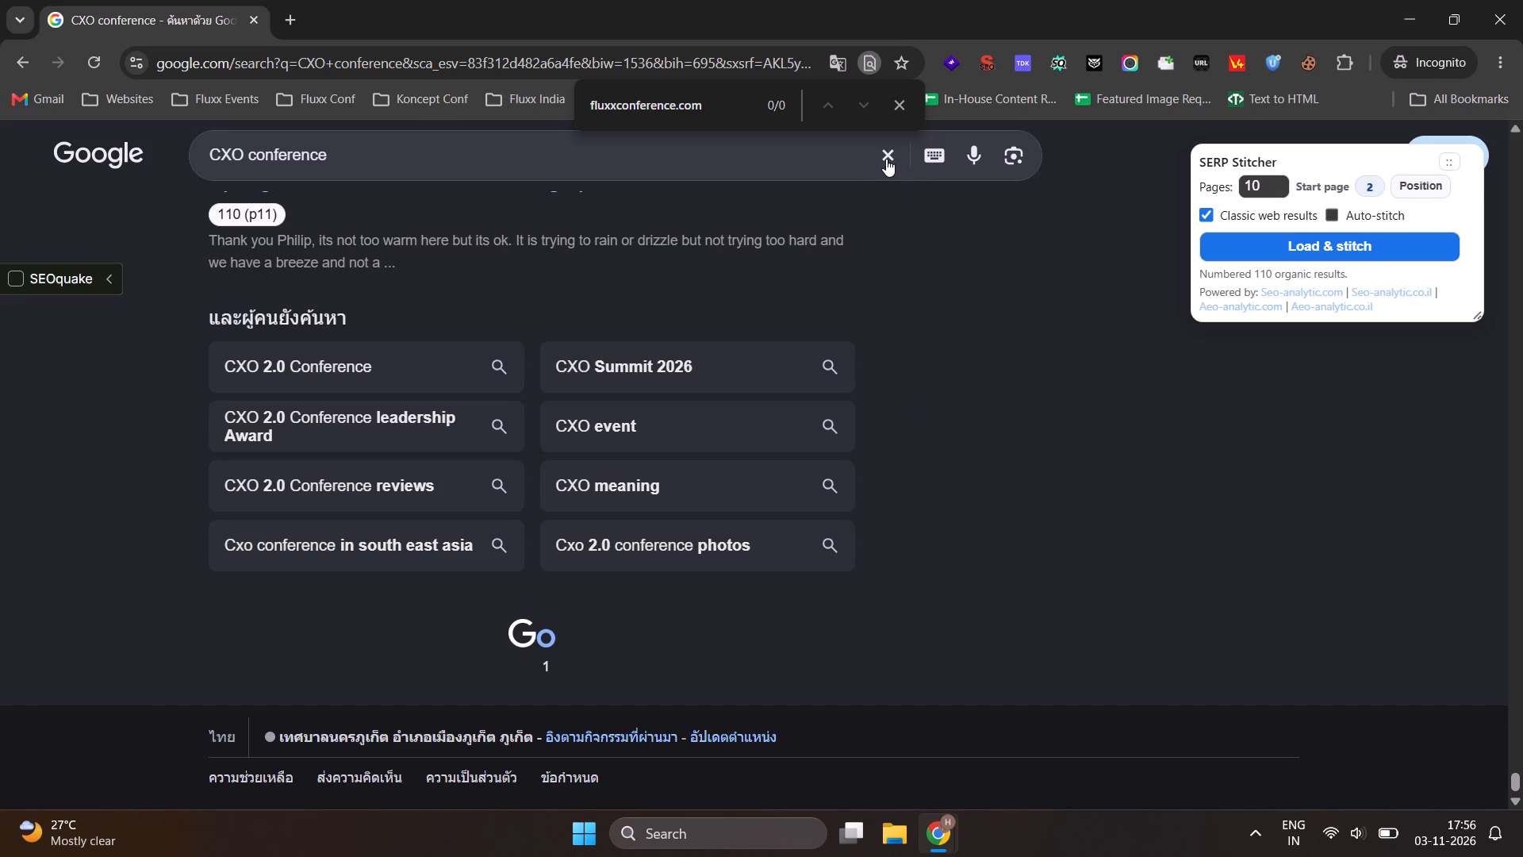
{"action": "key", "text": "ctrl+v"}
{"action": "key", "text": "Return"}
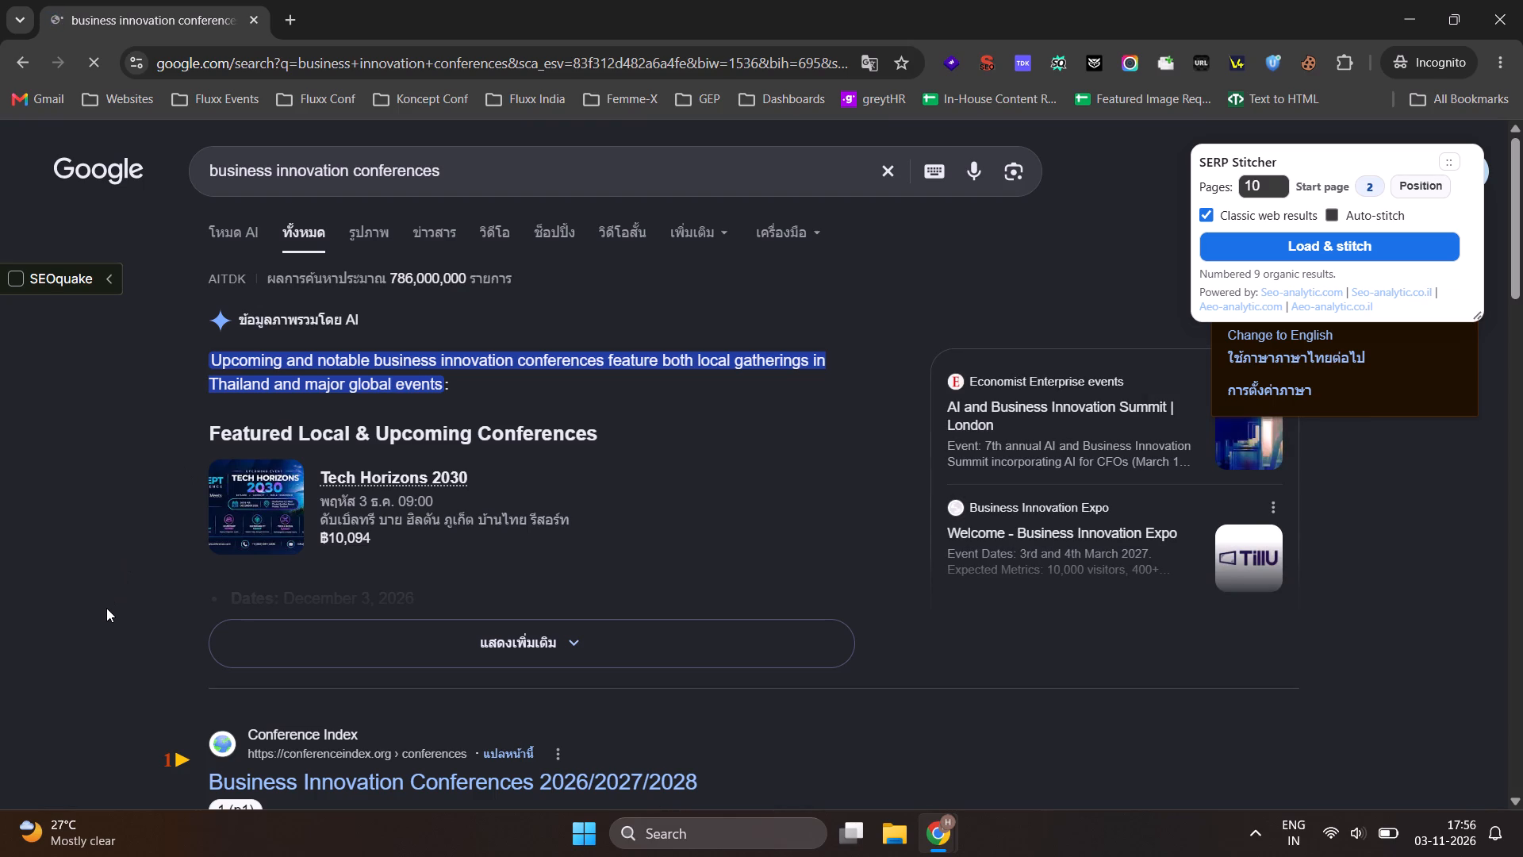
Check the first page of "business innovation conferences" results for a fluxxconference.com listing, including a find-in-page search.
{"action": "scroll", "coordinate": [106, 608], "scroll_direction": "down", "scroll_amount": 3}
{"action": "scroll", "coordinate": [106, 608], "scroll_direction": "up", "scroll_amount": 1}
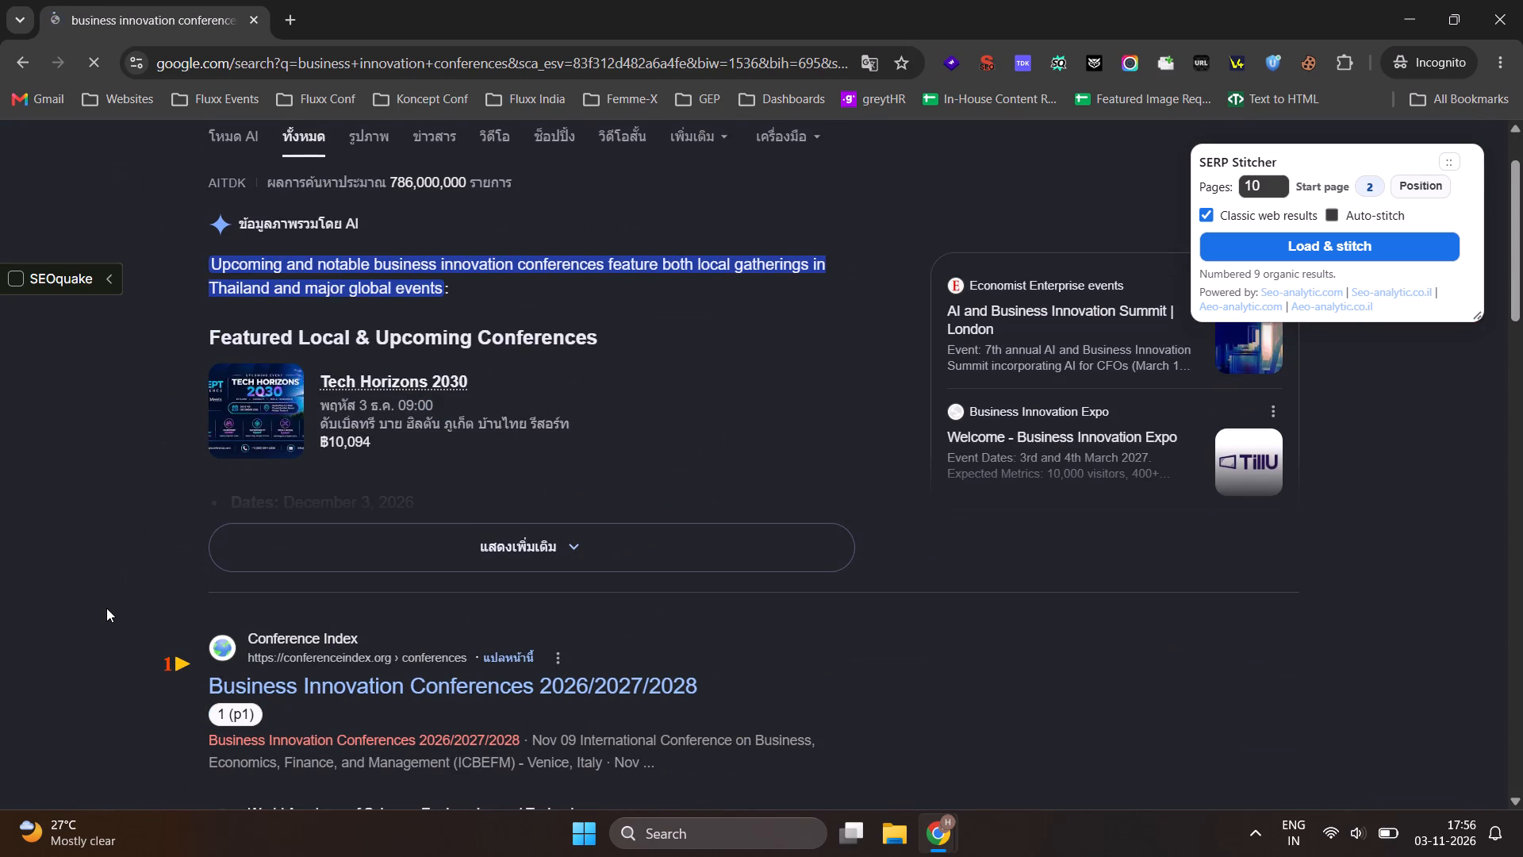
{"action": "scroll", "coordinate": [106, 608], "scroll_direction": "down", "scroll_amount": 1}
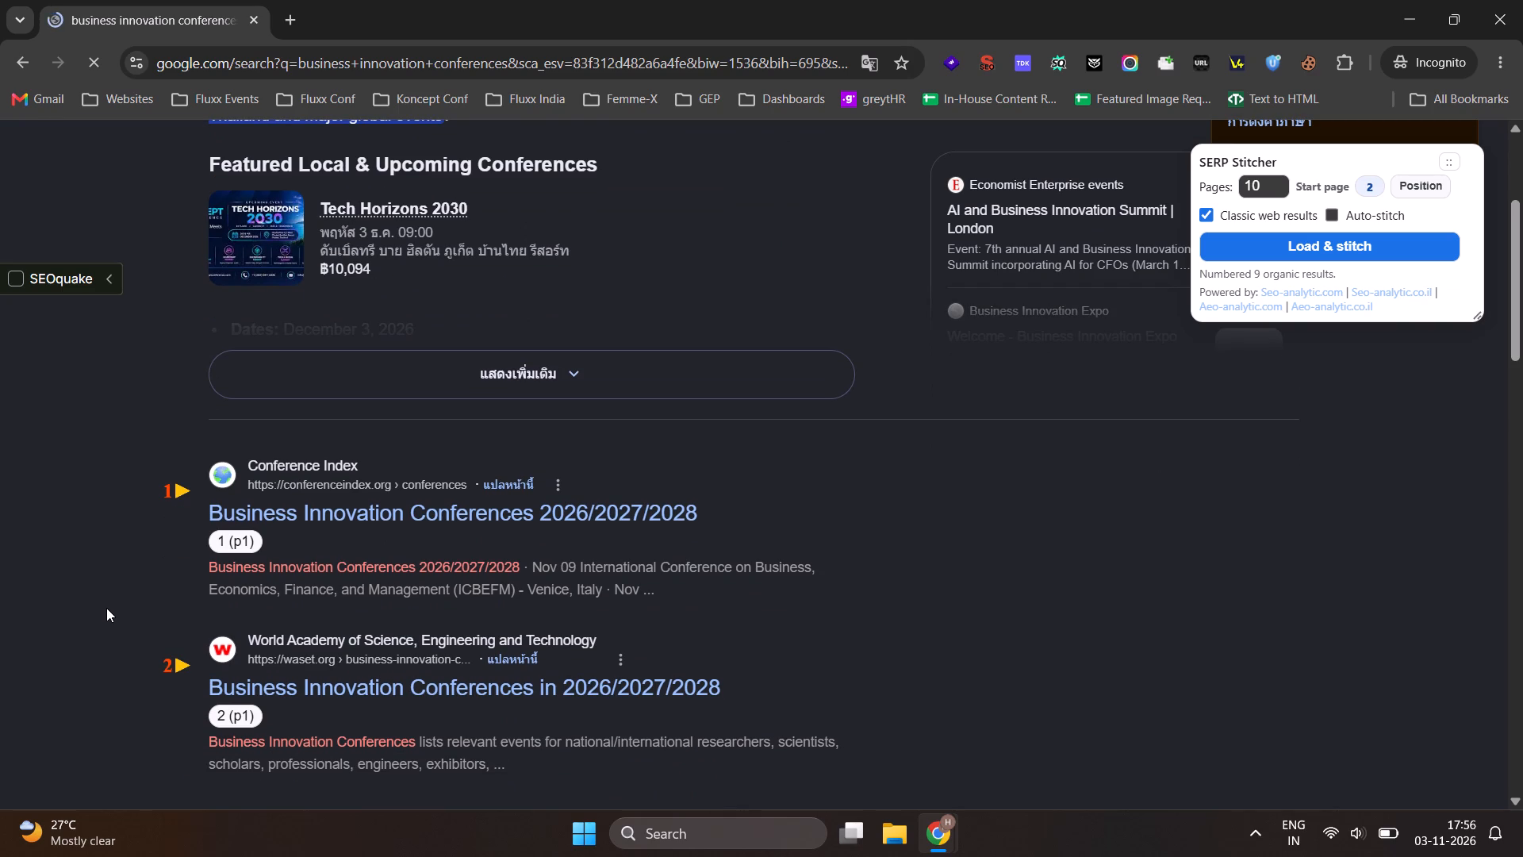
{"action": "scroll", "coordinate": [106, 608], "scroll_direction": "down", "scroll_amount": 5}
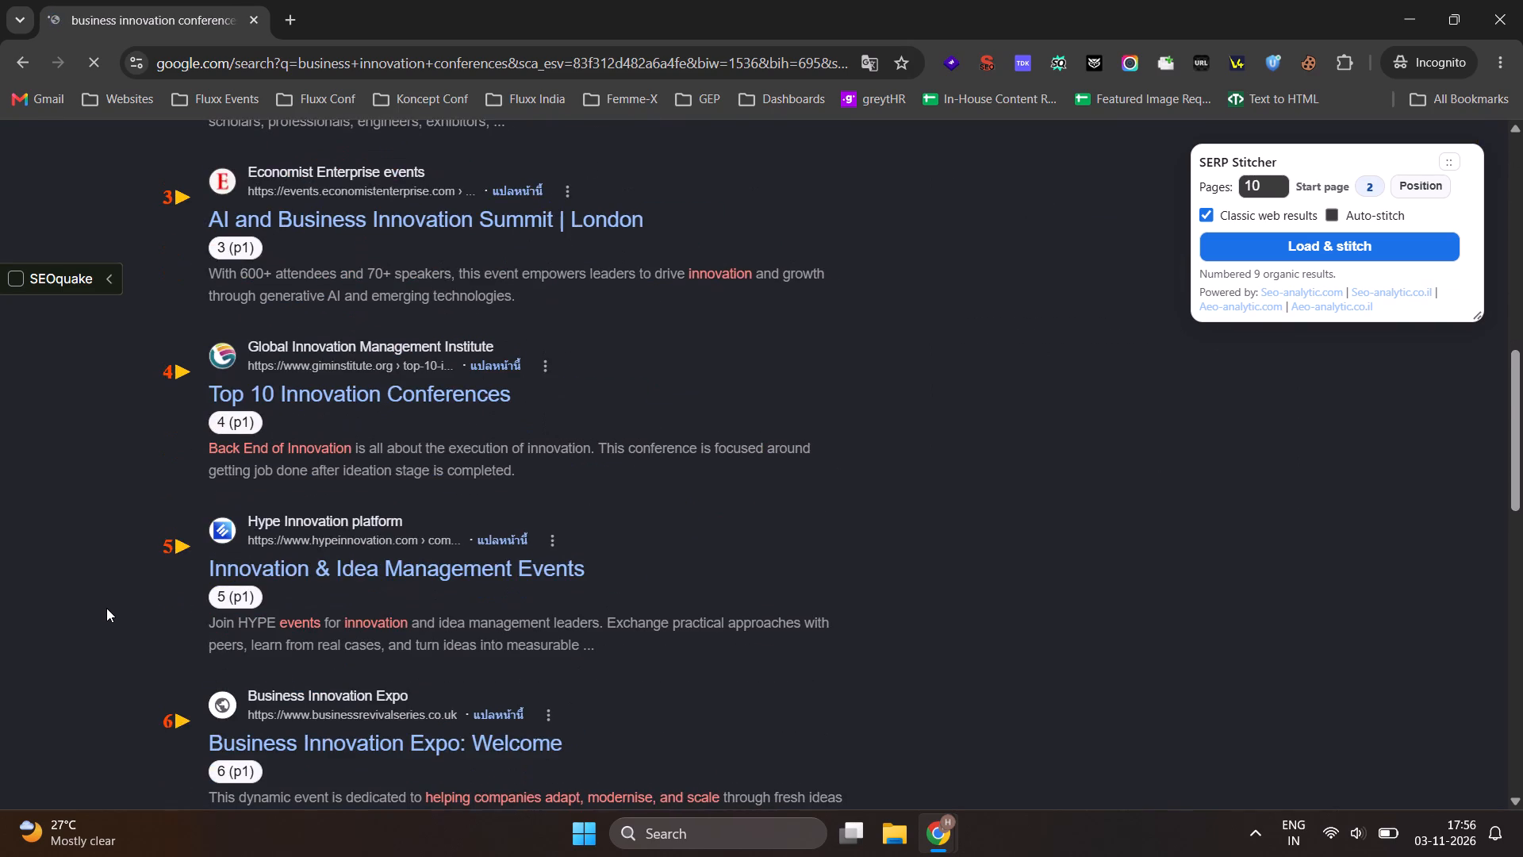
{"action": "scroll", "coordinate": [106, 608], "scroll_direction": "down", "scroll_amount": 6}
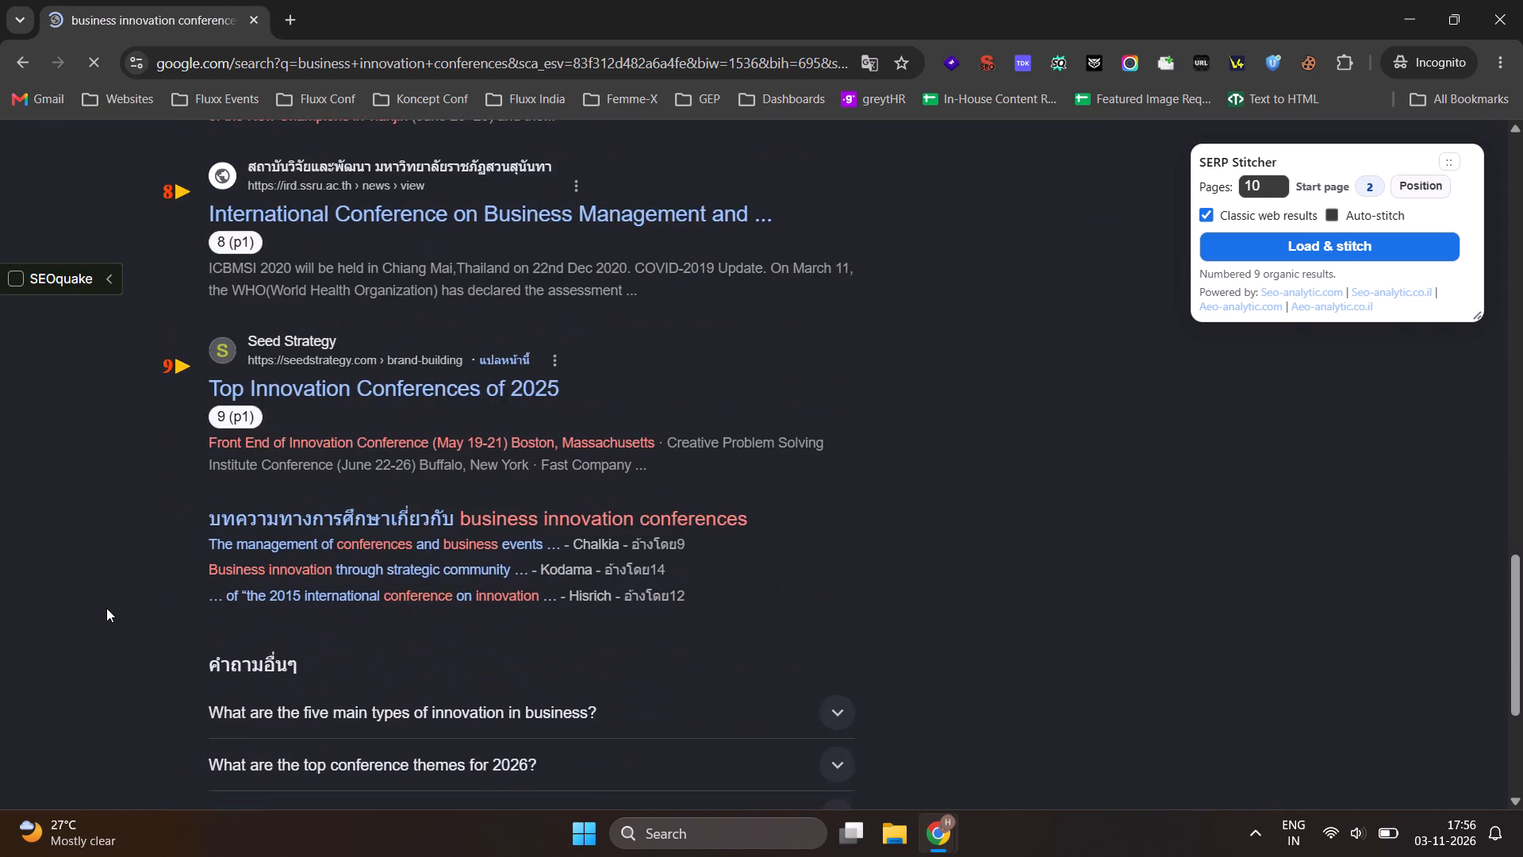
{"action": "scroll", "coordinate": [106, 608], "scroll_direction": "down", "scroll_amount": 3}
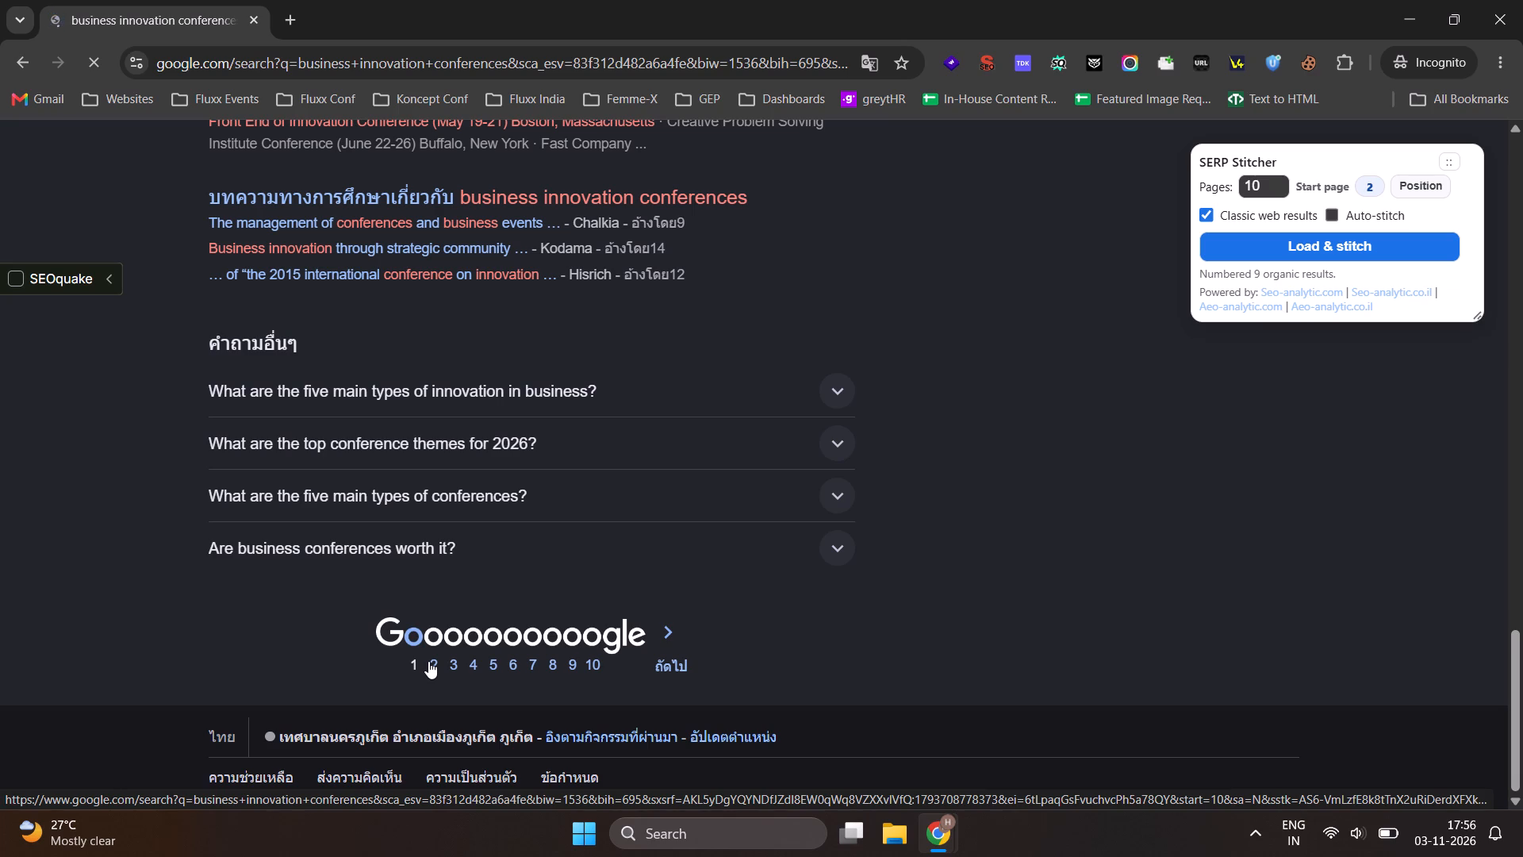
{"action": "key", "text": "ctrl+f"}
{"action": "key", "text": "Return"}
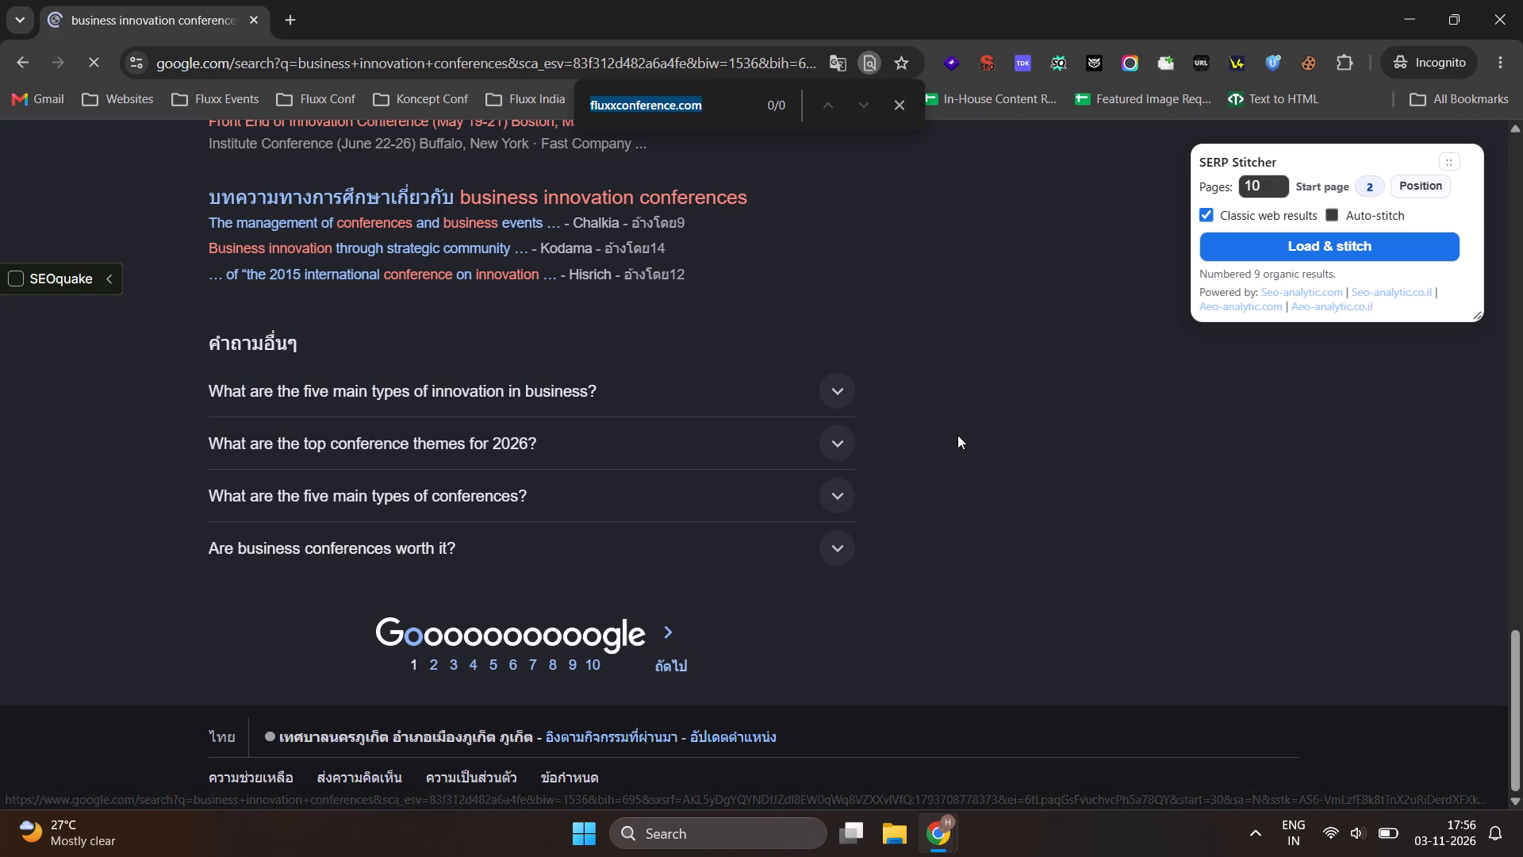
Load and stitch 10 more pages of the "business innovation conferences" results, starting from page 2.
{"action": "left_click", "coordinate": [1302, 241]}
{"action": "key", "text": "alt+Tab"}
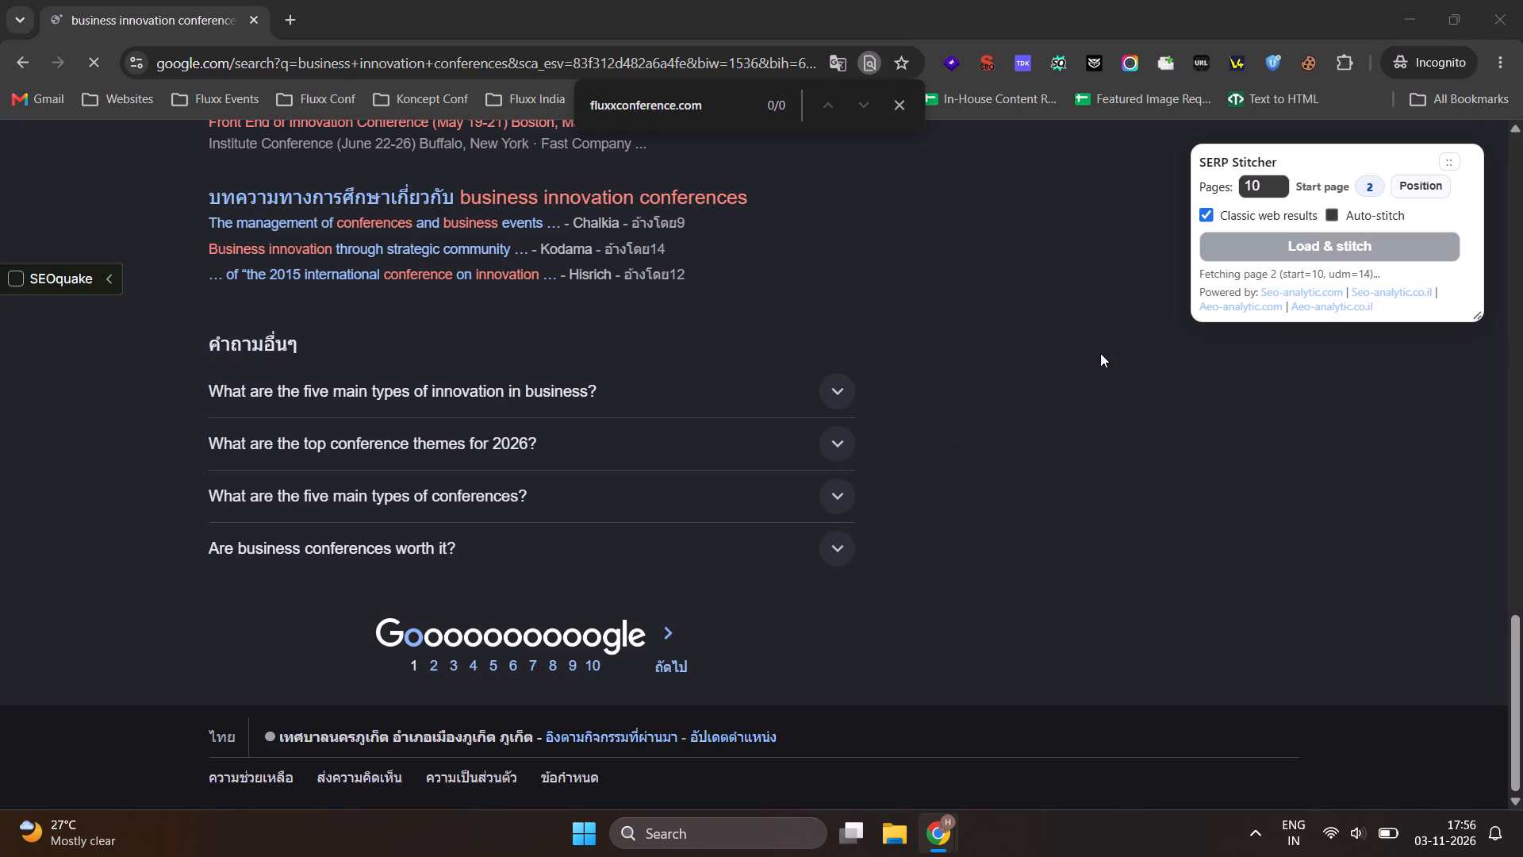
{"action": "left_click", "coordinate": [946, 462]}
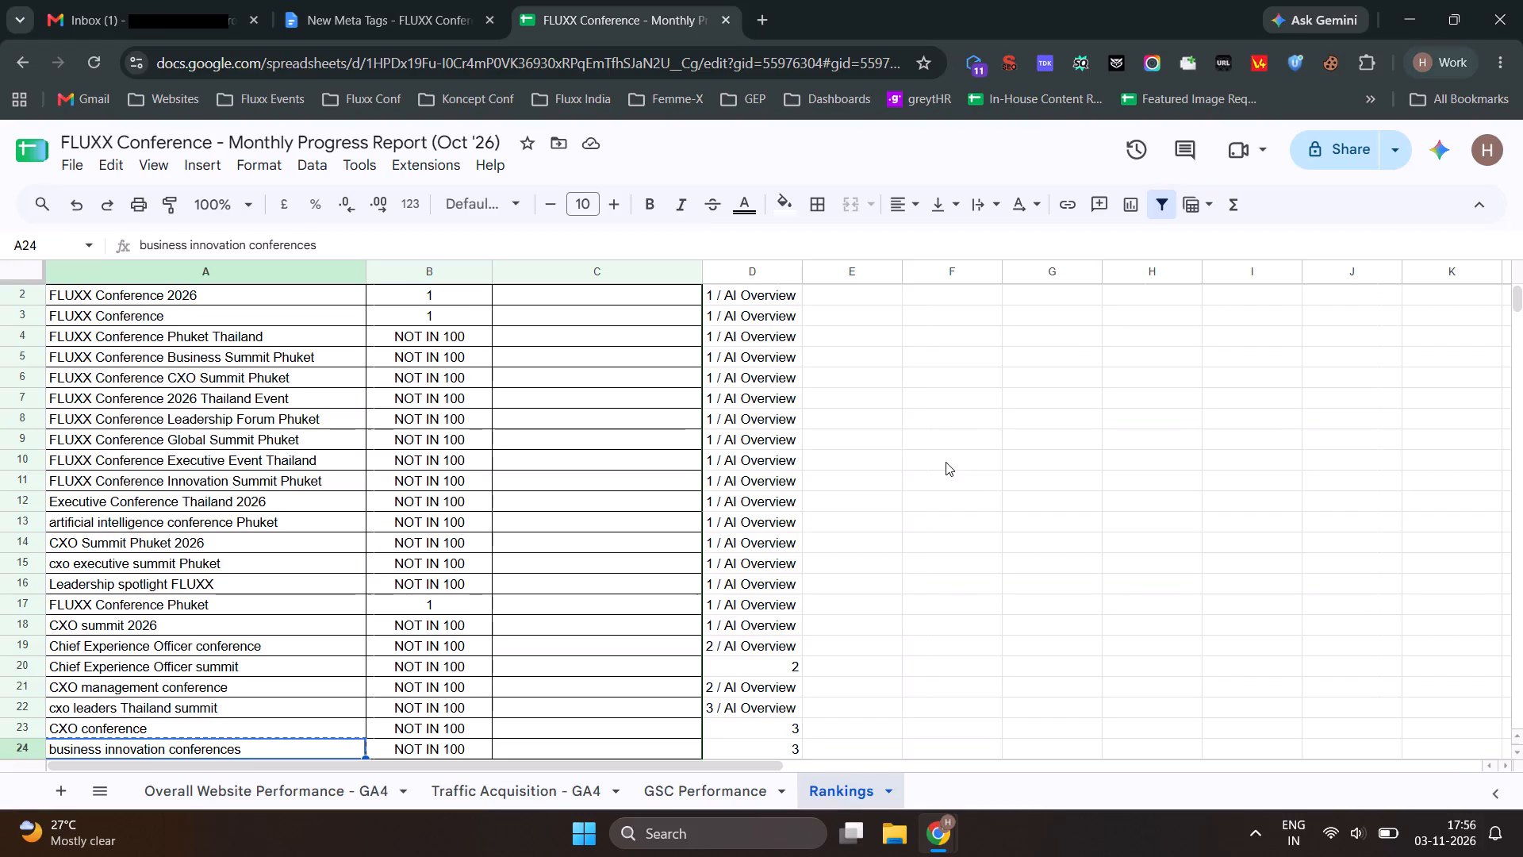
{"action": "key", "text": "alt+Tab"}
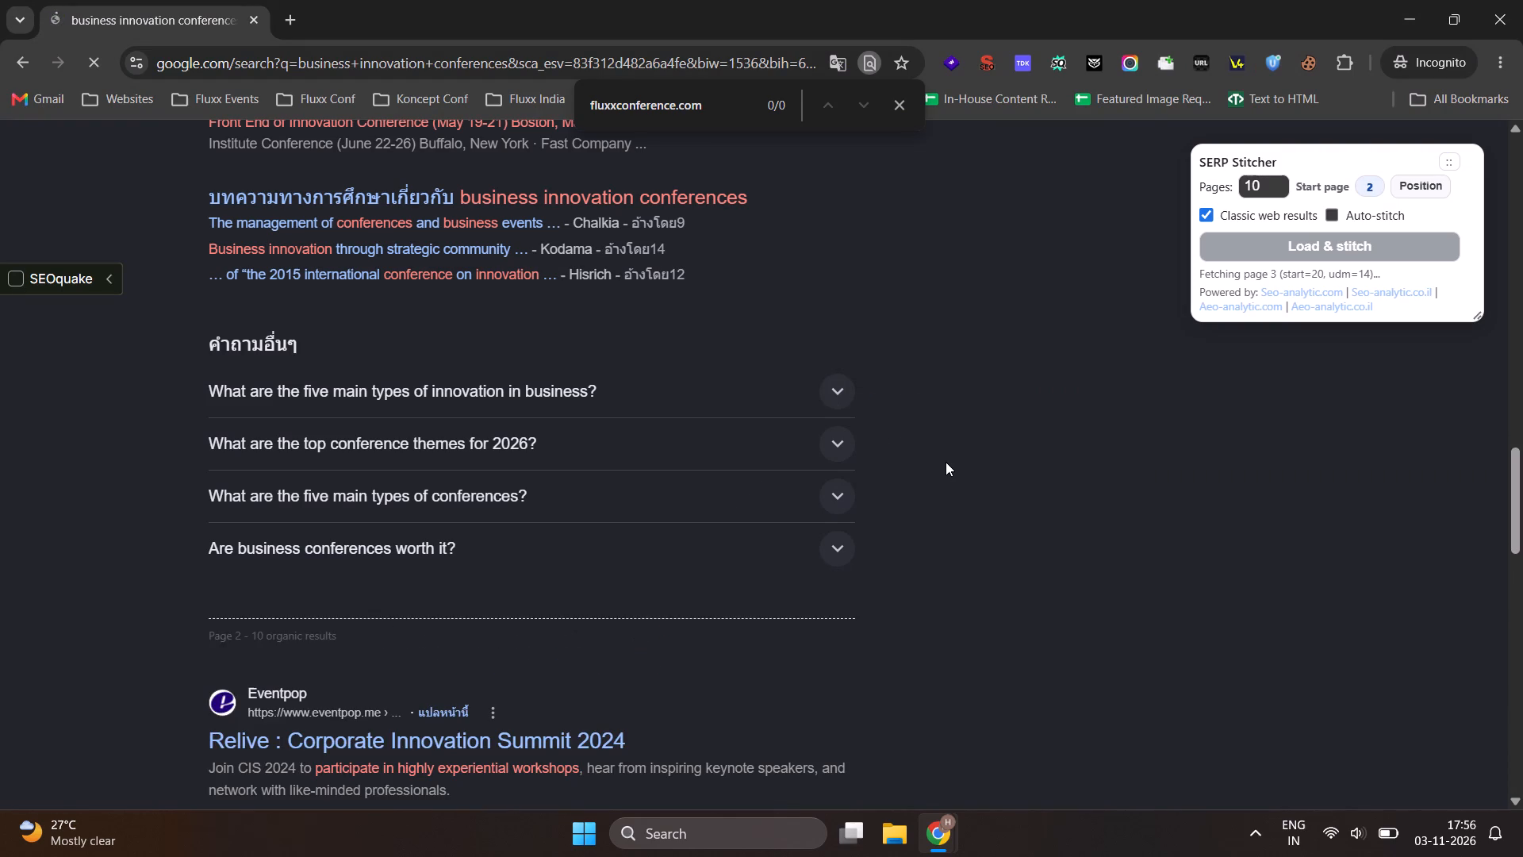
Examine the stitched "business innovation conferences" results on pages 2 to 5 for a fluxxconference.com listing.
{"action": "scroll", "coordinate": [946, 462], "scroll_direction": "down", "scroll_amount": 6}
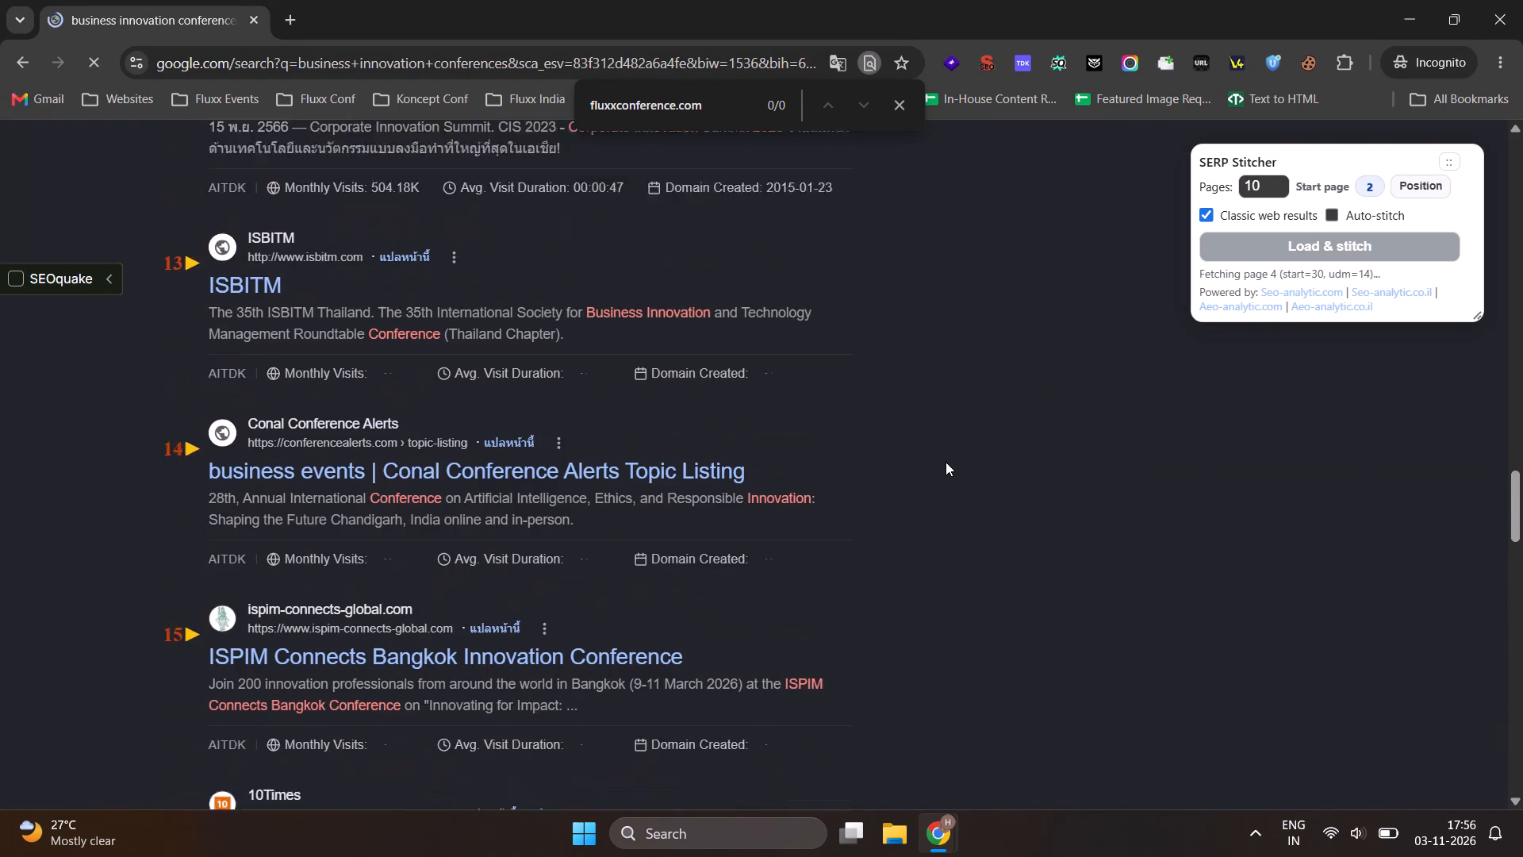
{"action": "scroll", "coordinate": [946, 462], "scroll_direction": "down", "scroll_amount": 7}
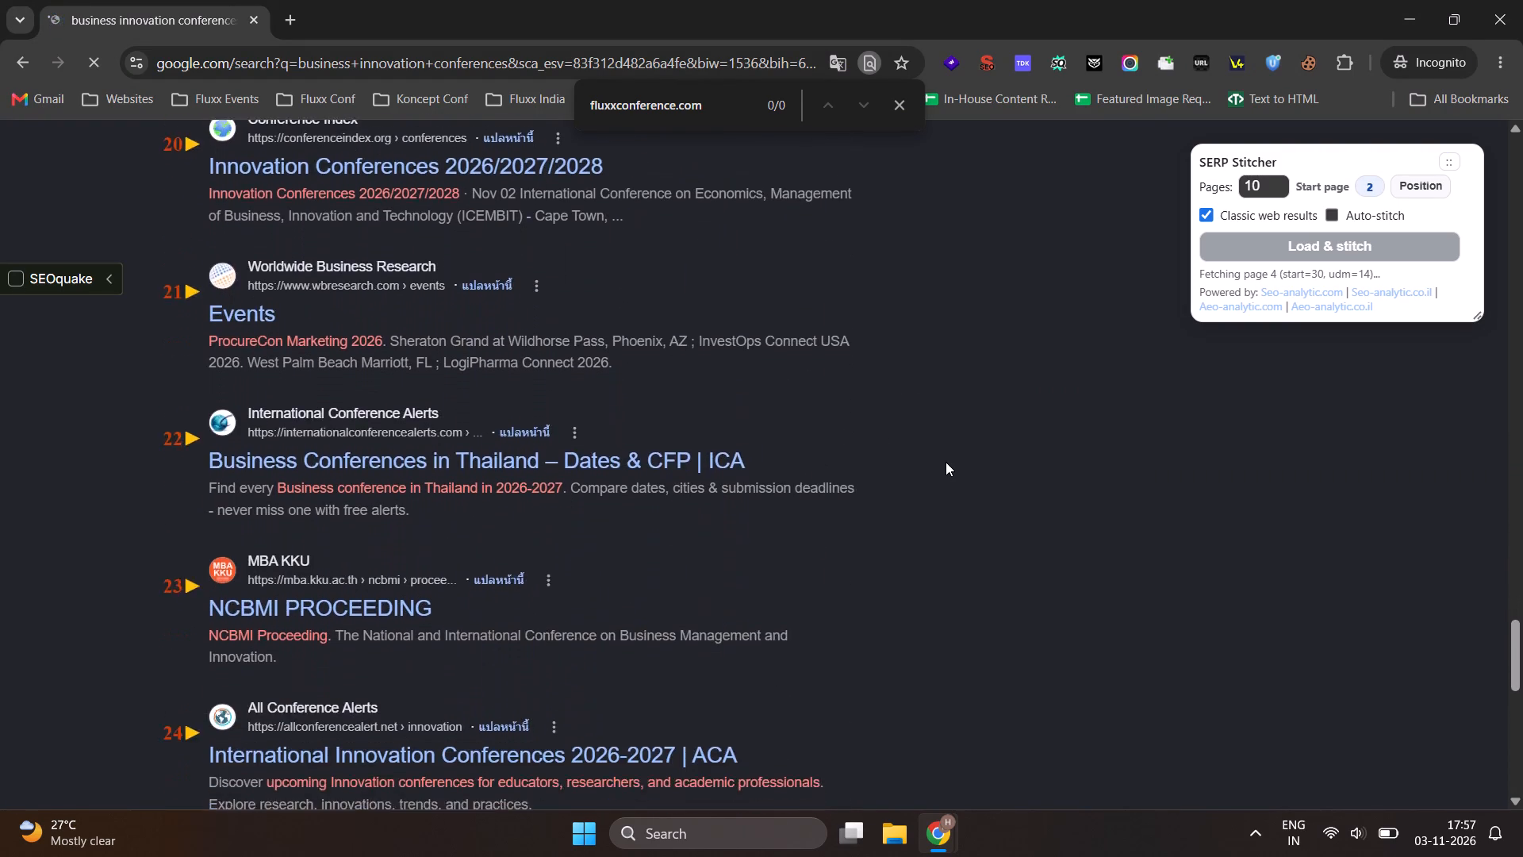
{"action": "scroll", "coordinate": [946, 462], "scroll_direction": "down", "scroll_amount": 5}
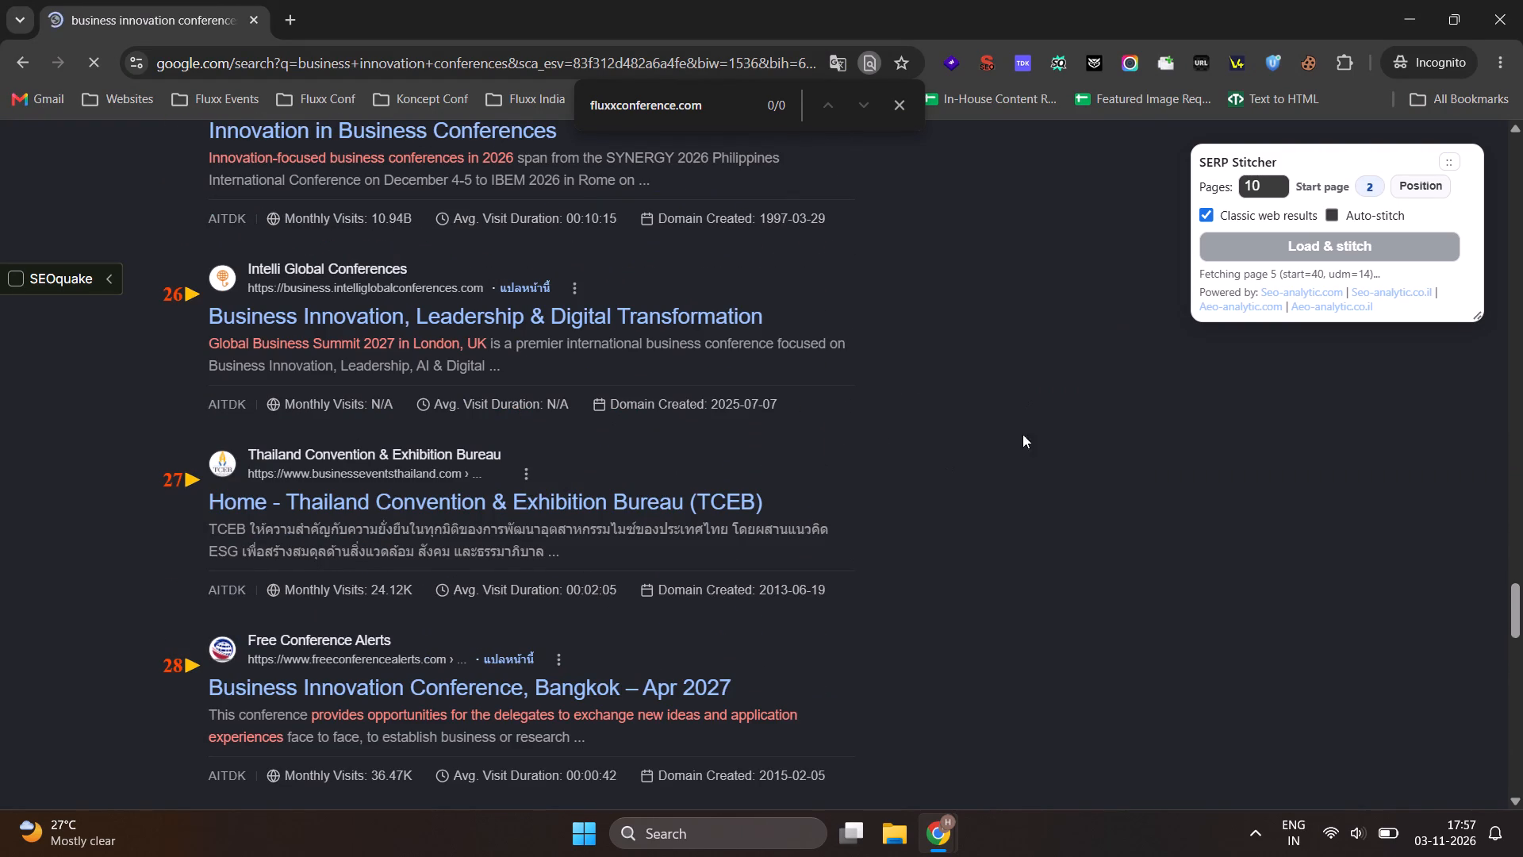
{"action": "scroll", "coordinate": [990, 480], "scroll_direction": "down", "scroll_amount": 15}
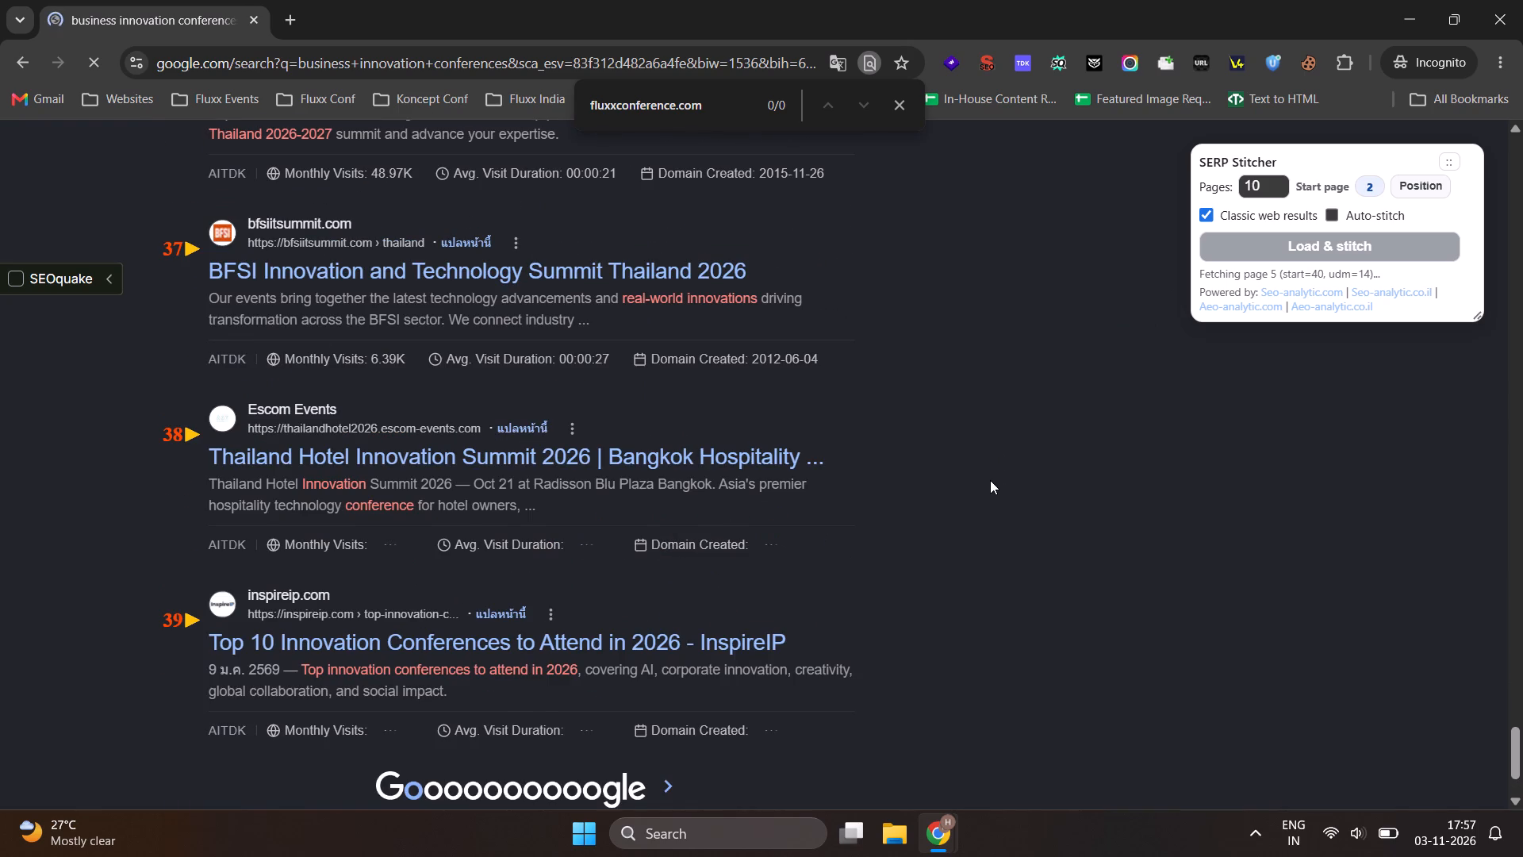
{"action": "scroll", "coordinate": [990, 480], "scroll_direction": "down", "scroll_amount": 4}
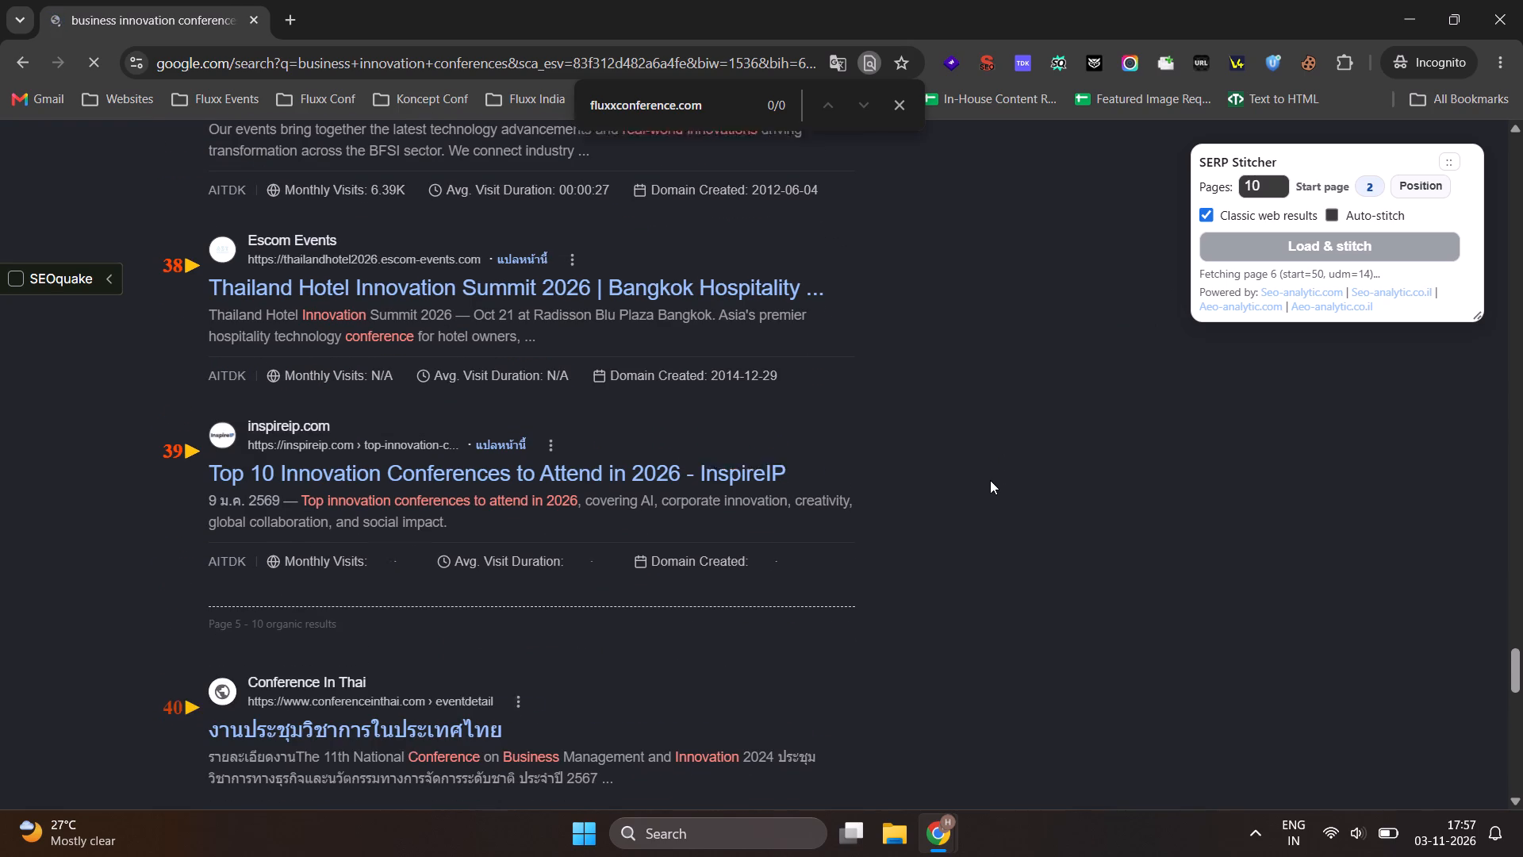
{"action": "scroll", "coordinate": [990, 480], "scroll_direction": "down", "scroll_amount": 6}
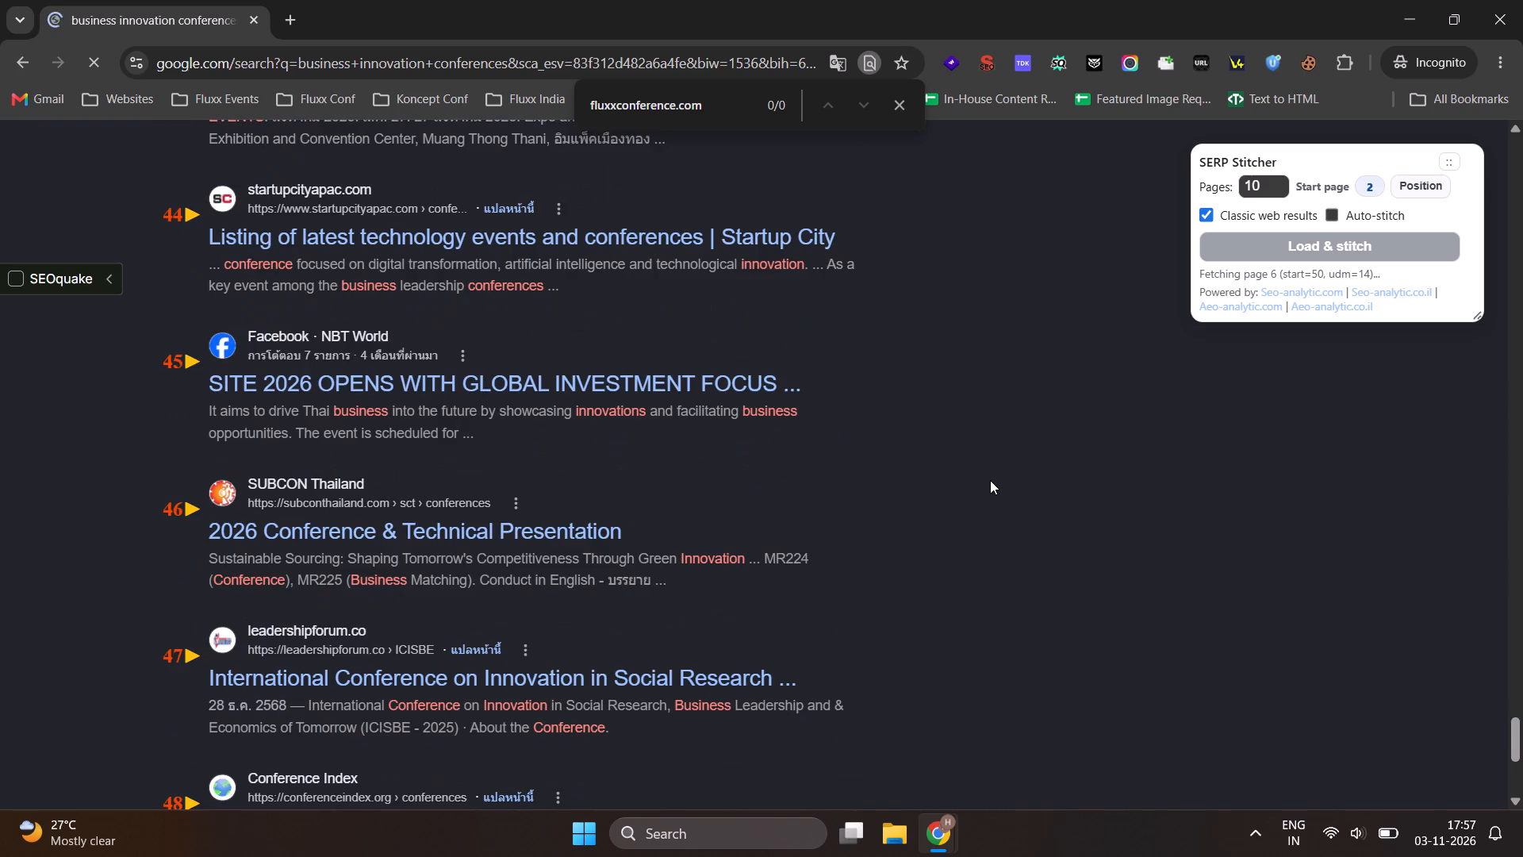
{"action": "scroll", "coordinate": [990, 480], "scroll_direction": "down", "scroll_amount": 6}
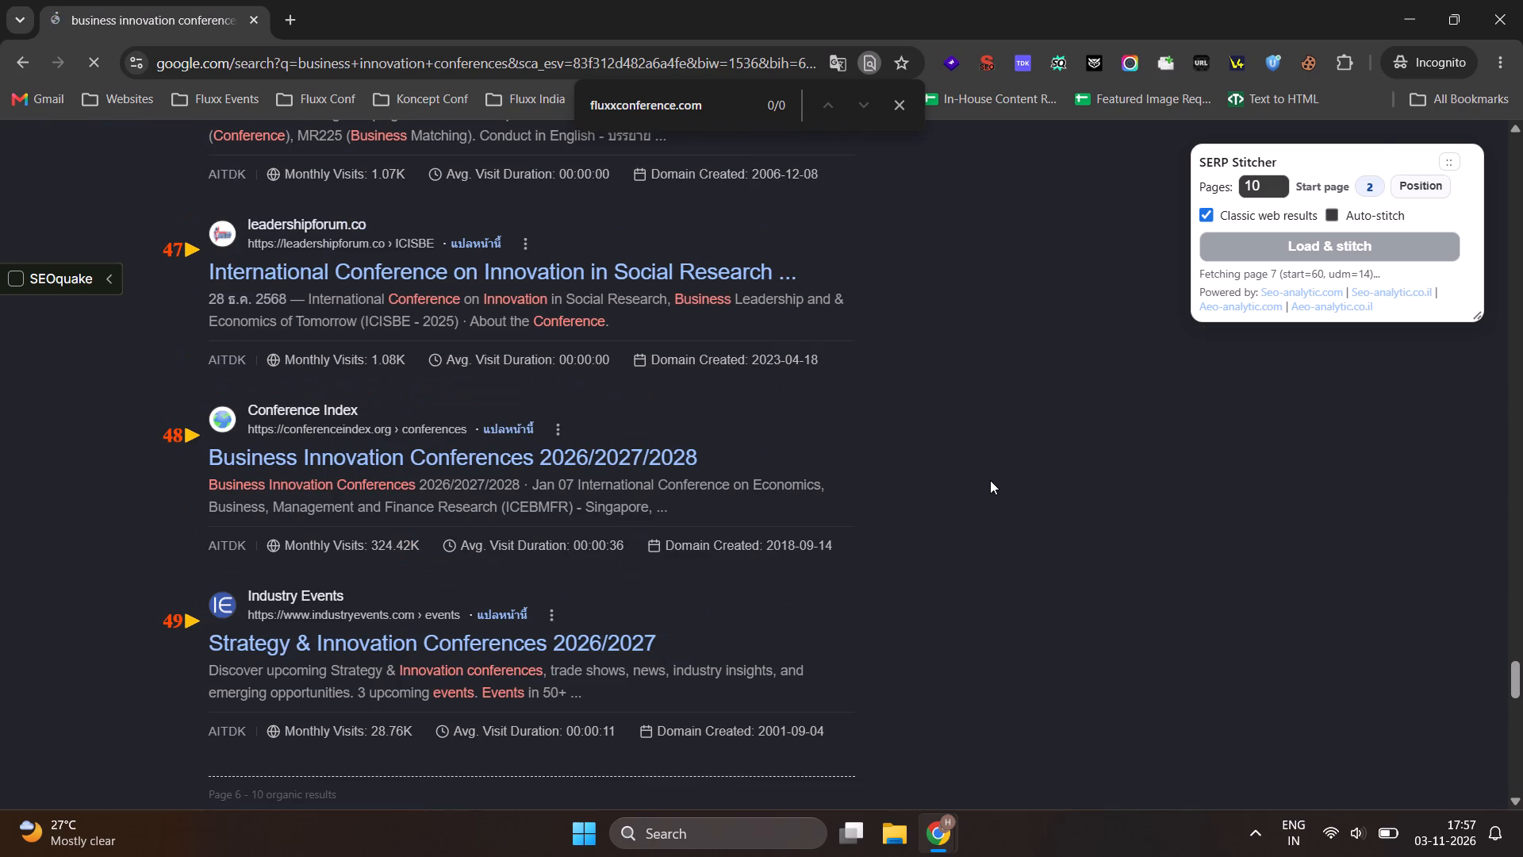
Examine the stitched "business innovation conferences" results on pages 6 to 8 for a fluxxconference.com listing.
{"action": "scroll", "coordinate": [990, 480], "scroll_direction": "down", "scroll_amount": 2}
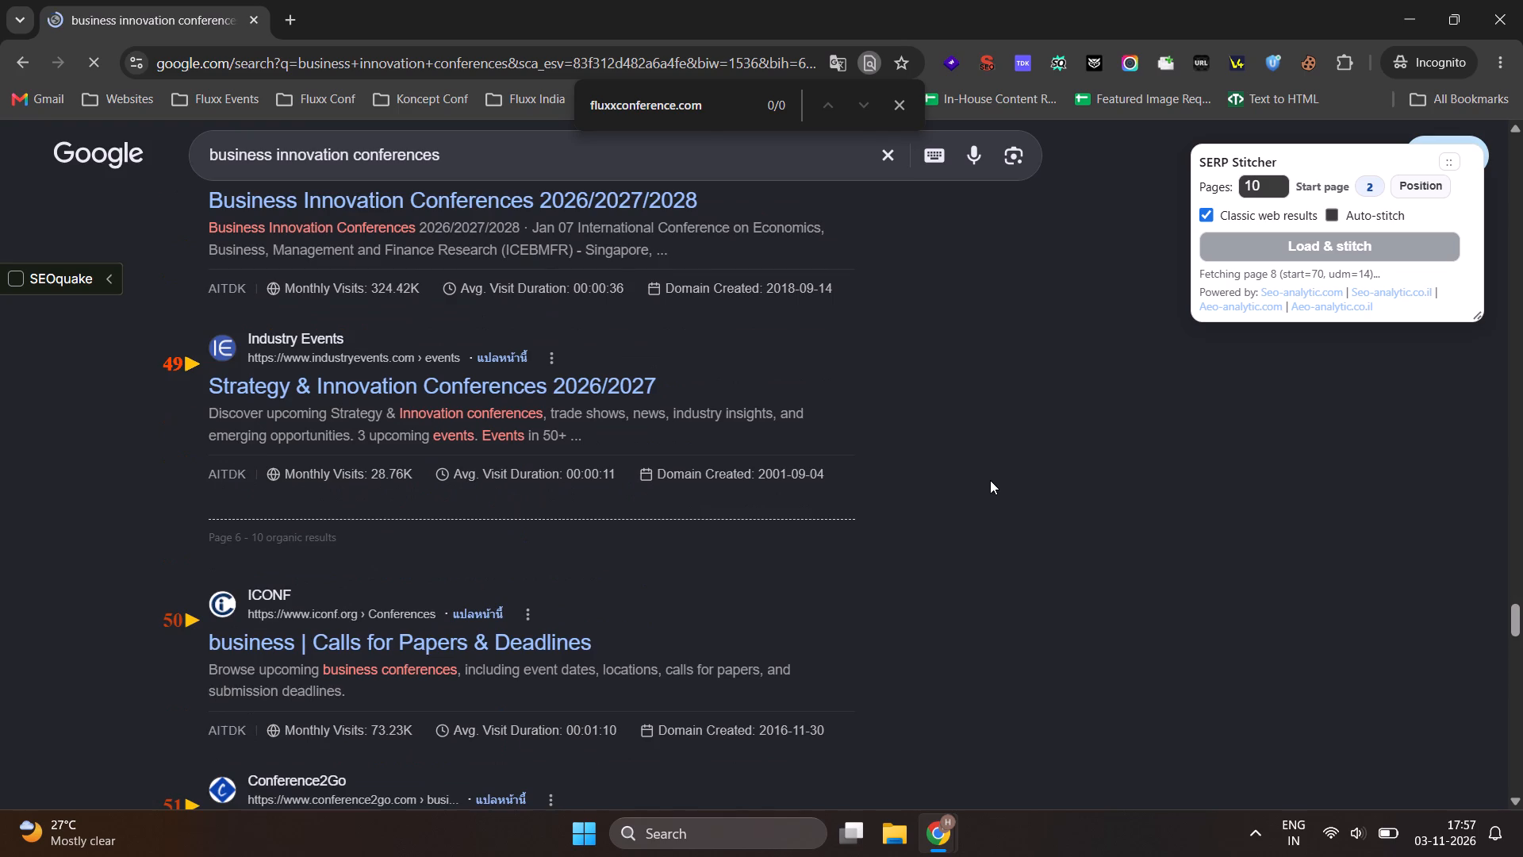
{"action": "scroll", "coordinate": [990, 480], "scroll_direction": "down", "scroll_amount": 13}
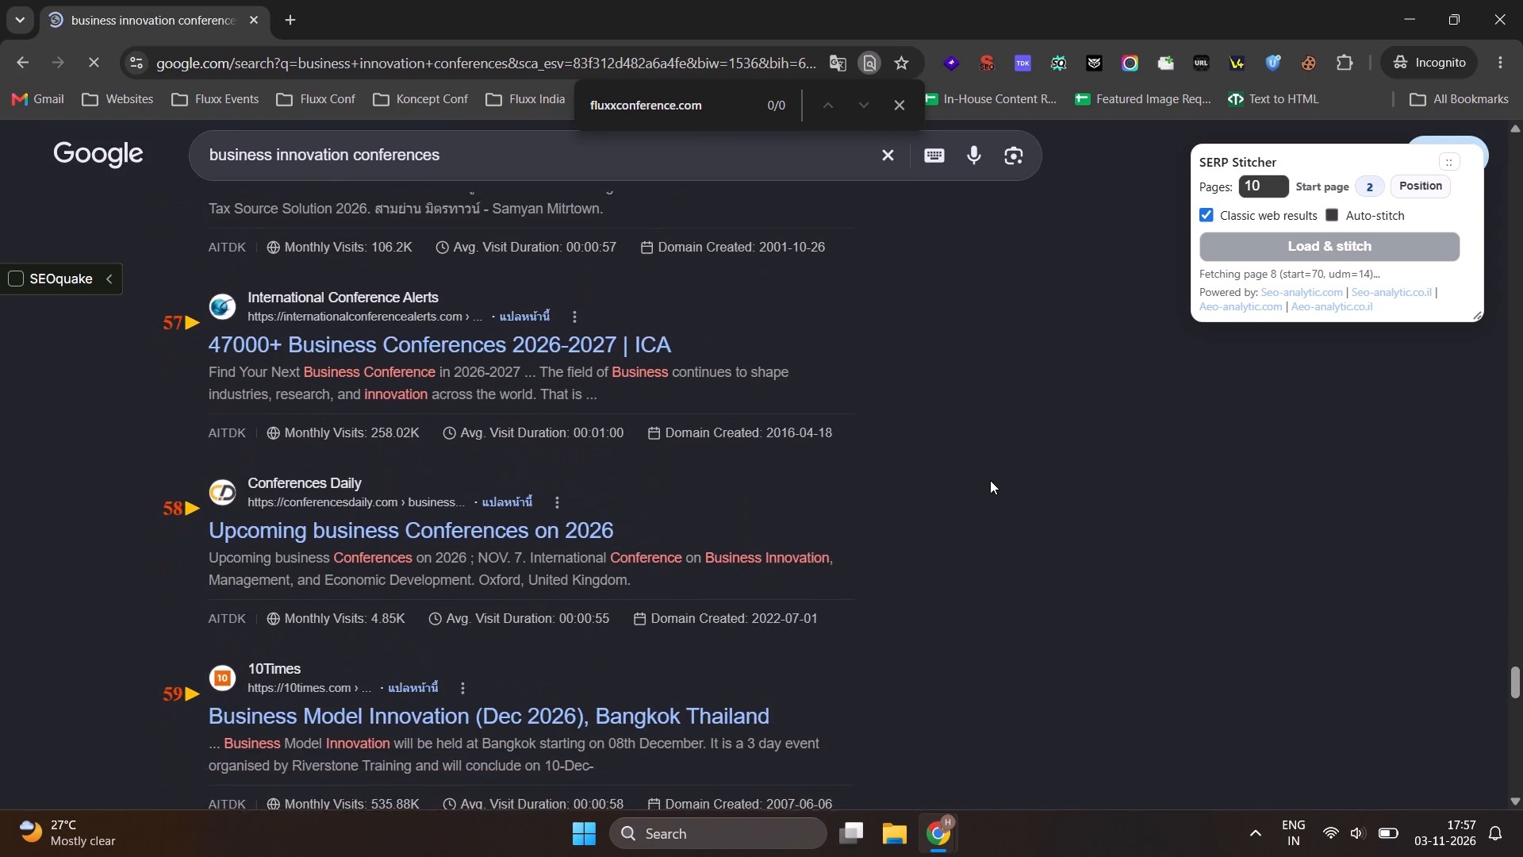
{"action": "scroll", "coordinate": [990, 480], "scroll_direction": "down", "scroll_amount": 6}
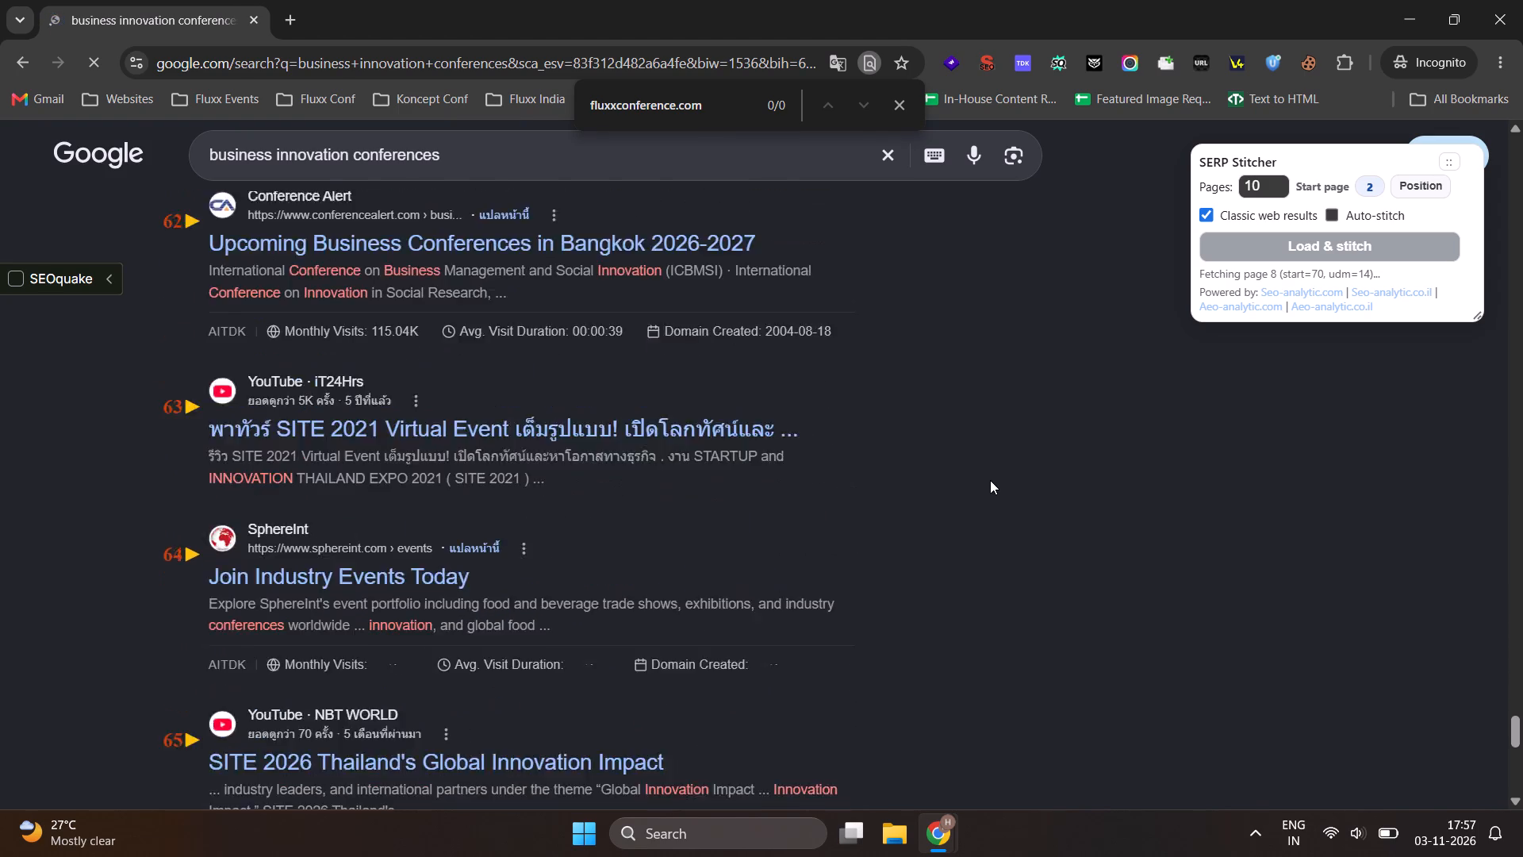
{"action": "scroll", "coordinate": [990, 480], "scroll_direction": "down", "scroll_amount": 8}
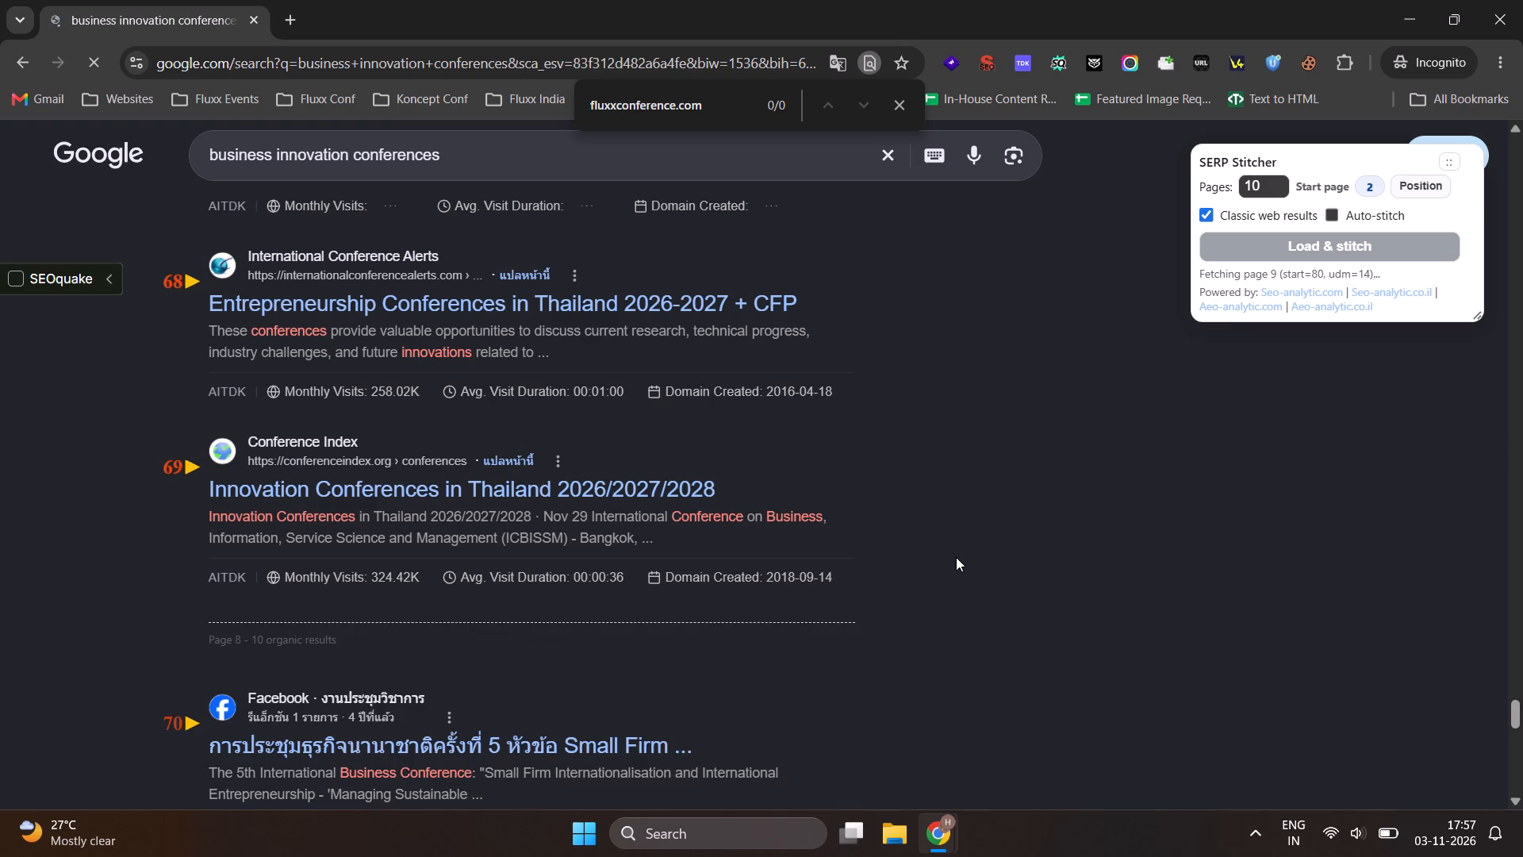
{"action": "scroll", "coordinate": [956, 557], "scroll_direction": "down", "scroll_amount": 9}
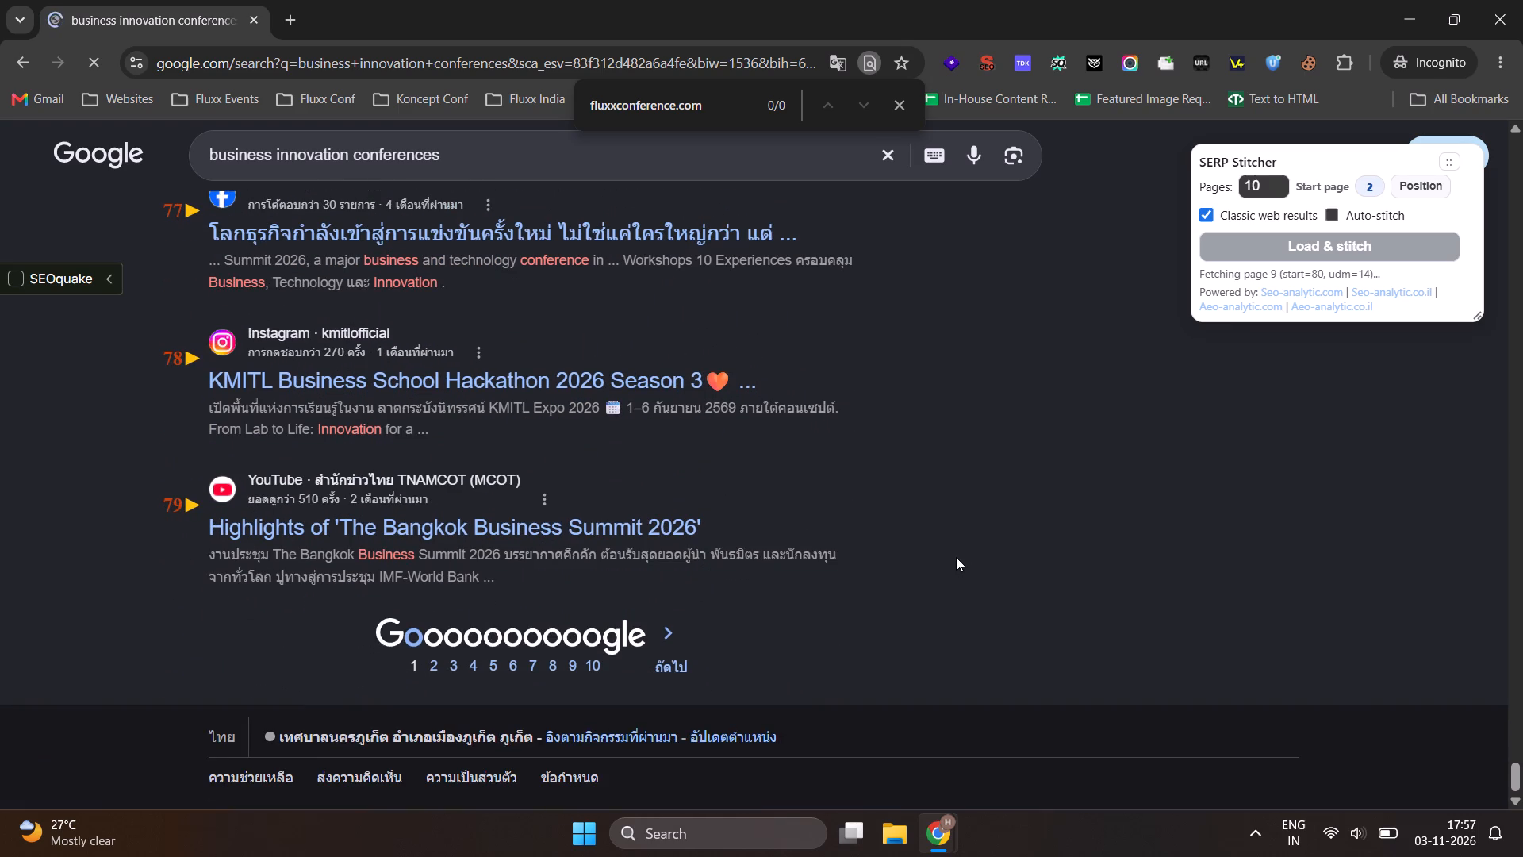
Examine the remaining stitched "business innovation conferences" results from page 9 to the end of the list for a fluxxconference.com listing.
{"action": "scroll", "coordinate": [956, 557], "scroll_direction": "down", "scroll_amount": 2}
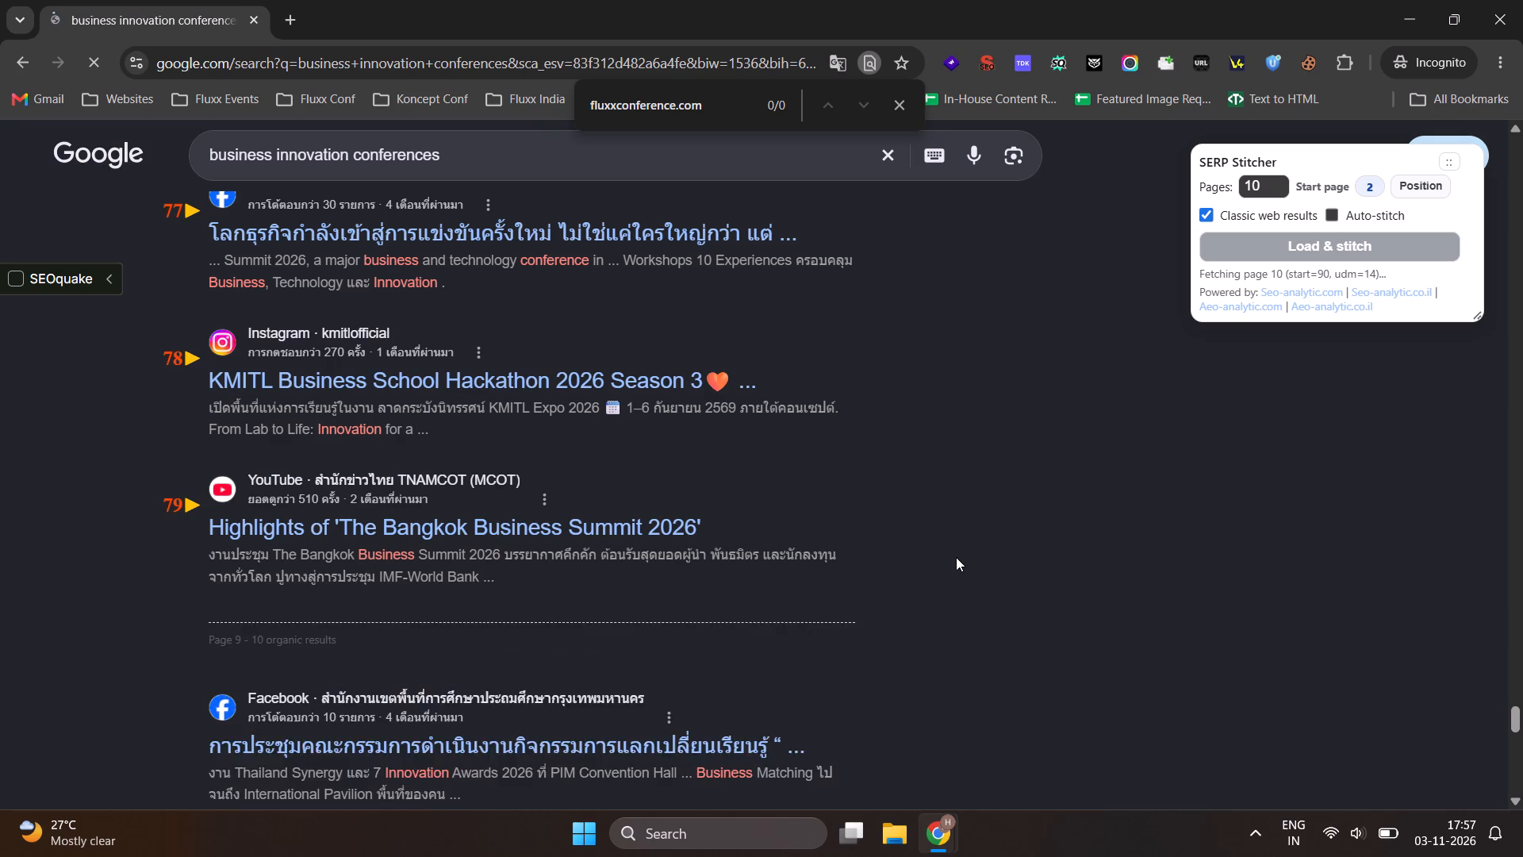
{"action": "scroll", "coordinate": [956, 557], "scroll_direction": "down", "scroll_amount": 6}
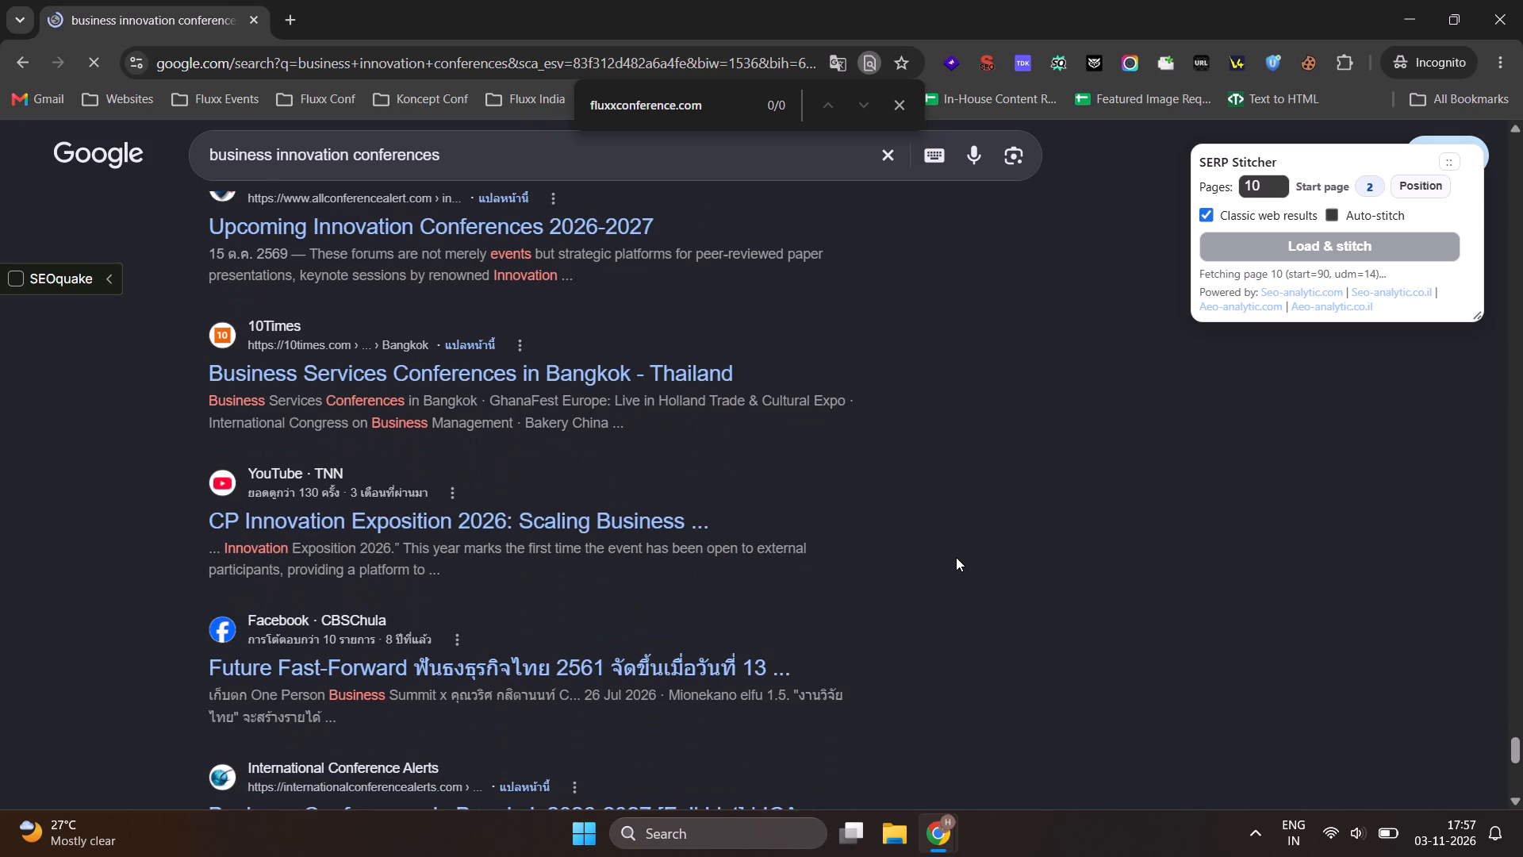
{"action": "scroll", "coordinate": [956, 557], "scroll_direction": "down", "scroll_amount": 1}
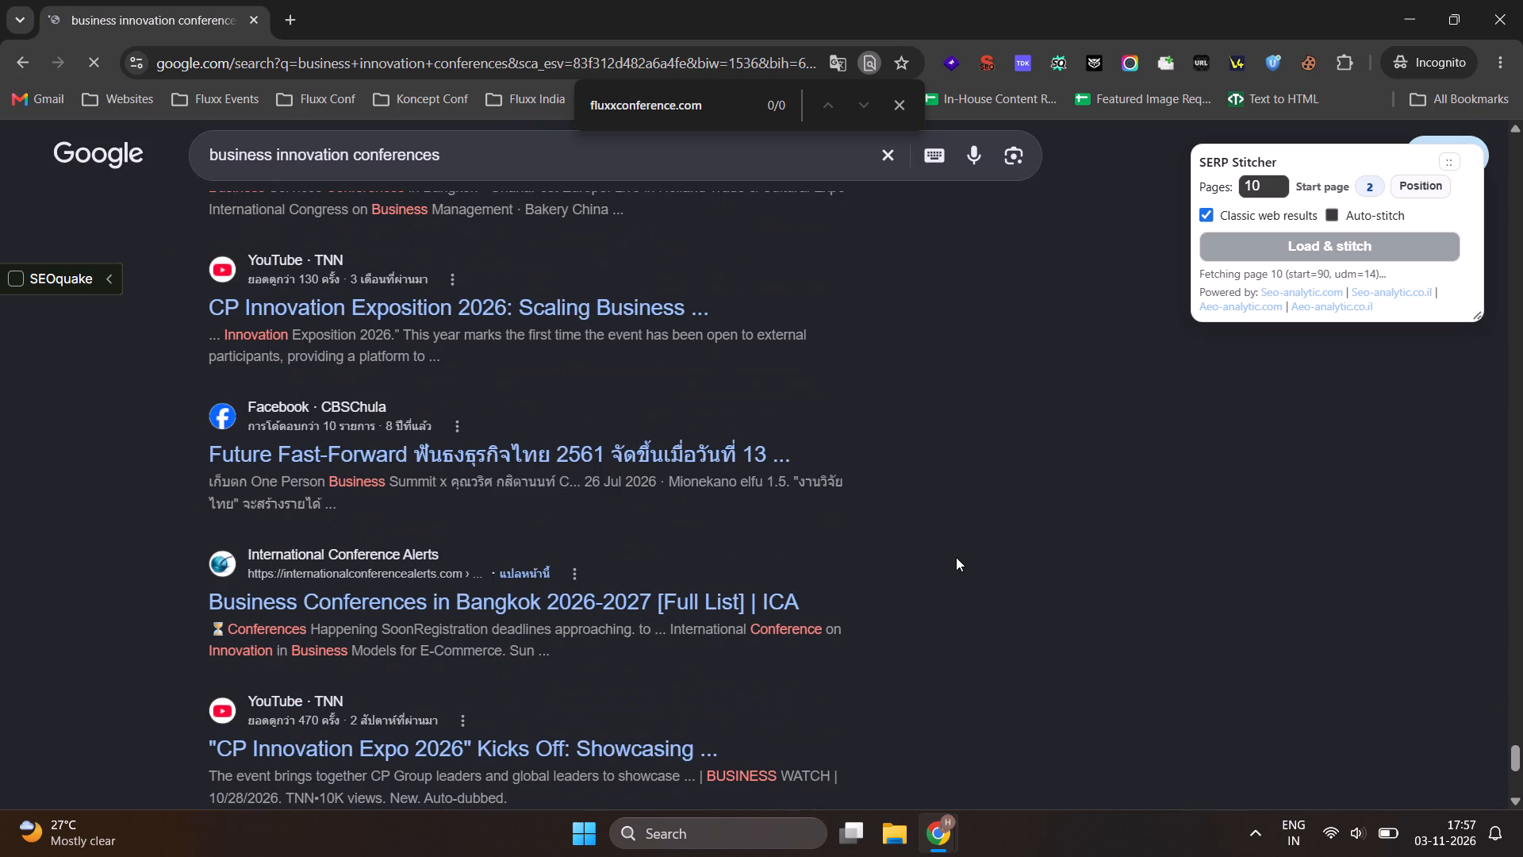
{"action": "scroll", "coordinate": [956, 557], "scroll_direction": "down", "scroll_amount": 2}
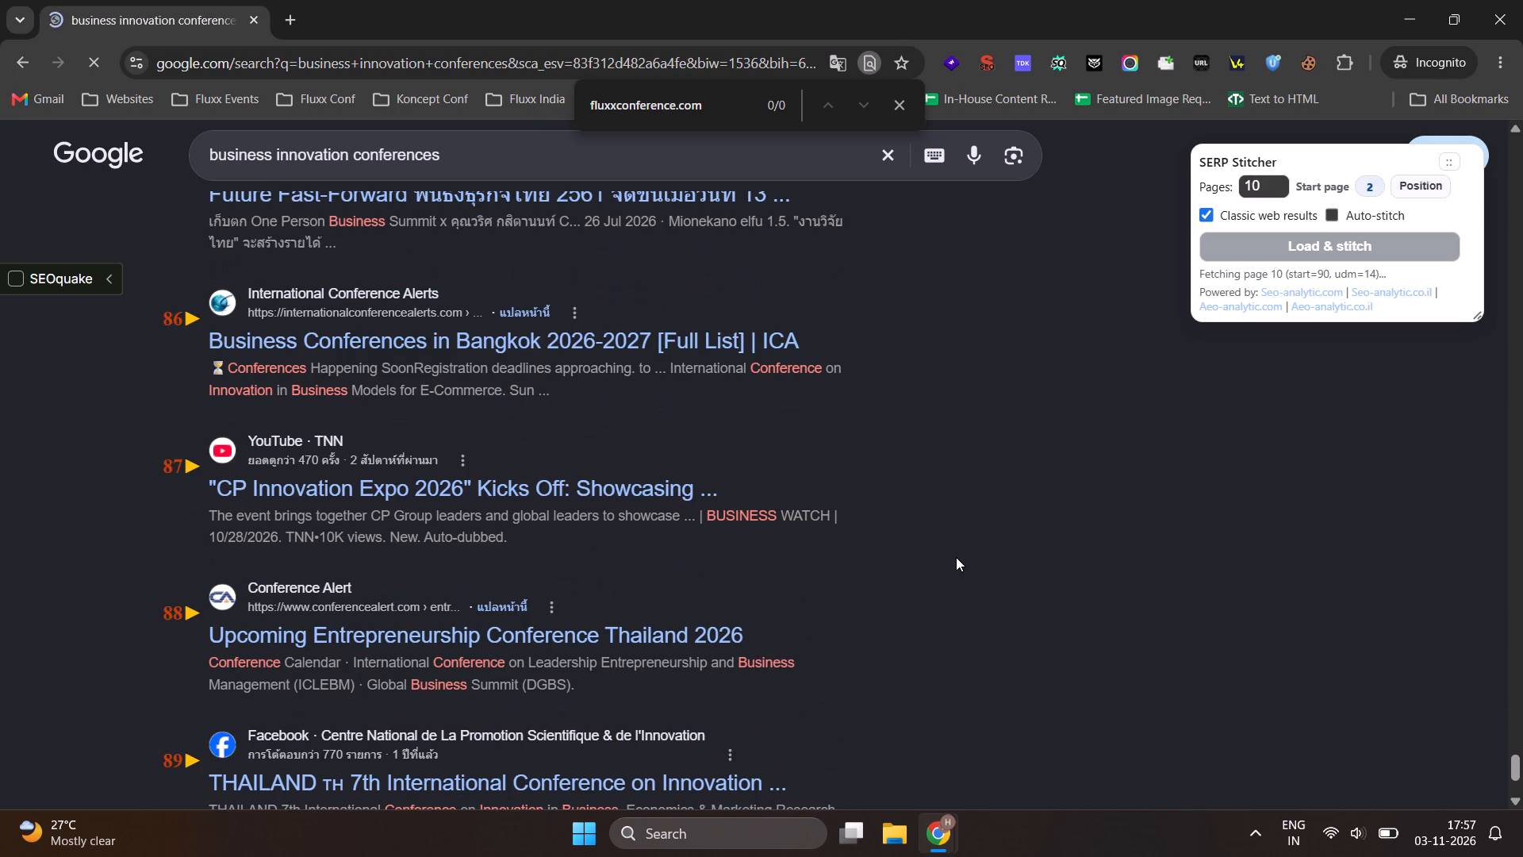
{"action": "scroll", "coordinate": [956, 557], "scroll_direction": "down", "scroll_amount": 2}
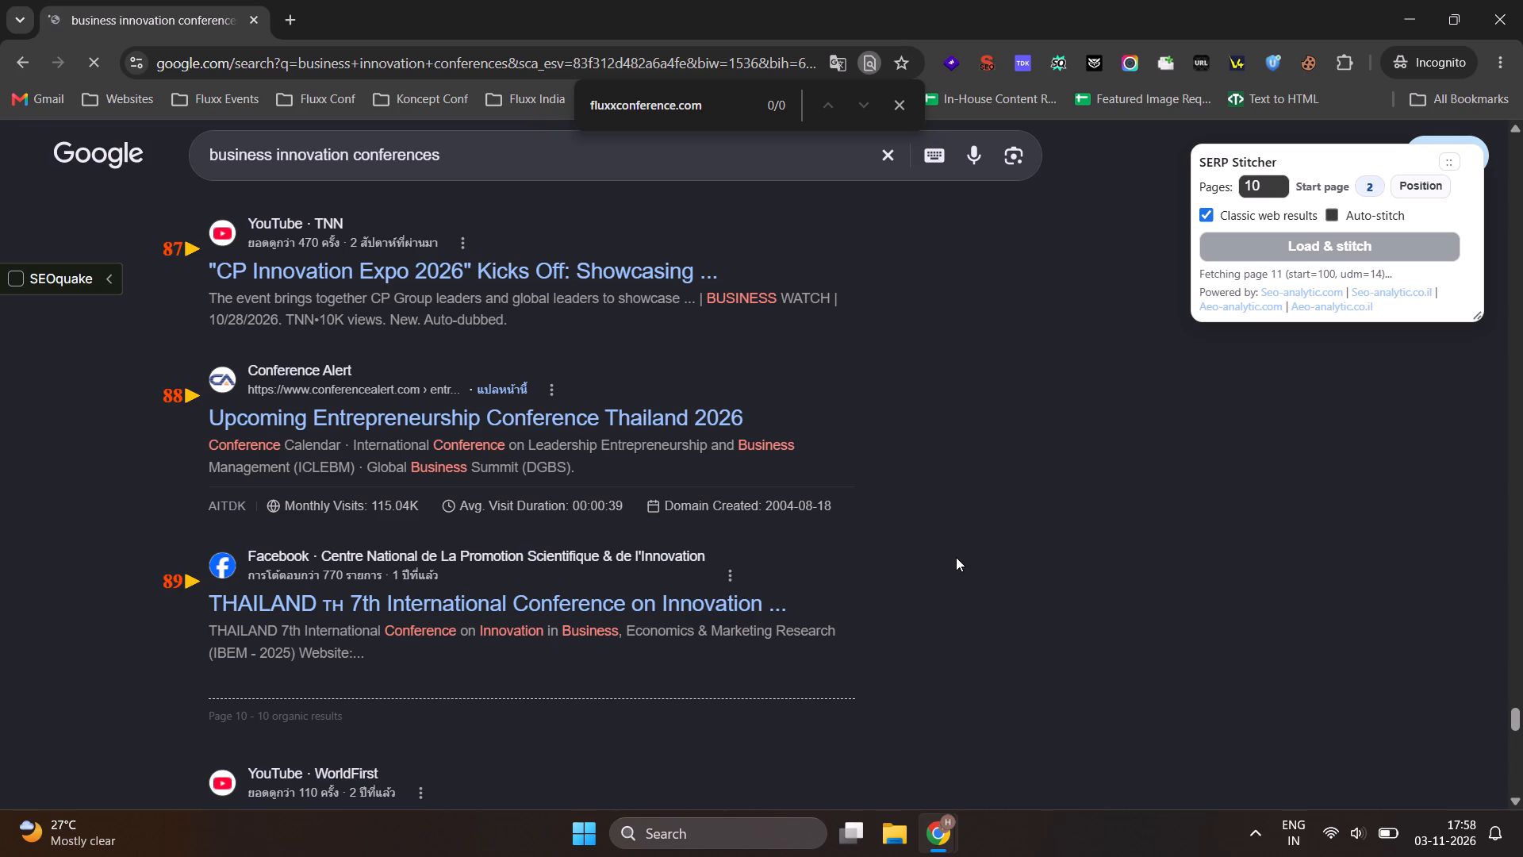
{"action": "scroll", "coordinate": [956, 557], "scroll_direction": "down", "scroll_amount": 2}
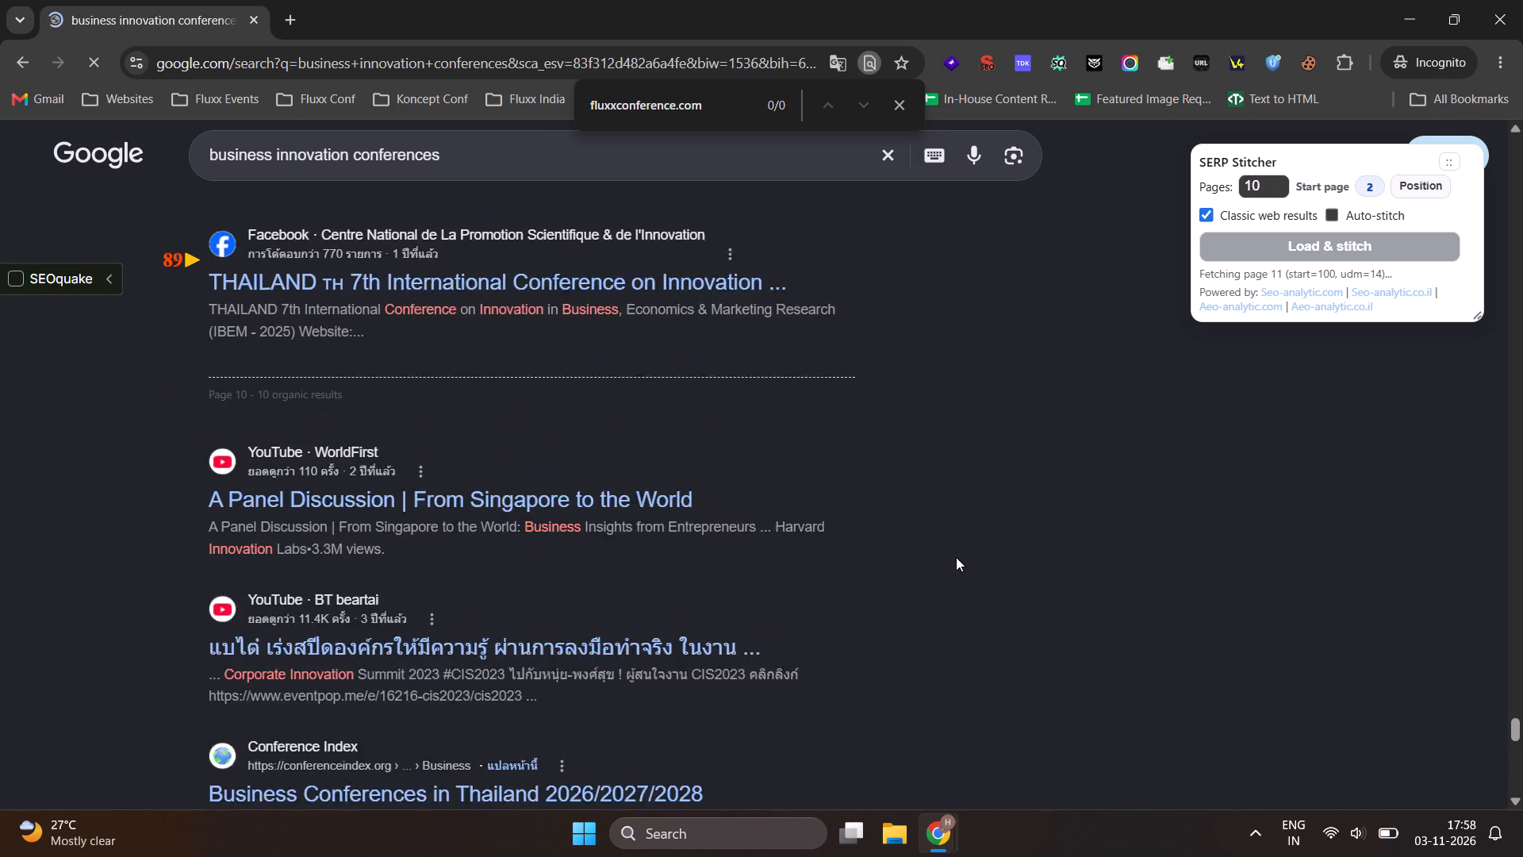
{"action": "scroll", "coordinate": [956, 557], "scroll_direction": "down", "scroll_amount": 11}
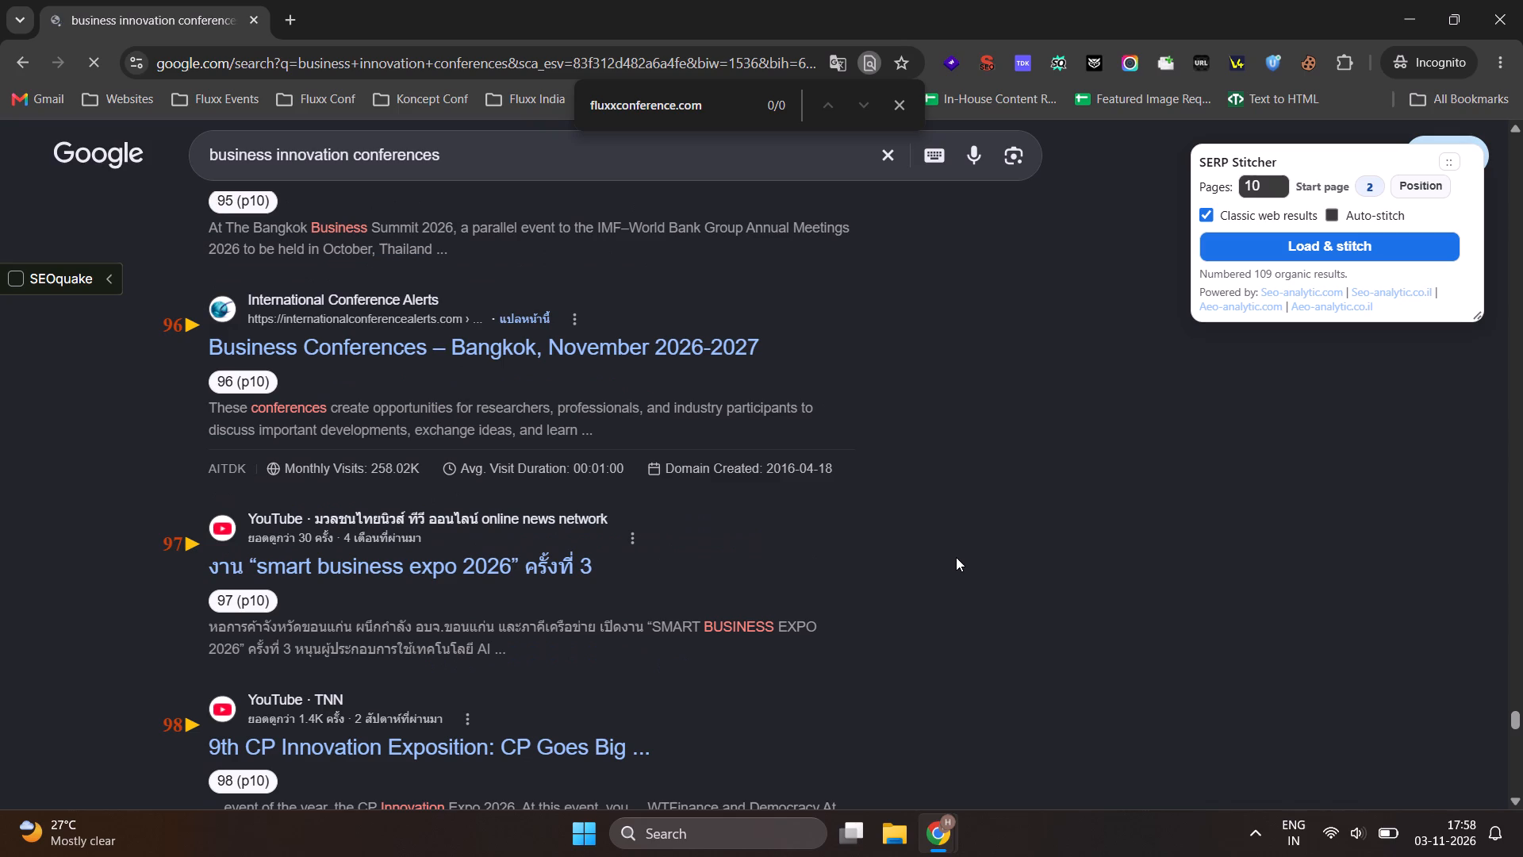
{"action": "scroll", "coordinate": [956, 557], "scroll_direction": "down", "scroll_amount": 12}
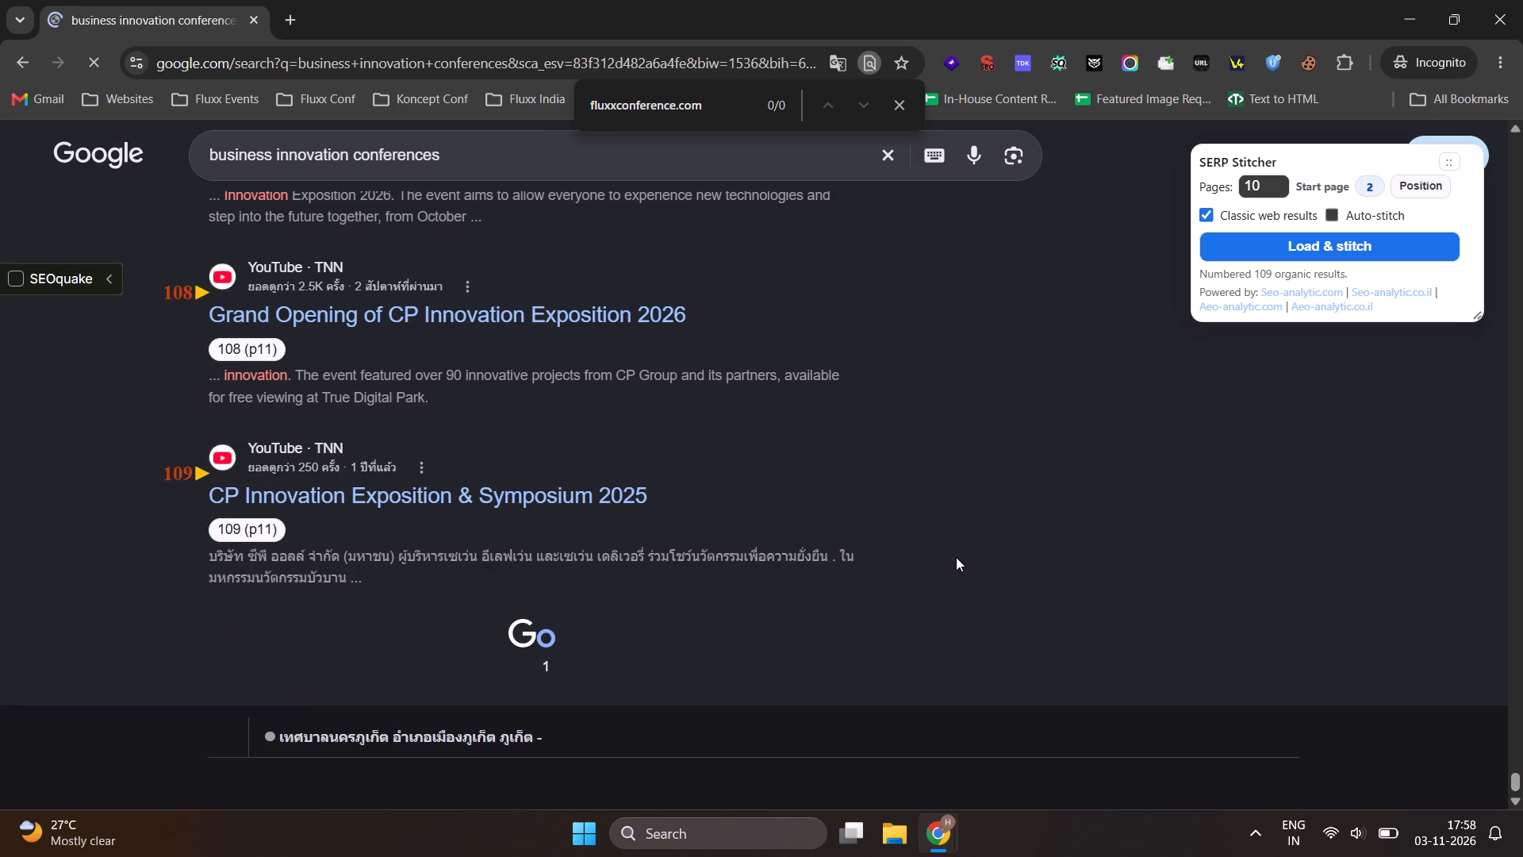
{"action": "scroll", "coordinate": [956, 557], "scroll_direction": "down", "scroll_amount": 6}
Search the complete stitched "business innovation conferences" results for fluxxconference.com.
{"action": "key", "text": "ctrl+f"}
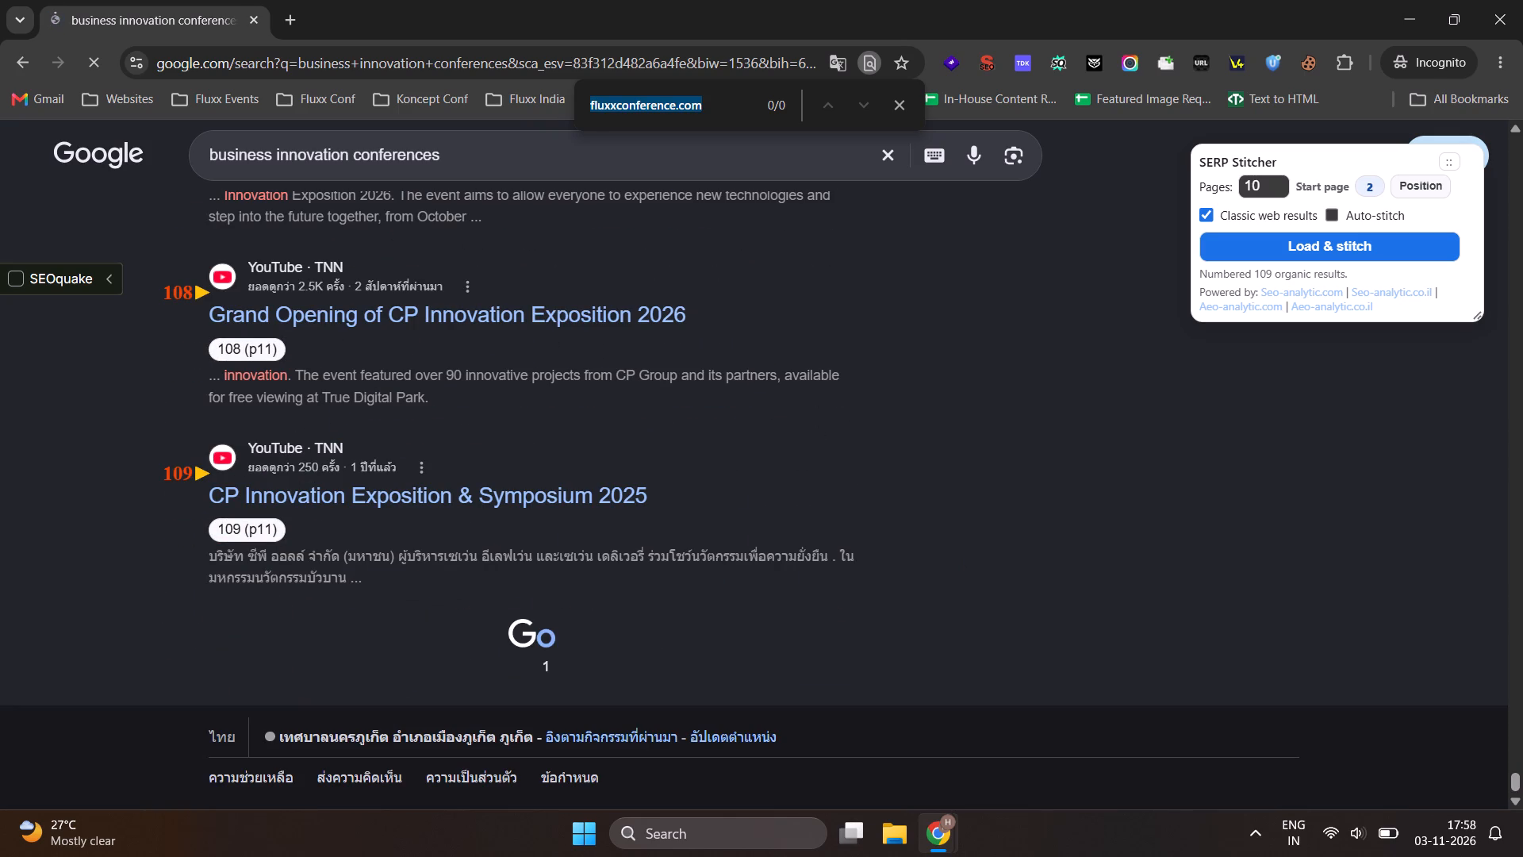
{"action": "key", "text": "Return"}
{"action": "key", "text": "Return"}
{"action": "key", "text": "Return"}
{"action": "key", "text": "Return"}
{"action": "key", "text": "Return"}
{"action": "key", "text": "Return"}
{"action": "key", "text": "Return"}
{"action": "key", "text": "Return"}
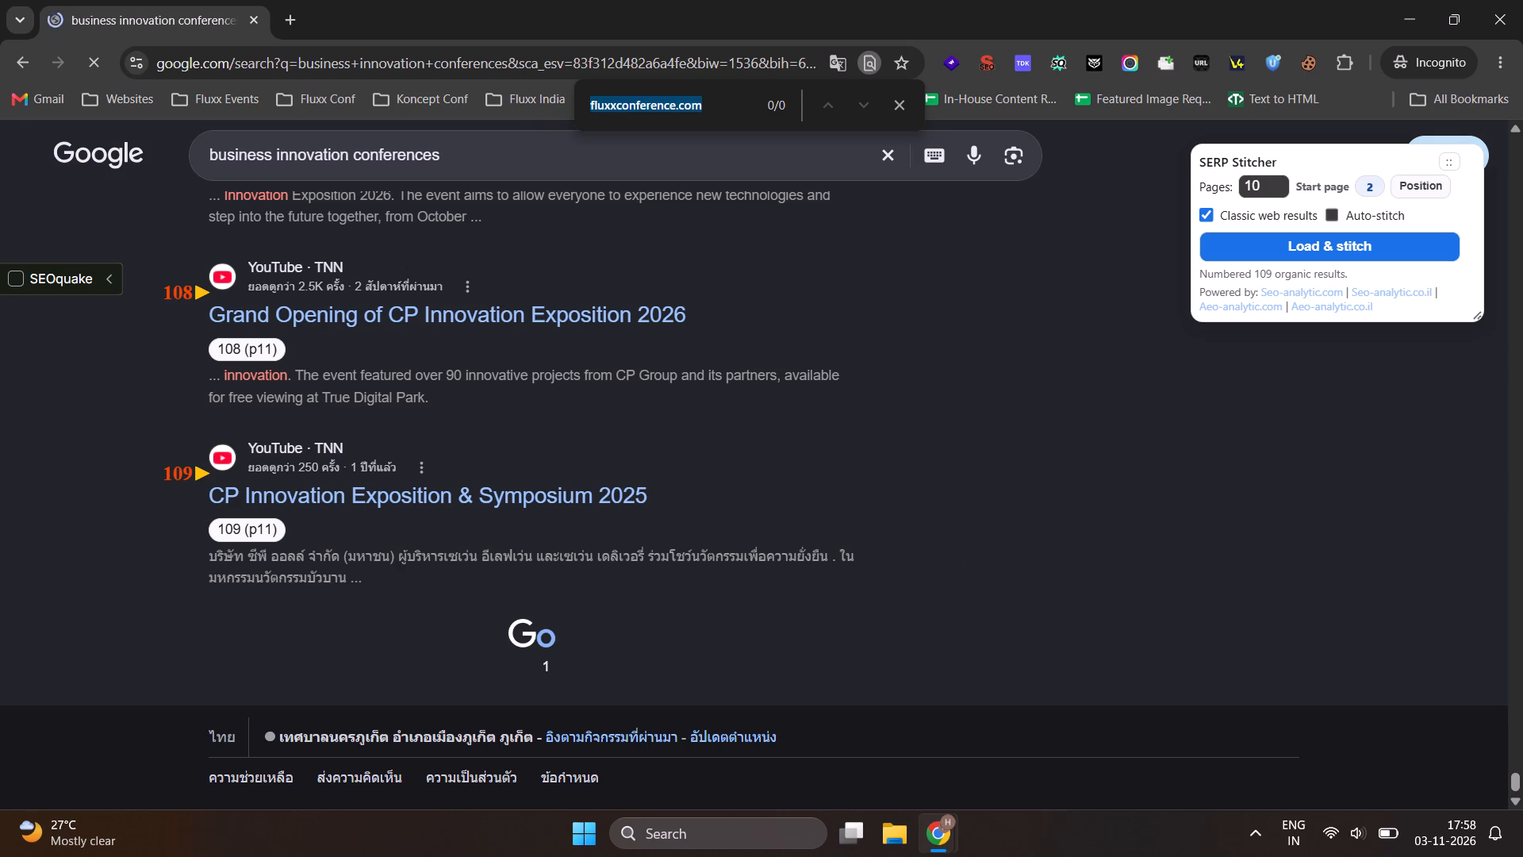
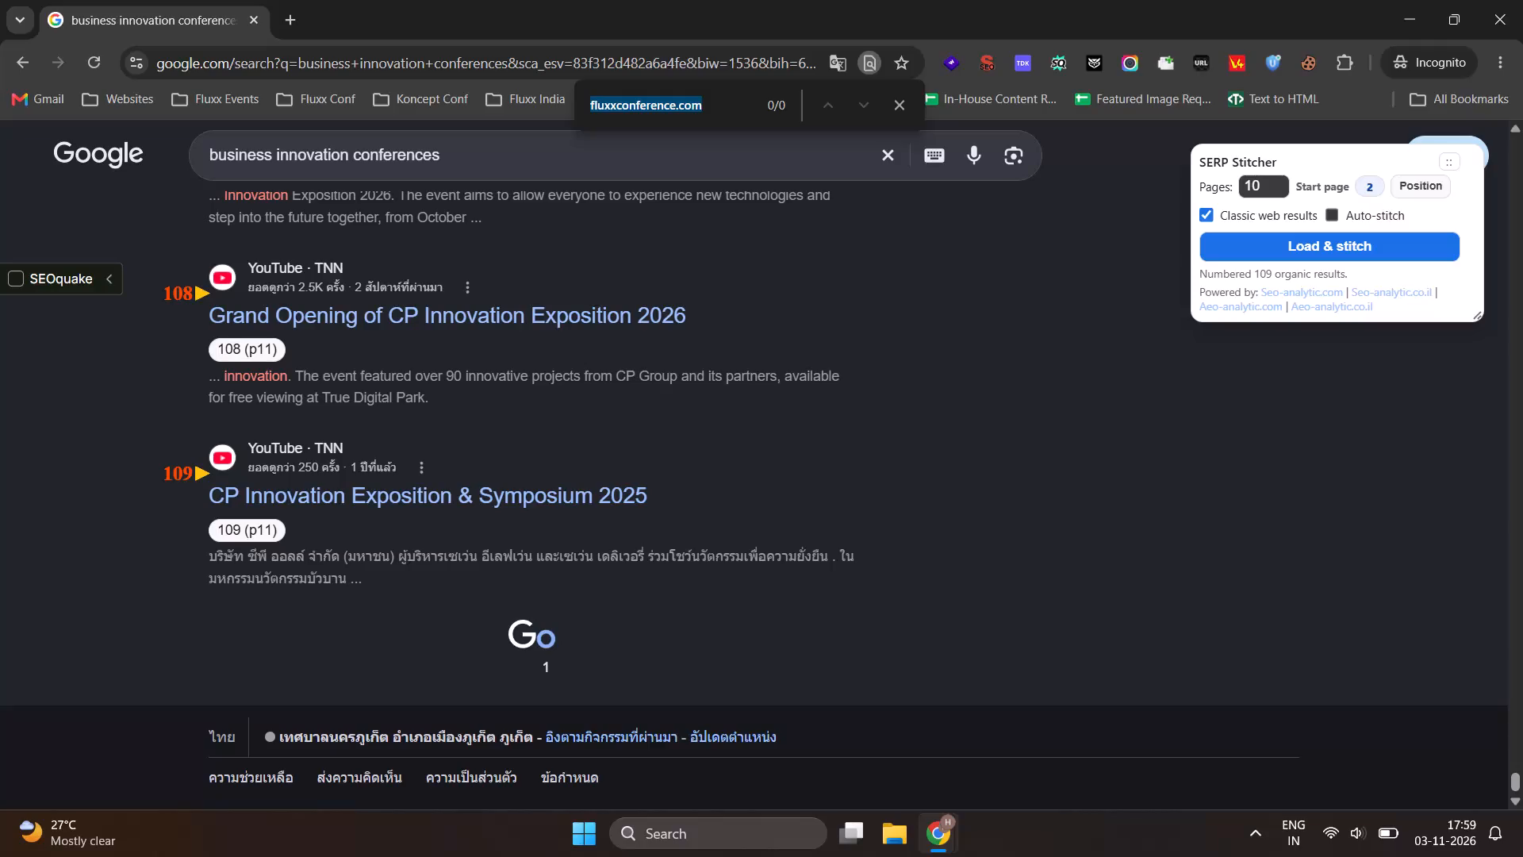
Search Google for the row 25 keyword "CXO summit" and check the AI overview and first results for the Fluxx Conference listing.
{"action": "key", "text": "alt+Tab"}
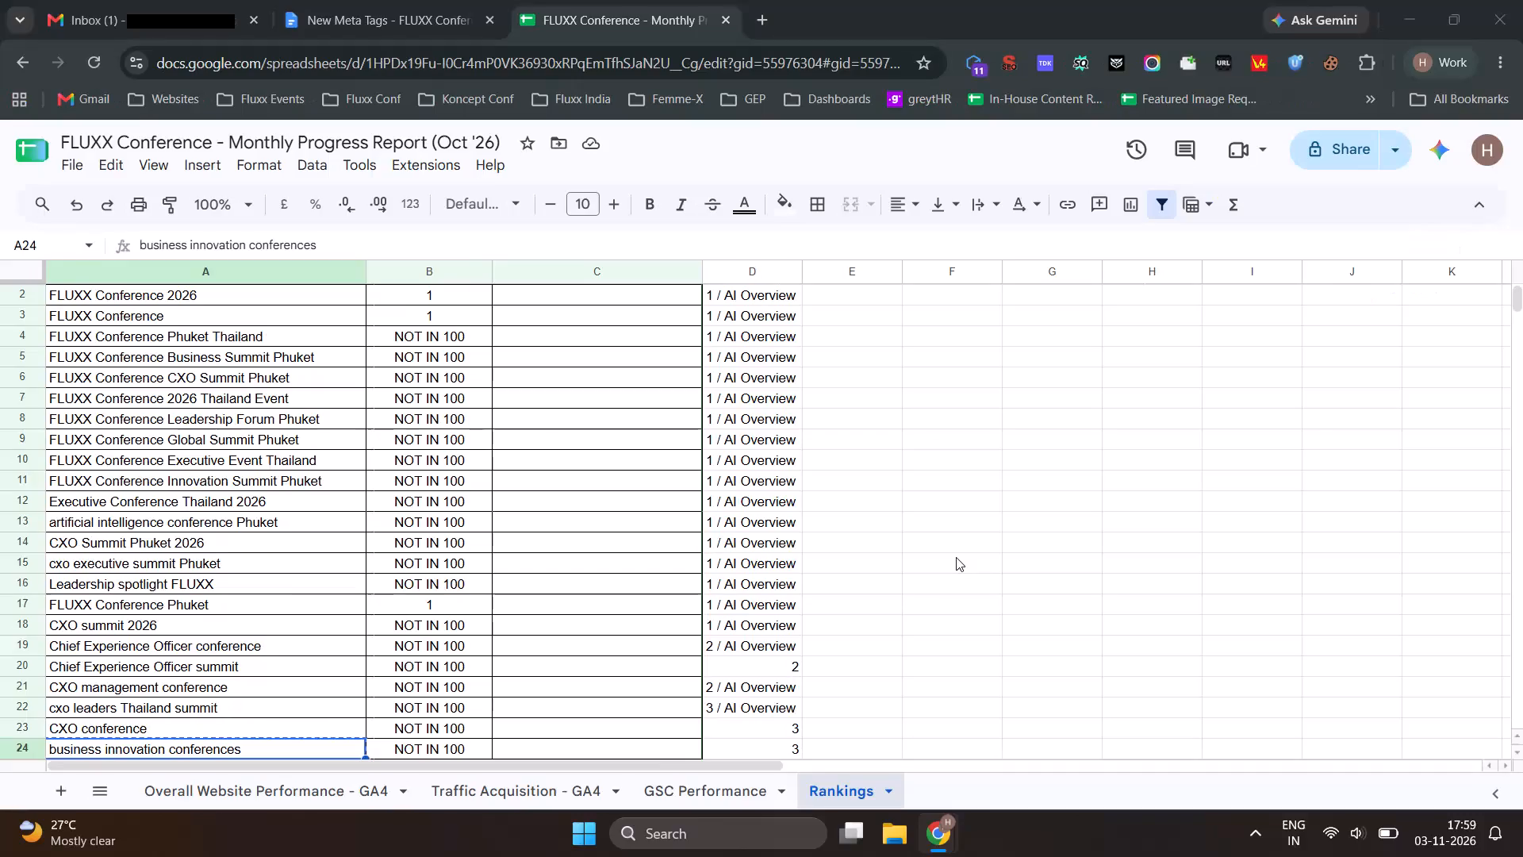
{"action": "key", "text": "Down"}
{"action": "key", "text": "ctrl+c"}
{"action": "key", "text": "alt+Tab"}
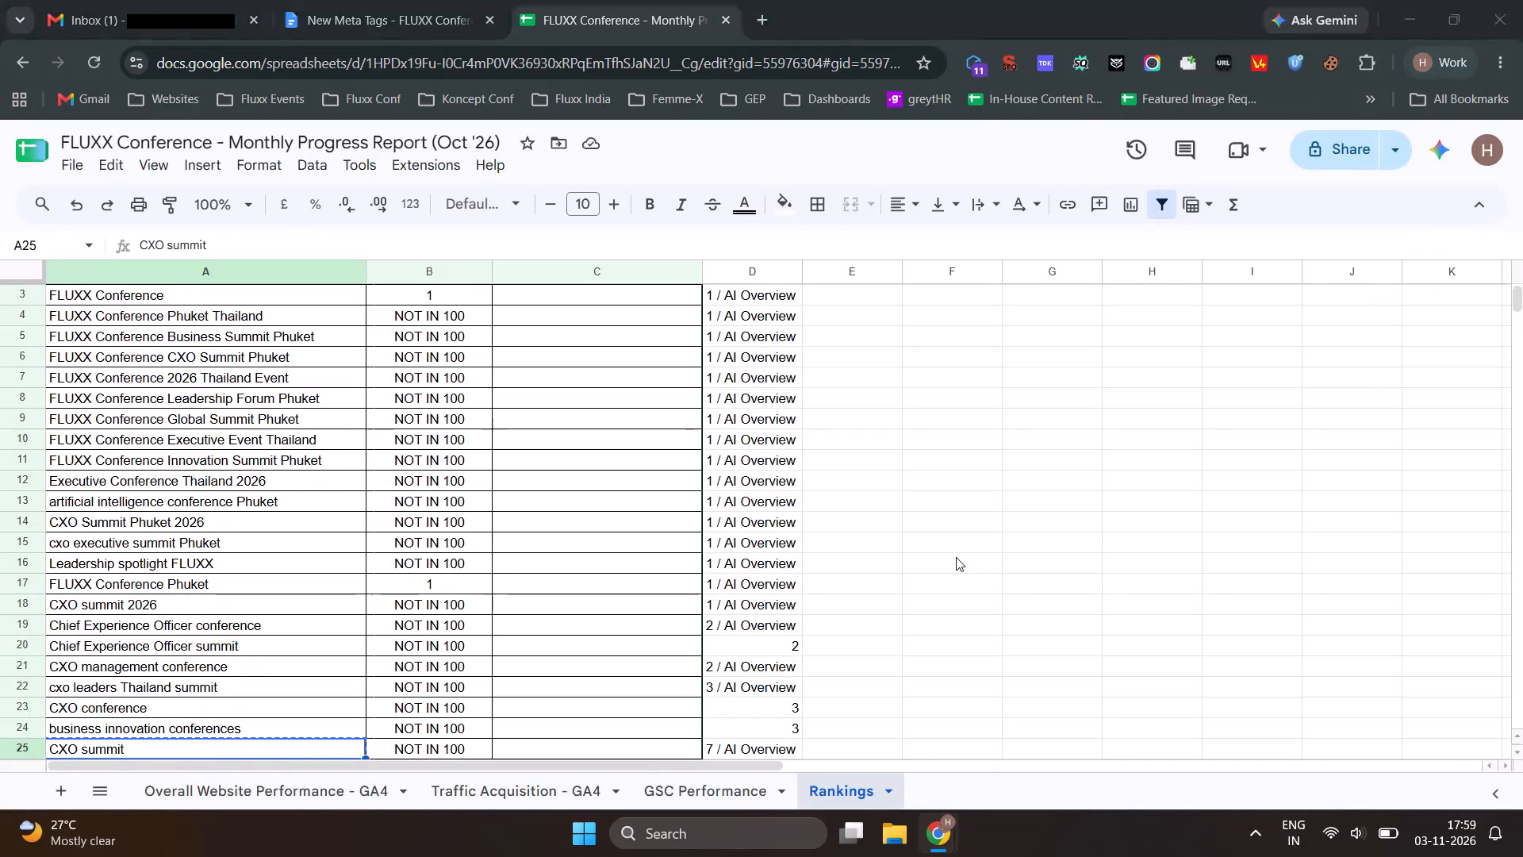
{"action": "double_click", "coordinate": [889, 162]}
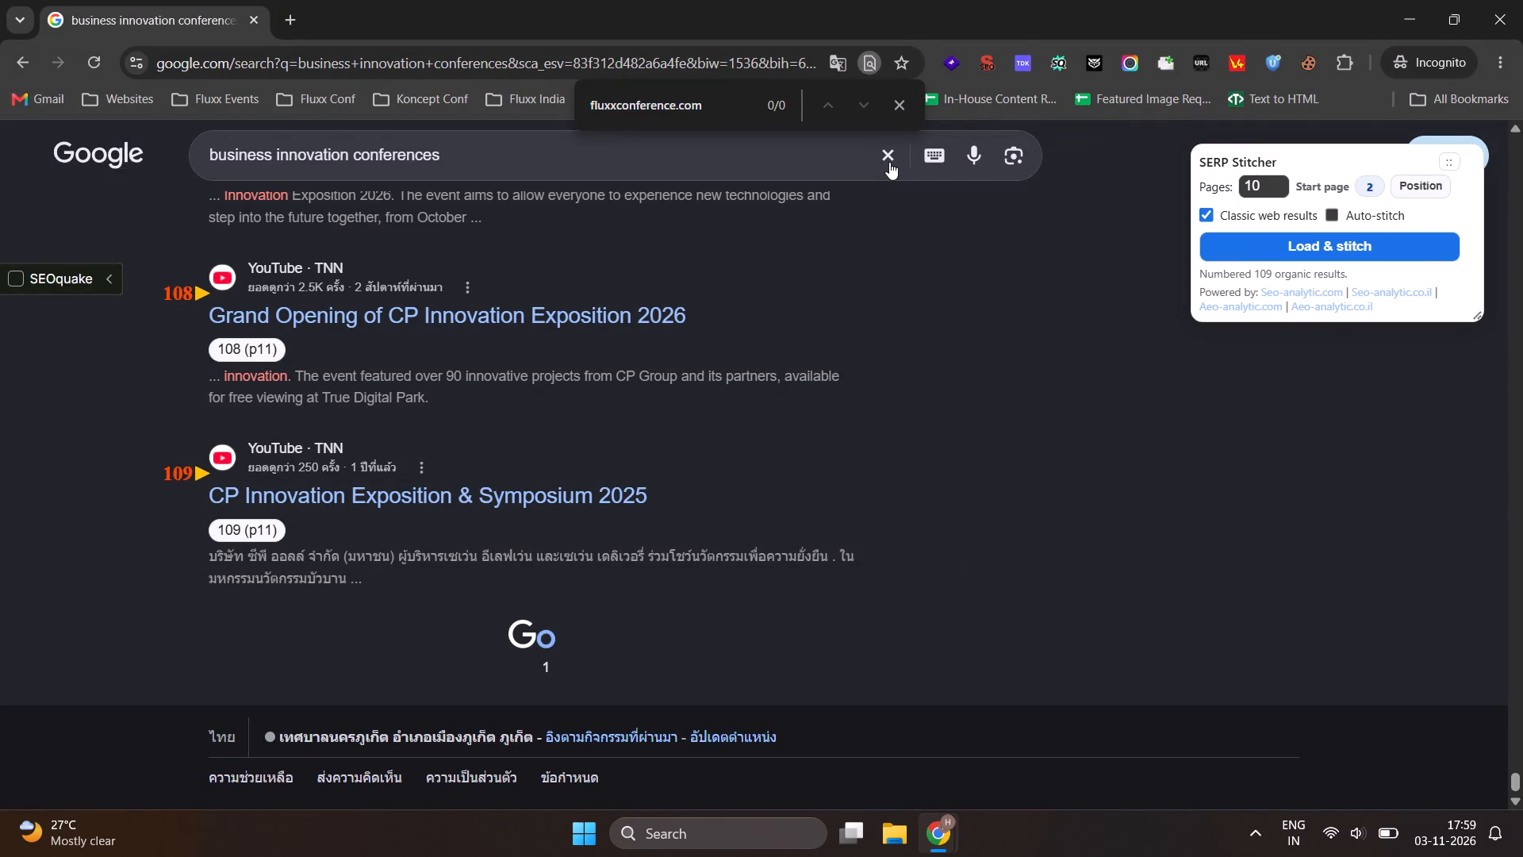
{"action": "key", "text": "ctrl+v"}
{"action": "key", "text": "Return"}
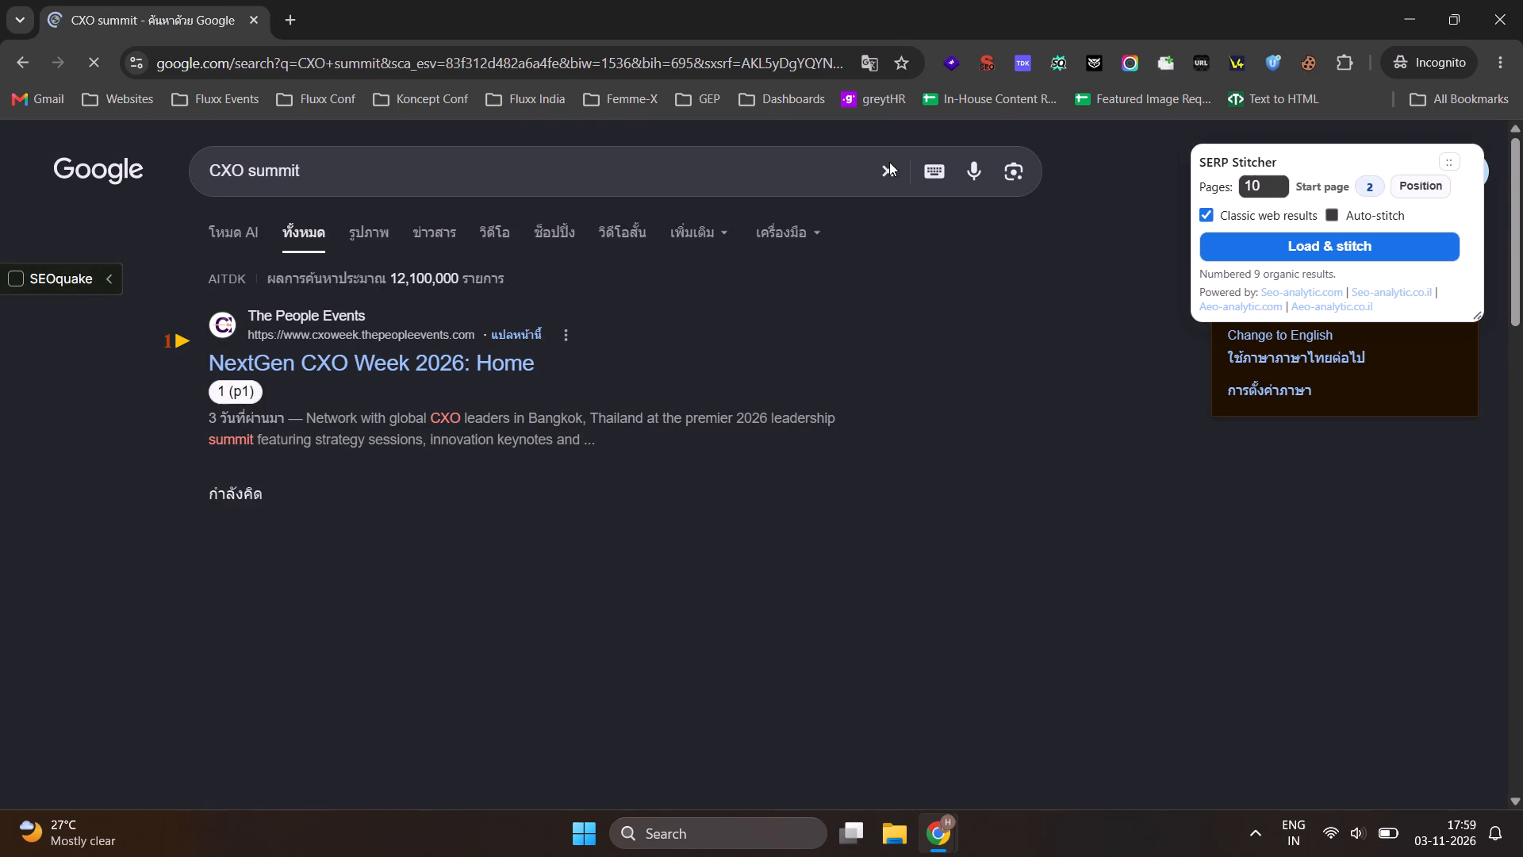
{"action": "scroll", "coordinate": [751, 481], "scroll_direction": "down", "scroll_amount": 3}
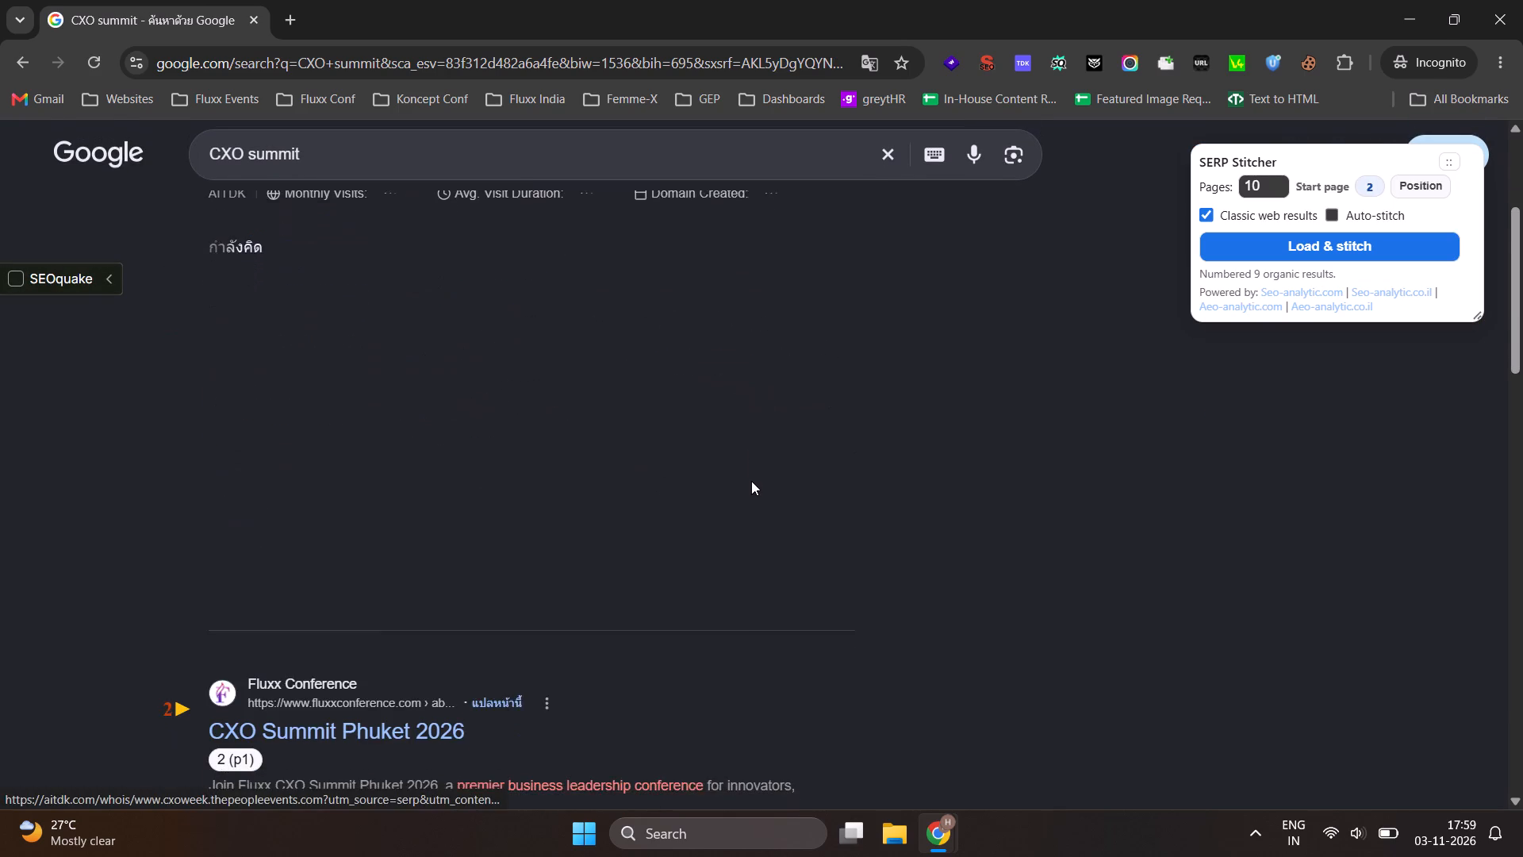
{"action": "scroll", "coordinate": [751, 481], "scroll_direction": "down", "scroll_amount": 3}
{"action": "scroll", "coordinate": [751, 481], "scroll_direction": "up", "scroll_amount": 1}
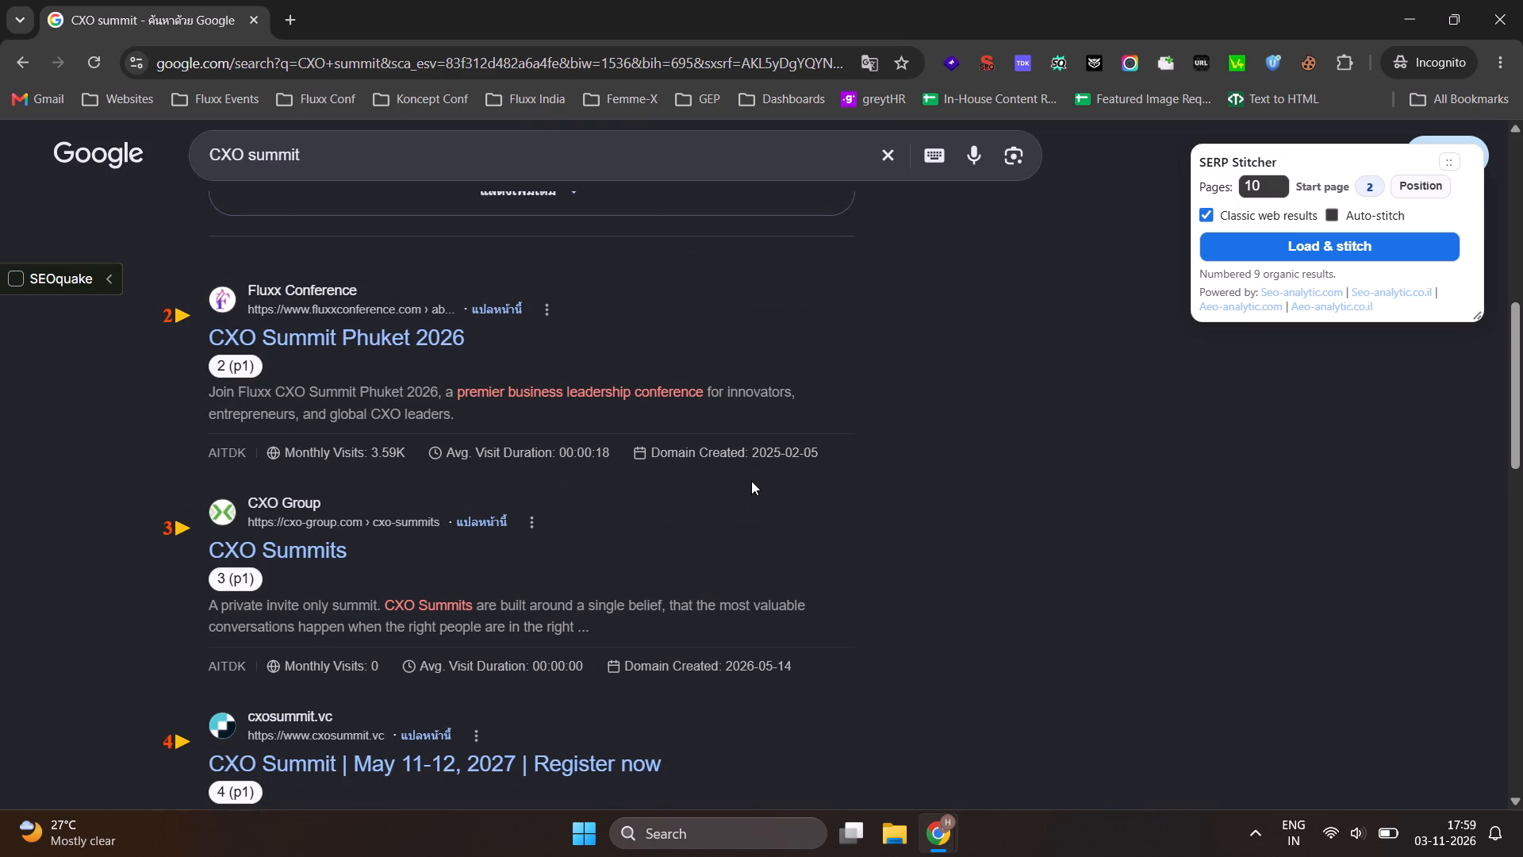
{"action": "scroll", "coordinate": [751, 481], "scroll_direction": "up", "scroll_amount": 6}
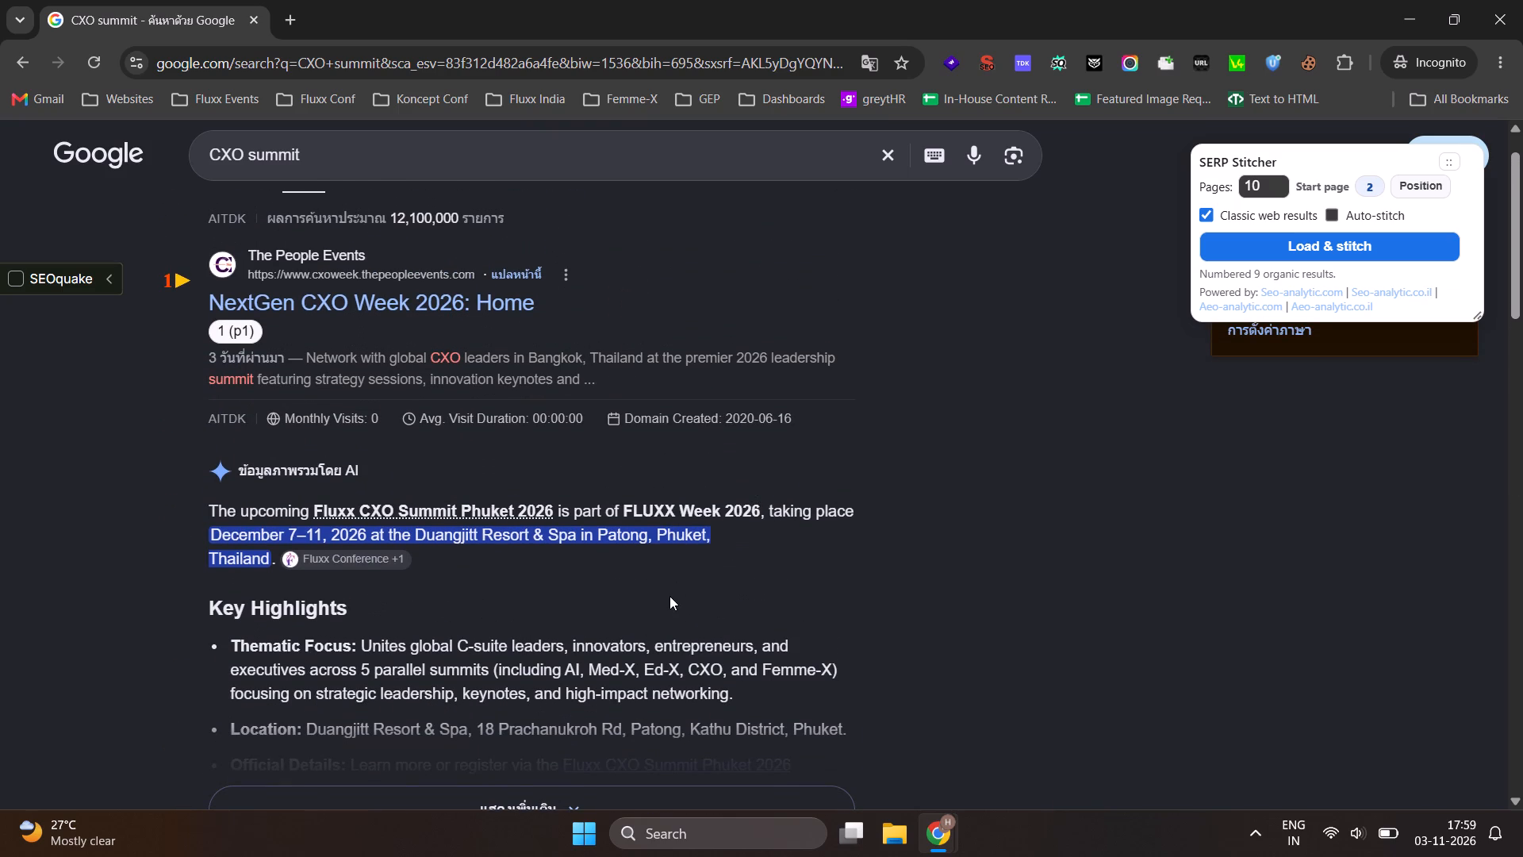
Set the CXO summit ranking in cell D25 of the Rankings sheet to "2 / AI Overview".
{"action": "key", "text": "alt+Tab"}
{"action": "key", "text": "Right"}
{"action": "key", "text": "Right"}
{"action": "key", "text": "Right"}
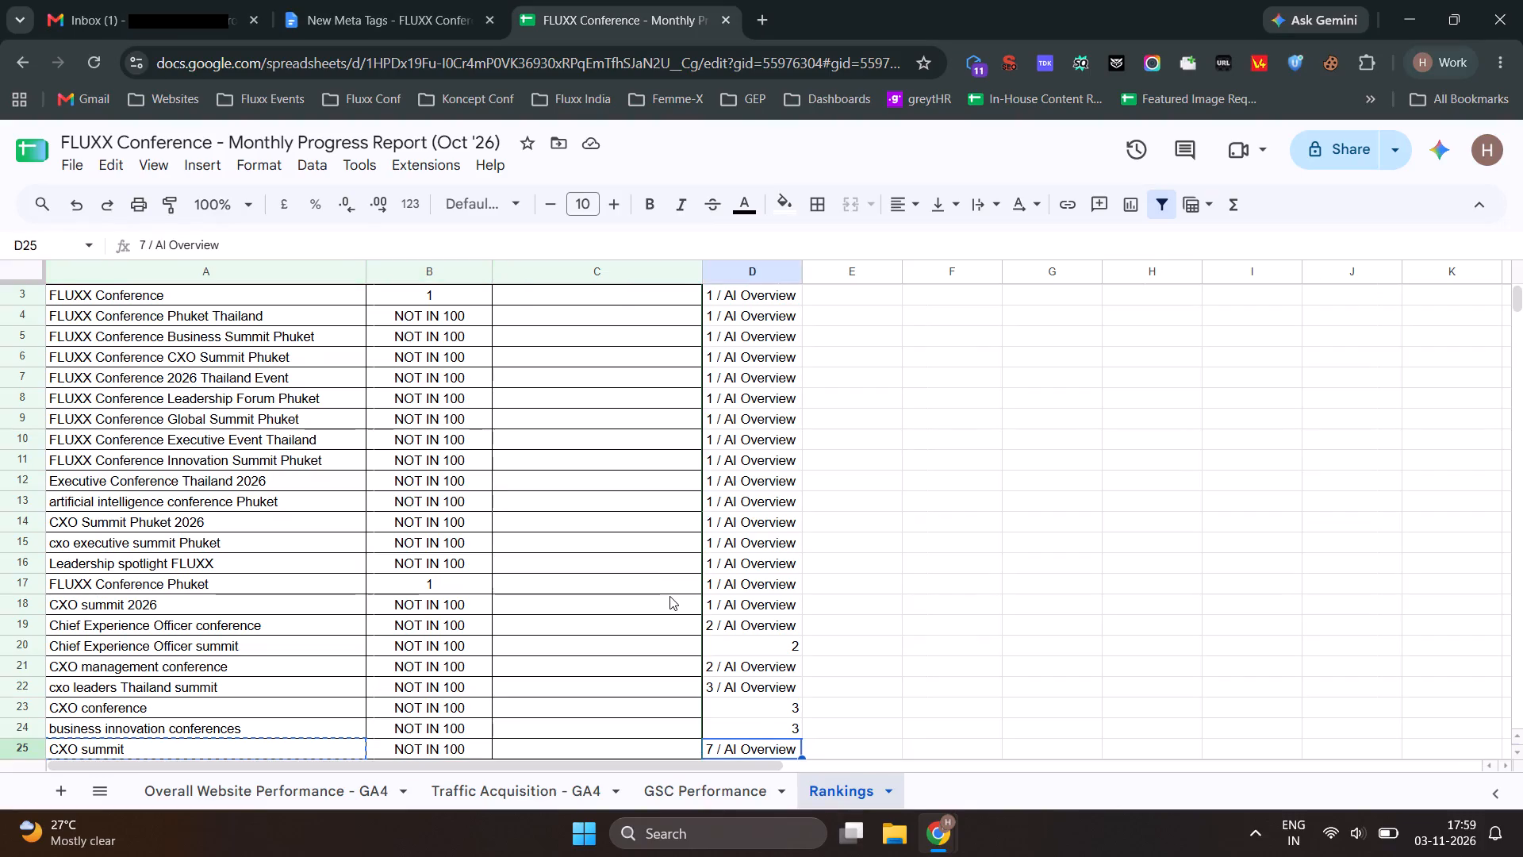
{"action": "double_click", "coordinate": [719, 748]}
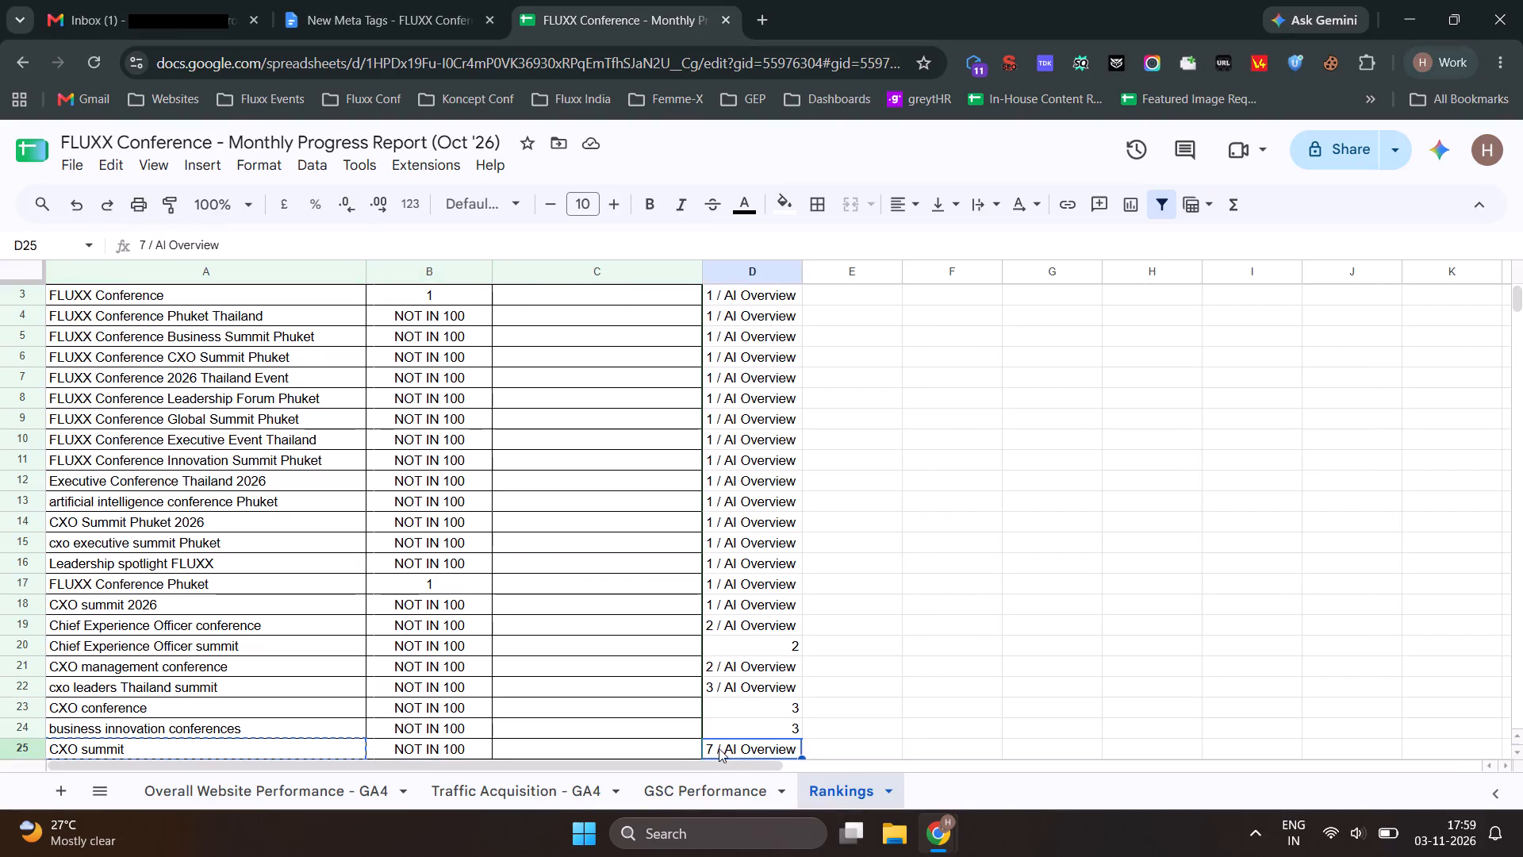
{"action": "left_click", "coordinate": [712, 748]}
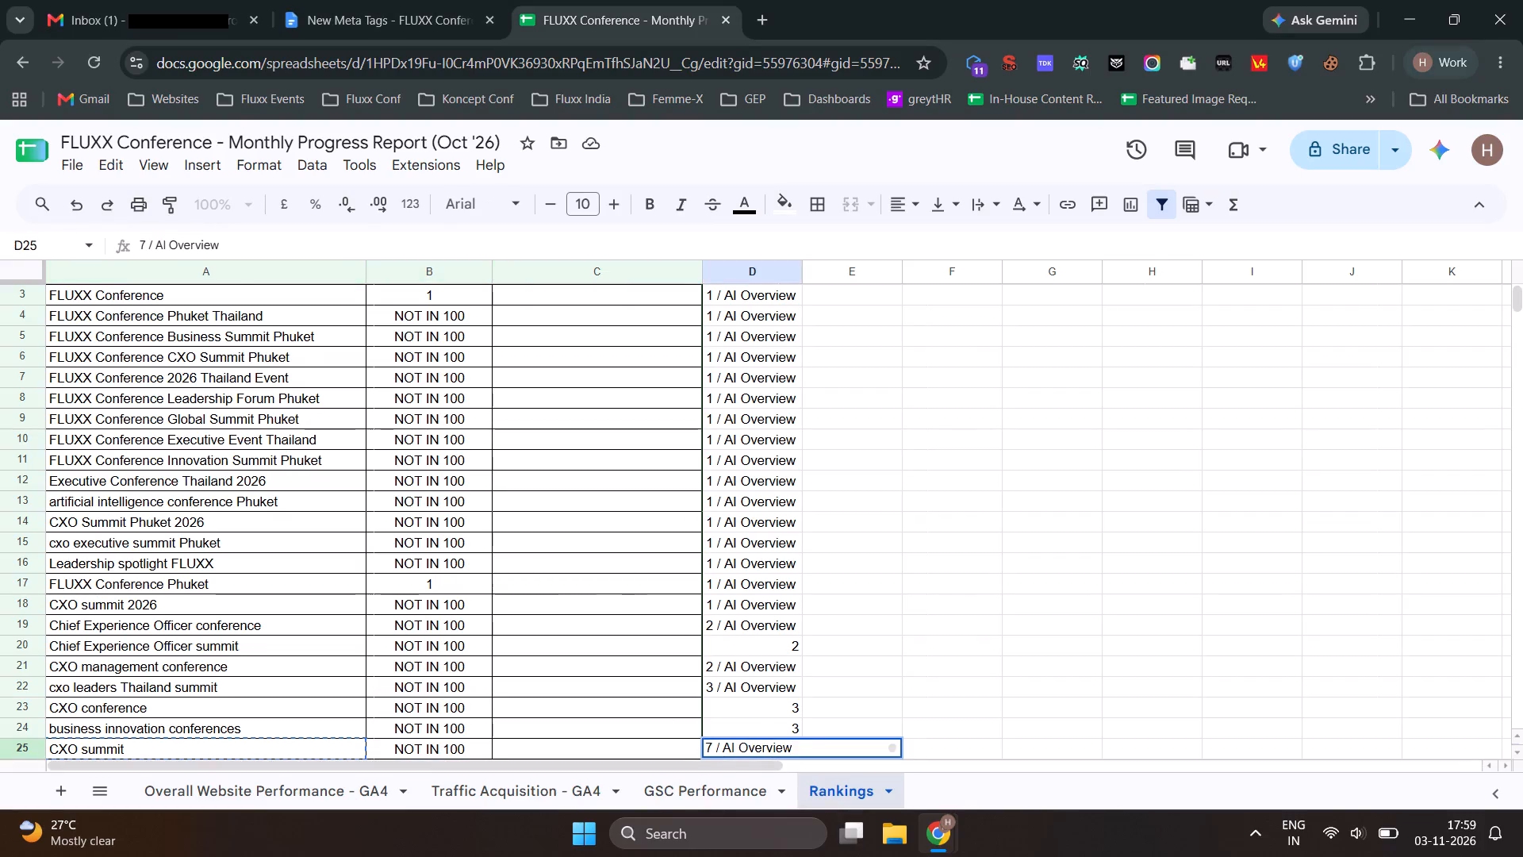
{"action": "key", "text": "BackSpace"}
{"action": "key", "text": "2"}
{"action": "key", "text": "Return"}
Copy the row 26 keyword "ai conference Thailand" from the Rankings sheet and search Google for it in the incognito window.
{"action": "key", "text": "Left"}
{"action": "key", "text": "Left"}
{"action": "key", "text": "Left"}
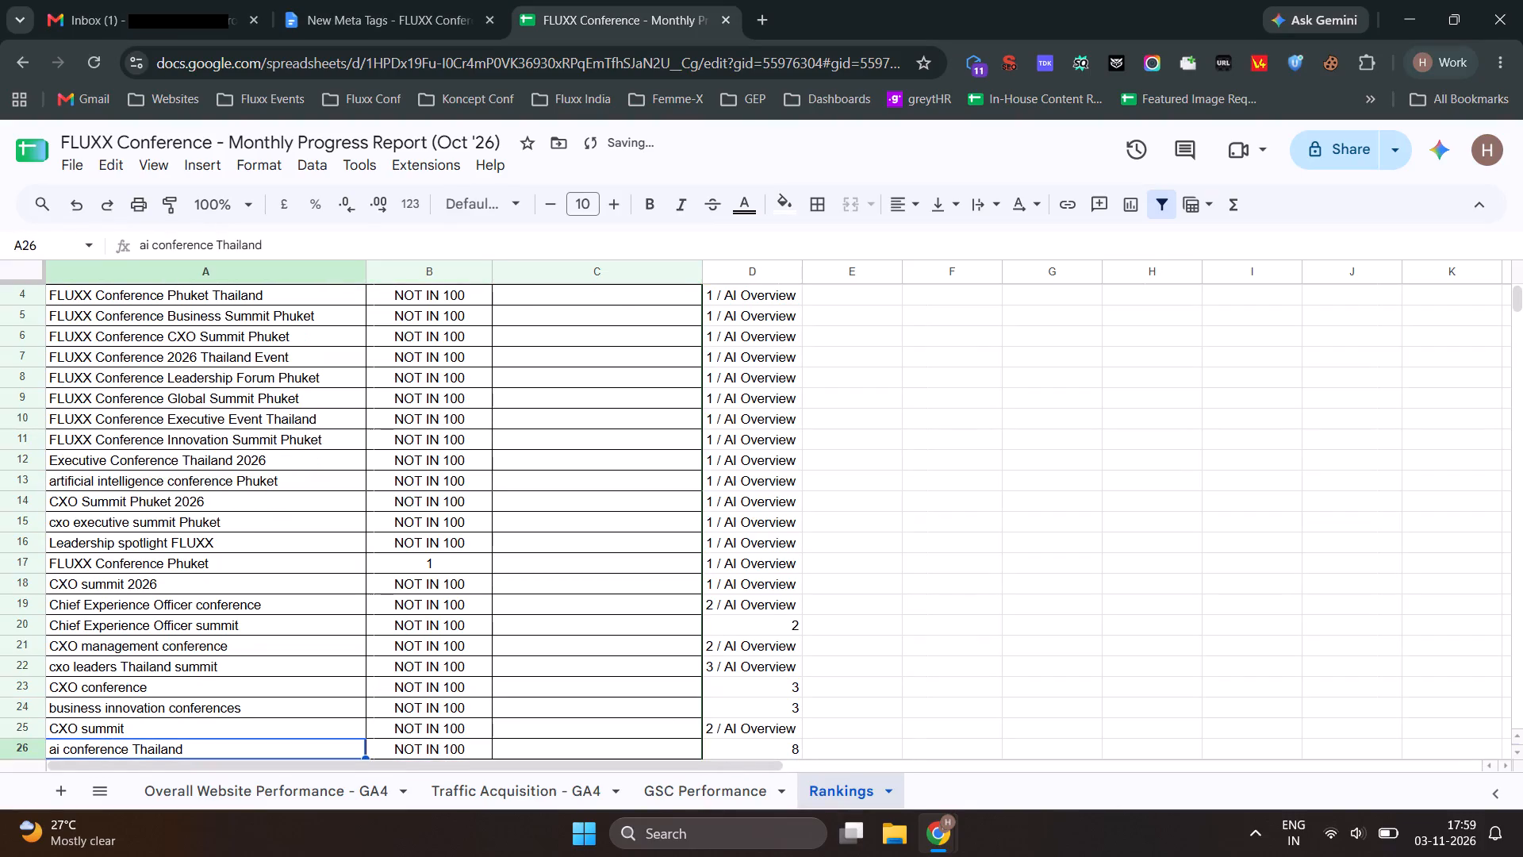
{"action": "key", "text": "ctrl+c"}
{"action": "key", "text": "ctrl+c"}
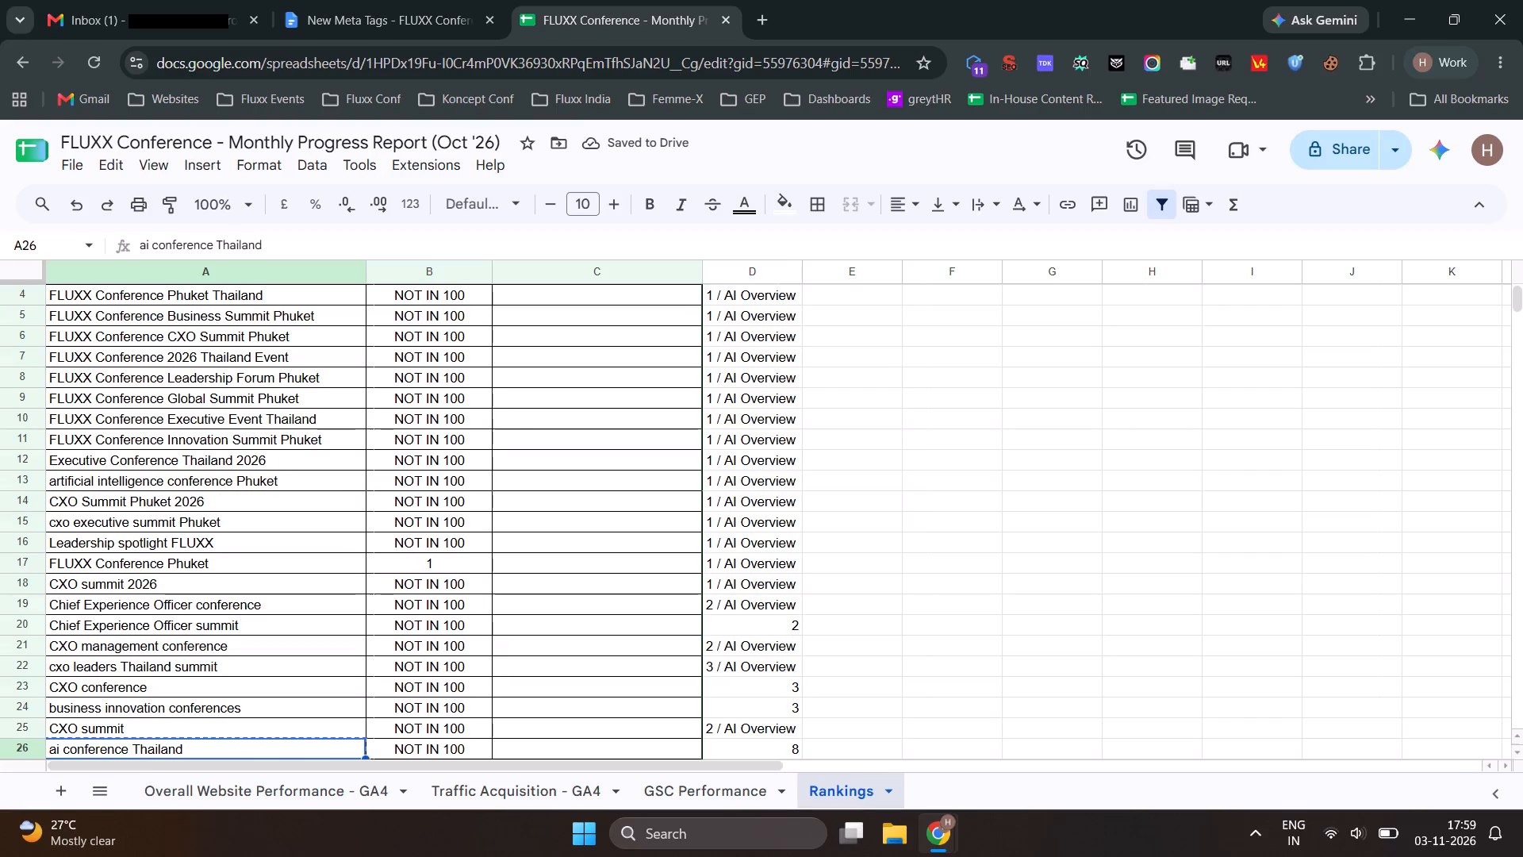
{"action": "key", "text": "alt+Tab"}
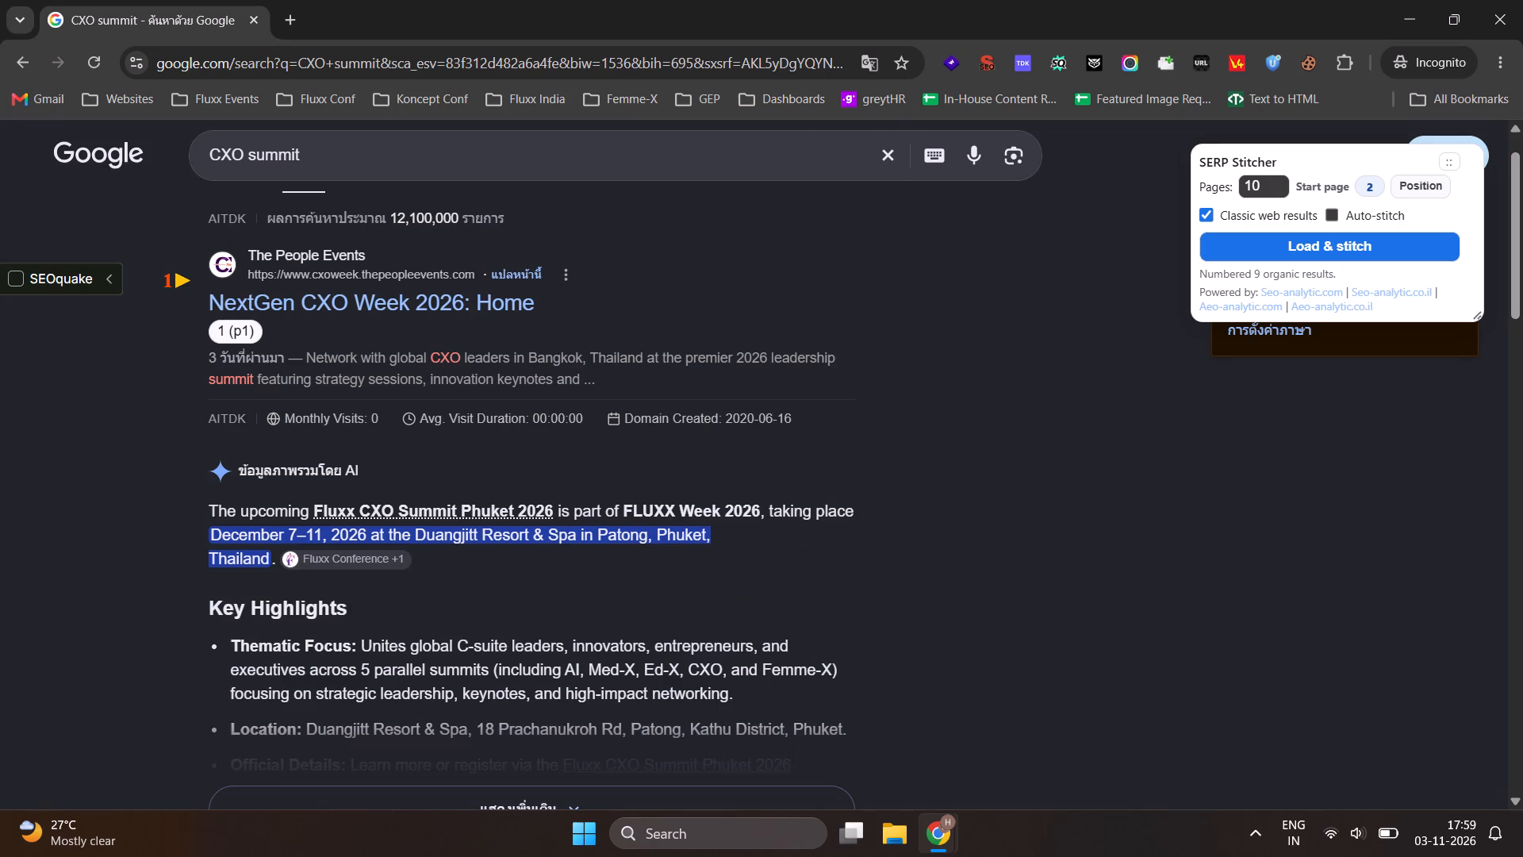
{"action": "left_click", "coordinate": [883, 162]}
{"action": "key", "text": "ctrl+v"}
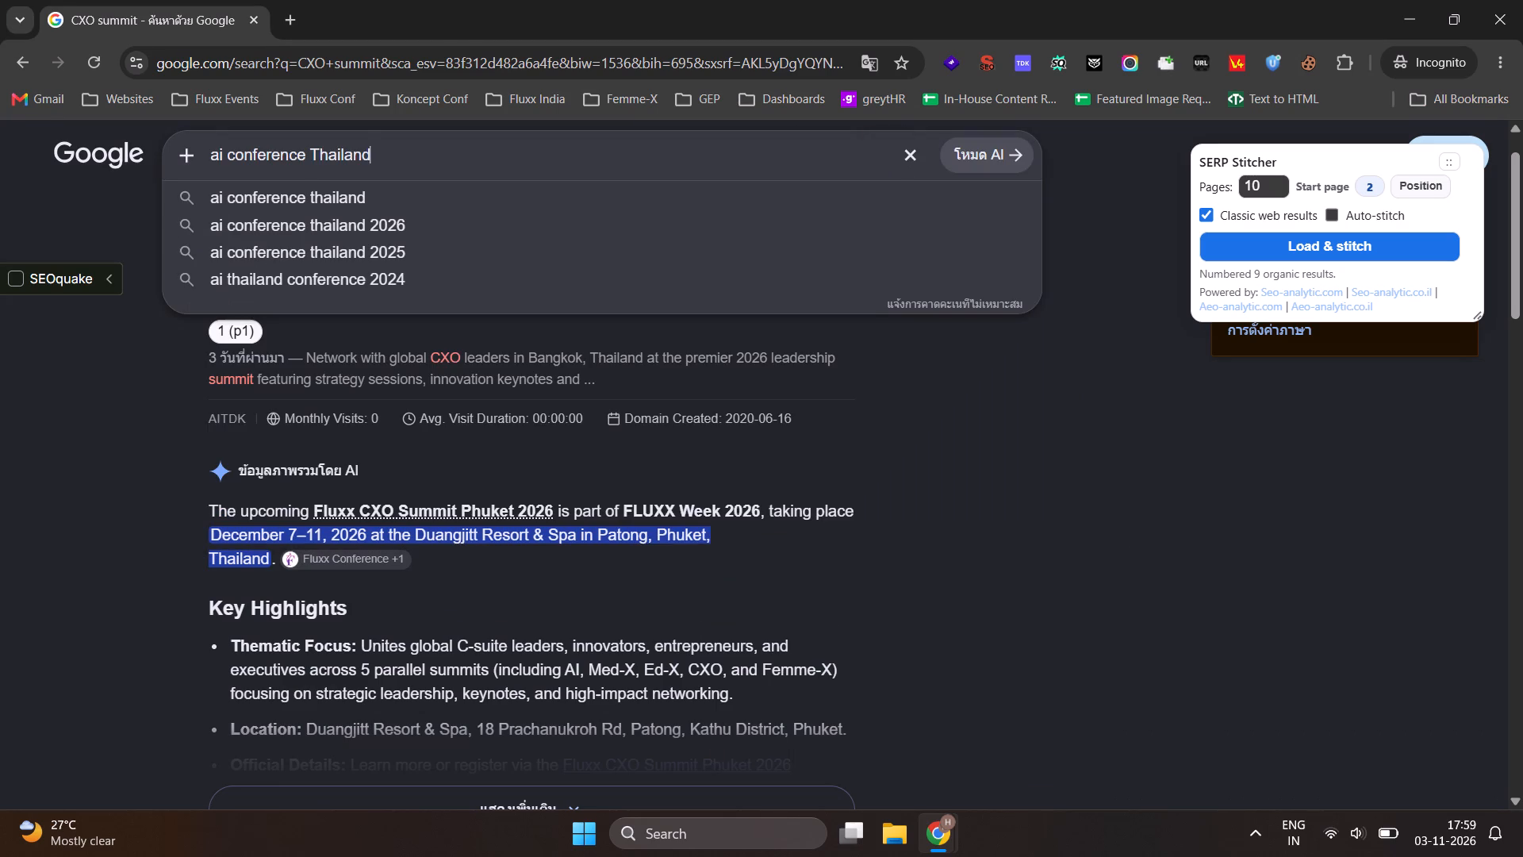
{"action": "key", "text": "Return"}
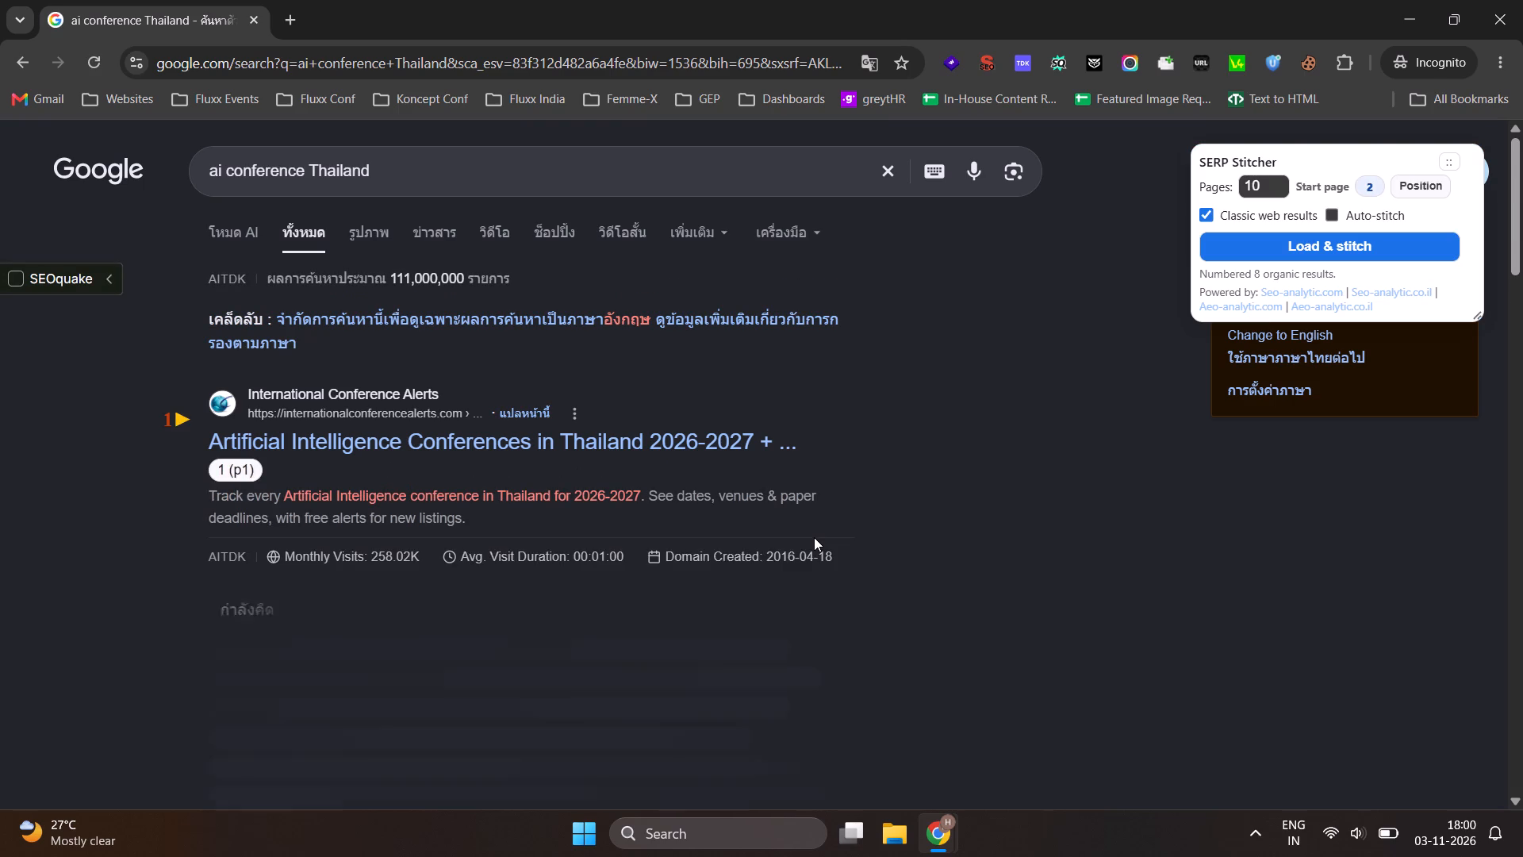
Expand the AI overview for "ai conference Thailand" and examine it for FLUXX Conference mentions.
{"action": "scroll", "coordinate": [814, 537], "scroll_direction": "down", "scroll_amount": 3}
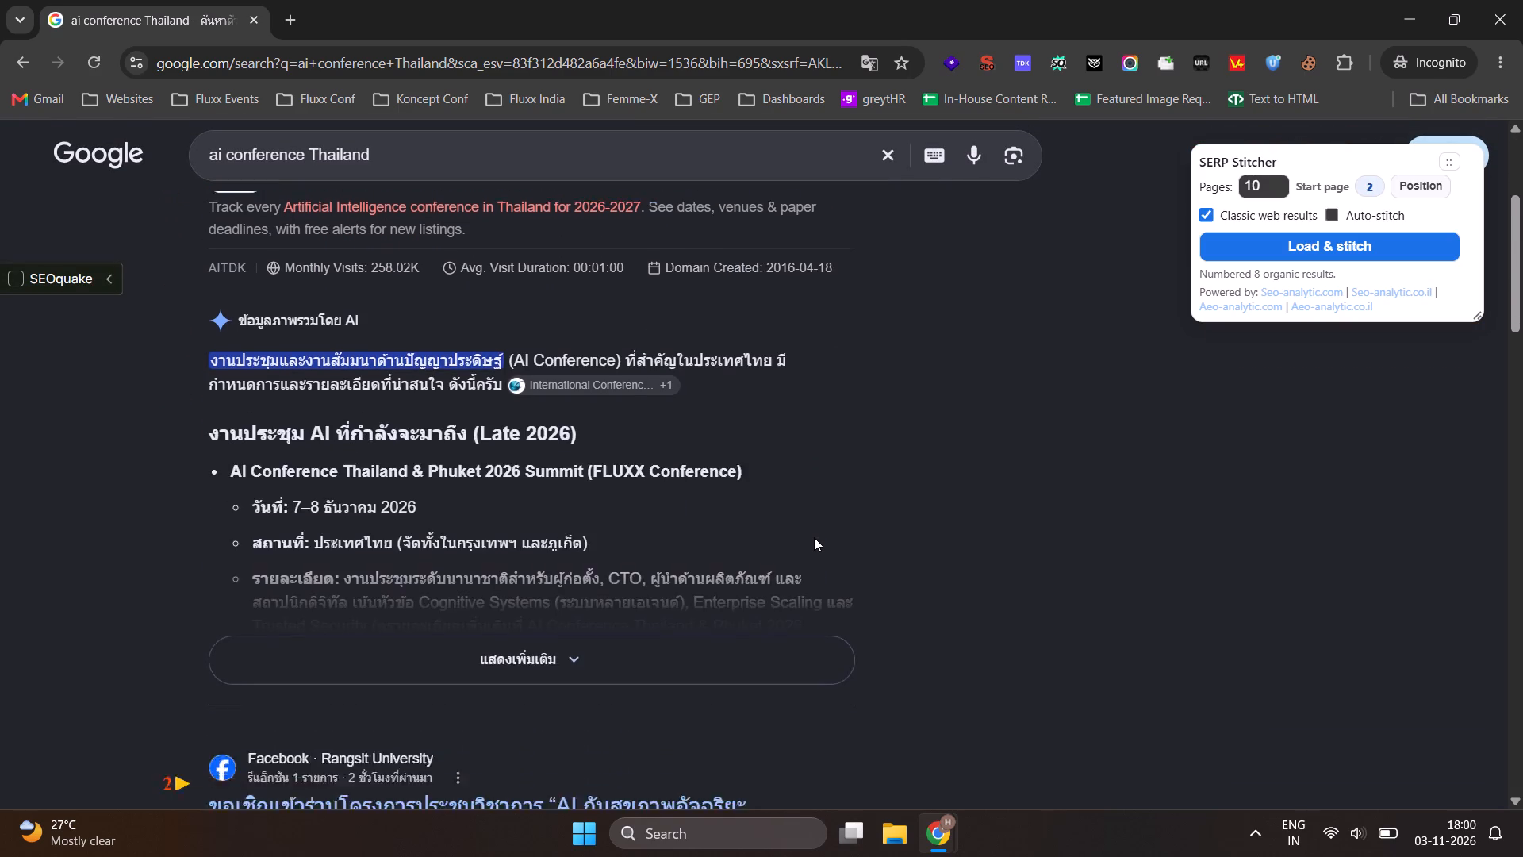
{"action": "scroll", "coordinate": [814, 537], "scroll_direction": "down", "scroll_amount": 1}
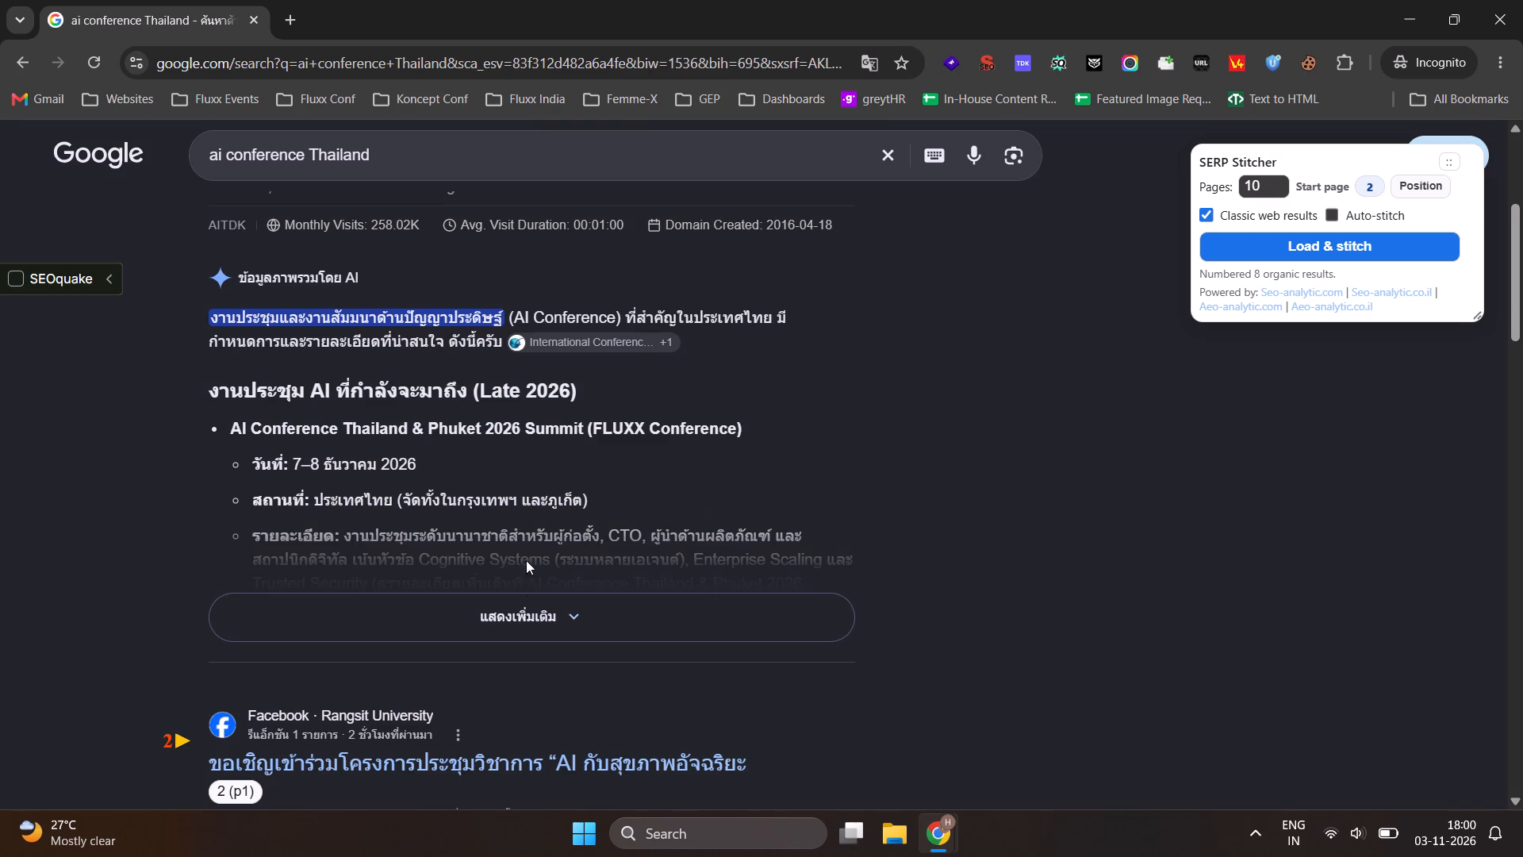
{"action": "left_click", "coordinate": [546, 624]}
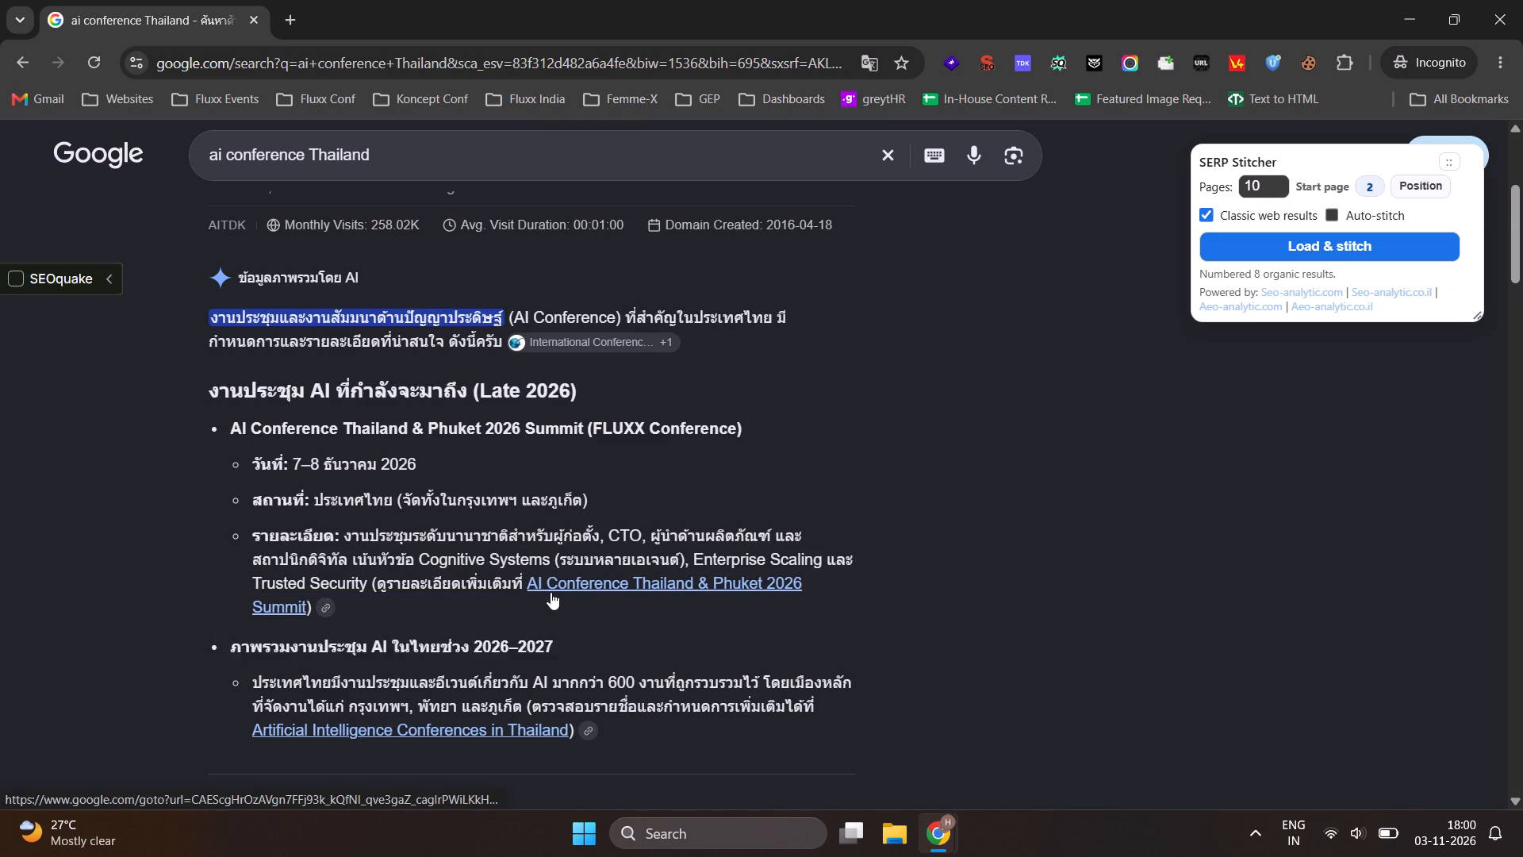
{"action": "scroll", "coordinate": [551, 592], "scroll_direction": "down", "scroll_amount": 2}
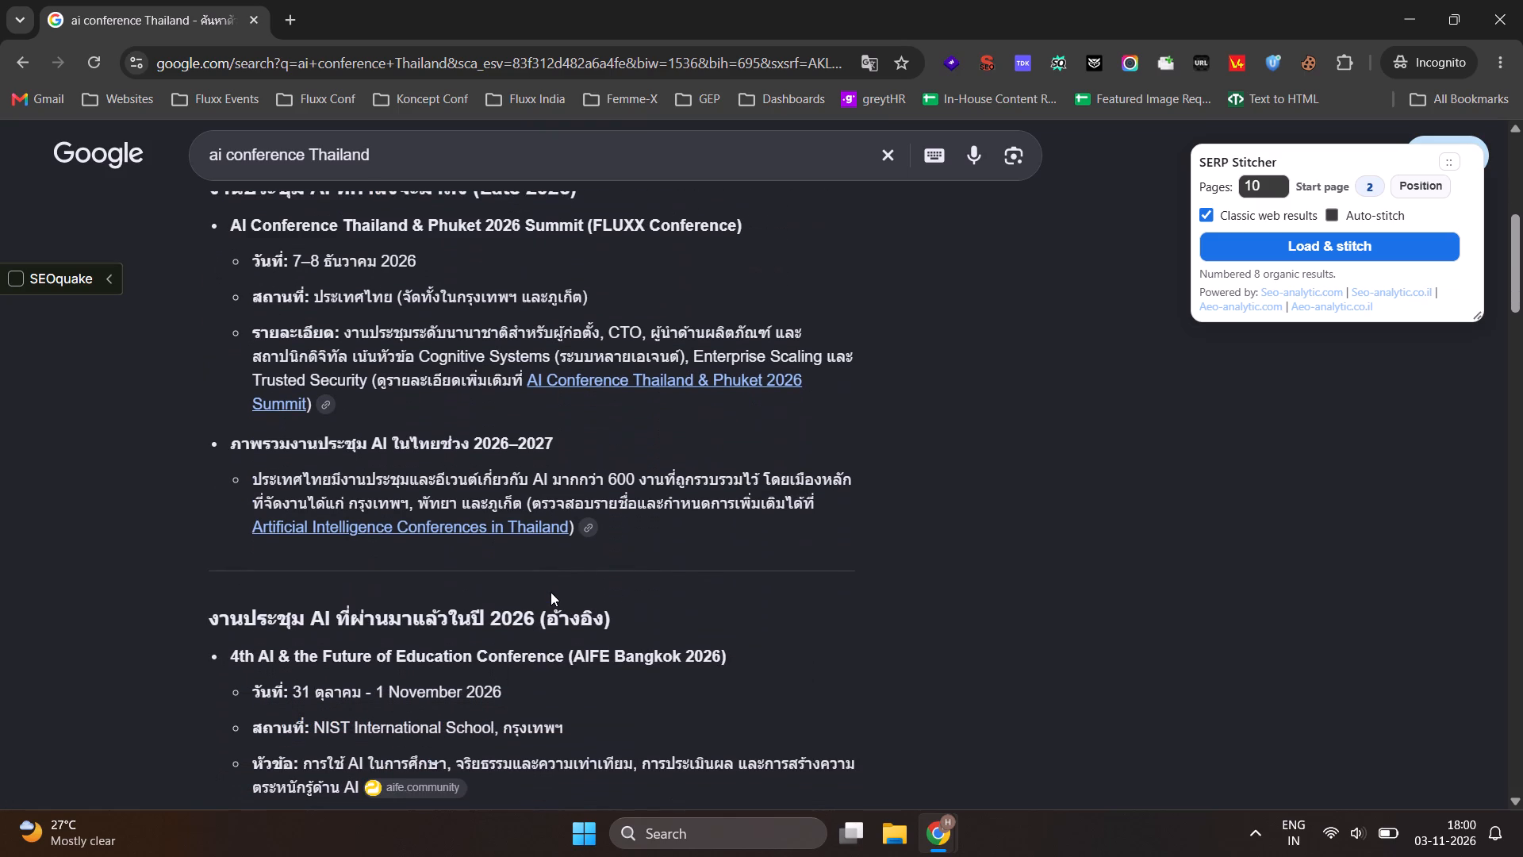
{"action": "scroll", "coordinate": [551, 592], "scroll_direction": "down", "scroll_amount": 3}
{"action": "scroll", "coordinate": [551, 592], "scroll_direction": "up", "scroll_amount": 6}
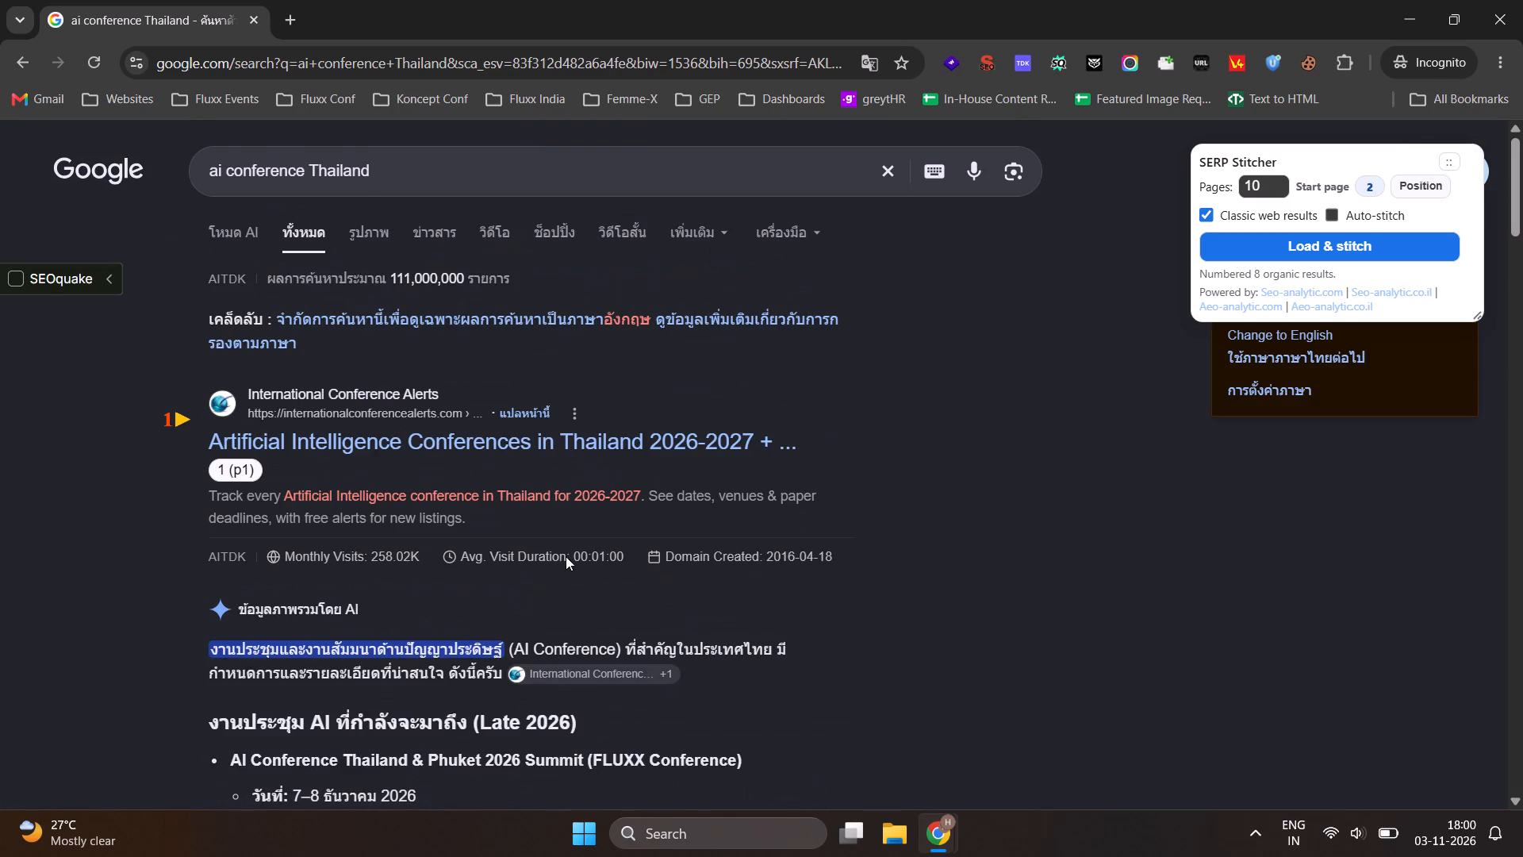
Translate the "ai conference Thailand" results page from Thai to English.
{"action": "left_click", "coordinate": [869, 58]}
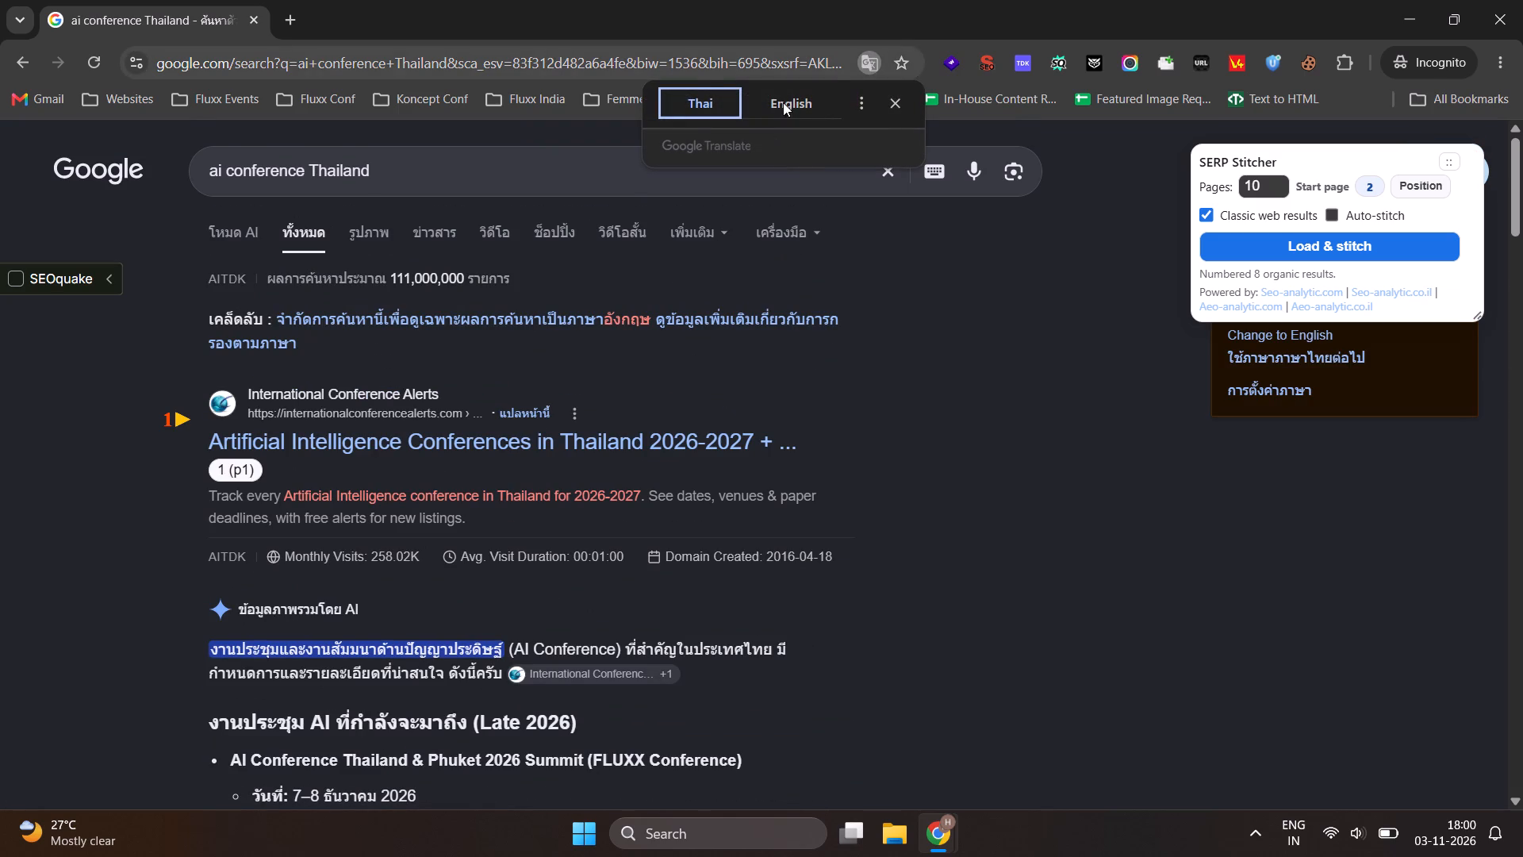
{"action": "left_click", "coordinate": [785, 102]}
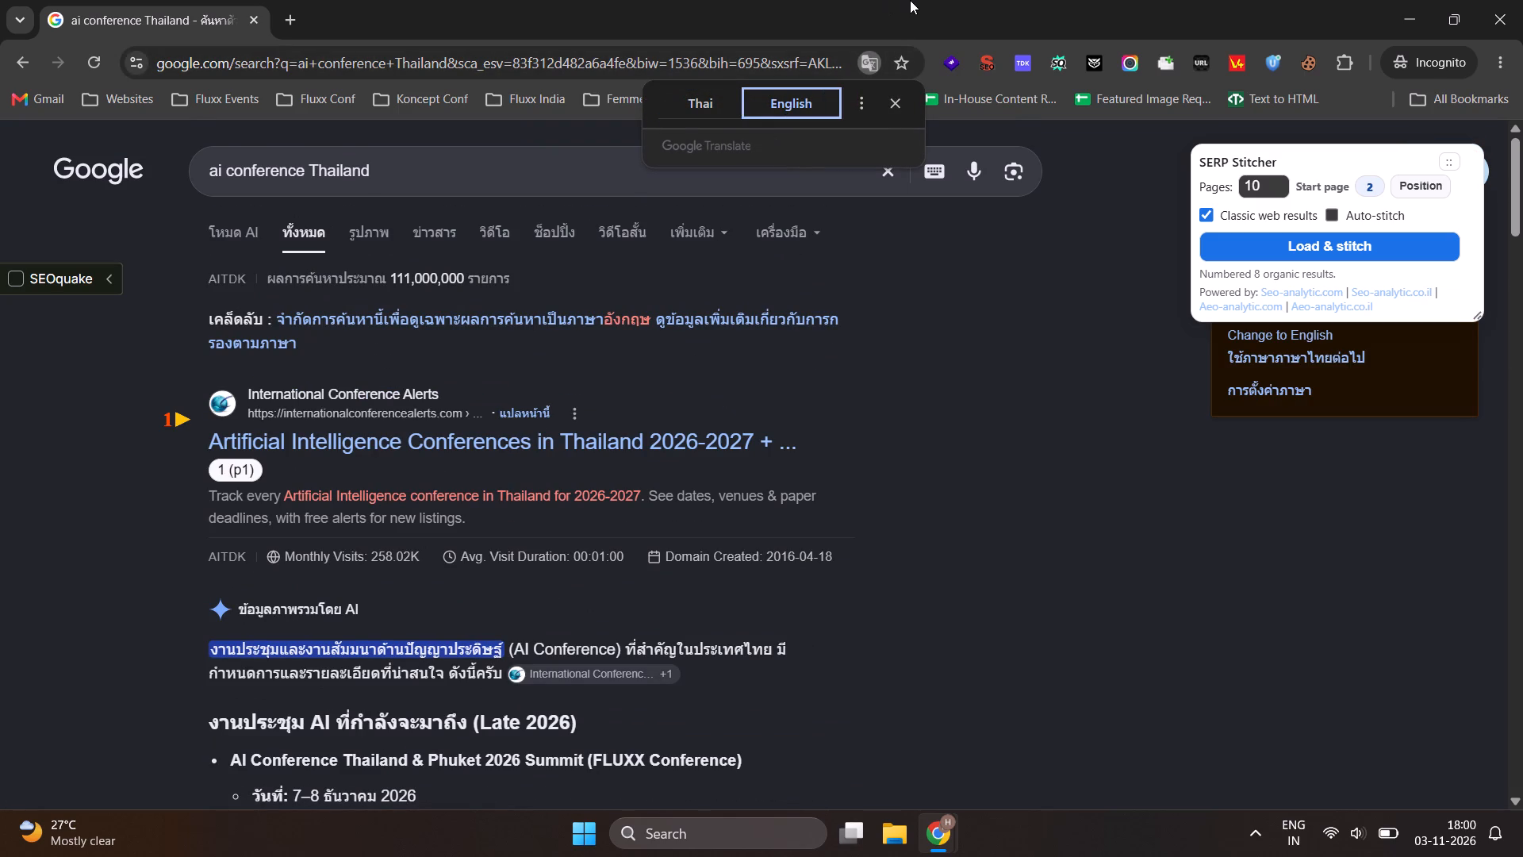
{"action": "left_click", "coordinate": [910, 0]}
{"action": "left_click", "coordinate": [877, 57]}
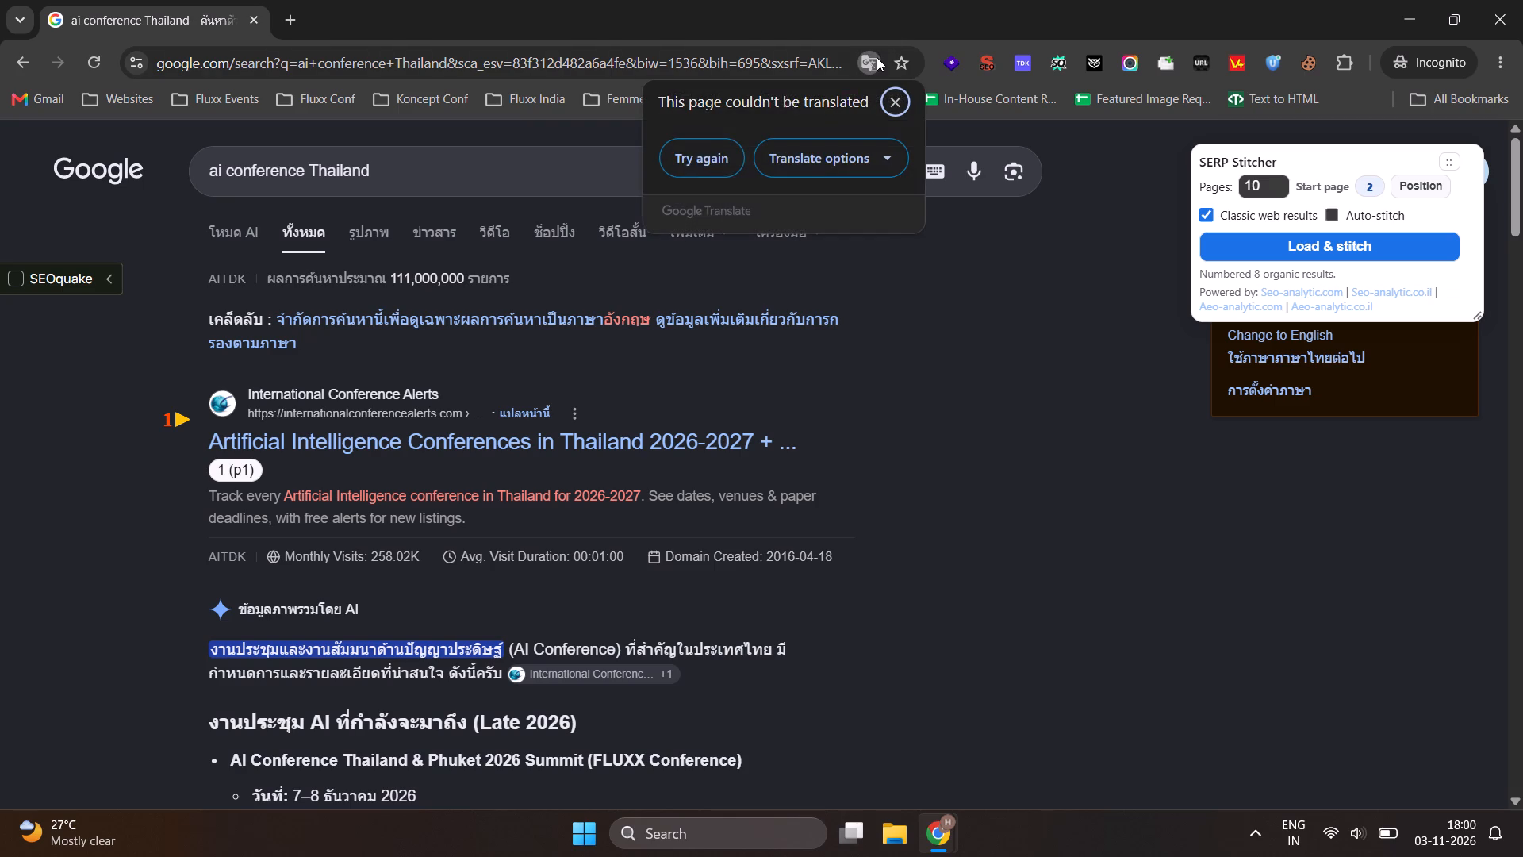
{"action": "left_click", "coordinate": [691, 153]}
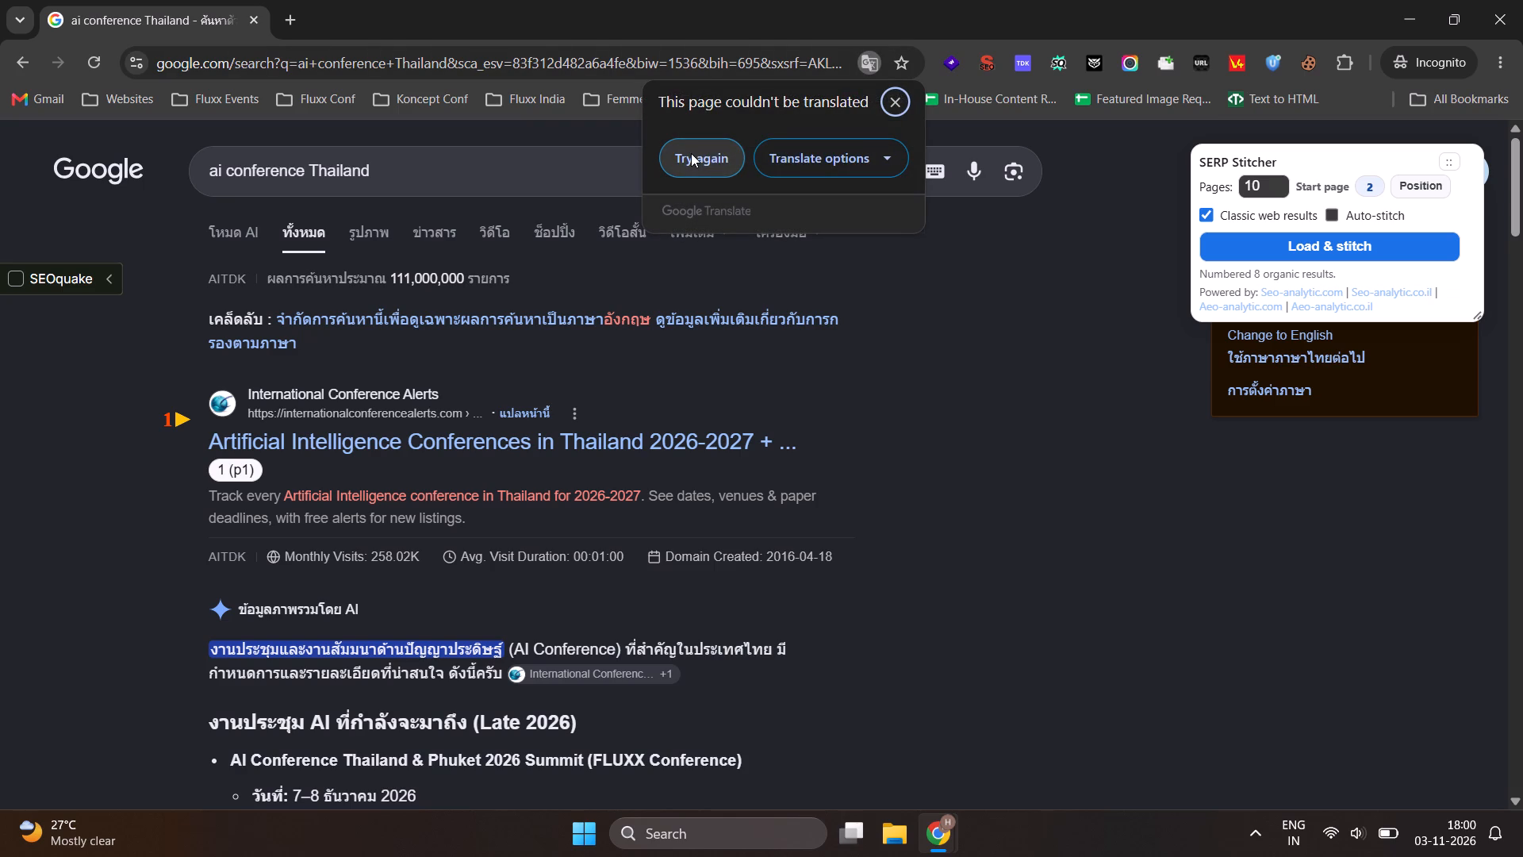
{"action": "left_click", "coordinate": [691, 153]}
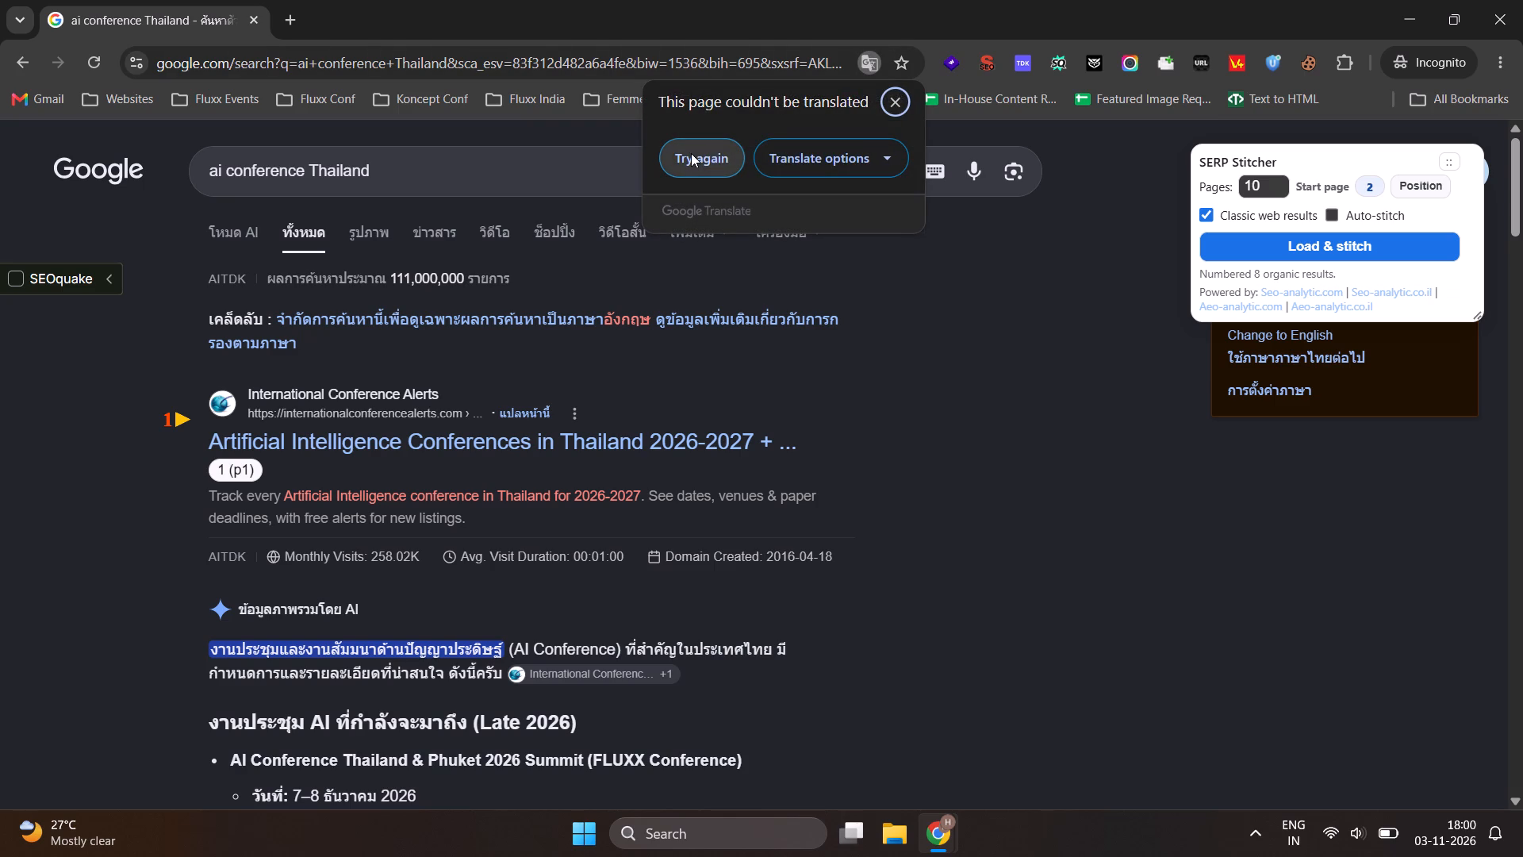
{"action": "left_click", "coordinate": [705, 166]}
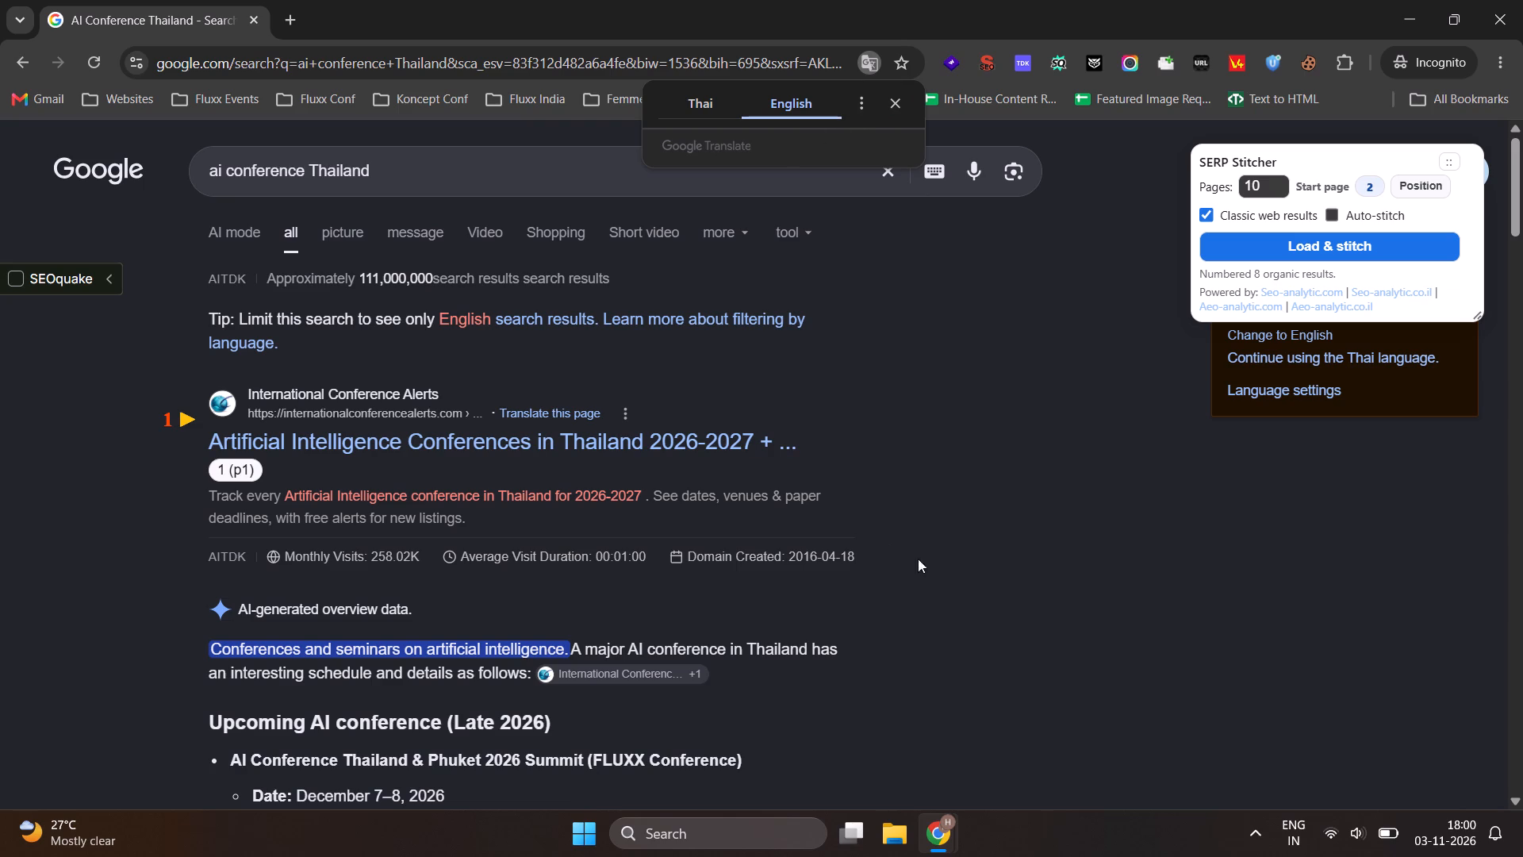
Examine the translated AI overview for FLUXX Conference mentions and the sources it cites.
{"action": "scroll", "coordinate": [906, 544], "scroll_direction": "down", "scroll_amount": 1}
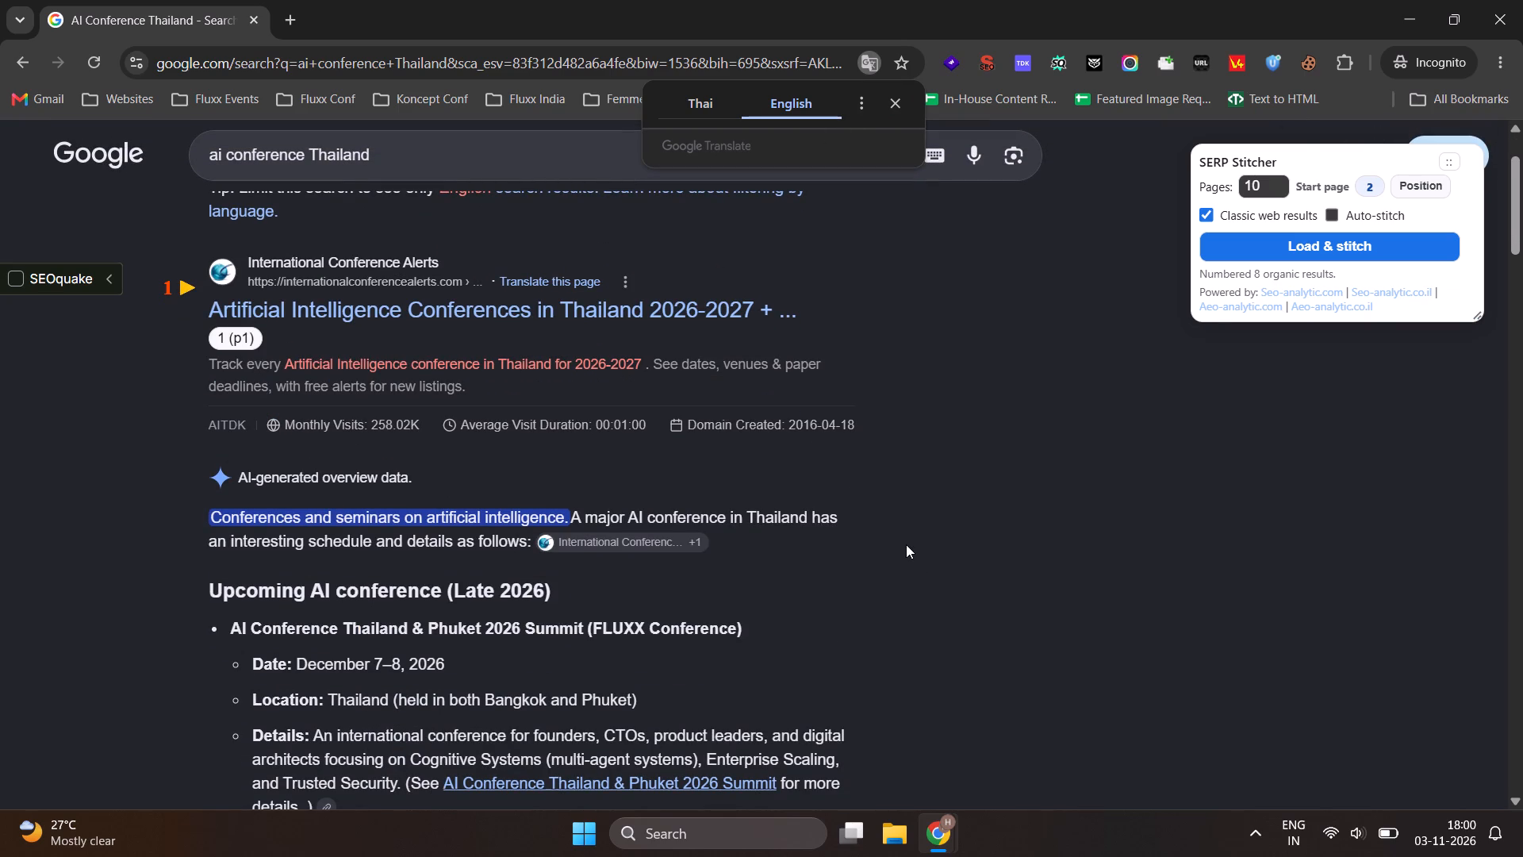
{"action": "scroll", "coordinate": [906, 544], "scroll_direction": "down", "scroll_amount": 2}
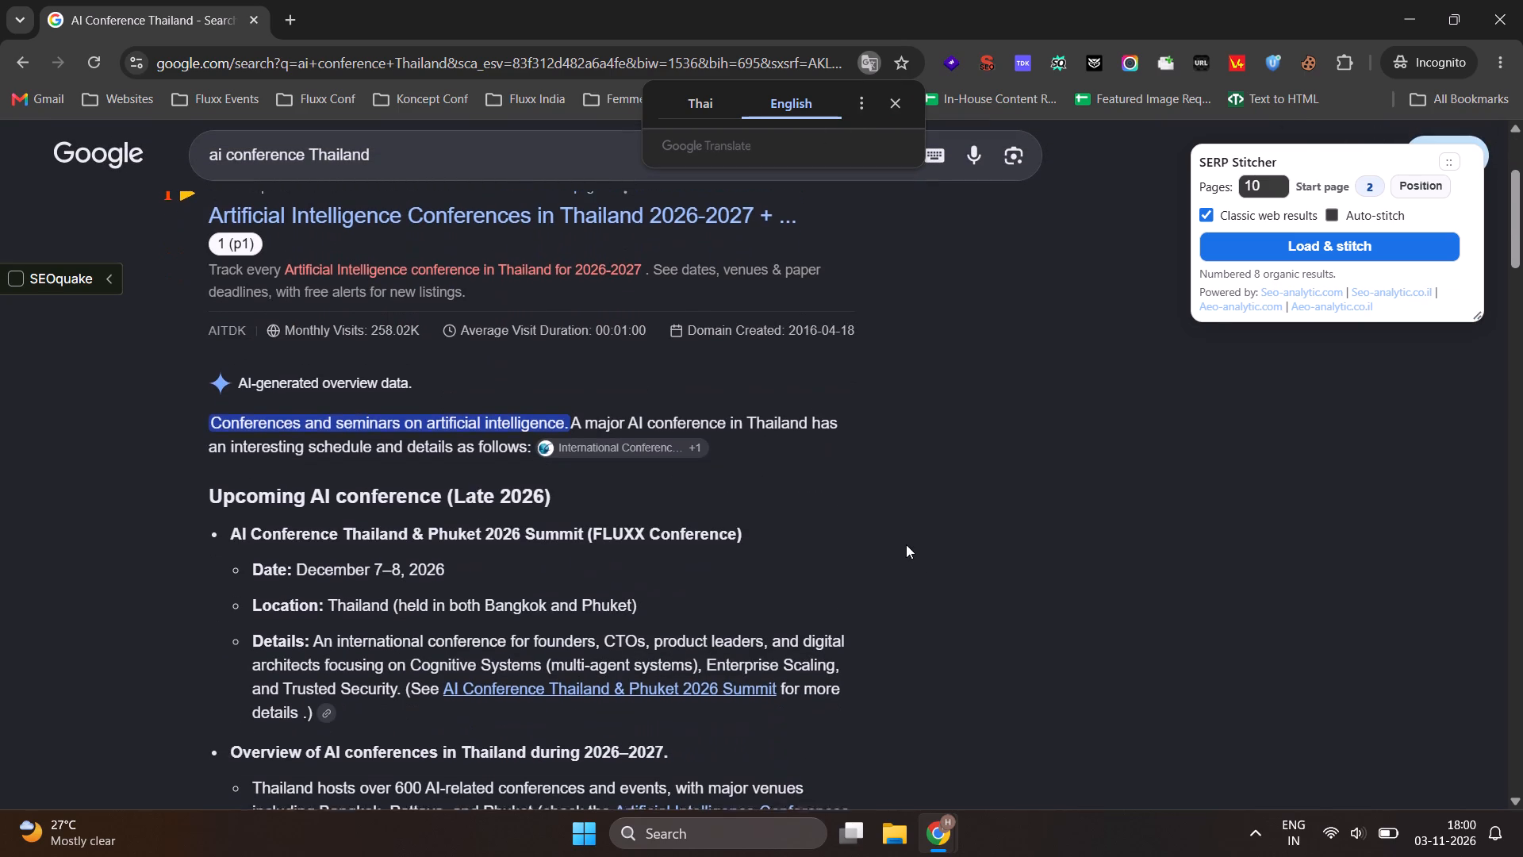
{"action": "scroll", "coordinate": [906, 544], "scroll_direction": "down", "scroll_amount": 1}
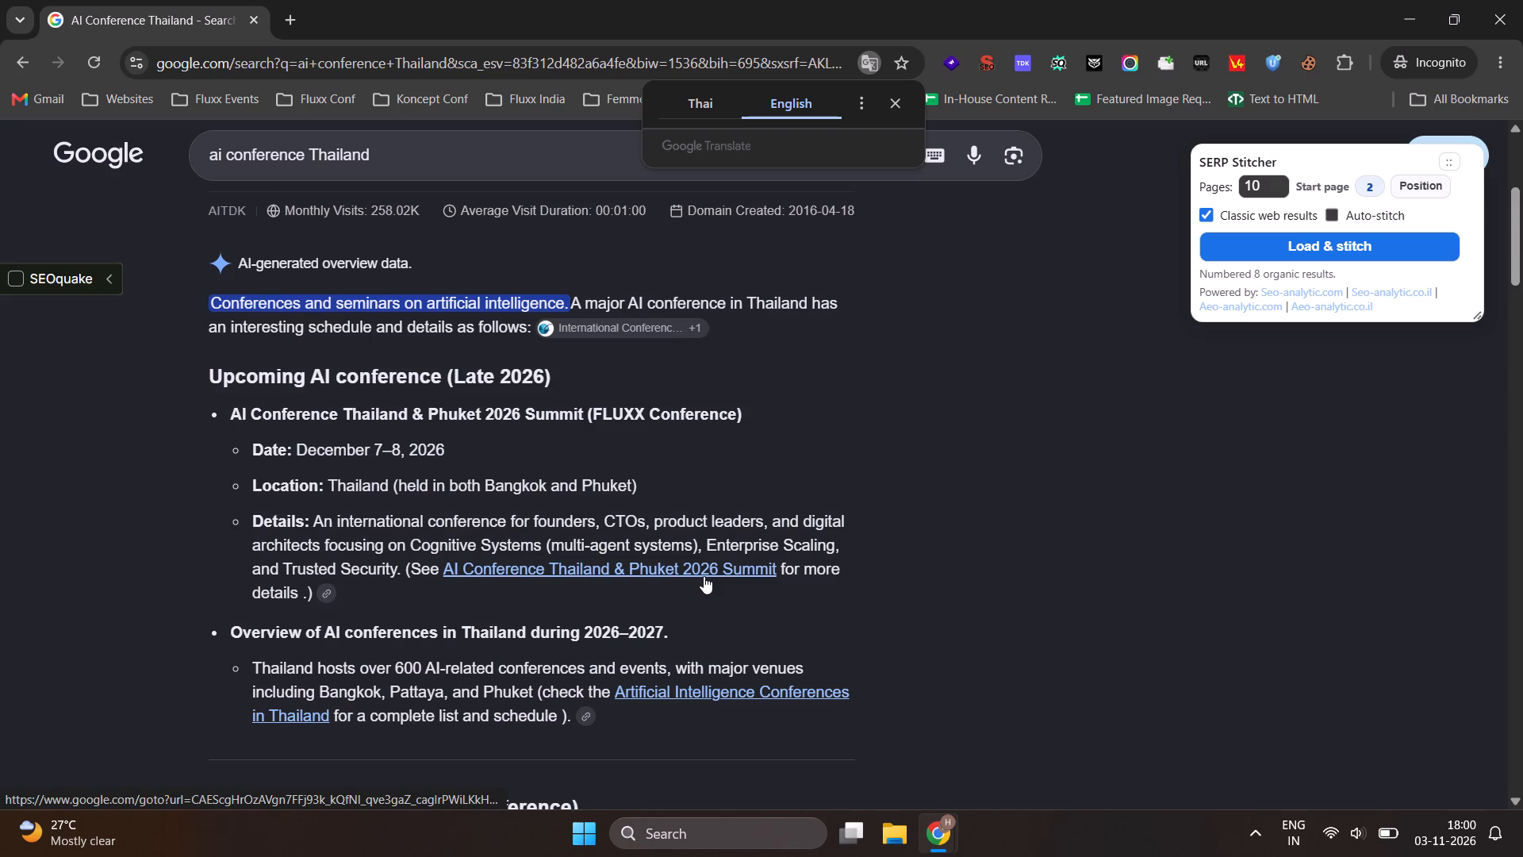
{"action": "scroll", "coordinate": [704, 576], "scroll_direction": "down", "scroll_amount": 9}
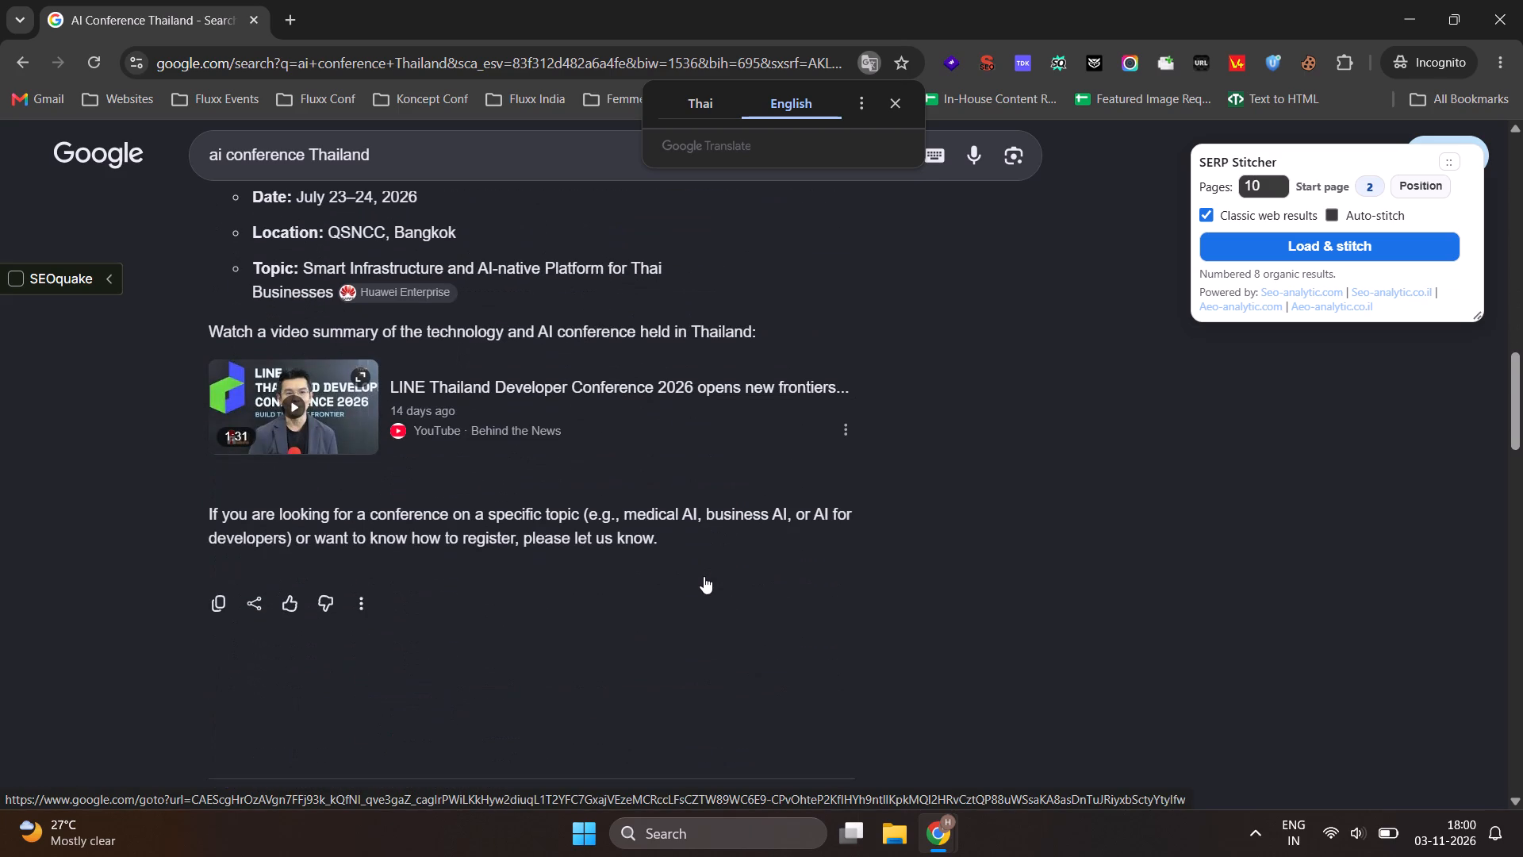
{"action": "scroll", "coordinate": [619, 479], "scroll_direction": "up", "scroll_amount": 5}
{"action": "scroll", "coordinate": [619, 479], "scroll_direction": "down", "scroll_amount": 5}
{"action": "scroll", "coordinate": [619, 479], "scroll_direction": "up", "scroll_amount": 8}
{"action": "scroll", "coordinate": [619, 479], "scroll_direction": "down", "scroll_amount": 4}
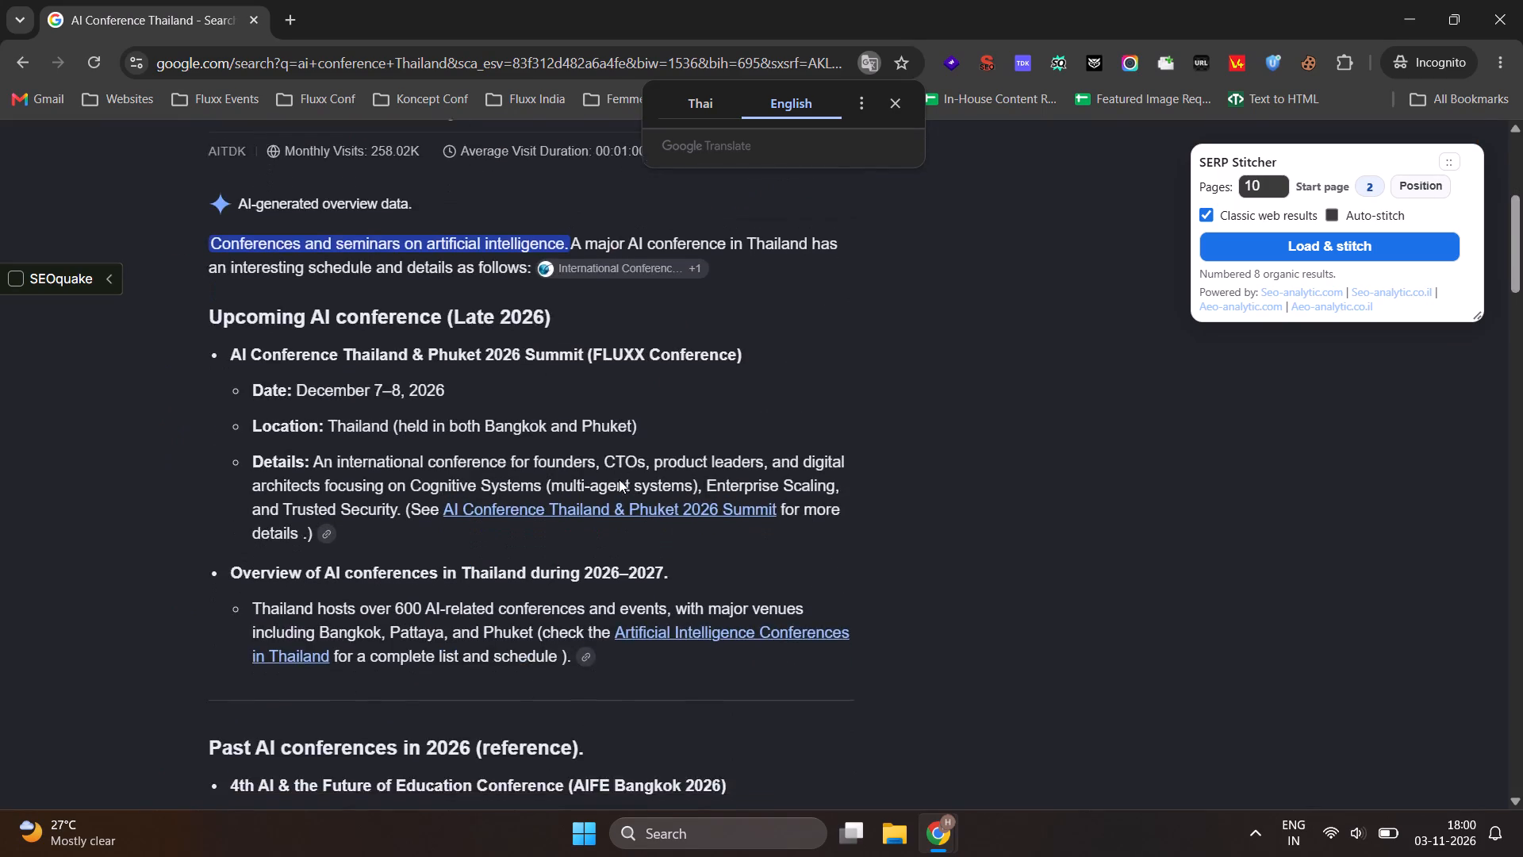
{"action": "scroll", "coordinate": [619, 479], "scroll_direction": "down", "scroll_amount": 4}
{"action": "scroll", "coordinate": [619, 479], "scroll_direction": "up", "scroll_amount": 10}
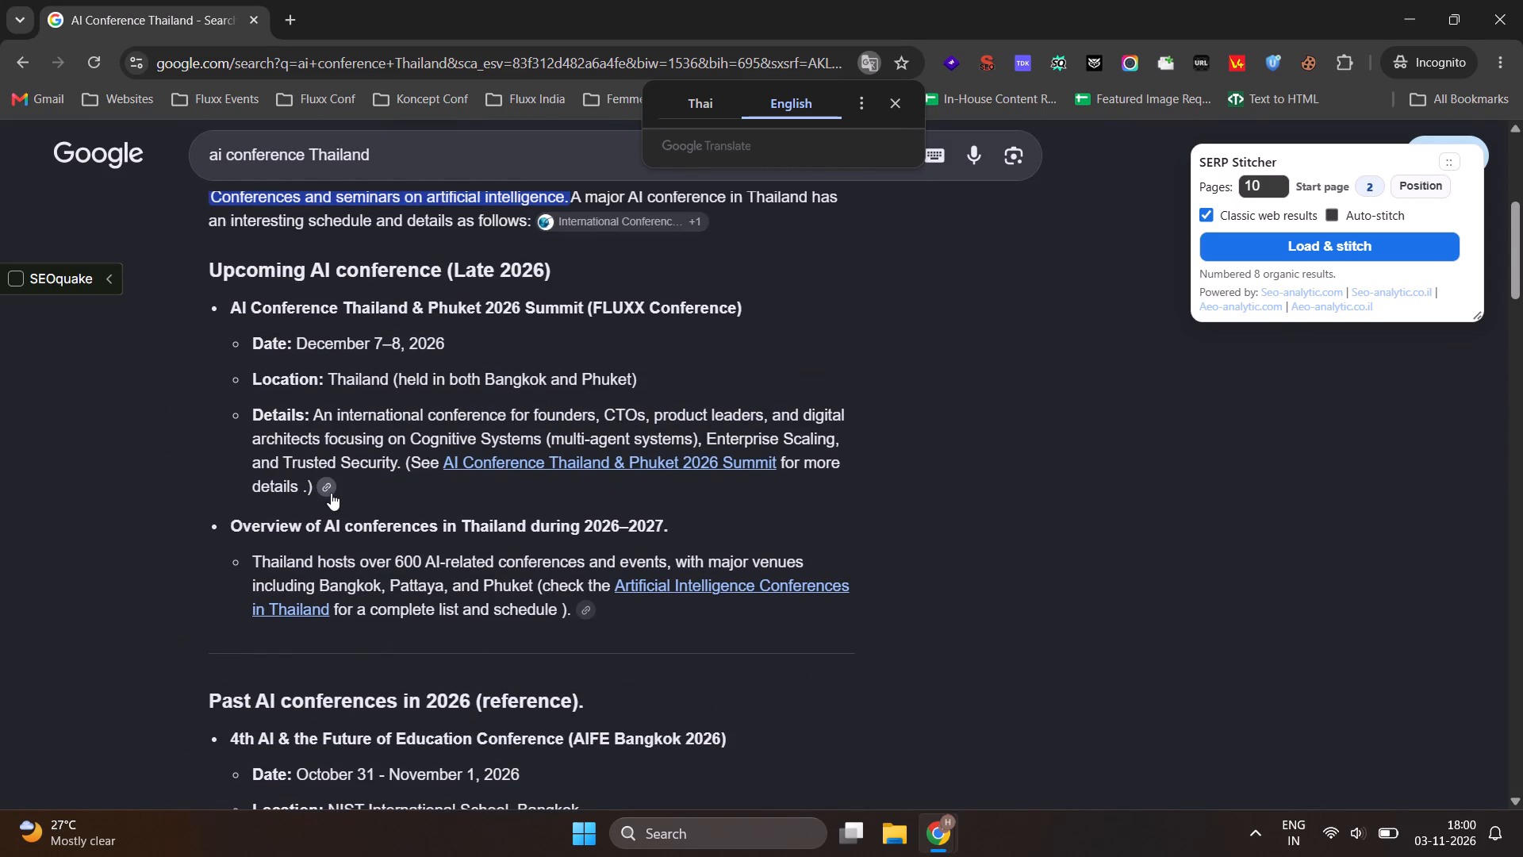
Check the source cited for the FLUXX Conference entry in the translated AI overview and examine the neighbouring entry's citation.
{"action": "left_click", "coordinate": [332, 492]}
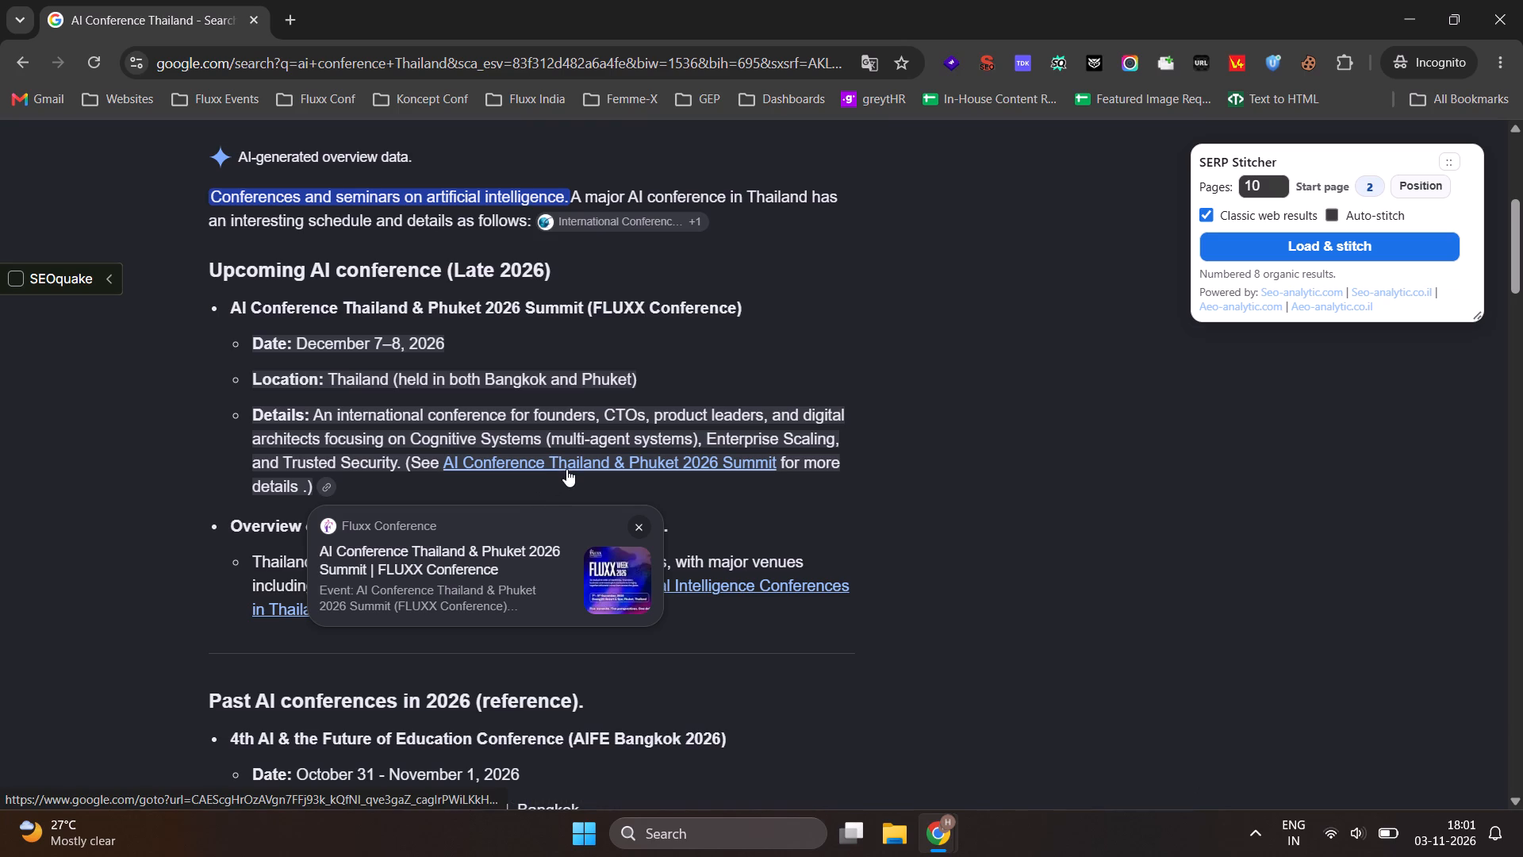
{"action": "left_click", "coordinate": [939, 469]}
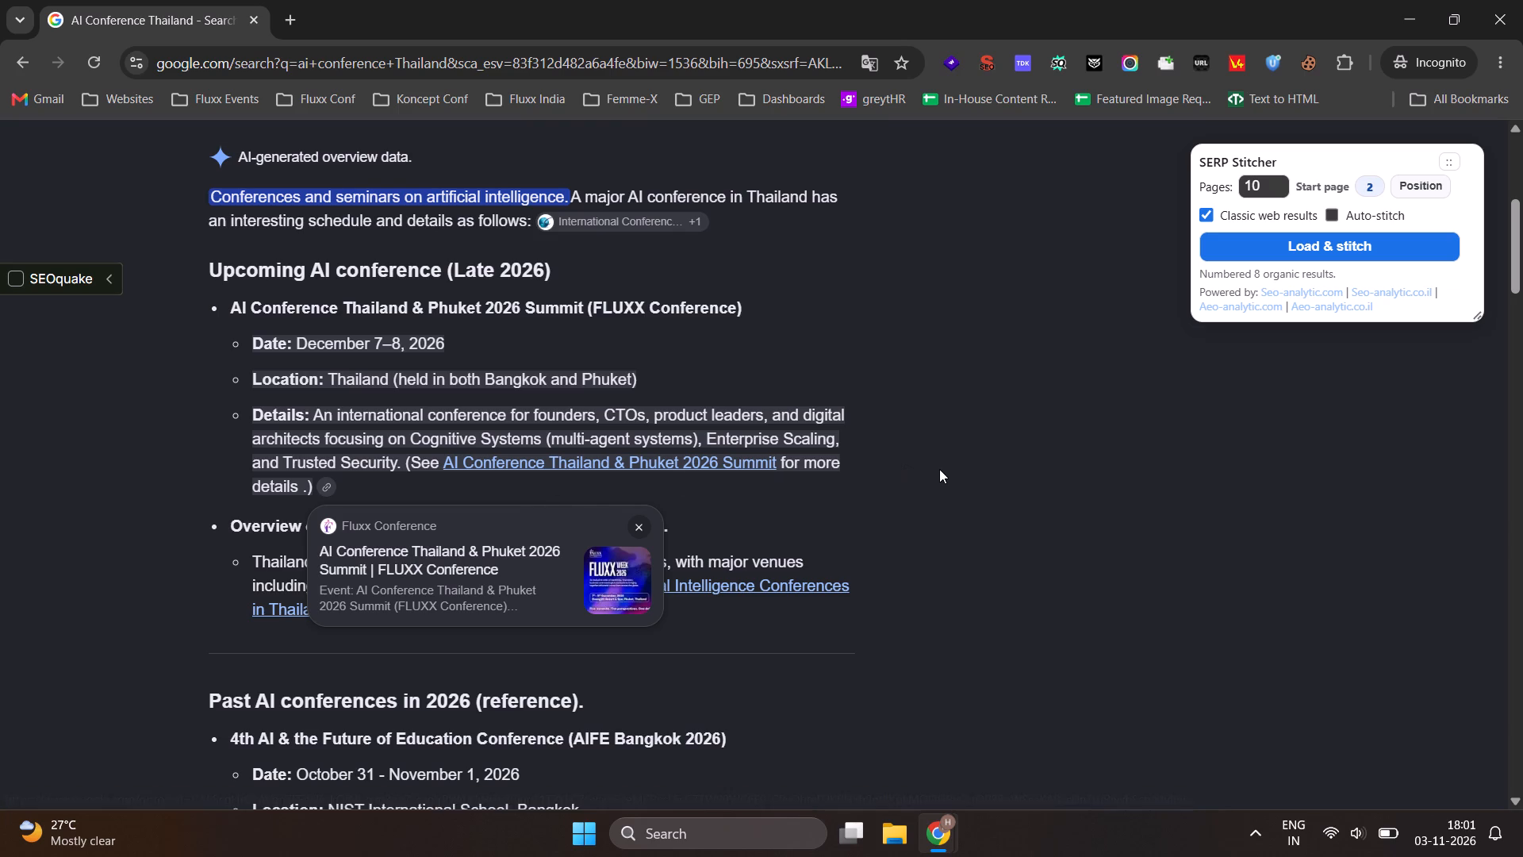
{"action": "scroll", "coordinate": [939, 469], "scroll_direction": "down", "scroll_amount": 1}
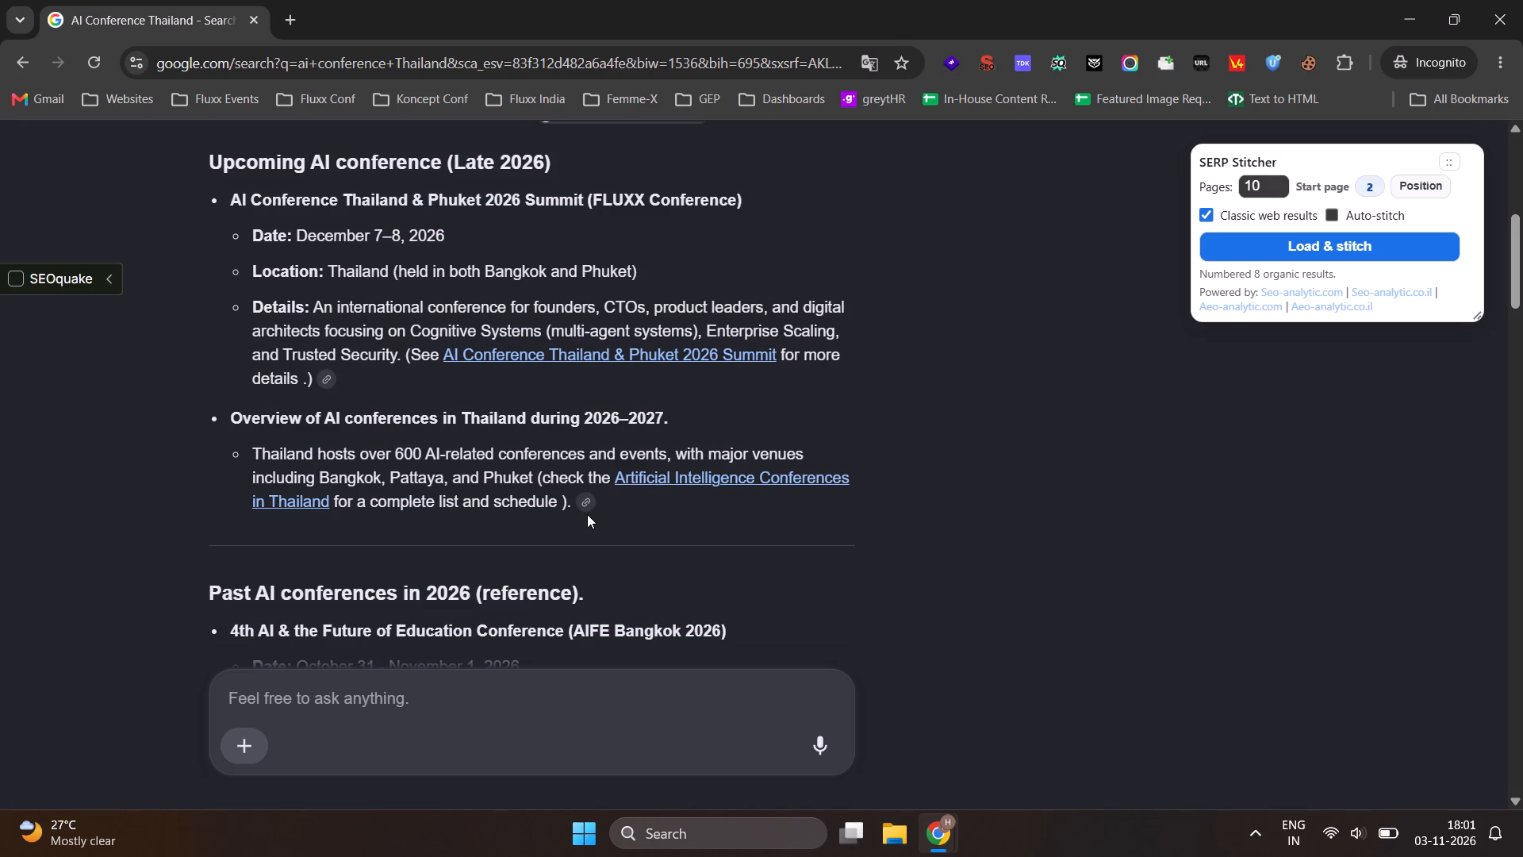
{"action": "left_click", "coordinate": [1055, 339]}
Find fluxxconference.com in the "ai conference Thailand" results to check its organic position, and review the AI overview again.
{"action": "scroll", "coordinate": [1055, 339], "scroll_direction": "down", "scroll_amount": 14}
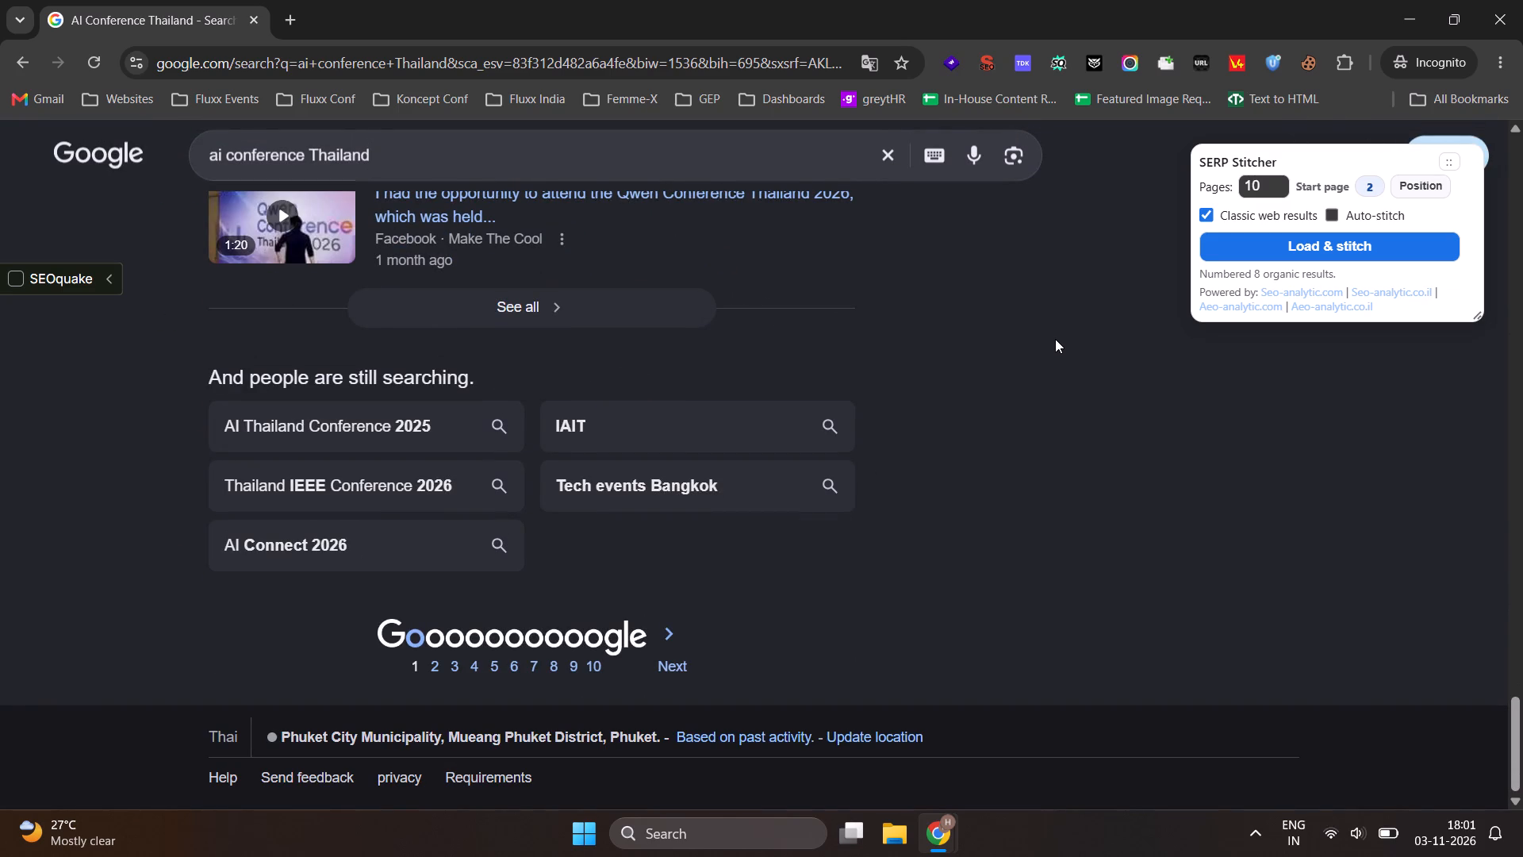
{"action": "scroll", "coordinate": [1055, 339], "scroll_direction": "down", "scroll_amount": 5}
{"action": "key", "text": "ctrl+f"}
{"action": "key", "text": "Return"}
{"action": "scroll", "coordinate": [1055, 339], "scroll_direction": "up", "scroll_amount": 1}
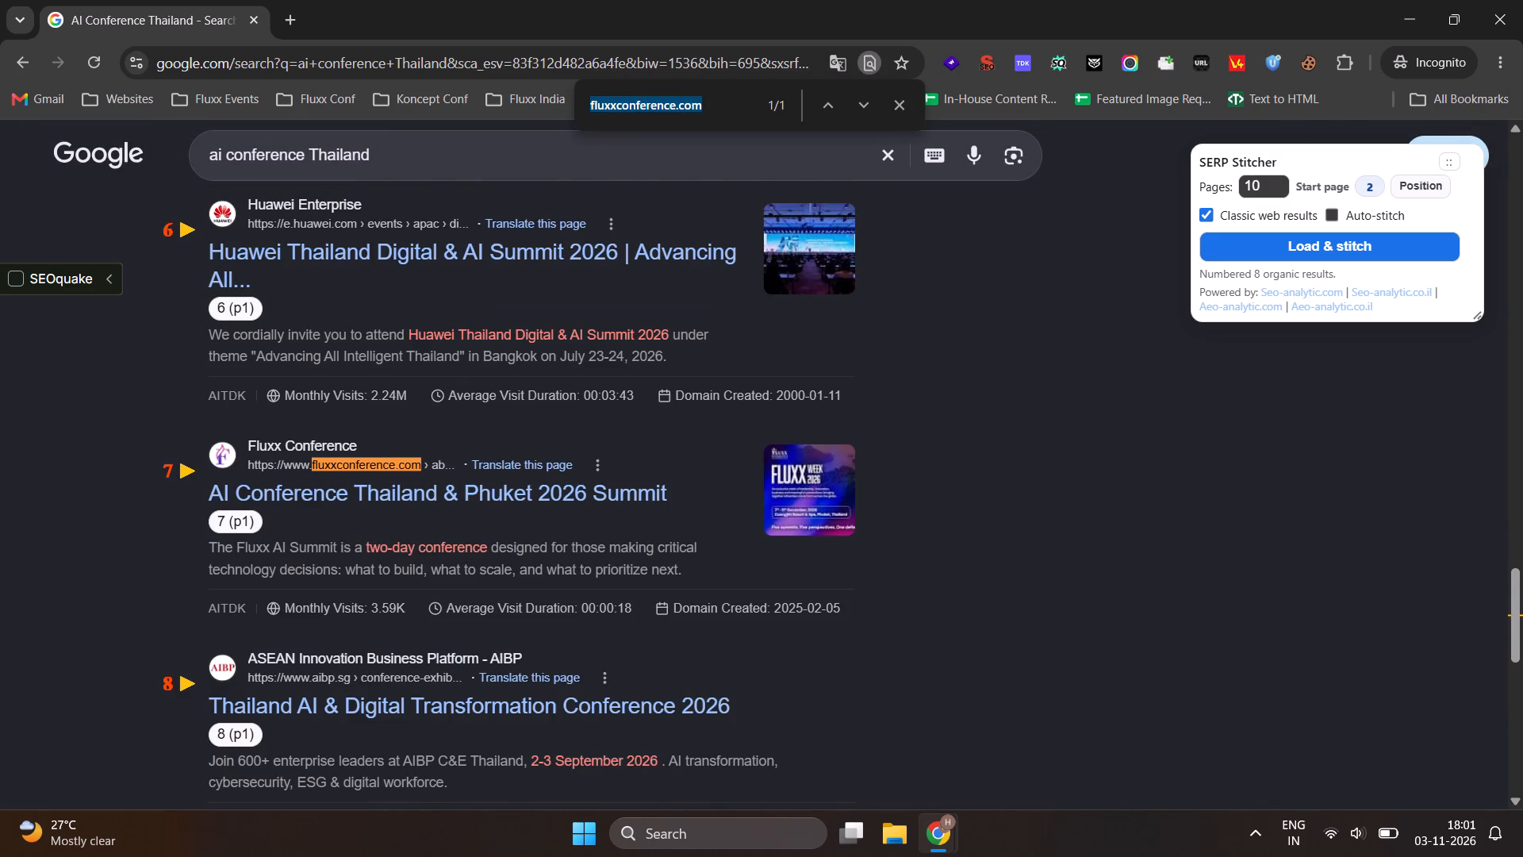
{"action": "scroll", "coordinate": [1055, 339], "scroll_direction": "up", "scroll_amount": 12}
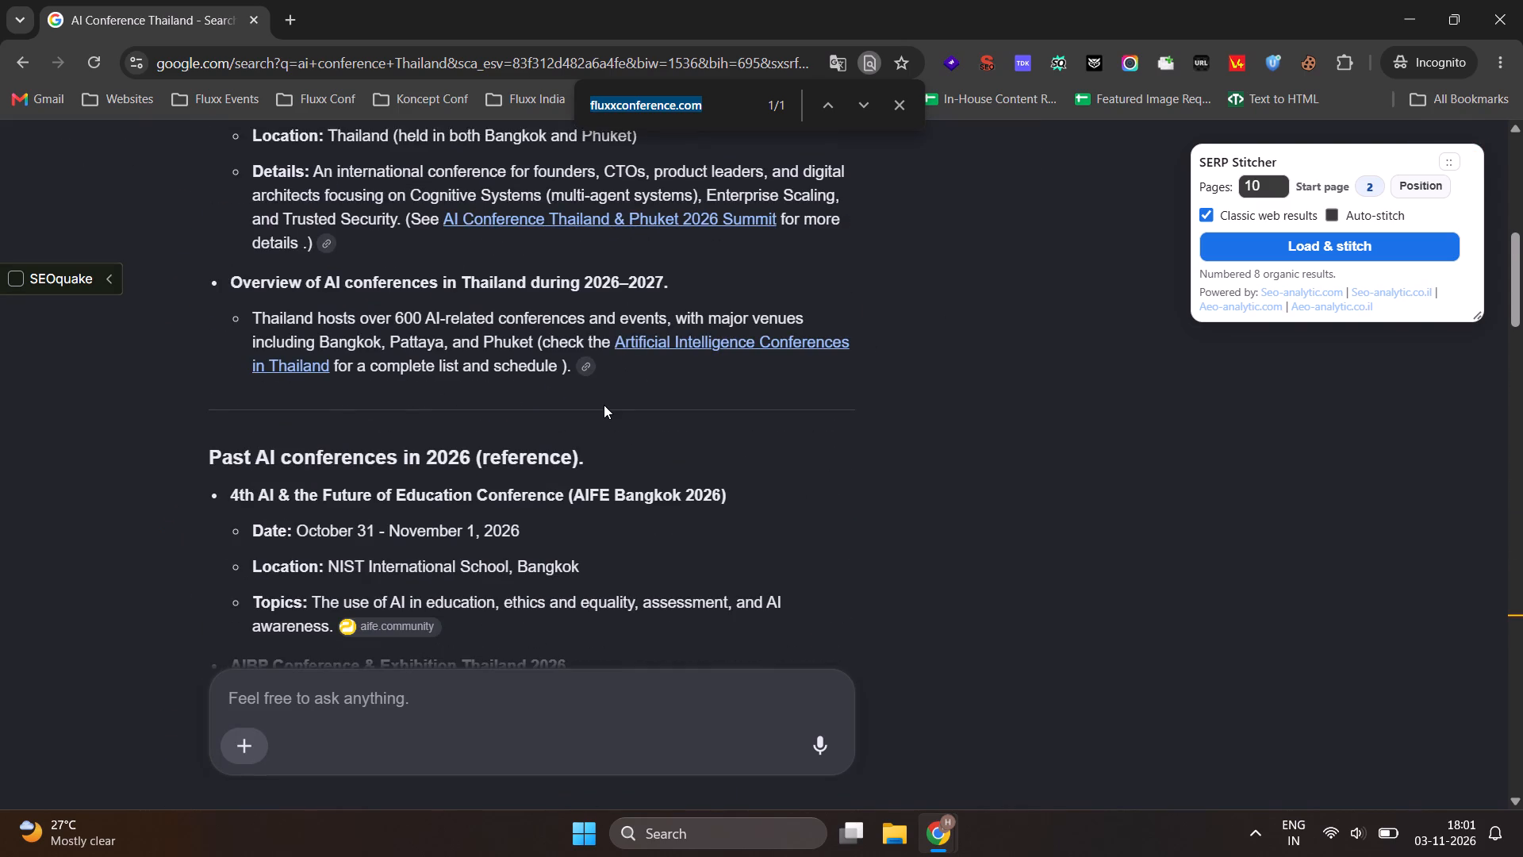
{"action": "scroll", "coordinate": [604, 405], "scroll_direction": "up", "scroll_amount": 7}
{"action": "scroll", "coordinate": [604, 405], "scroll_direction": "down", "scroll_amount": 1}
Switch to the Rankings sheet and set the ranking for "ai conference Thailand" in column D to "7 / AI Overview".
{"action": "key", "text": "alt+Tab"}
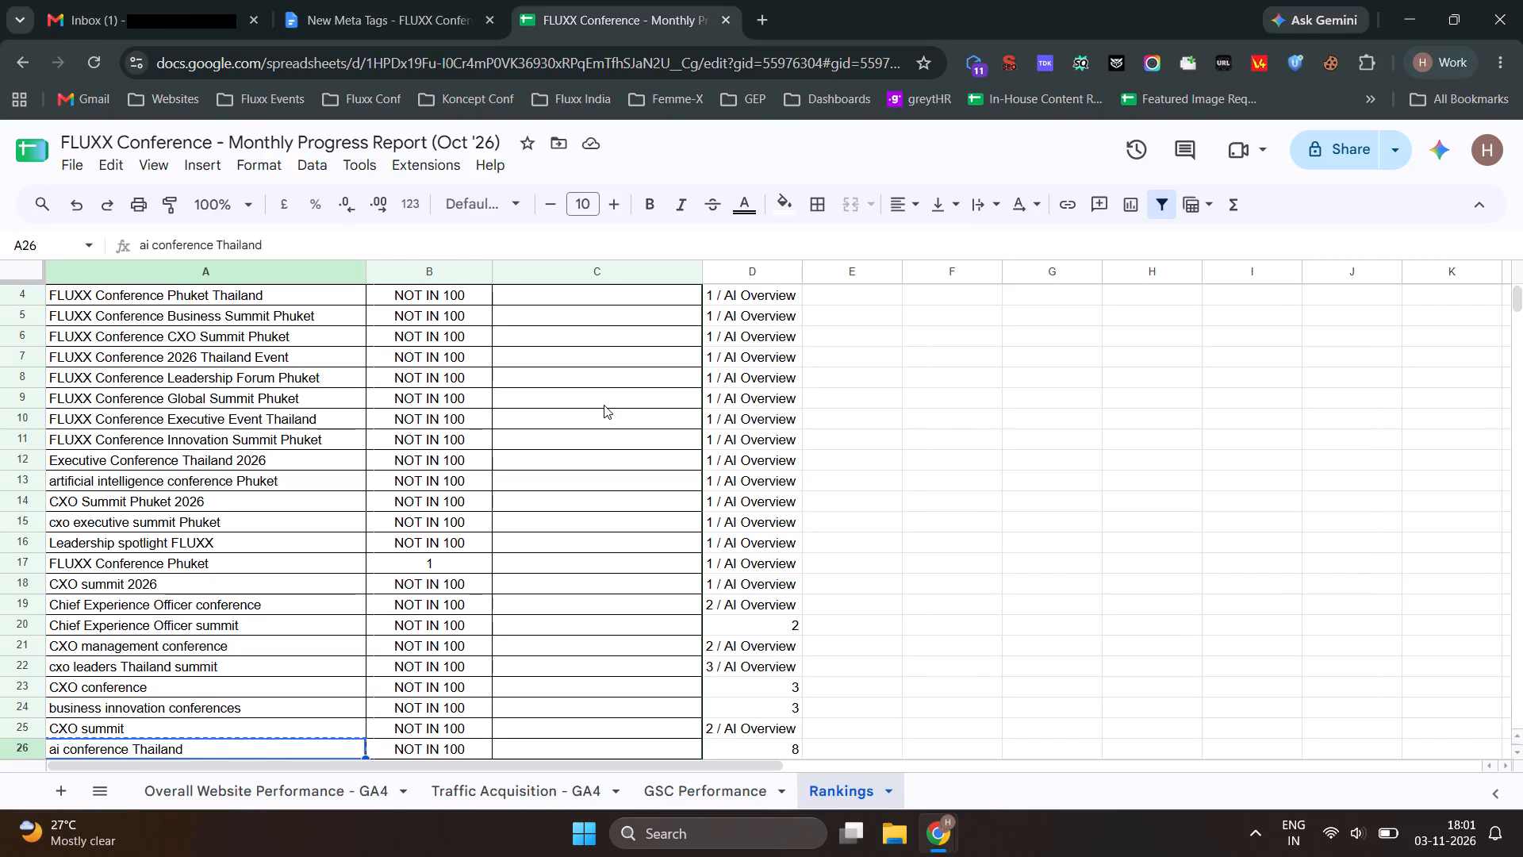
{"action": "key", "text": "Right"}
{"action": "key", "text": "Right"}
{"action": "key", "text": "Right"}
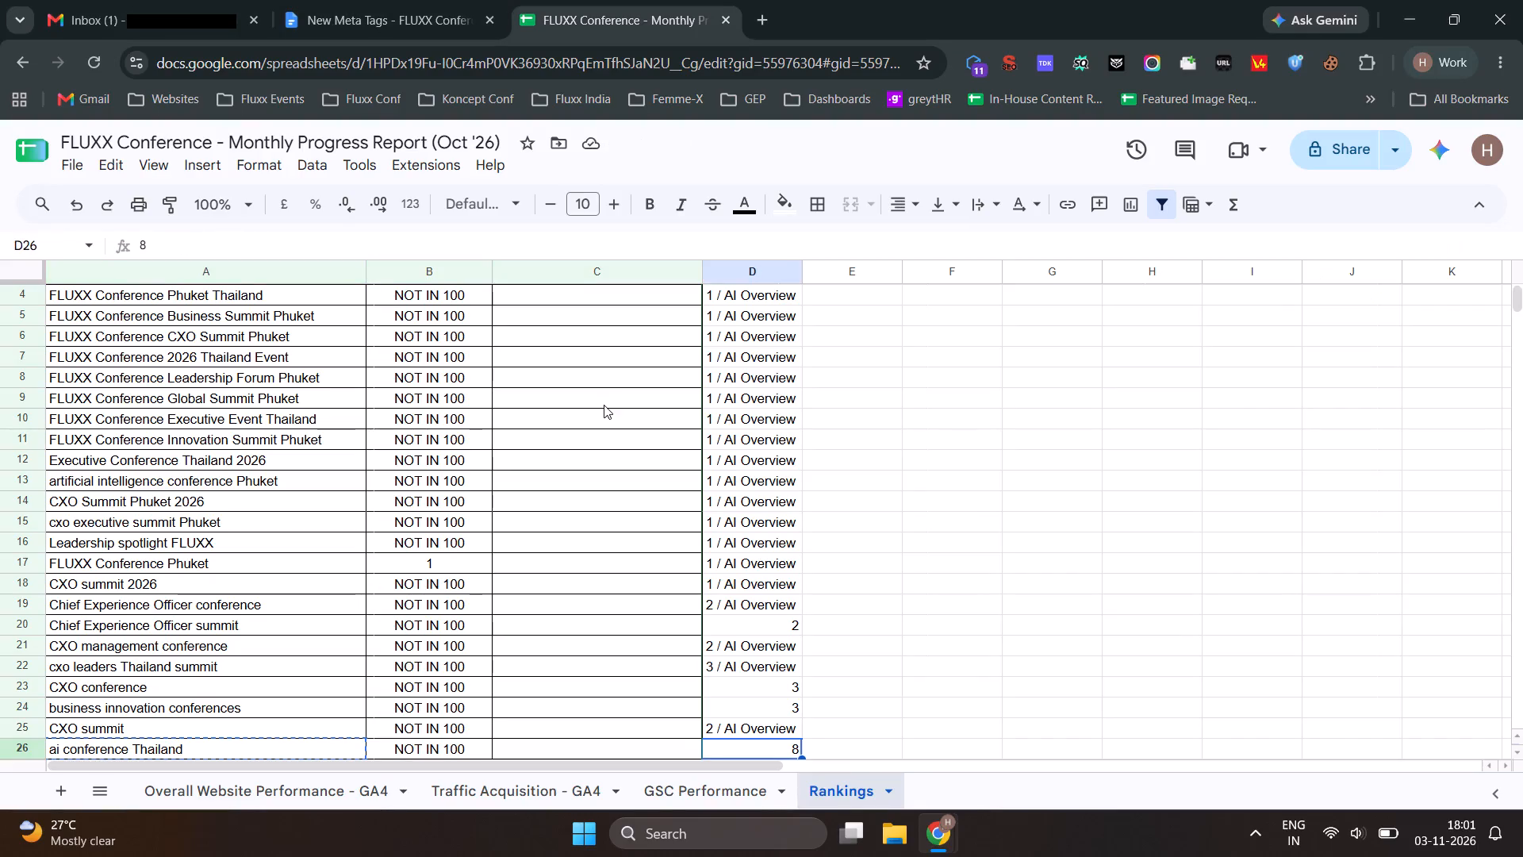
{"action": "key", "text": "Down"}
{"action": "key", "text": "Up"}
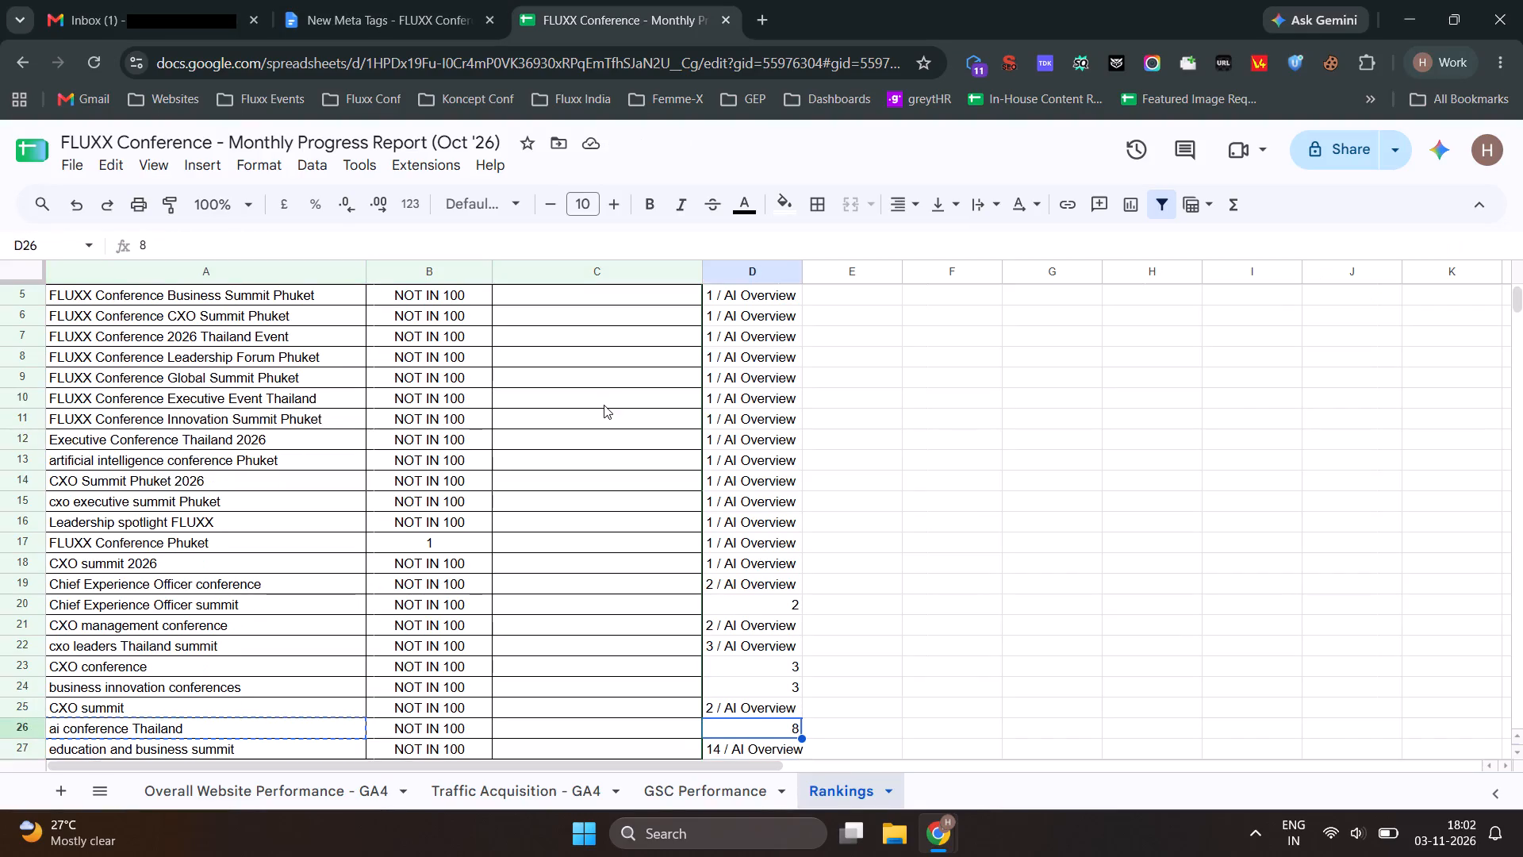
{"action": "key", "text": "Up"}
{"action": "key", "text": "ctrl+c"}
{"action": "key", "text": "Down"}
{"action": "key", "text": "ctrl+v"}
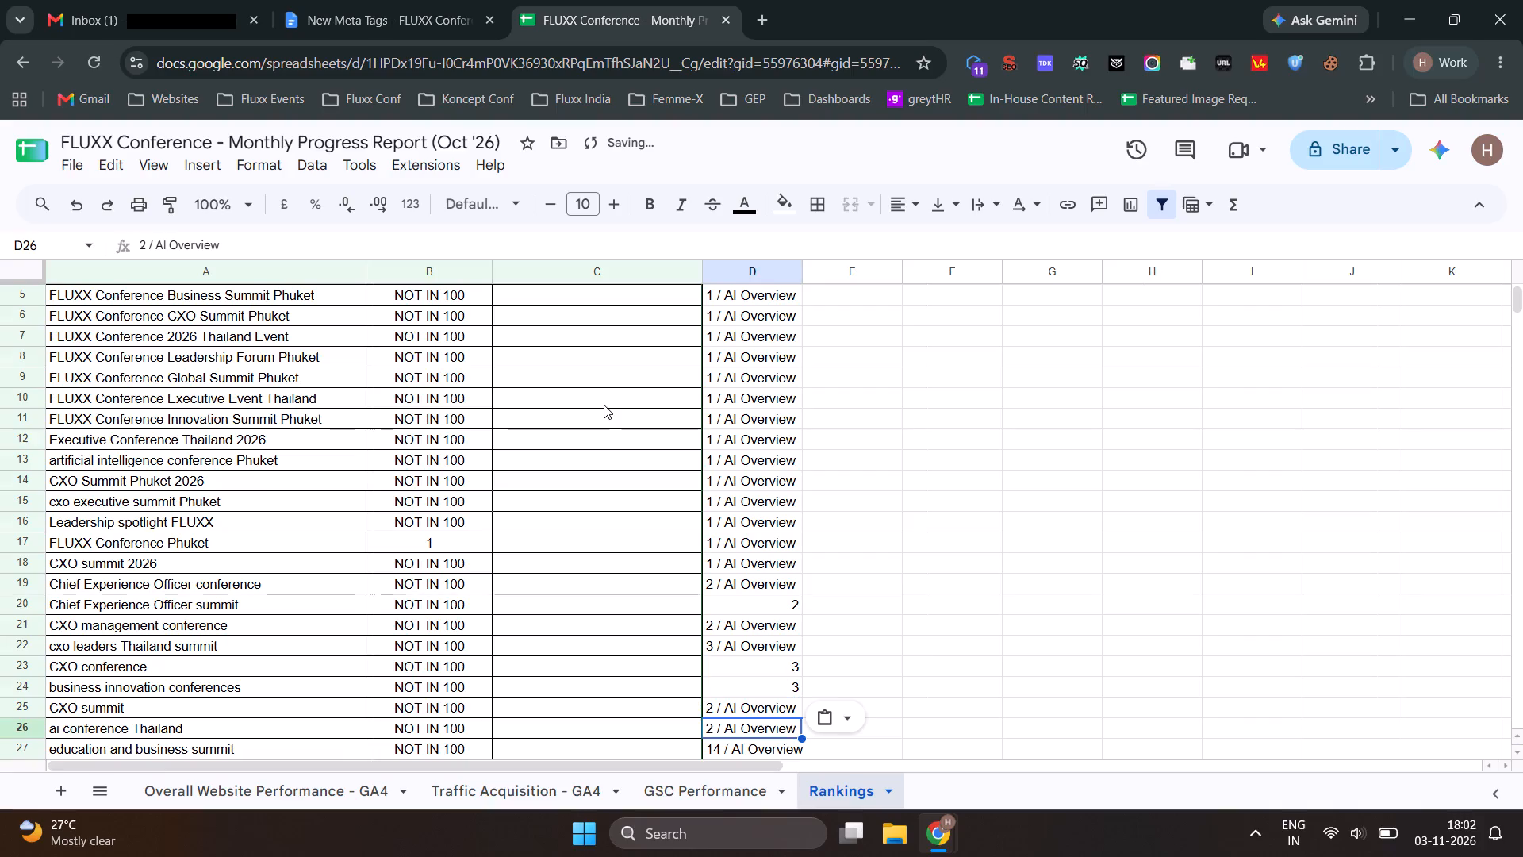
{"action": "double_click", "coordinate": [714, 725]}
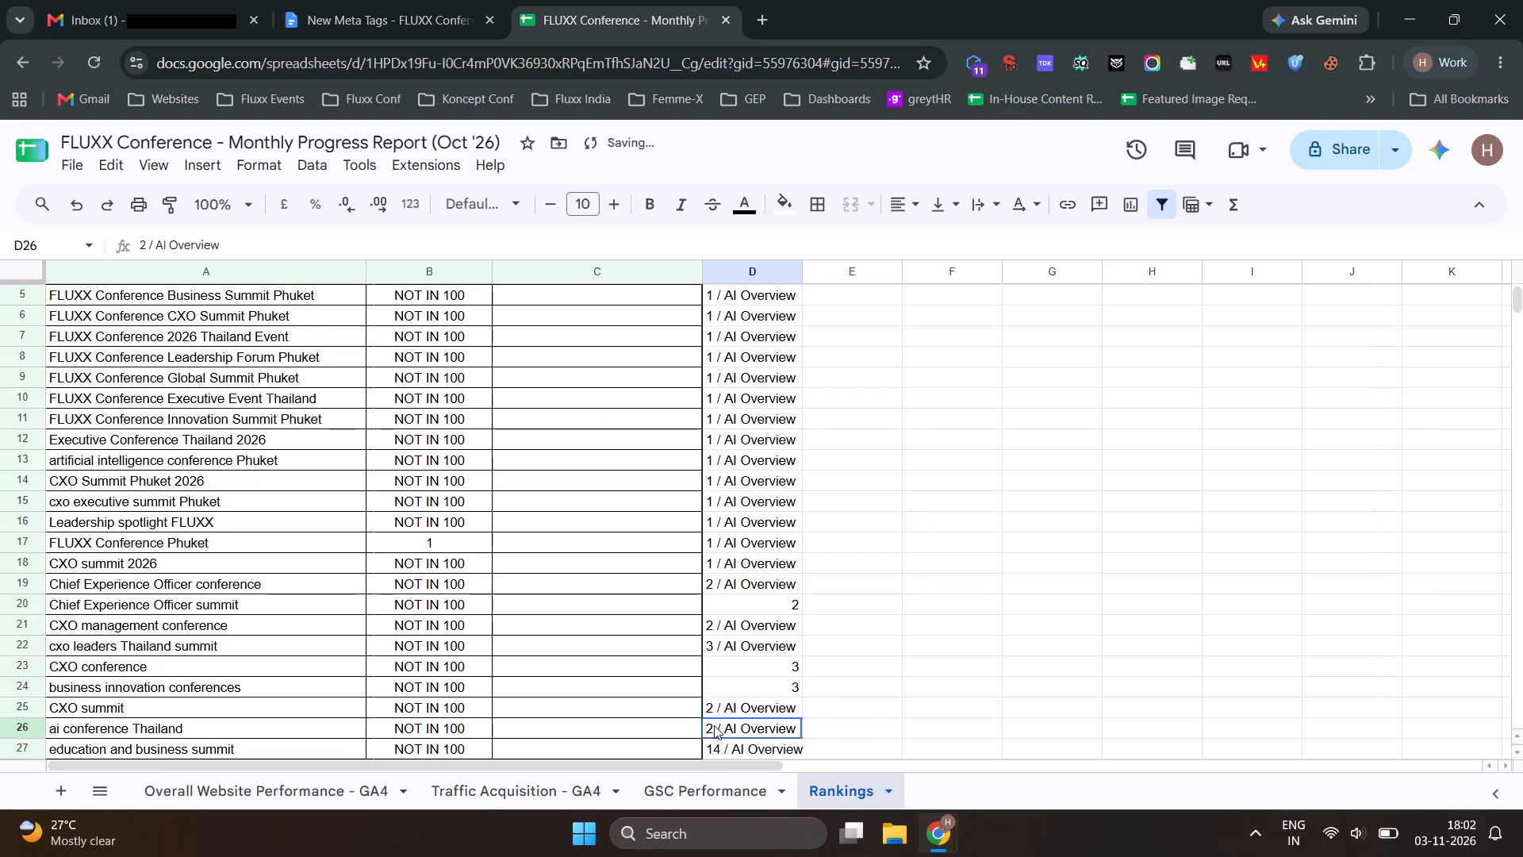
{"action": "left_click", "coordinate": [713, 725]}
{"action": "key", "text": "BackSpace"}
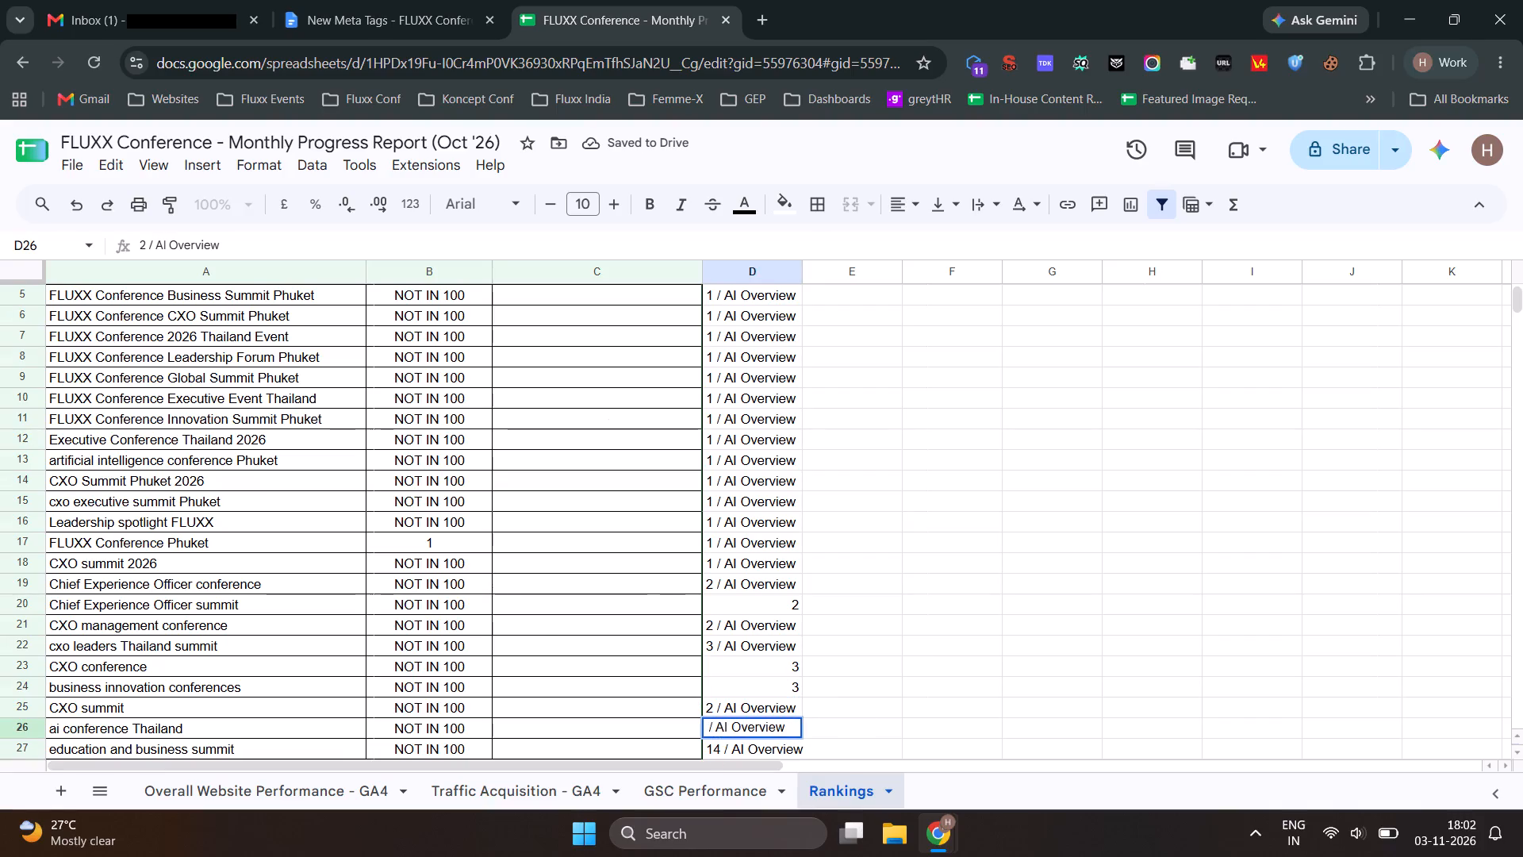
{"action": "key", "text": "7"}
{"action": "key", "text": "Return"}
Copy the keyword "education and business summit" from the Rankings sheet and search Google for it in the incognito window.
{"action": "key", "text": "Left"}
{"action": "key", "text": "Left"}
{"action": "key", "text": "Left"}
{"action": "key", "text": "Left"}
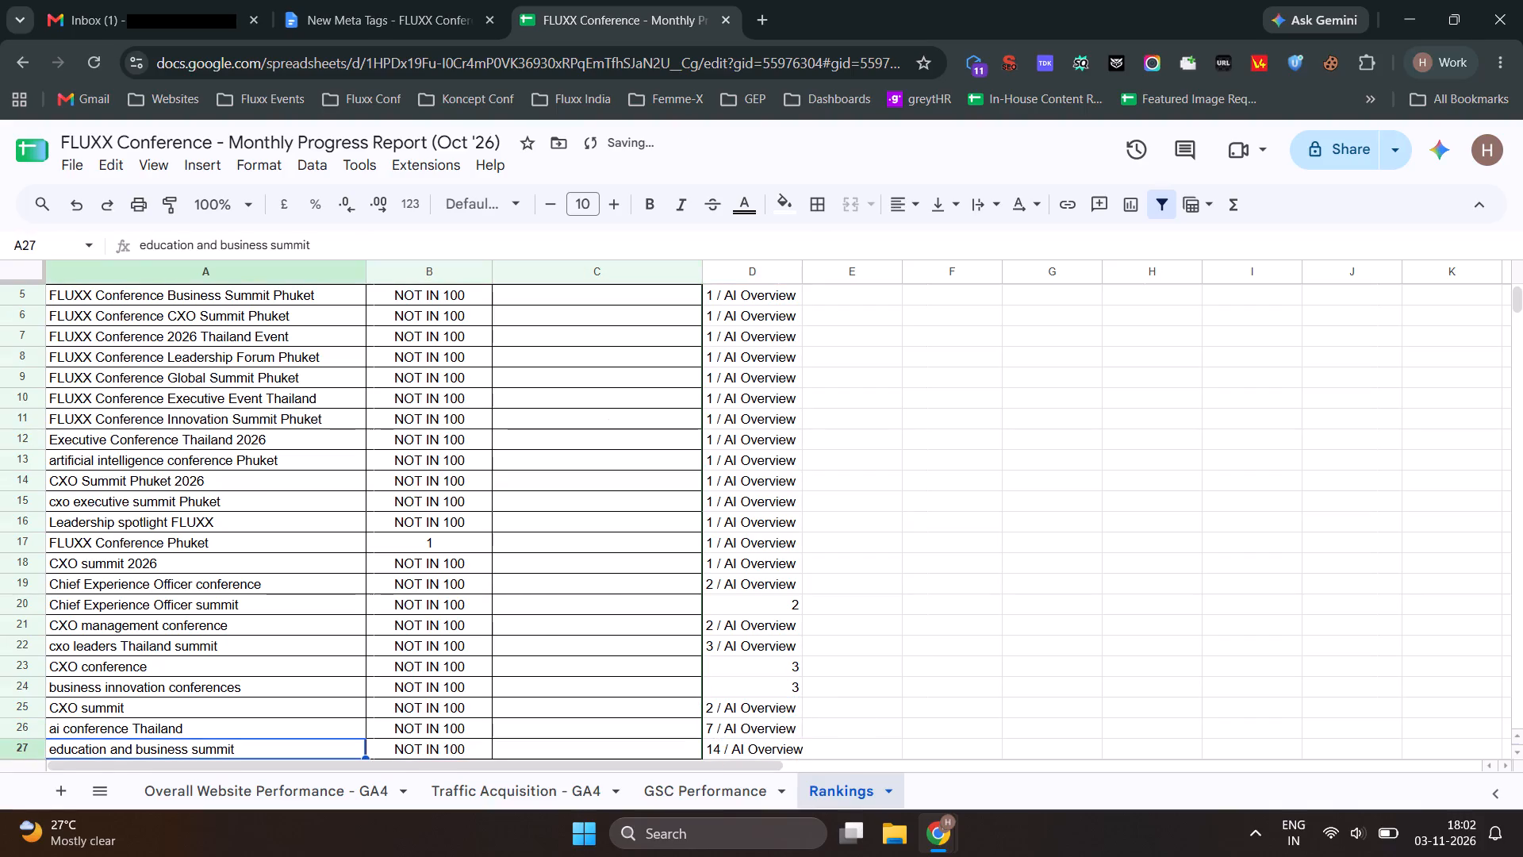
{"action": "key", "text": "ctrl+c"}
{"action": "key", "text": "alt+Tab"}
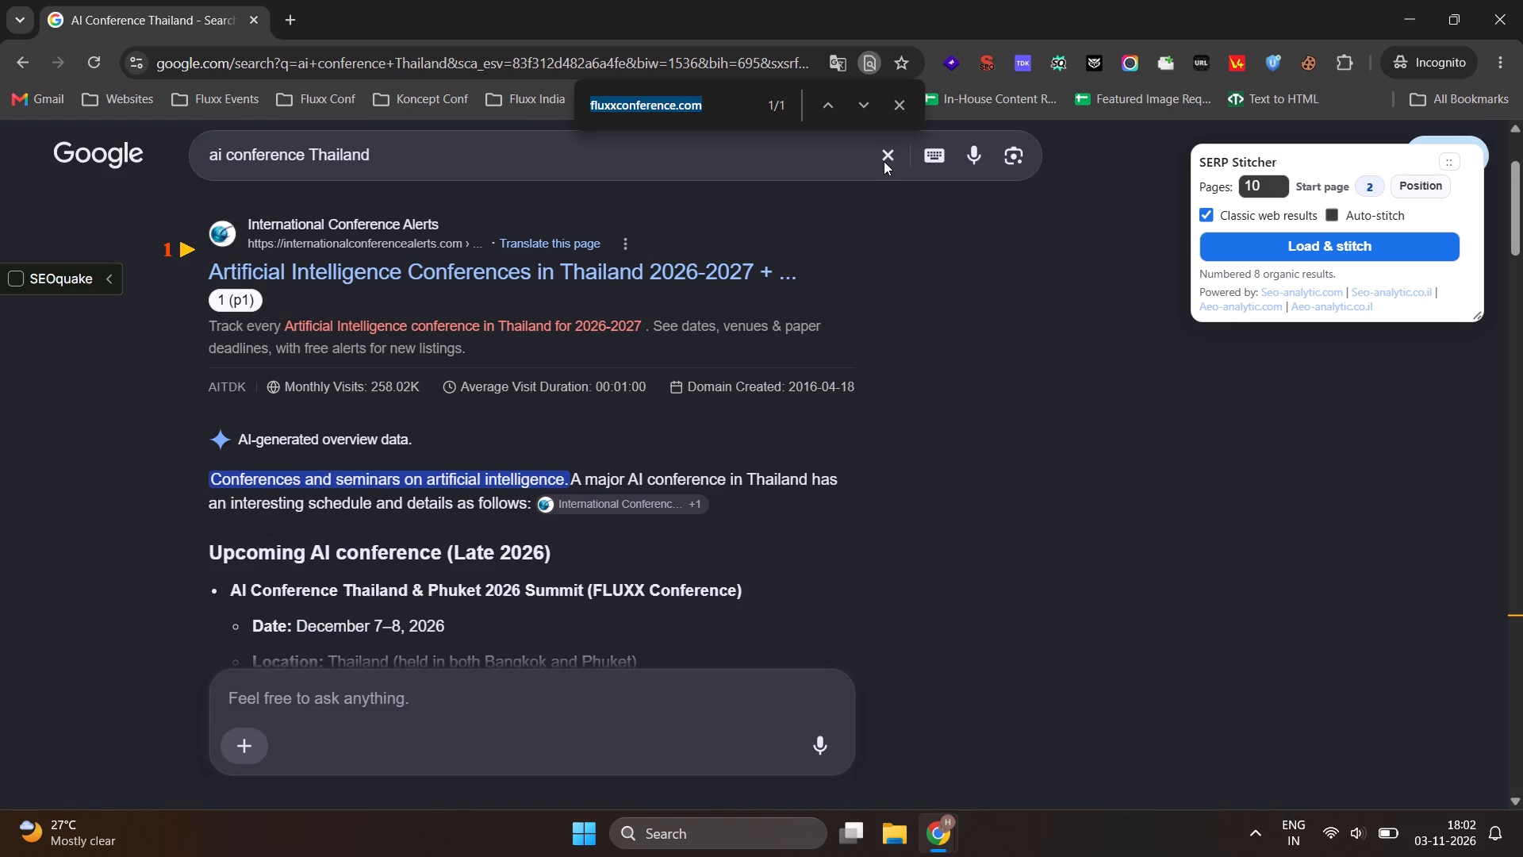
{"action": "left_click", "coordinate": [884, 158]}
{"action": "key", "text": "ctrl+v"}
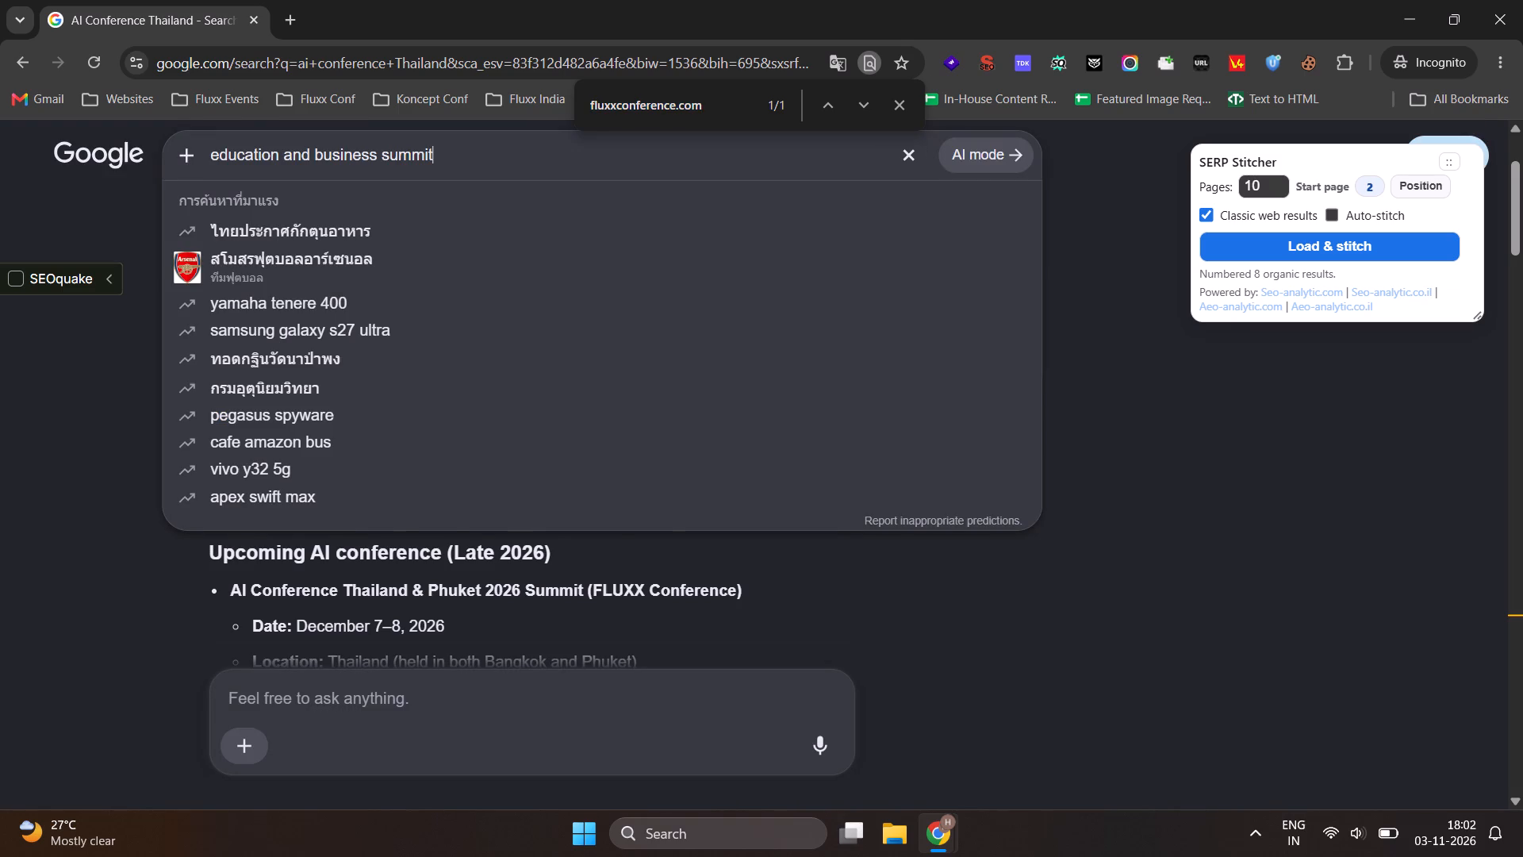
{"action": "key", "text": "Return"}
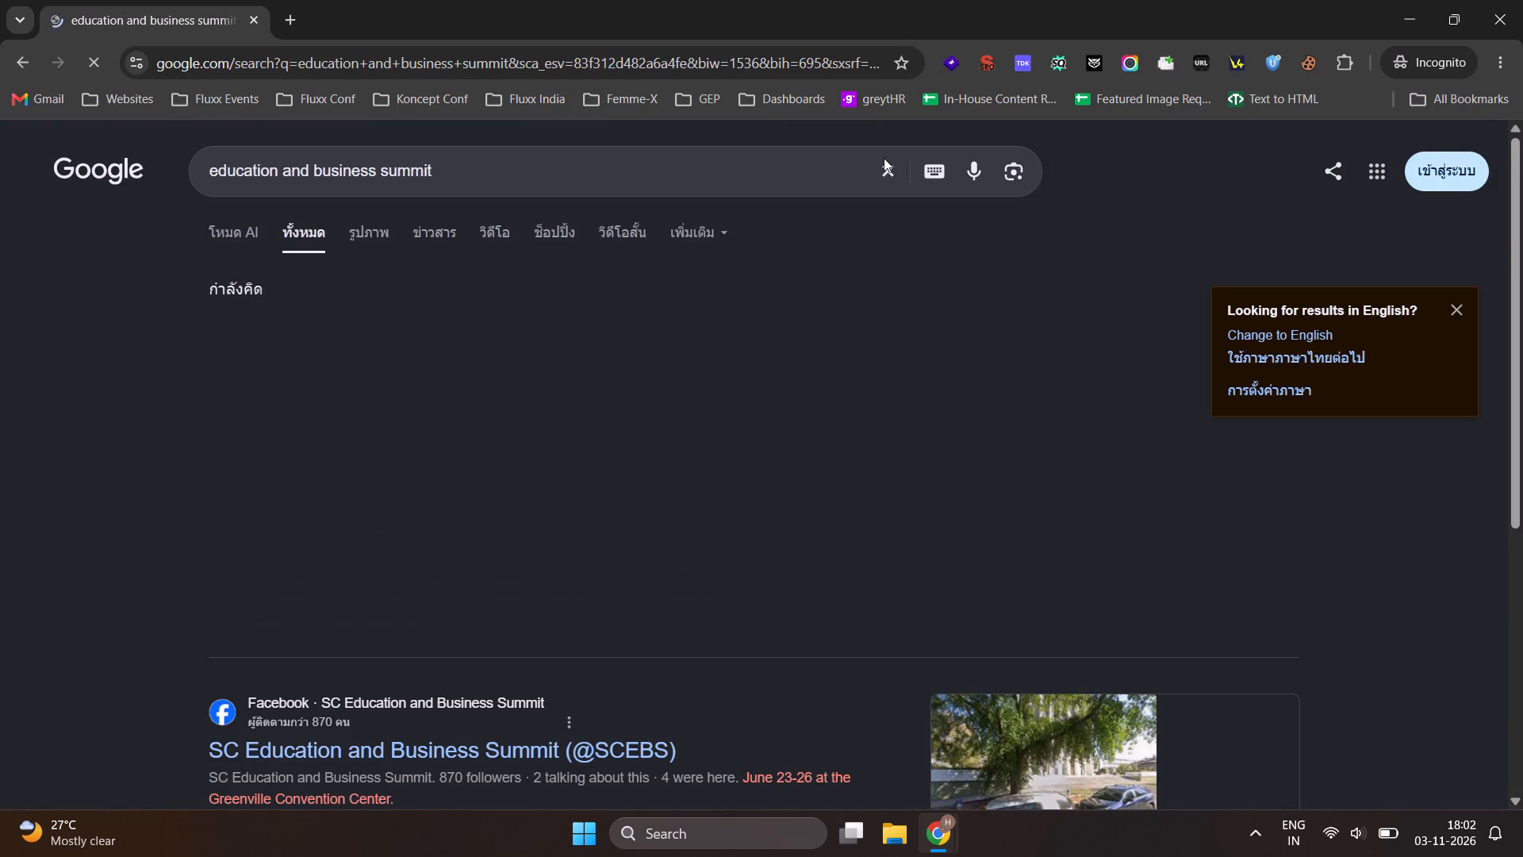
Examine the first page of "education and business summit" results for a FLUXX Conference listing.
{"action": "scroll", "coordinate": [706, 517], "scroll_direction": "down", "scroll_amount": 6}
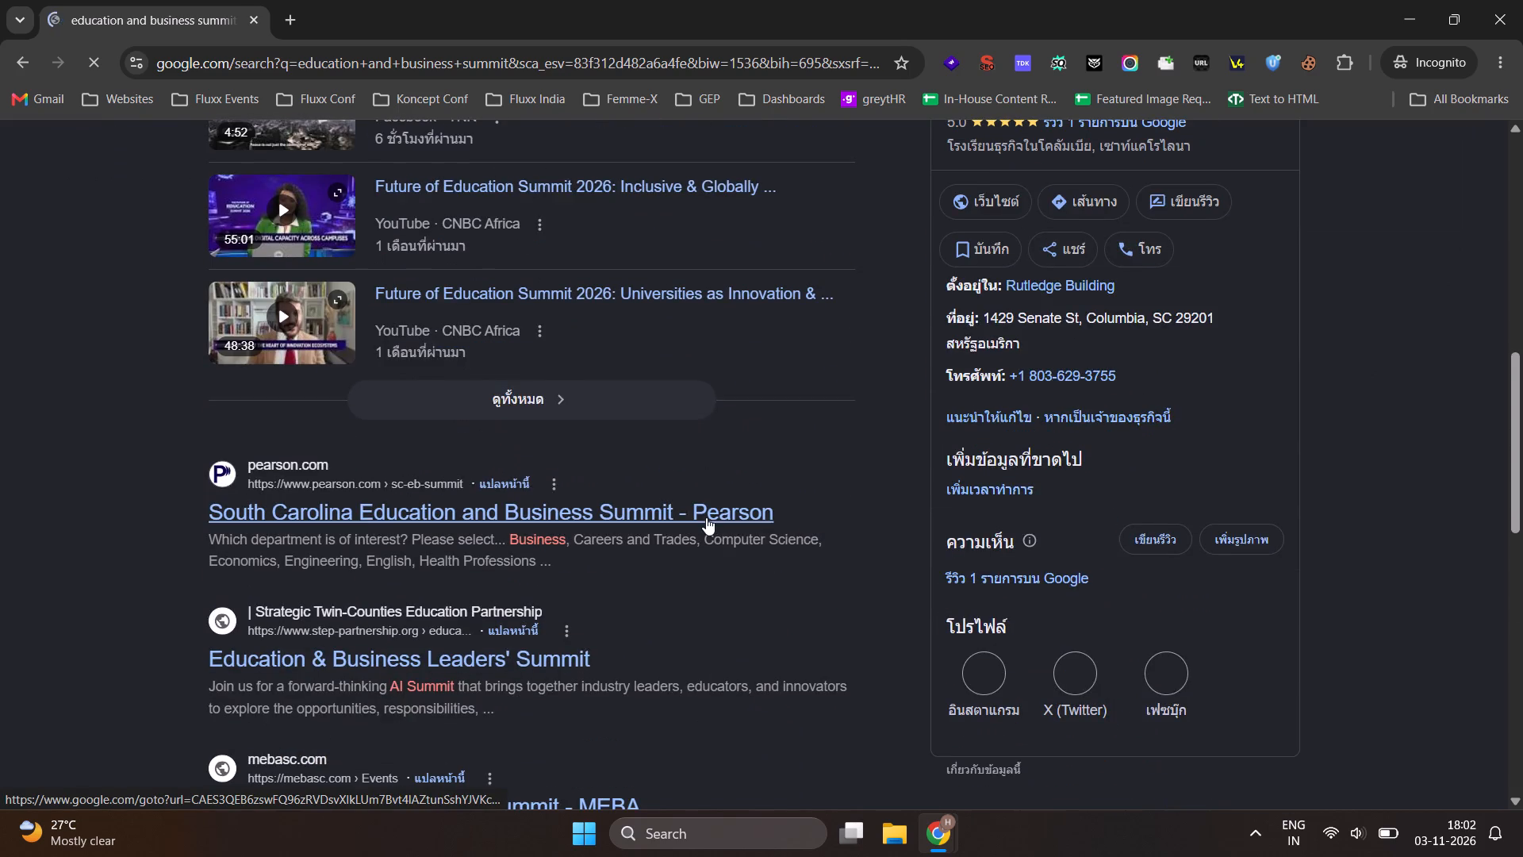
{"action": "scroll", "coordinate": [706, 517], "scroll_direction": "down", "scroll_amount": 5}
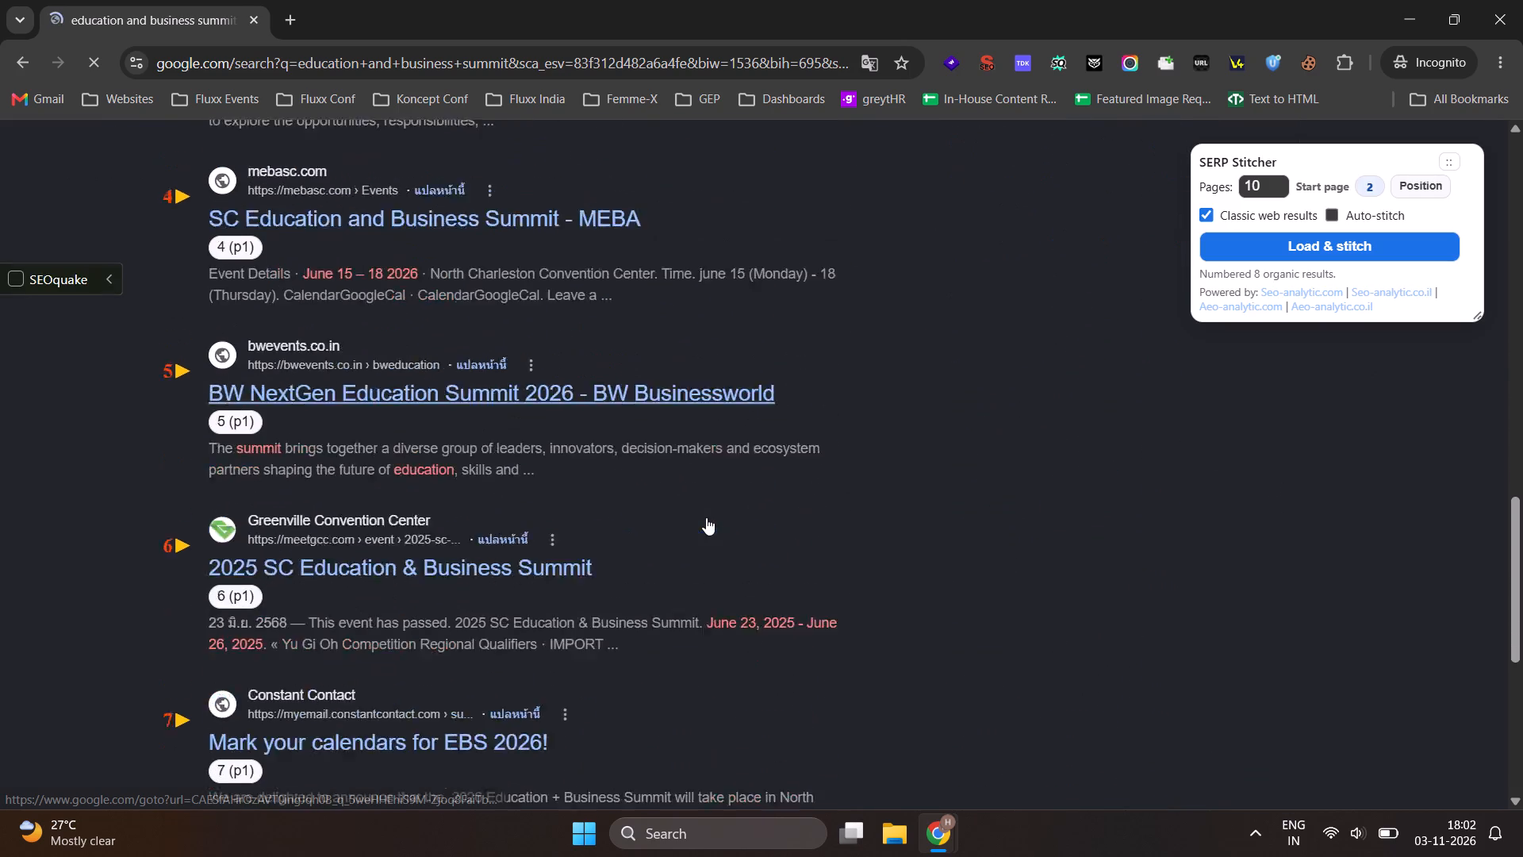
{"action": "scroll", "coordinate": [706, 517], "scroll_direction": "down", "scroll_amount": 3}
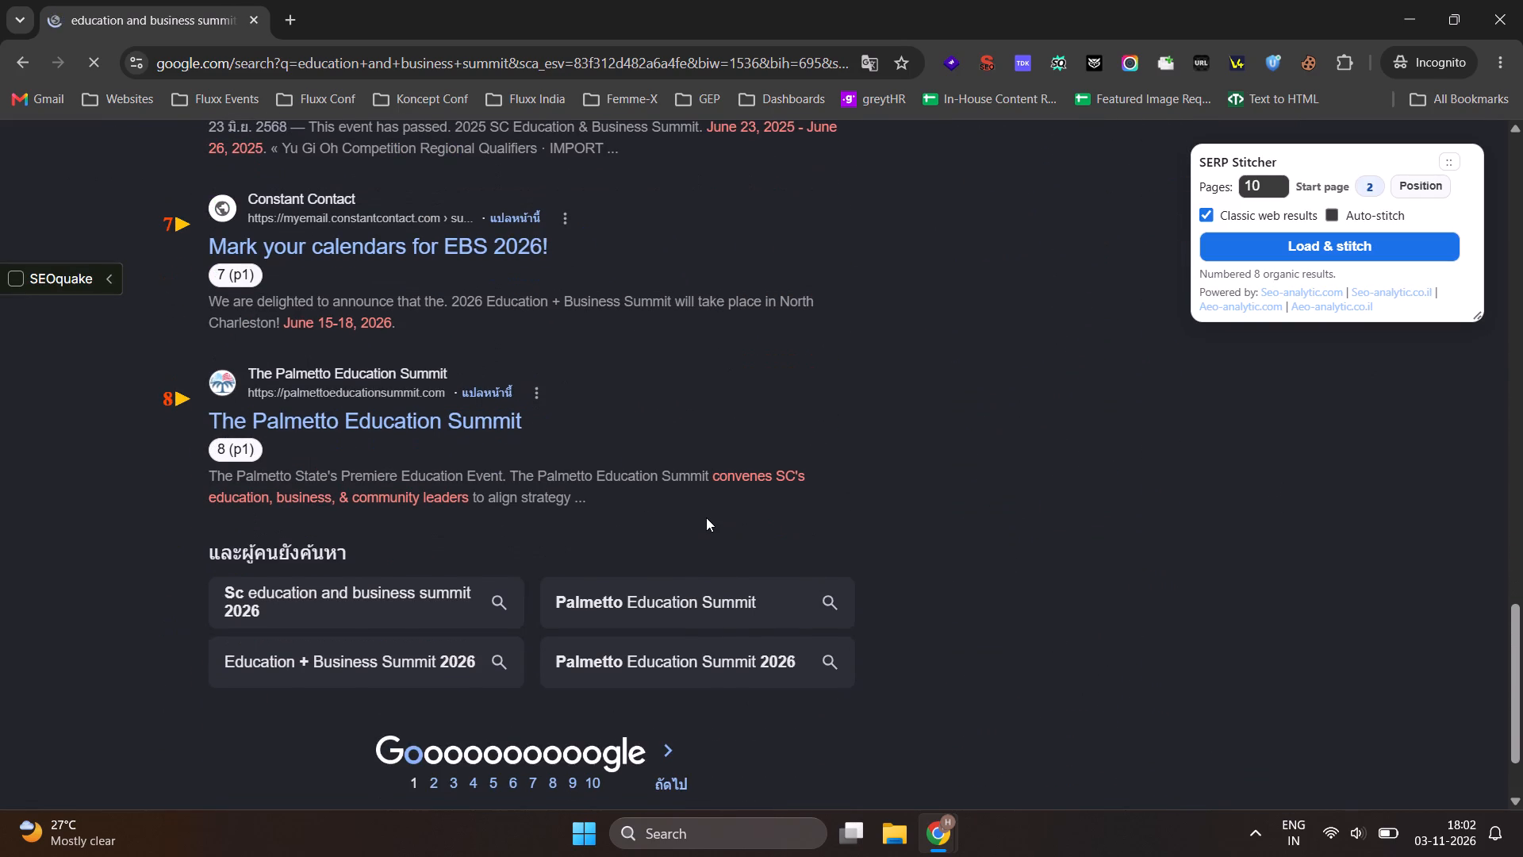
{"action": "scroll", "coordinate": [706, 517], "scroll_direction": "up", "scroll_amount": 16}
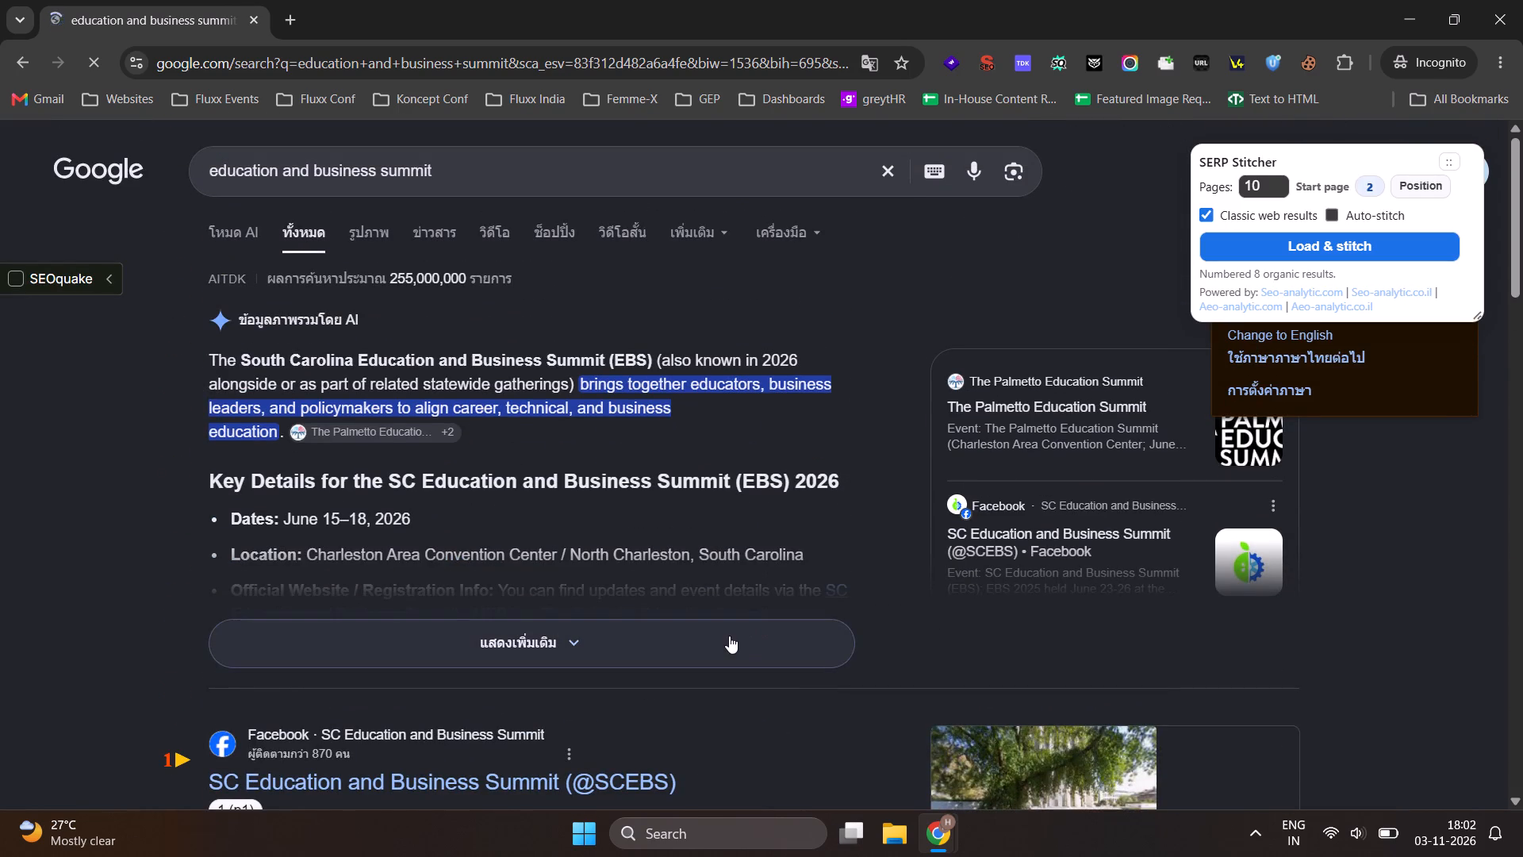
Expand the AI overview, read it for FLUXX Conference mentions, and search the page for fluxxconference.com.
{"action": "left_click", "coordinate": [704, 640]}
{"action": "scroll", "coordinate": [704, 640], "scroll_direction": "down", "scroll_amount": 2}
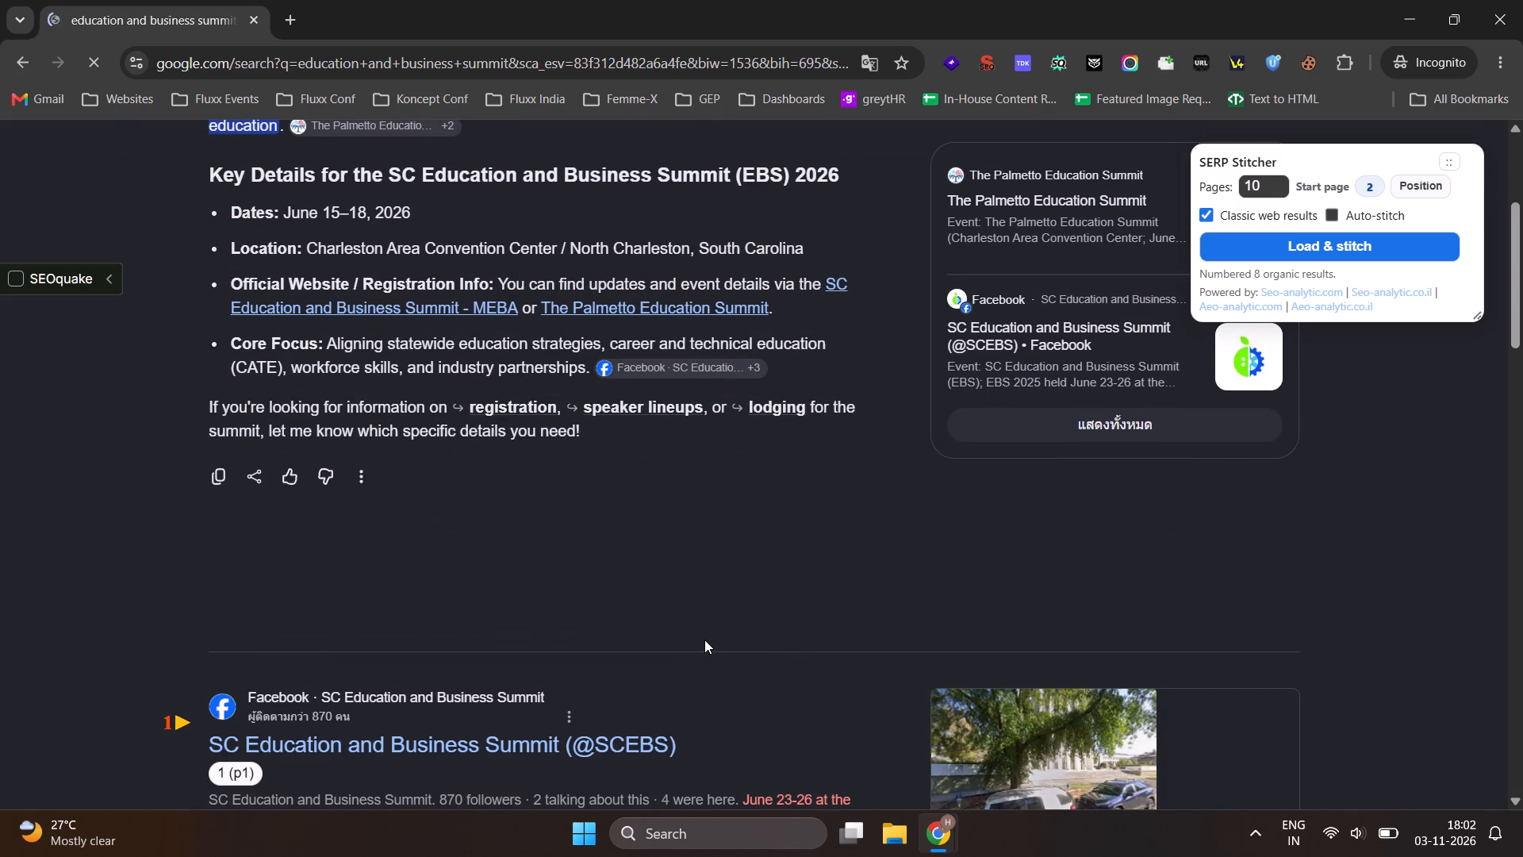
{"action": "scroll", "coordinate": [704, 640], "scroll_direction": "up", "scroll_amount": 7}
{"action": "key", "text": "ctrl+f"}
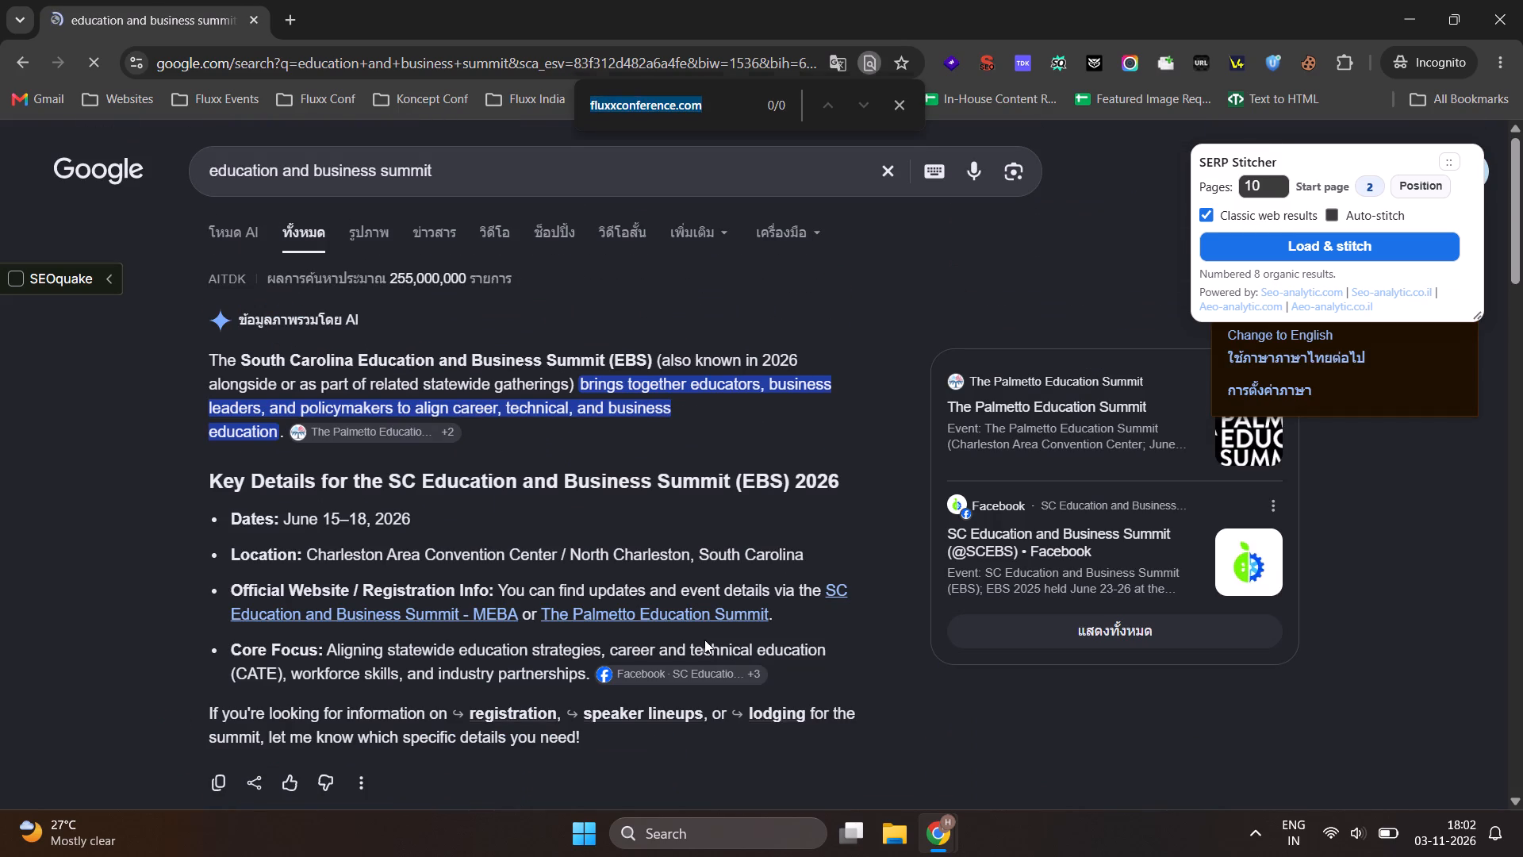
{"action": "key", "text": "Return"}
Load and stitch 10 pages of classic web results for "education and business summit" with SERP Stitcher.
{"action": "scroll", "coordinate": [704, 640], "scroll_direction": "down", "scroll_amount": 9}
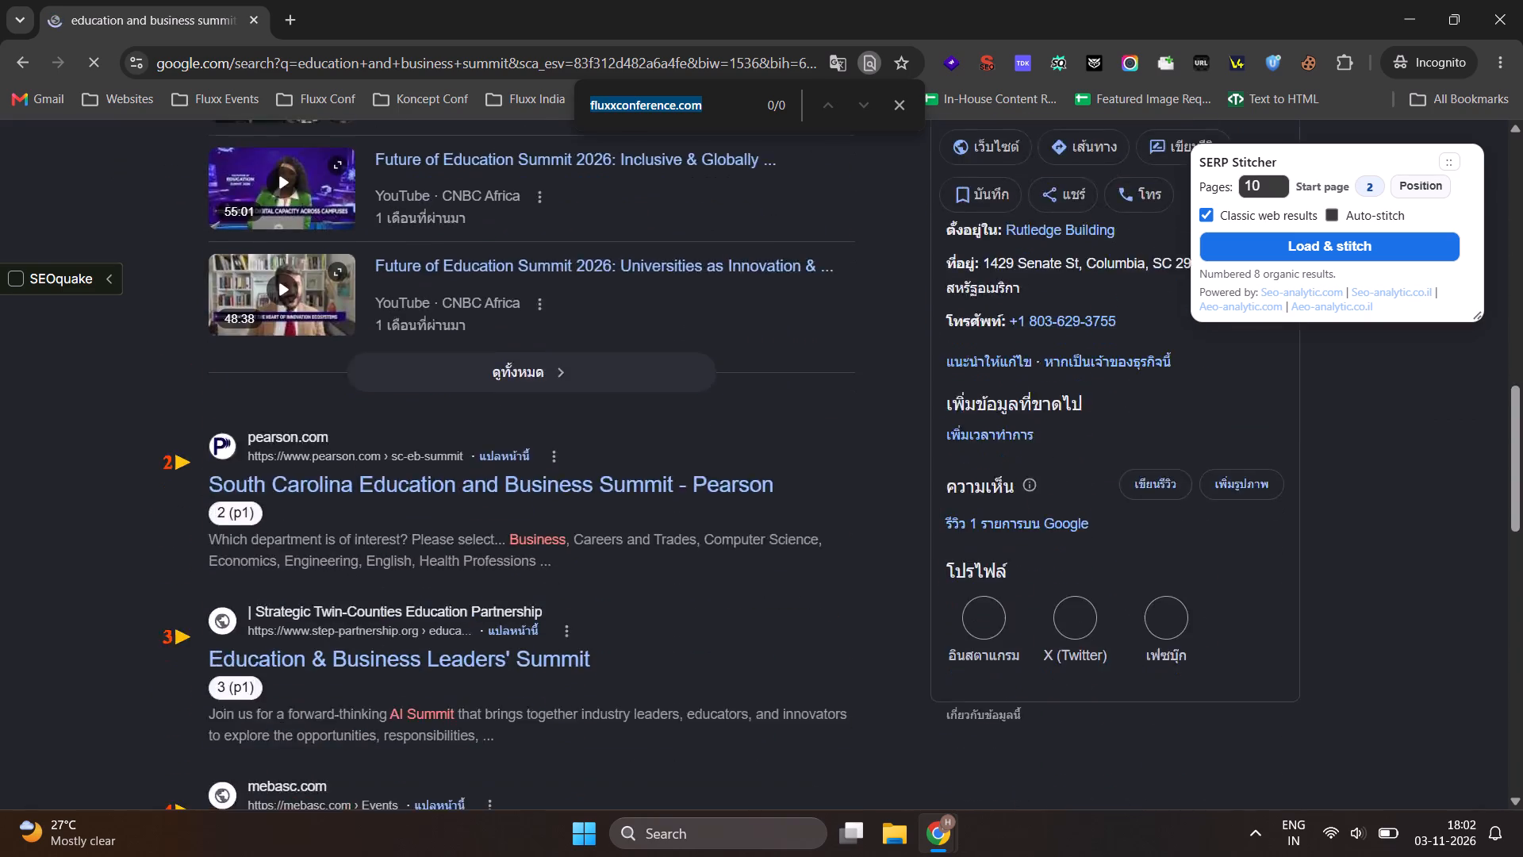
{"action": "scroll", "coordinate": [704, 640], "scroll_direction": "down", "scroll_amount": 3}
{"action": "scroll", "coordinate": [825, 509], "scroll_direction": "right", "scroll_amount": 2}
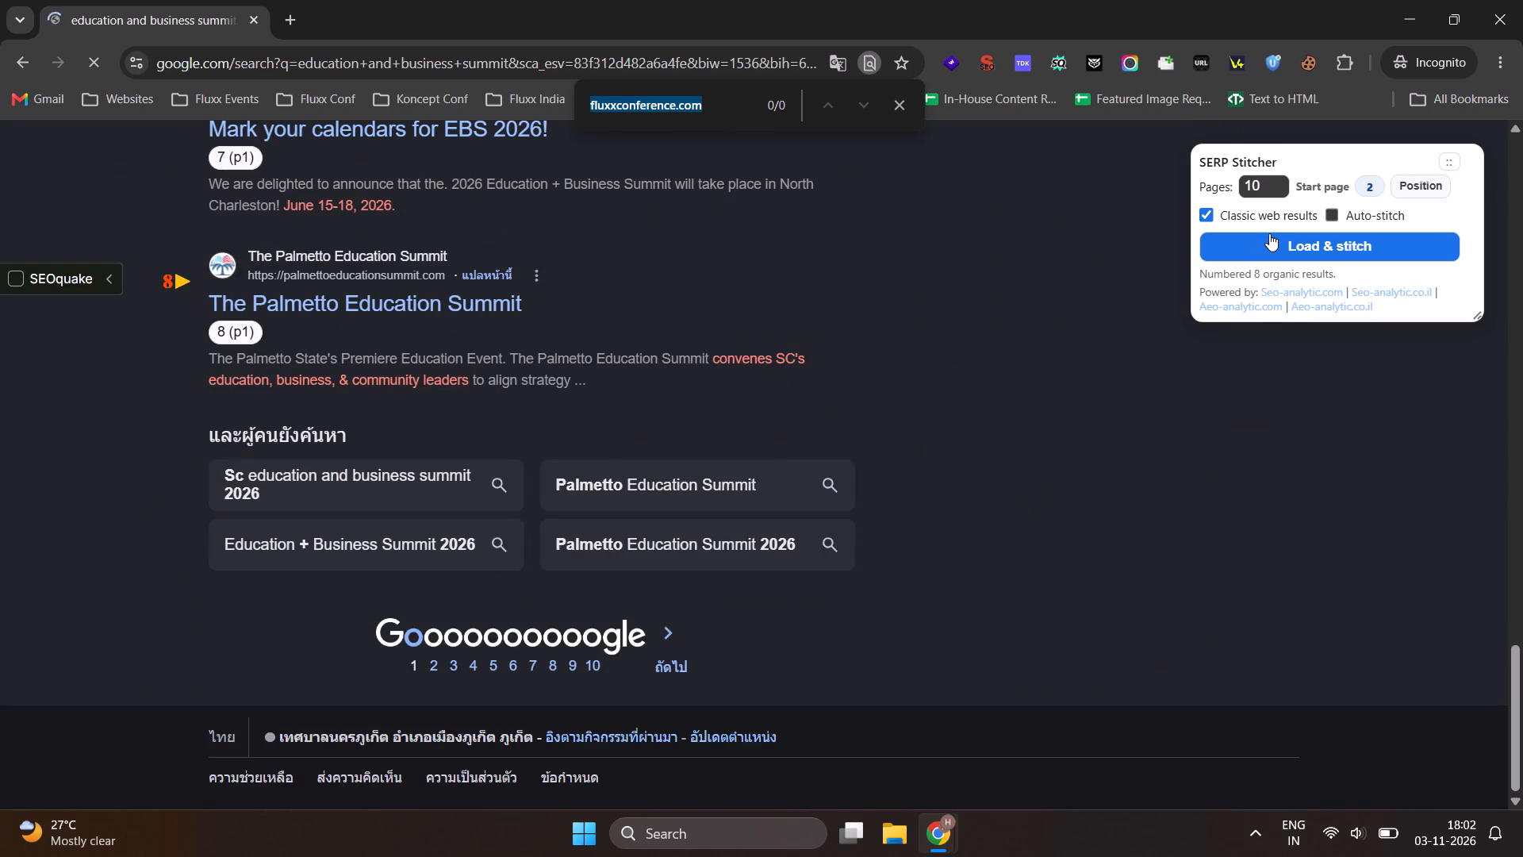
{"action": "left_click", "coordinate": [1264, 241]}
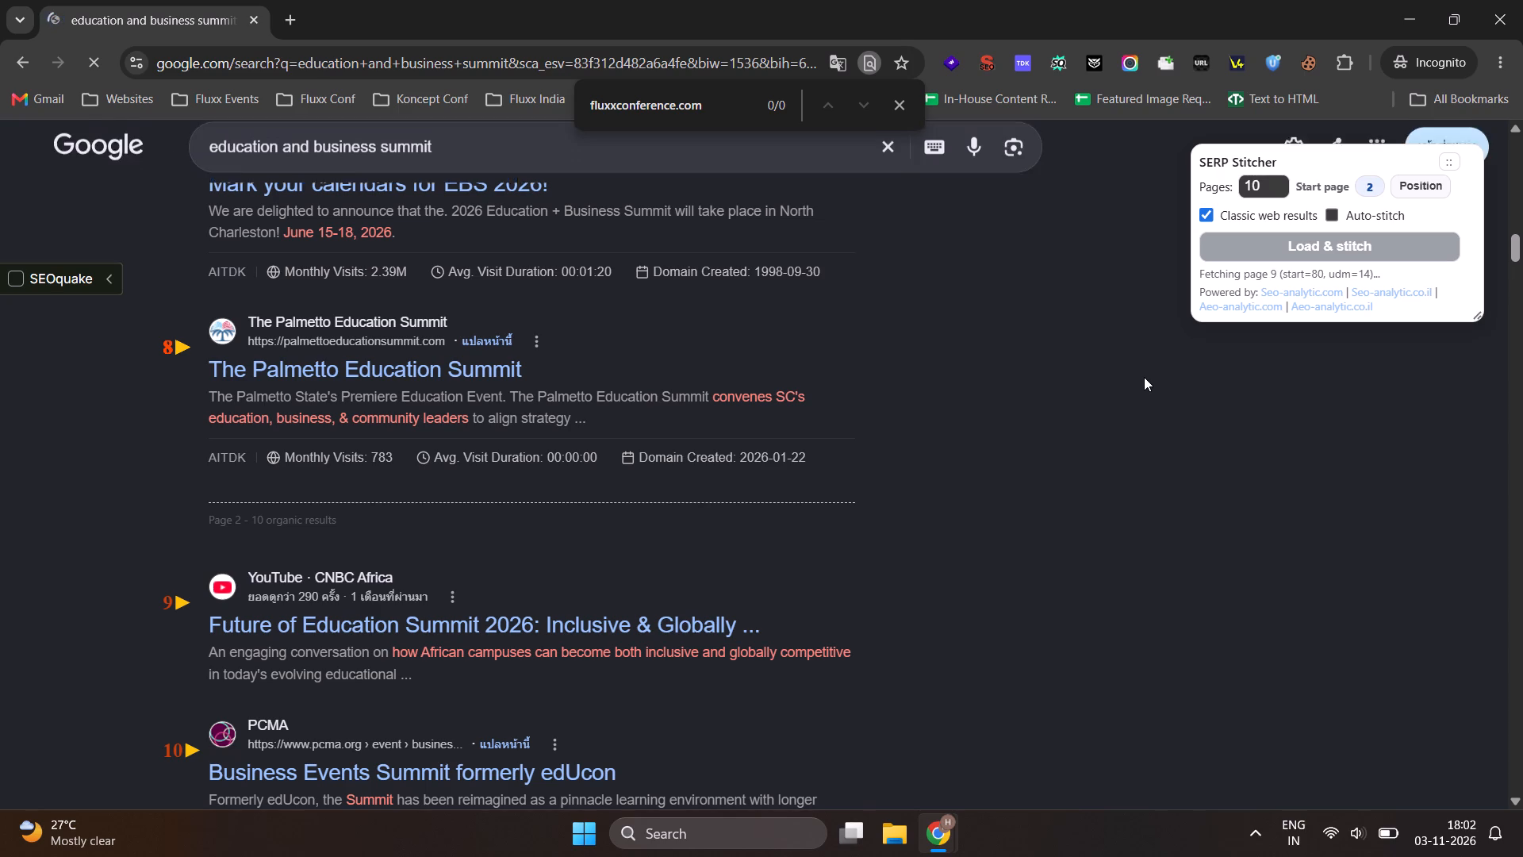
Look through the stitched "education and business summit" results for the FLUXX Conference listing and its organic position.
{"action": "scroll", "coordinate": [1144, 377], "scroll_direction": "down", "scroll_amount": 1}
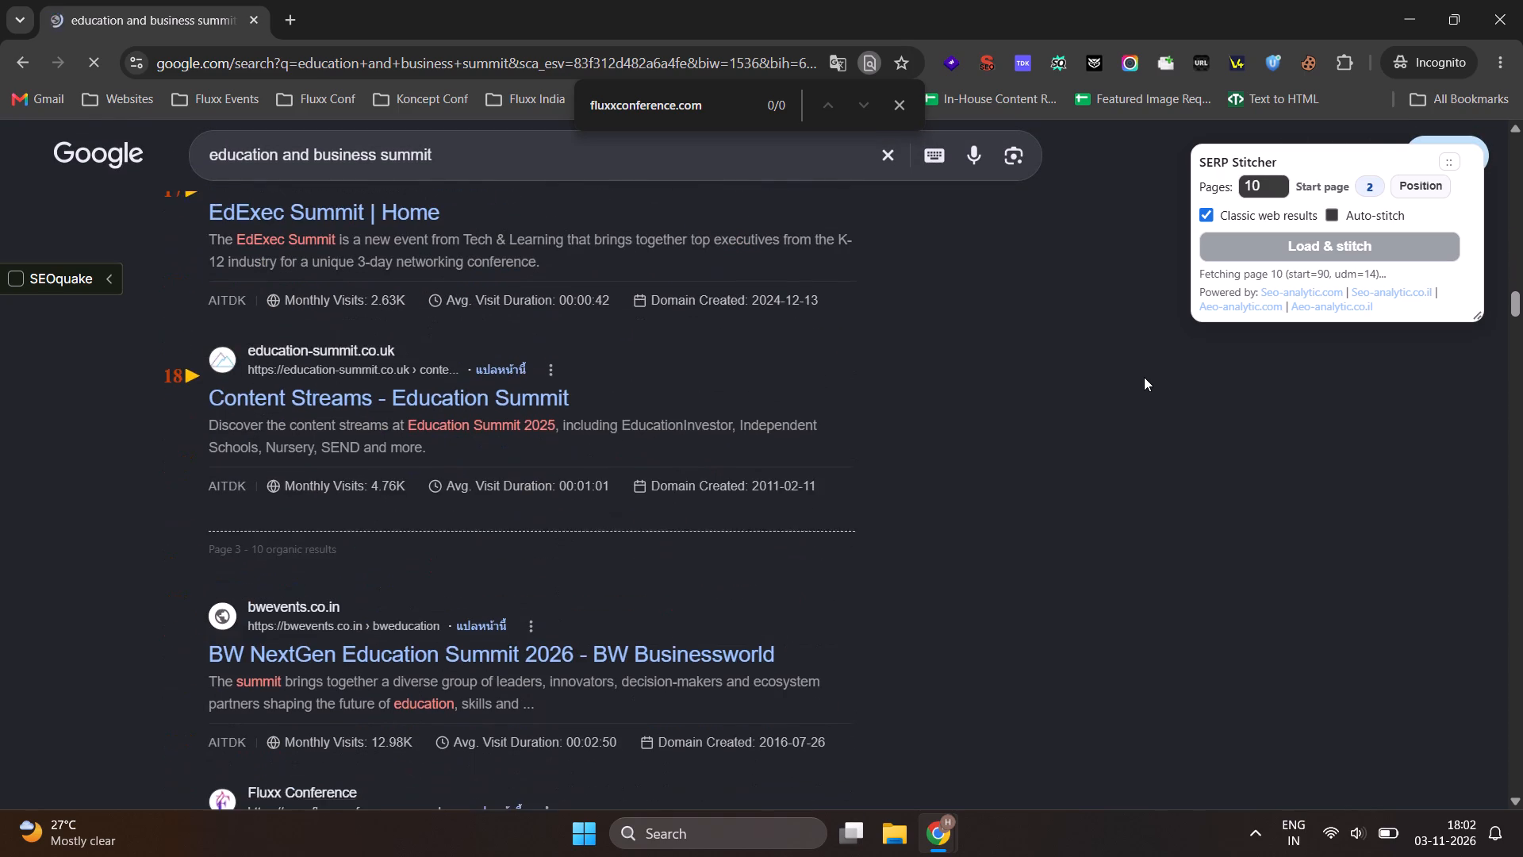
{"action": "scroll", "coordinate": [1144, 377], "scroll_direction": "down", "scroll_amount": 17}
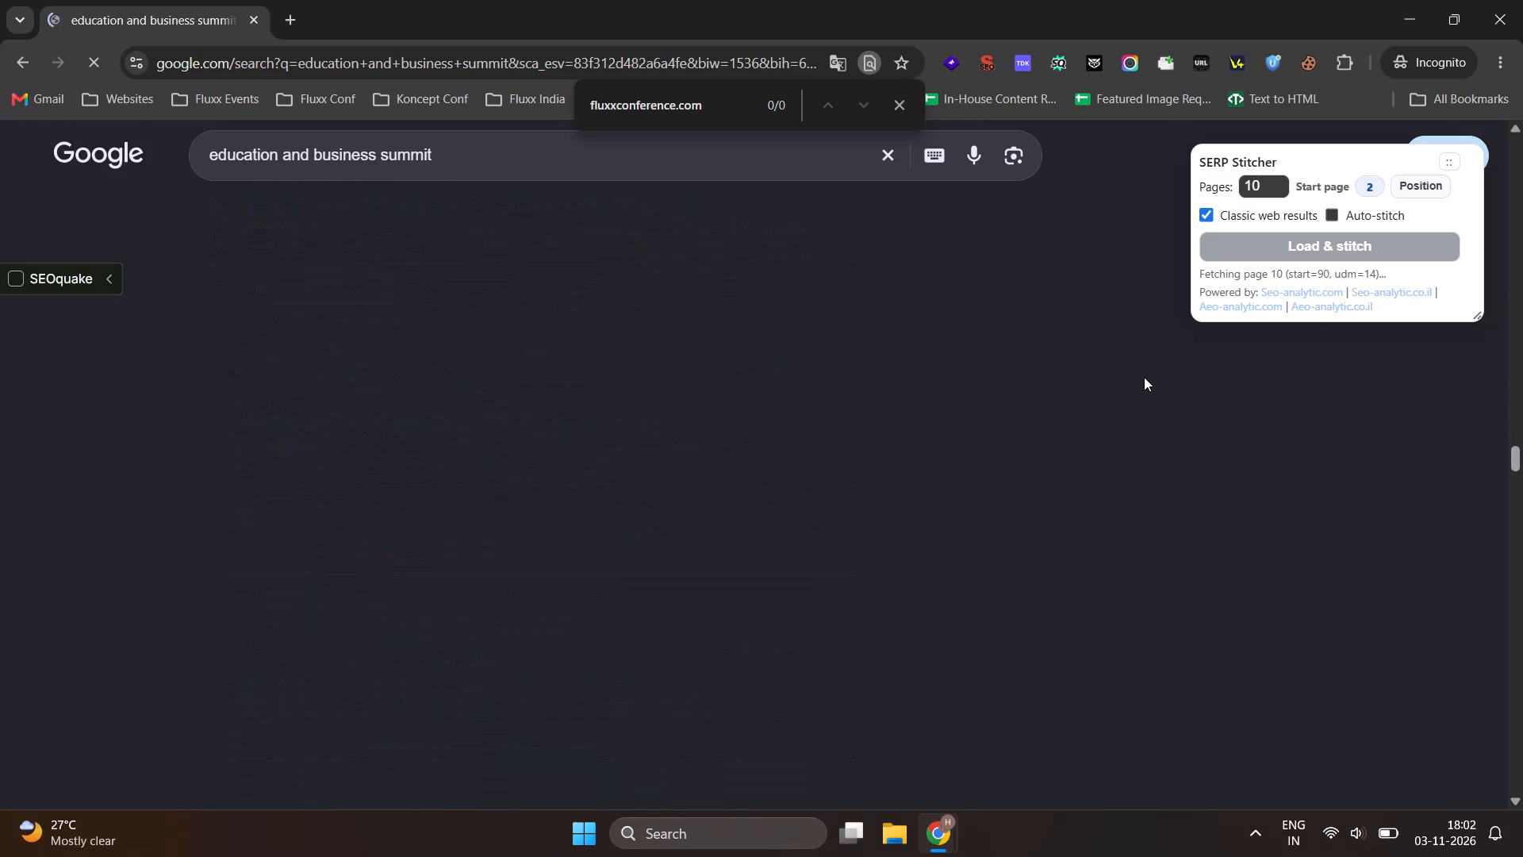
Find the fluxxconference.com entries in the stitched "education and business summit" results and check the first one's organic position.
{"action": "key", "text": "ctrl+f"}
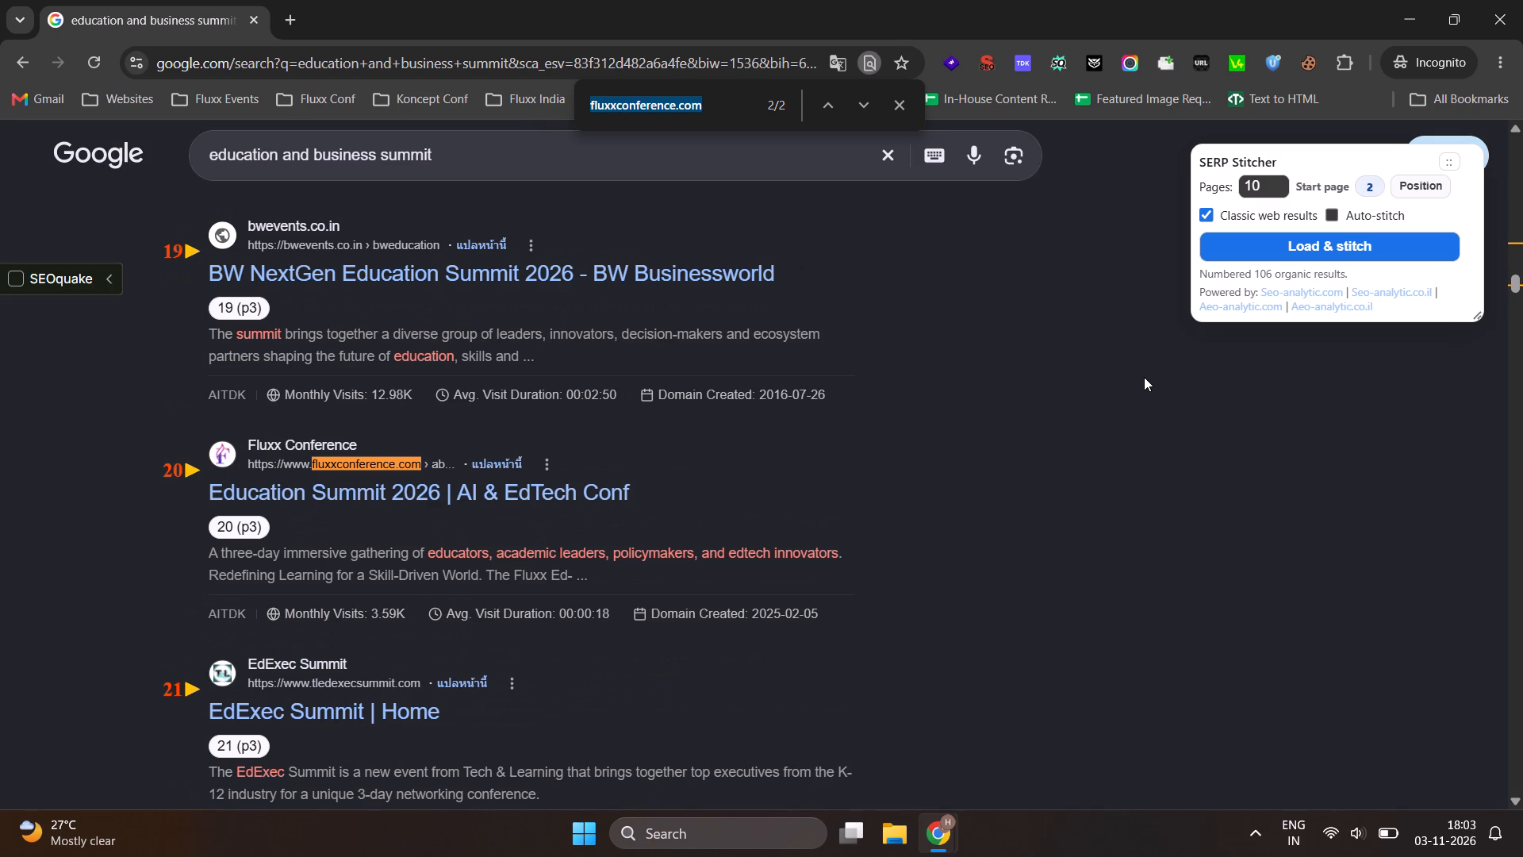
{"action": "key", "text": "Return"}
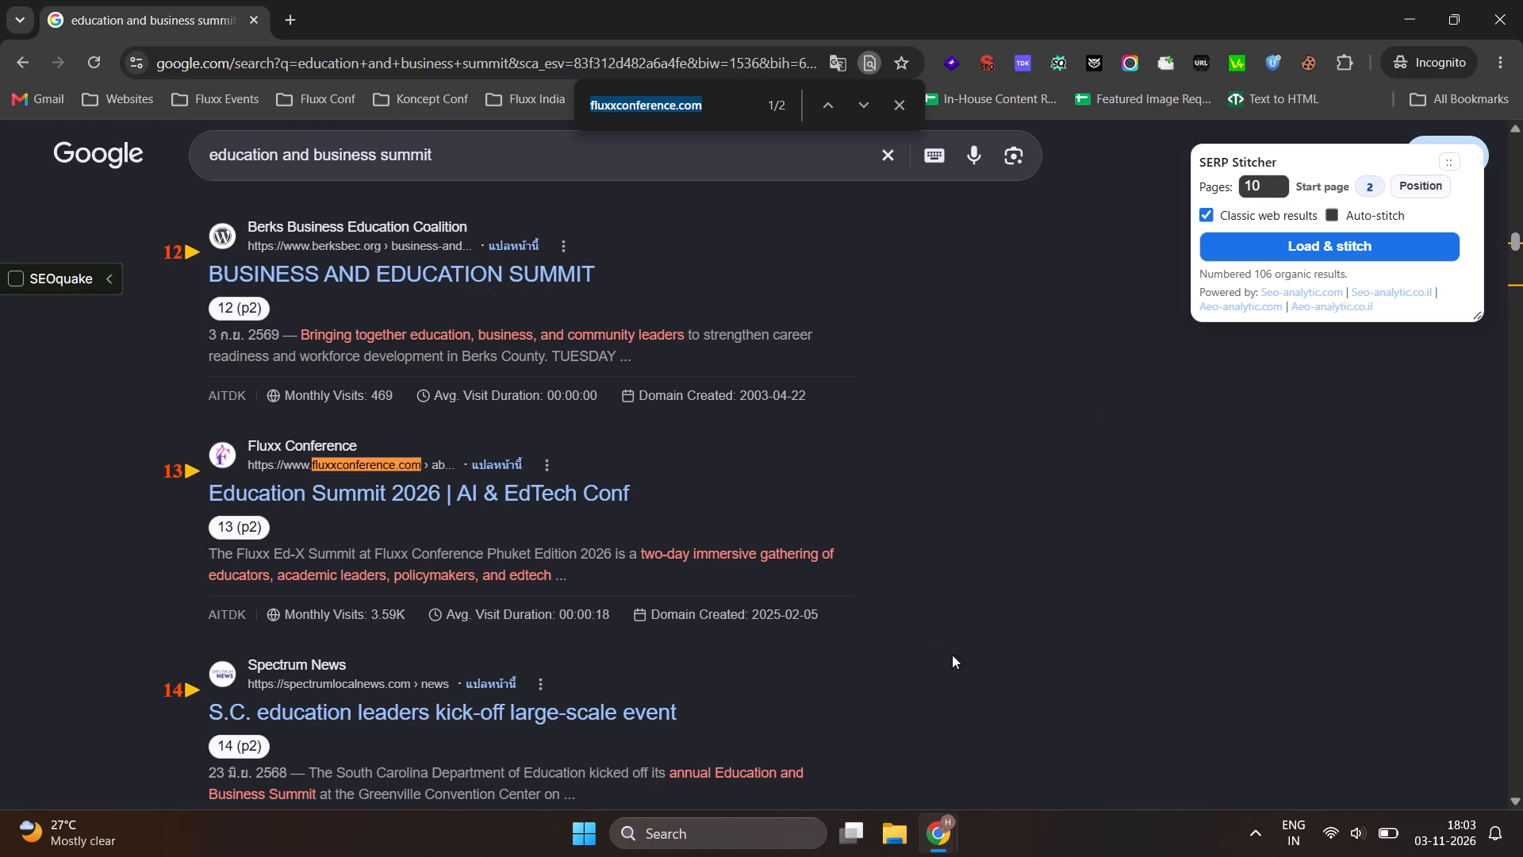
Return to the Rankings sheet and select the ranking cell D27 for "education and business summit".
{"action": "key", "text": "alt+Tab"}
{"action": "key", "text": "Right"}
{"action": "key", "text": "Right"}
{"action": "key", "text": "Right"}
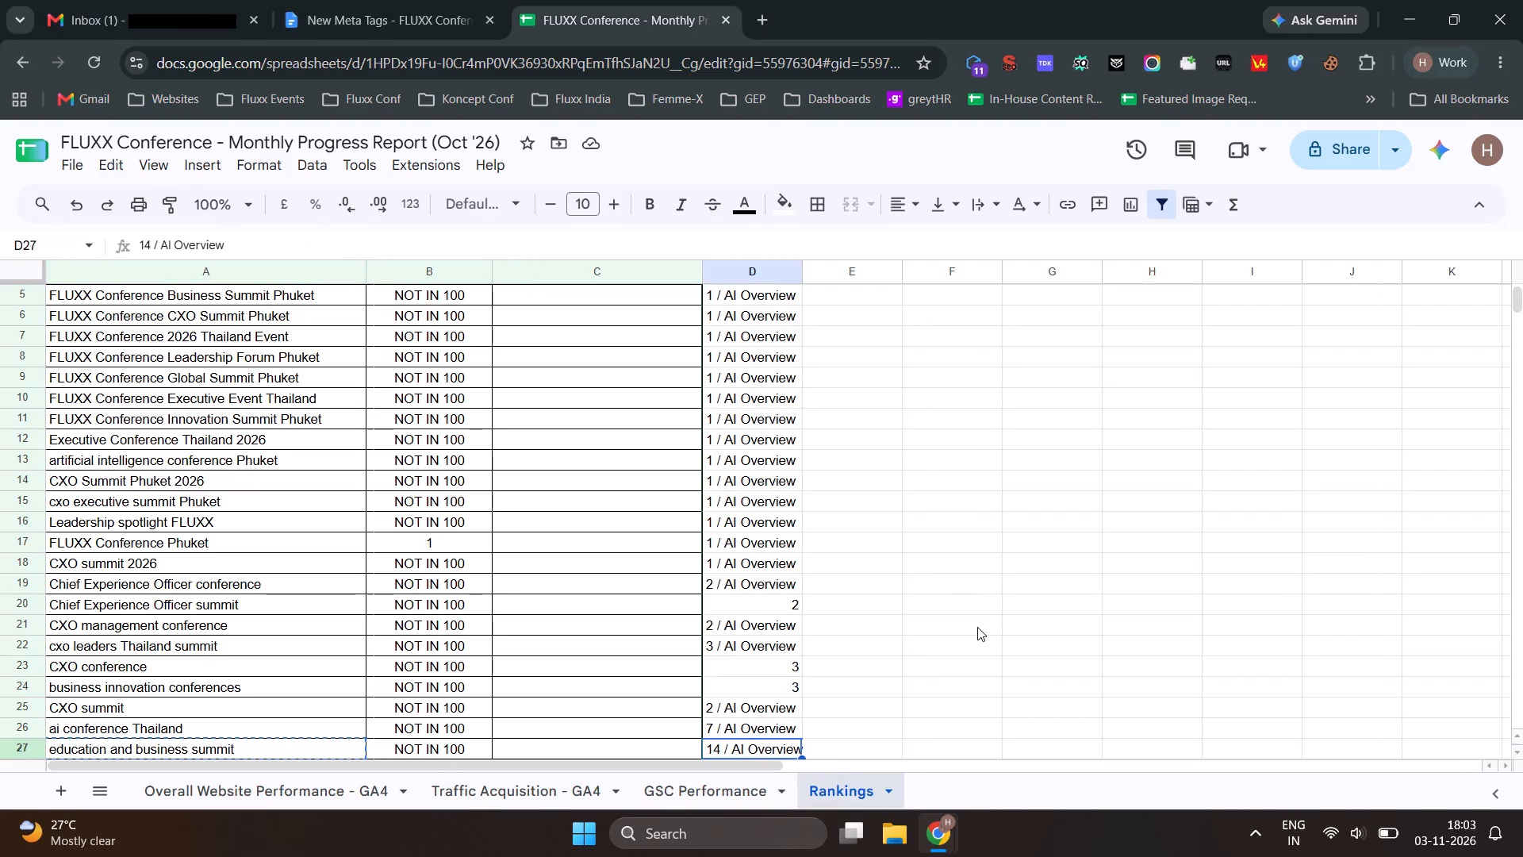
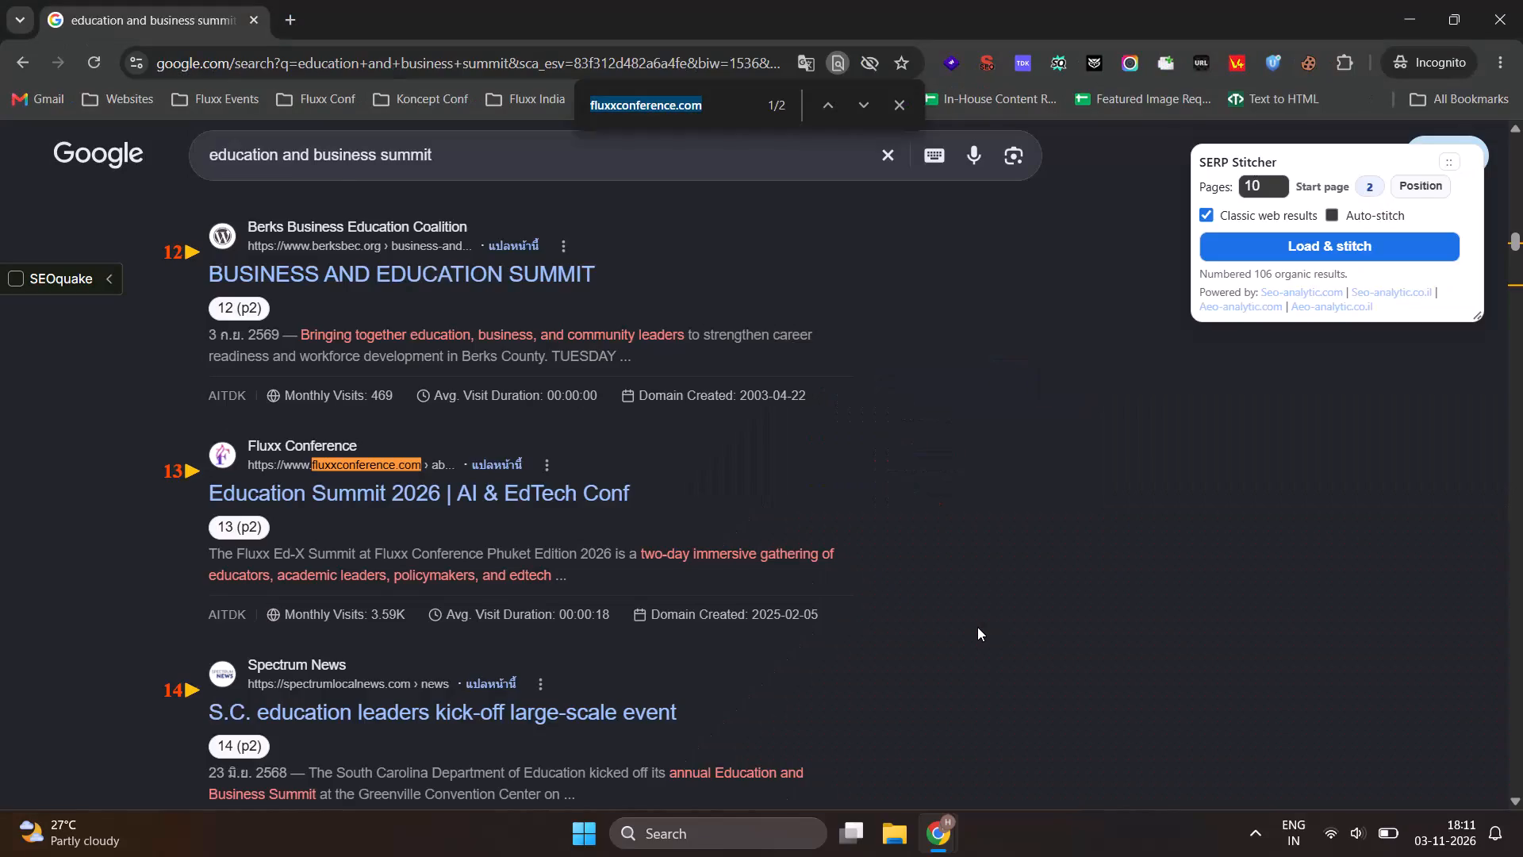
Set the ranking in cell D27 of the Rankings sheet, for "education and business summit", to "13 / AI Overview".
{"action": "key", "text": "alt+Tab"}
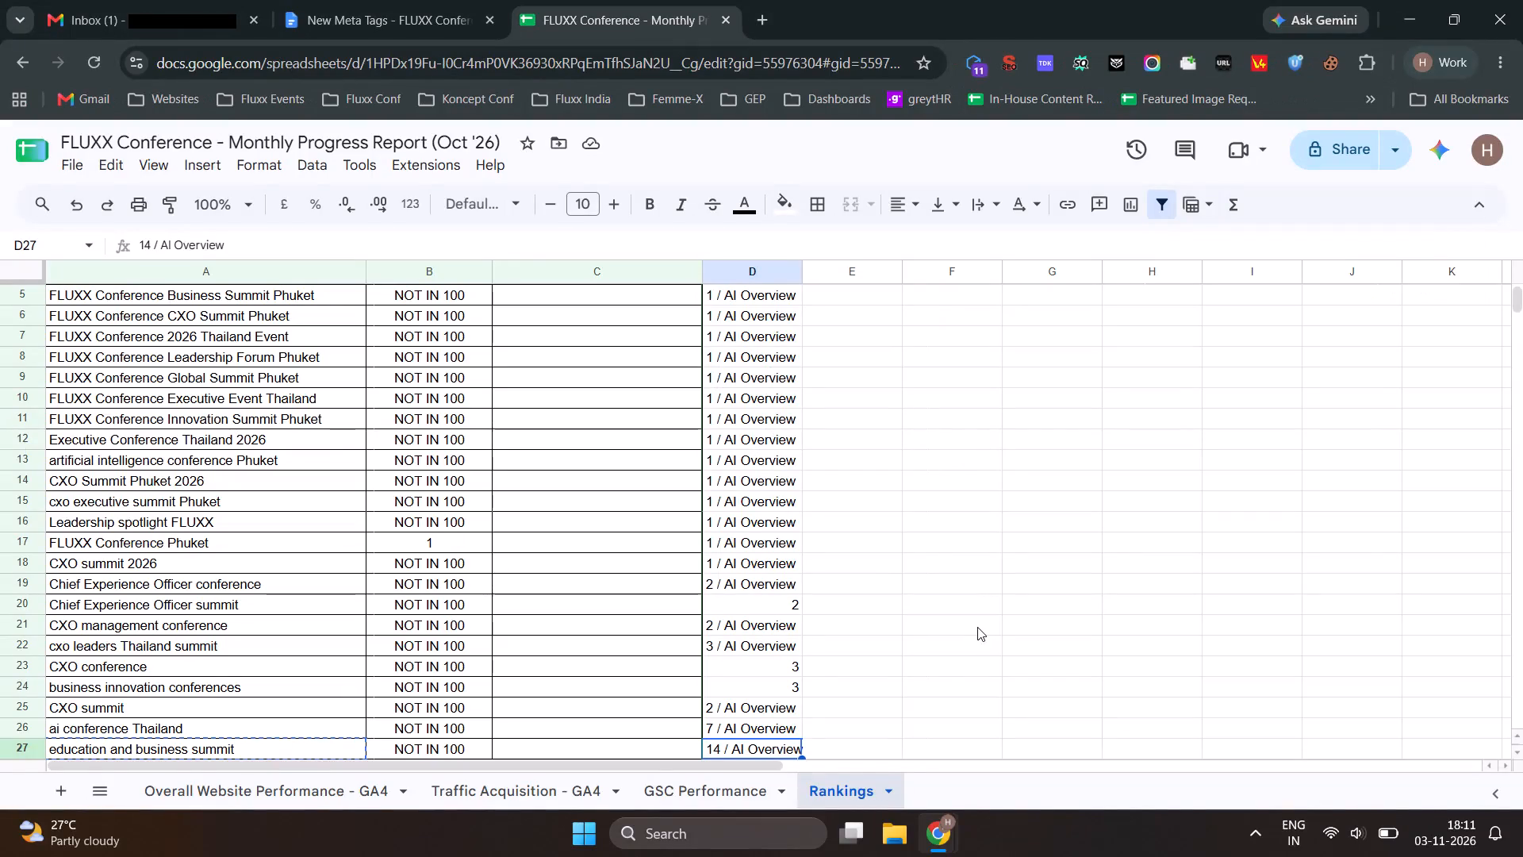
{"action": "double_click", "coordinate": [724, 744]}
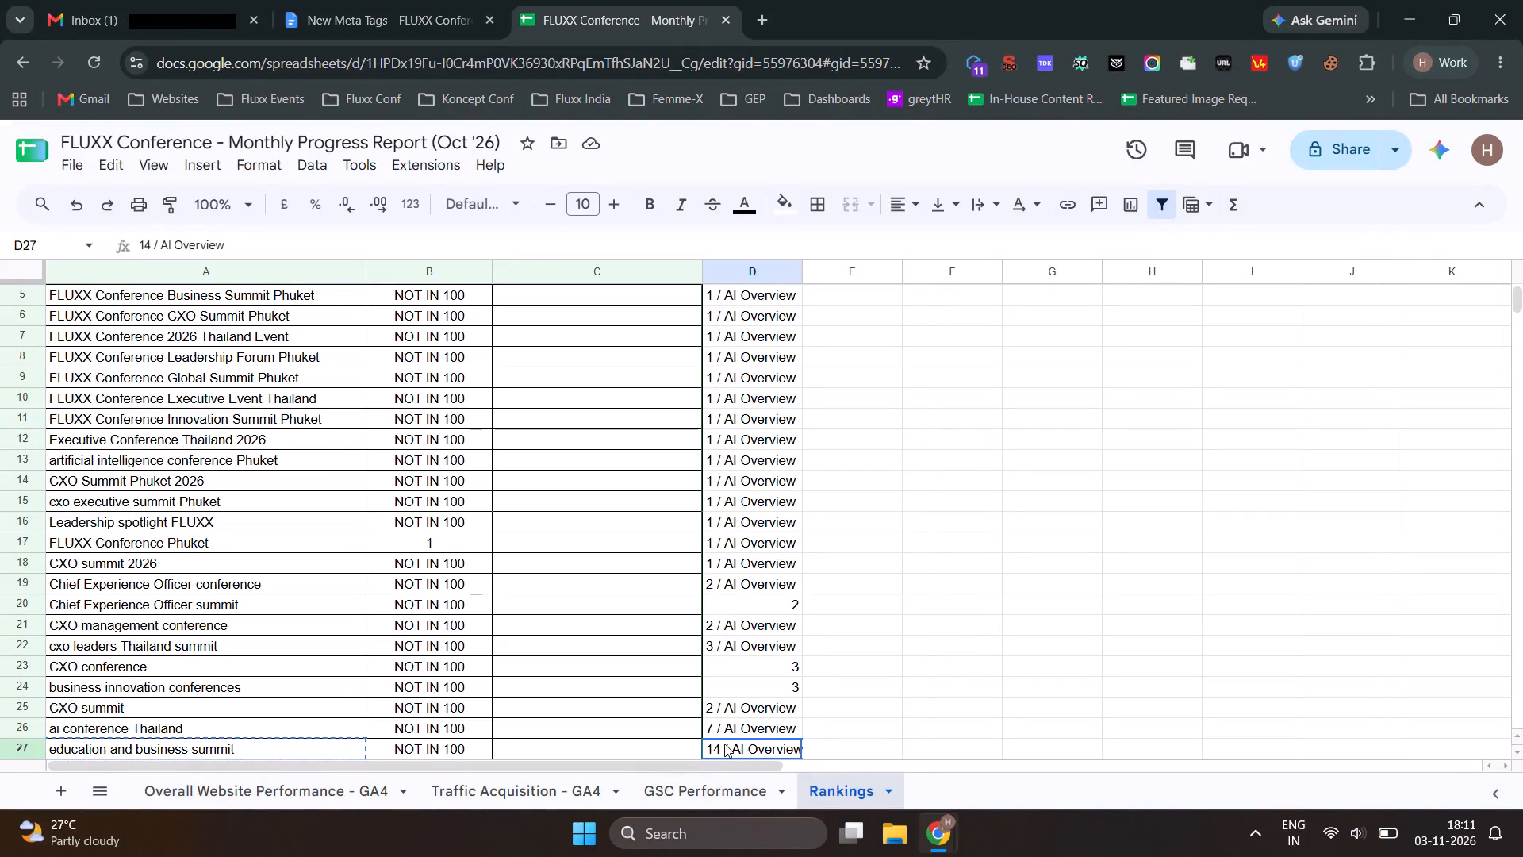
{"action": "left_click", "coordinate": [721, 745]}
{"action": "key", "text": "BackSpace"}
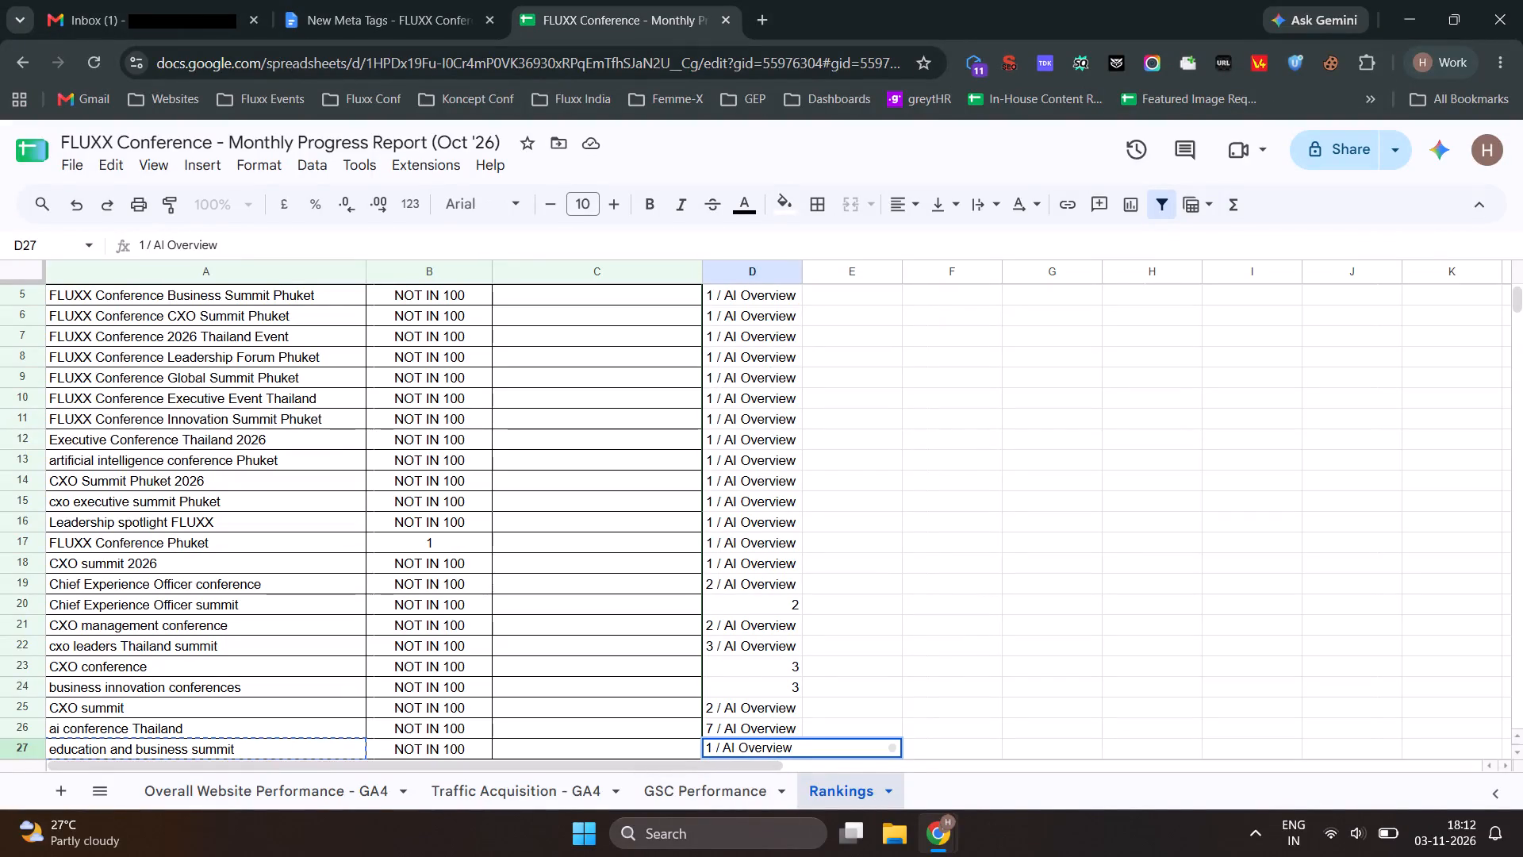
{"action": "key", "text": "3"}
{"action": "key", "text": "Return"}
Copy the row 28 keyword "education business summit", search Google for it incognito, and check Fluxx Conference's AI overview mention and organic position.
{"action": "key", "text": "Left"}
{"action": "key", "text": "Left"}
{"action": "key", "text": "Left"}
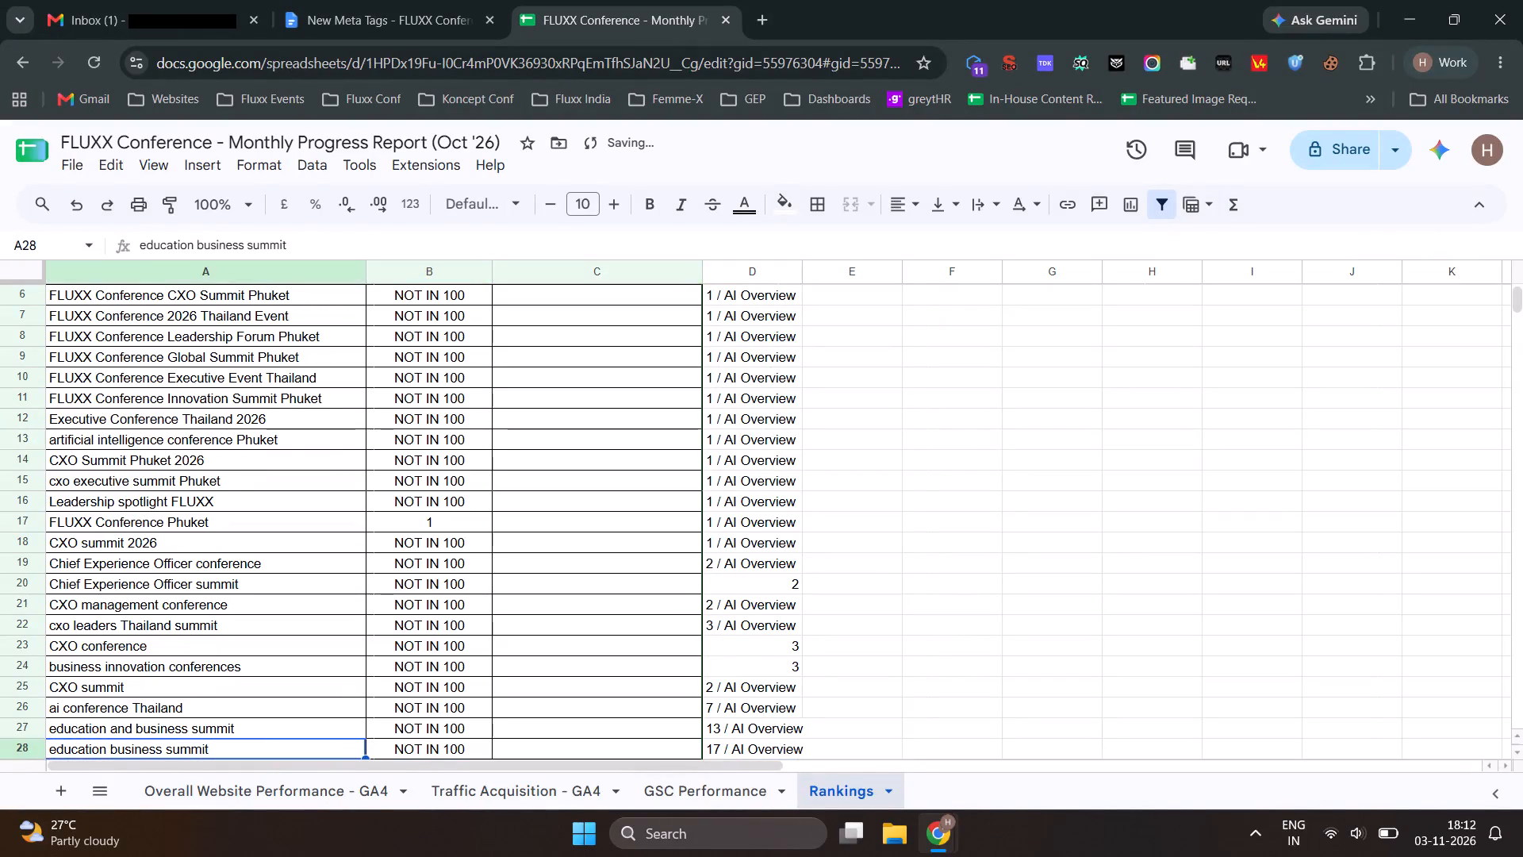
{"action": "key", "text": "ctrl+c"}
{"action": "key", "text": "alt+Tab"}
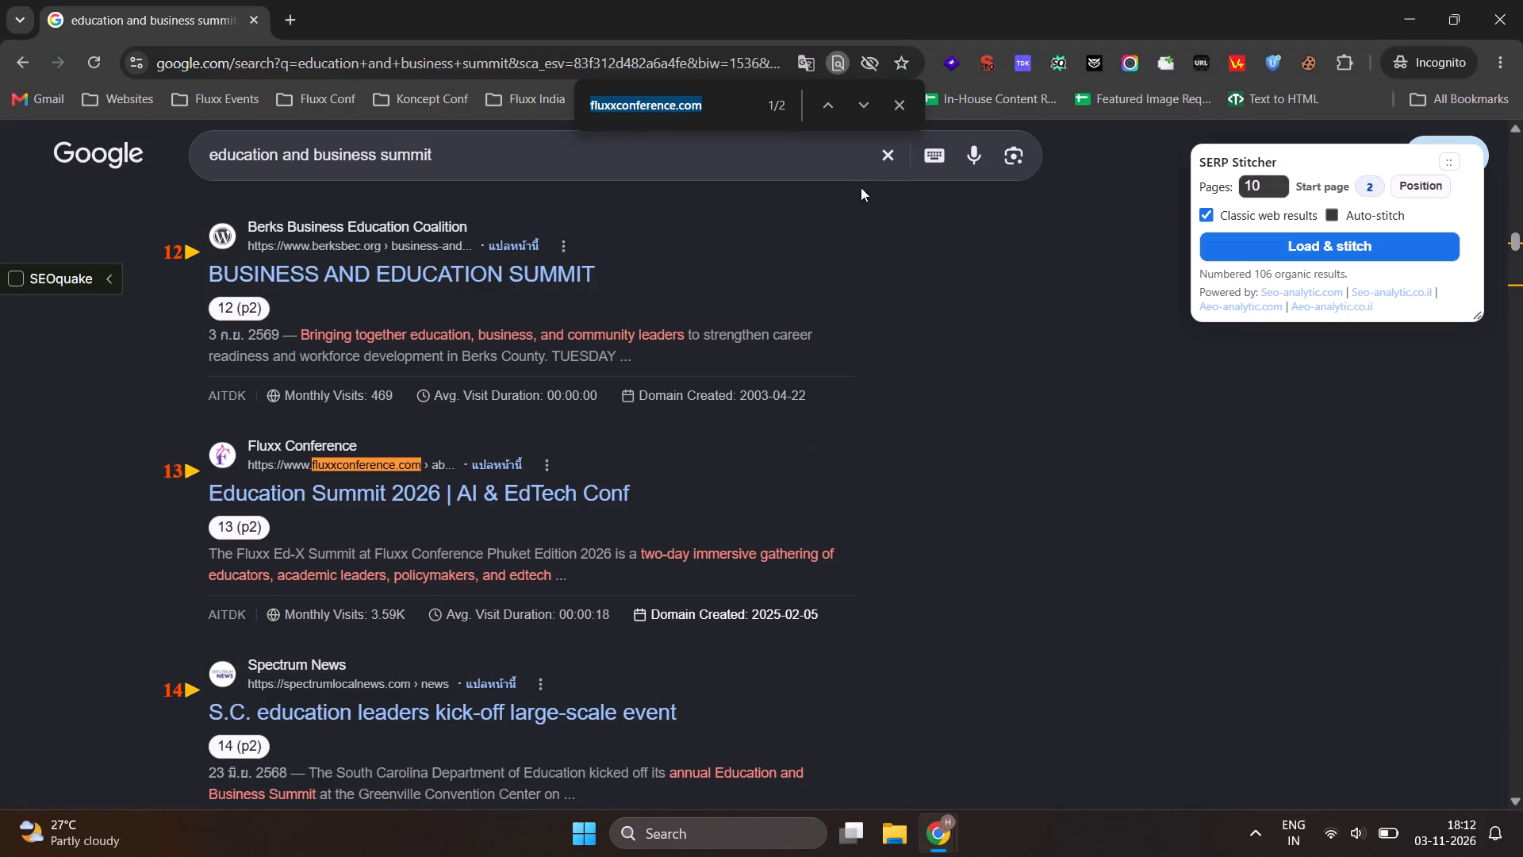
{"action": "left_click", "coordinate": [877, 161]}
{"action": "left_click", "coordinate": [877, 161]}
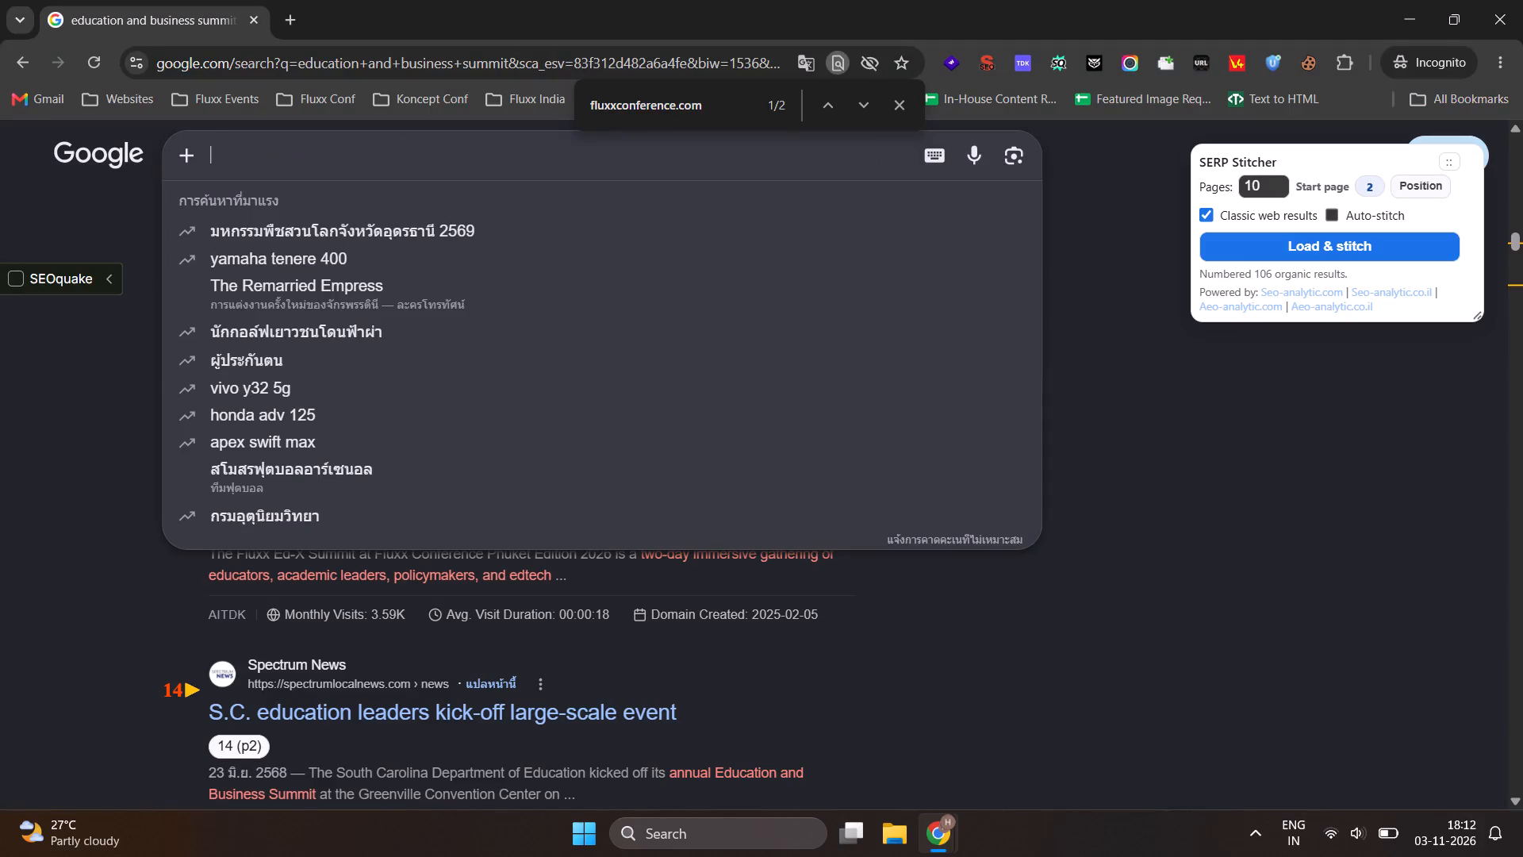
{"action": "key", "text": "ctrl+v"}
{"action": "key", "text": "Return"}
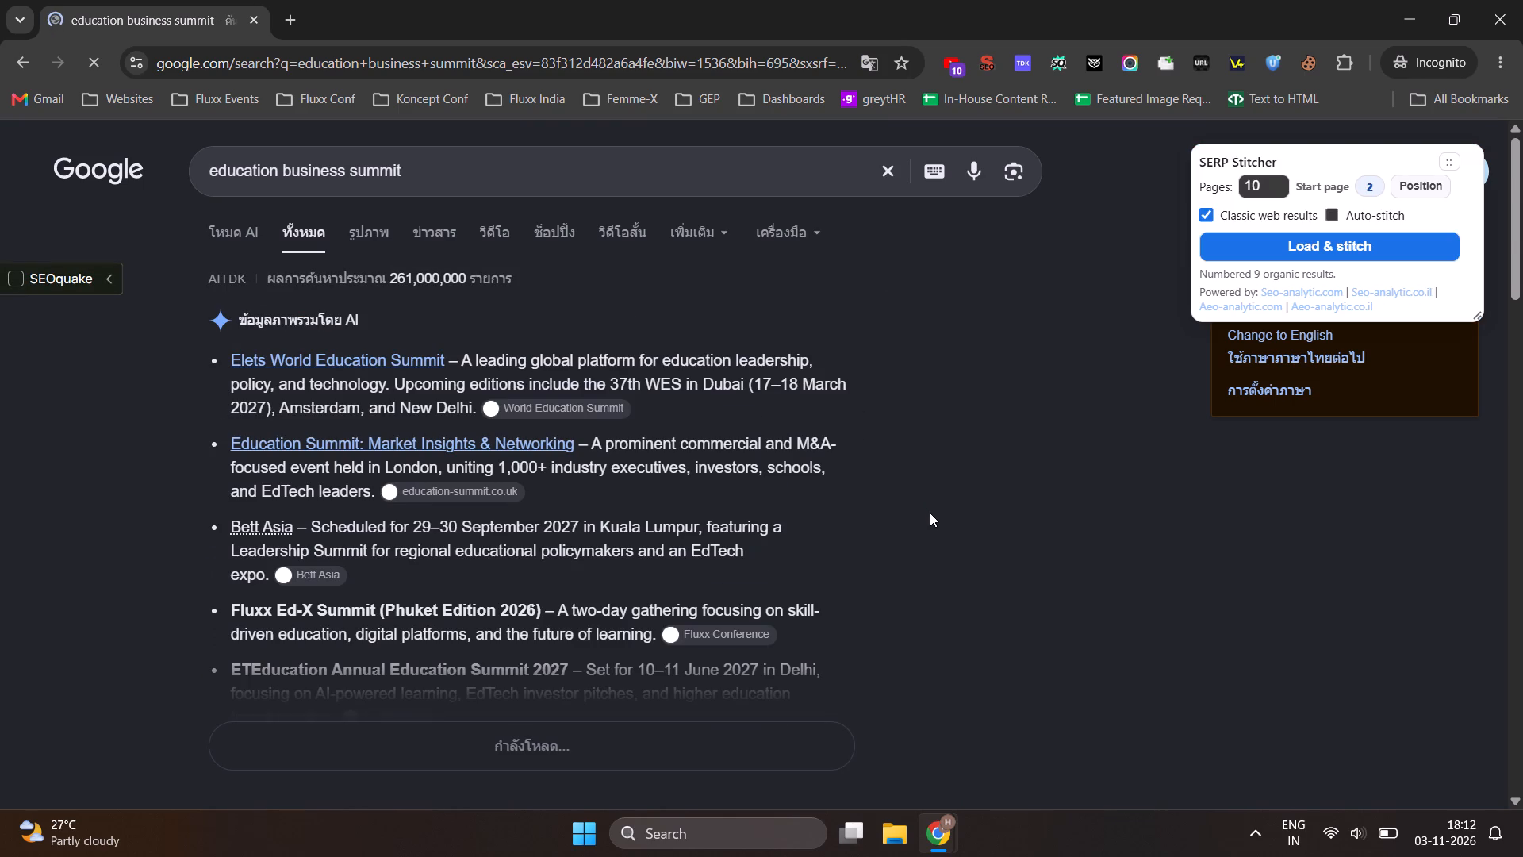
{"action": "scroll", "coordinate": [930, 513], "scroll_direction": "down", "scroll_amount": 1}
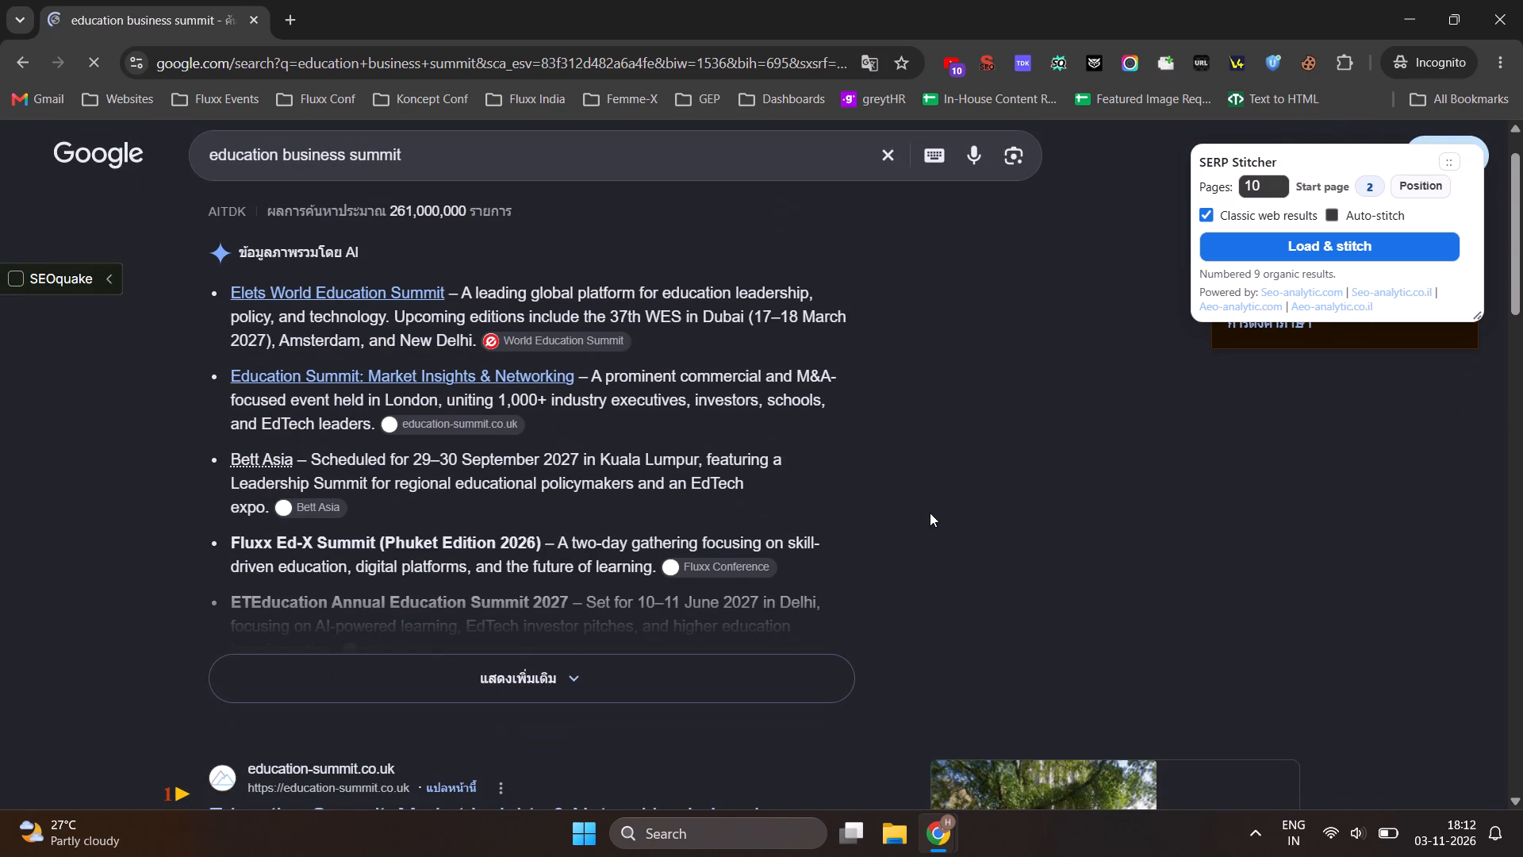
{"action": "scroll", "coordinate": [930, 513], "scroll_direction": "down", "scroll_amount": 3}
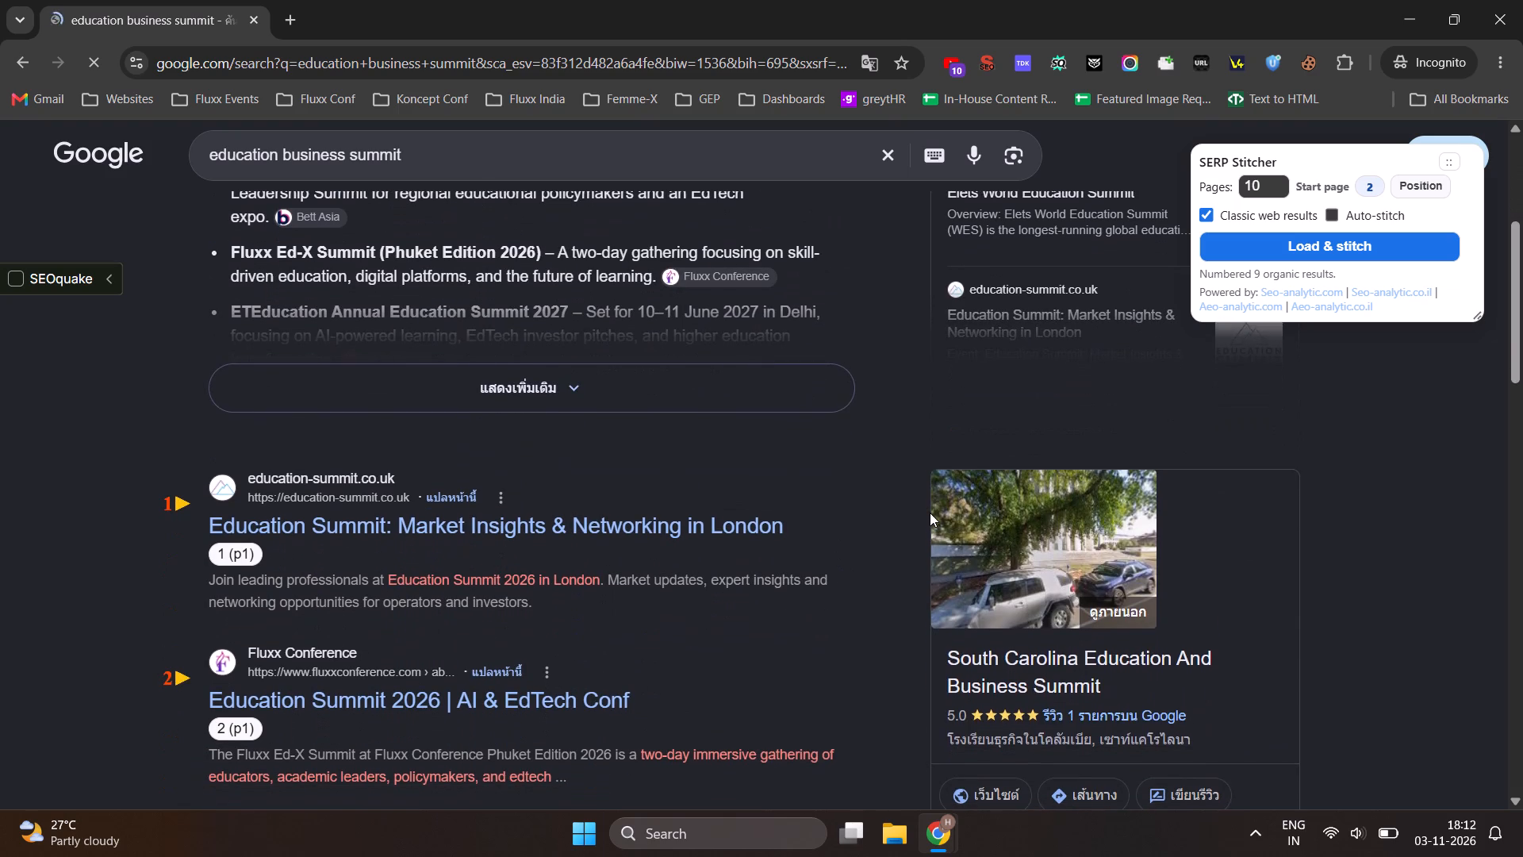
{"action": "scroll", "coordinate": [930, 513], "scroll_direction": "down", "scroll_amount": 1}
{"action": "scroll", "coordinate": [930, 513], "scroll_direction": "up", "scroll_amount": 5}
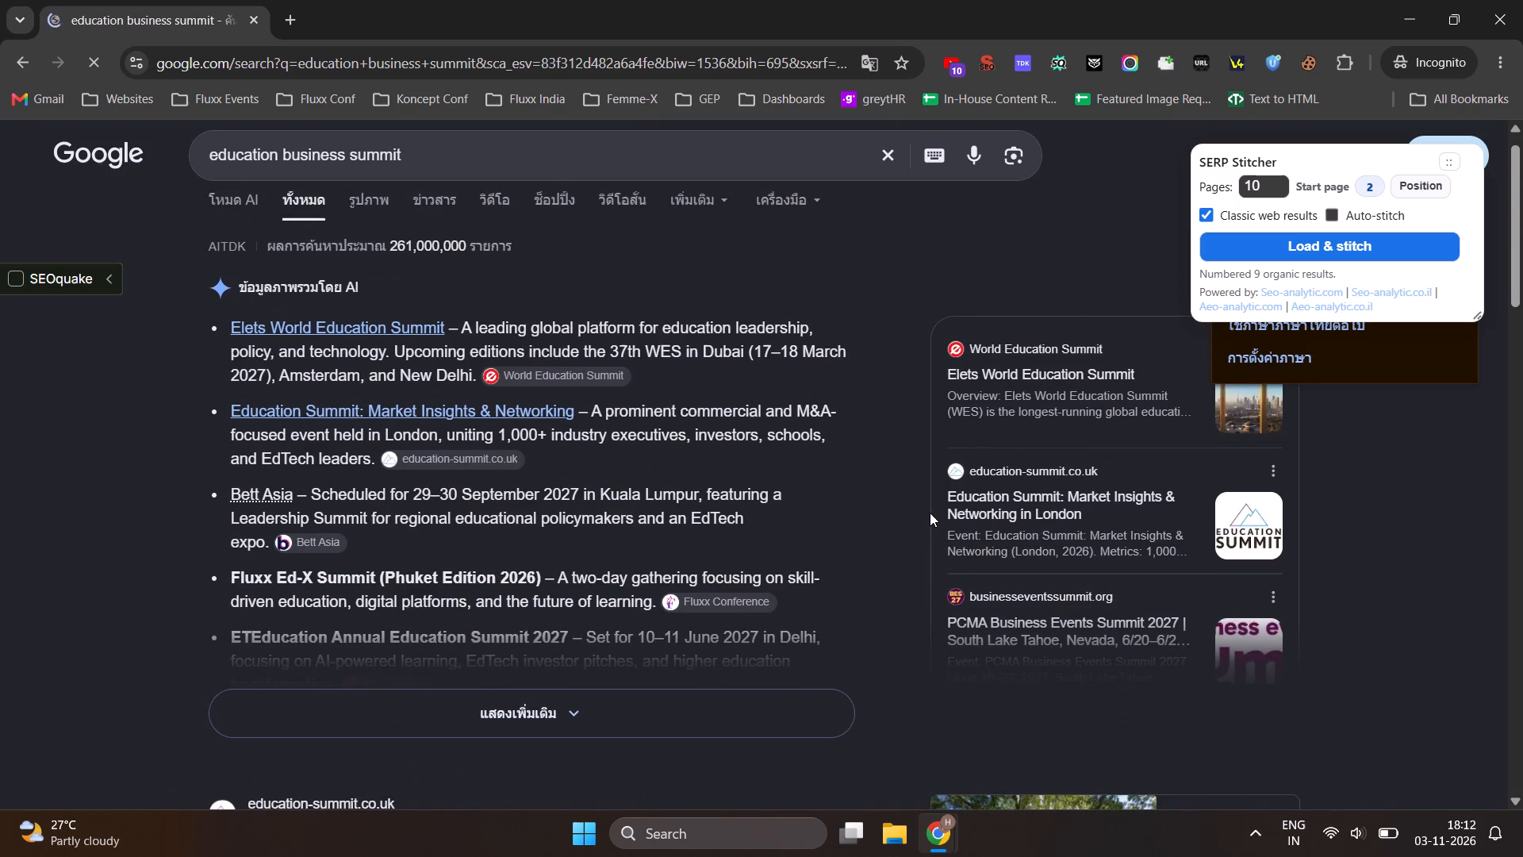
Return to the Rankings sheet and set cell D28, for "education business summit", to "2 / AI Overview".
{"action": "key", "text": "alt+Tab"}
{"action": "key", "text": "Right"}
{"action": "key", "text": "Right"}
{"action": "key", "text": "Right"}
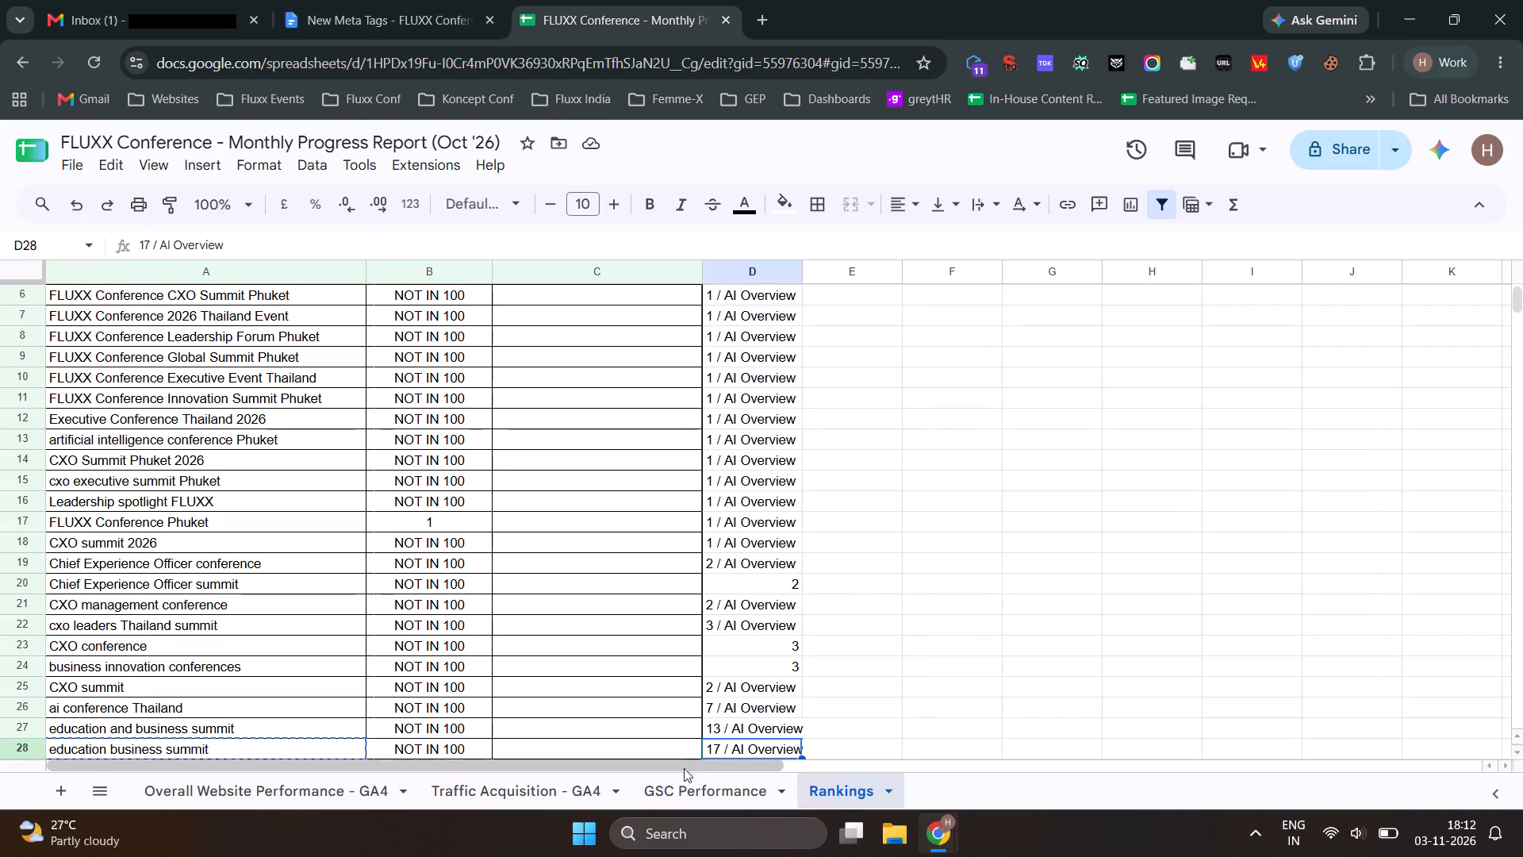
{"action": "double_click", "coordinate": [723, 748]}
{"action": "left_click", "coordinate": [719, 748]}
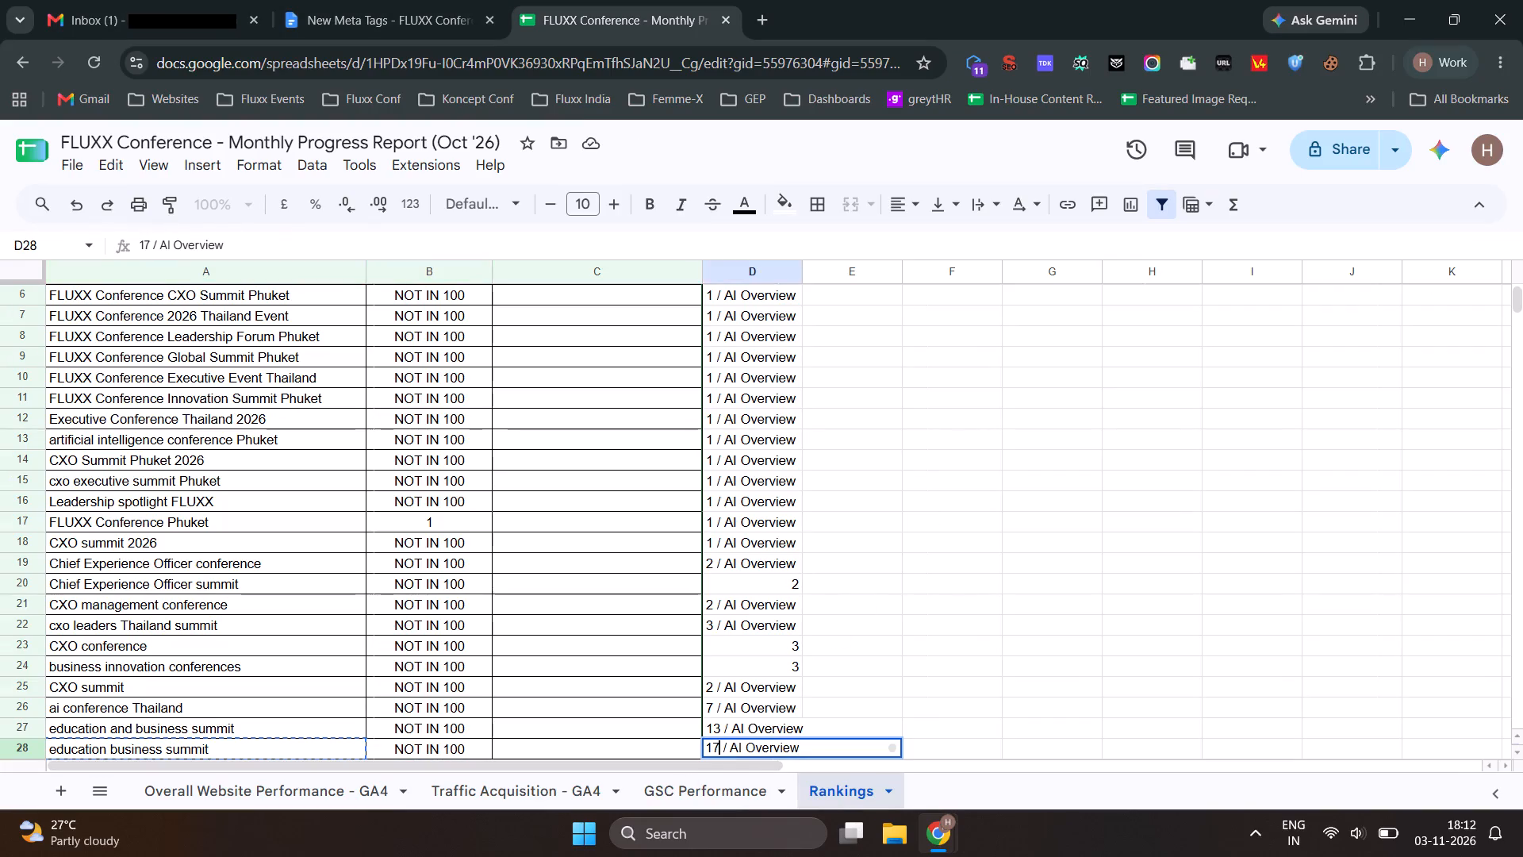
{"action": "key", "text": "BackSpace"}
{"action": "key", "text": "BackSpace"}
{"action": "key", "text": "BackSpace"}
{"action": "key", "text": "2"}
{"action": "key", "text": "Return"}
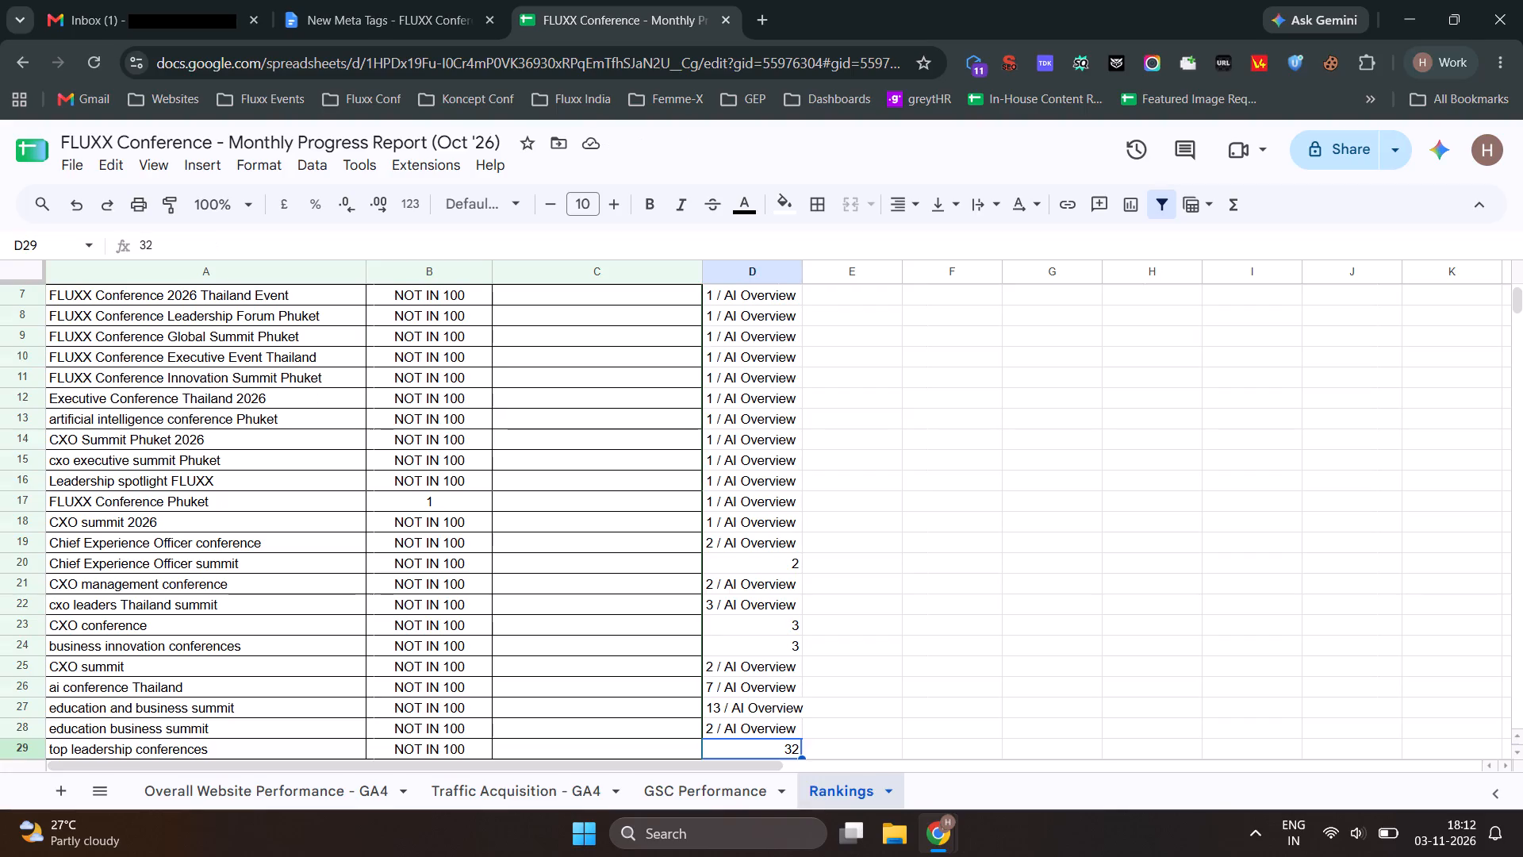
Copy the row 29 keyword "top leadership conferences" from the Rankings sheet and search Google for it in the incognito window.
{"action": "key", "text": "Left"}
{"action": "key", "text": "Left"}
{"action": "key", "text": "Left"}
{"action": "key", "text": "Left"}
{"action": "key", "text": "ctrl+c"}
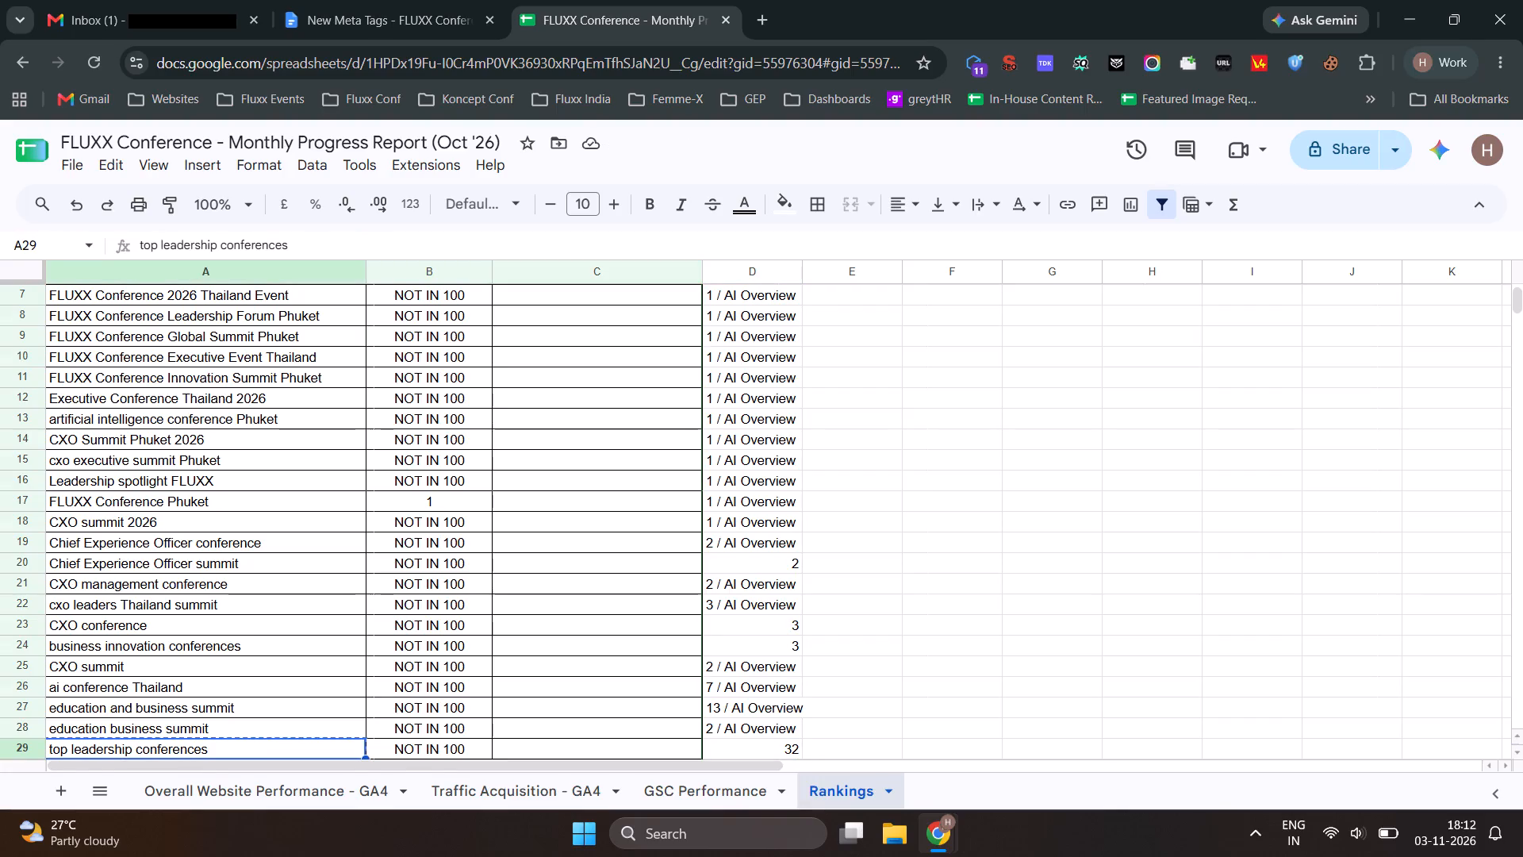
{"action": "key", "text": "alt+Tab"}
{"action": "left_click", "coordinate": [895, 153]}
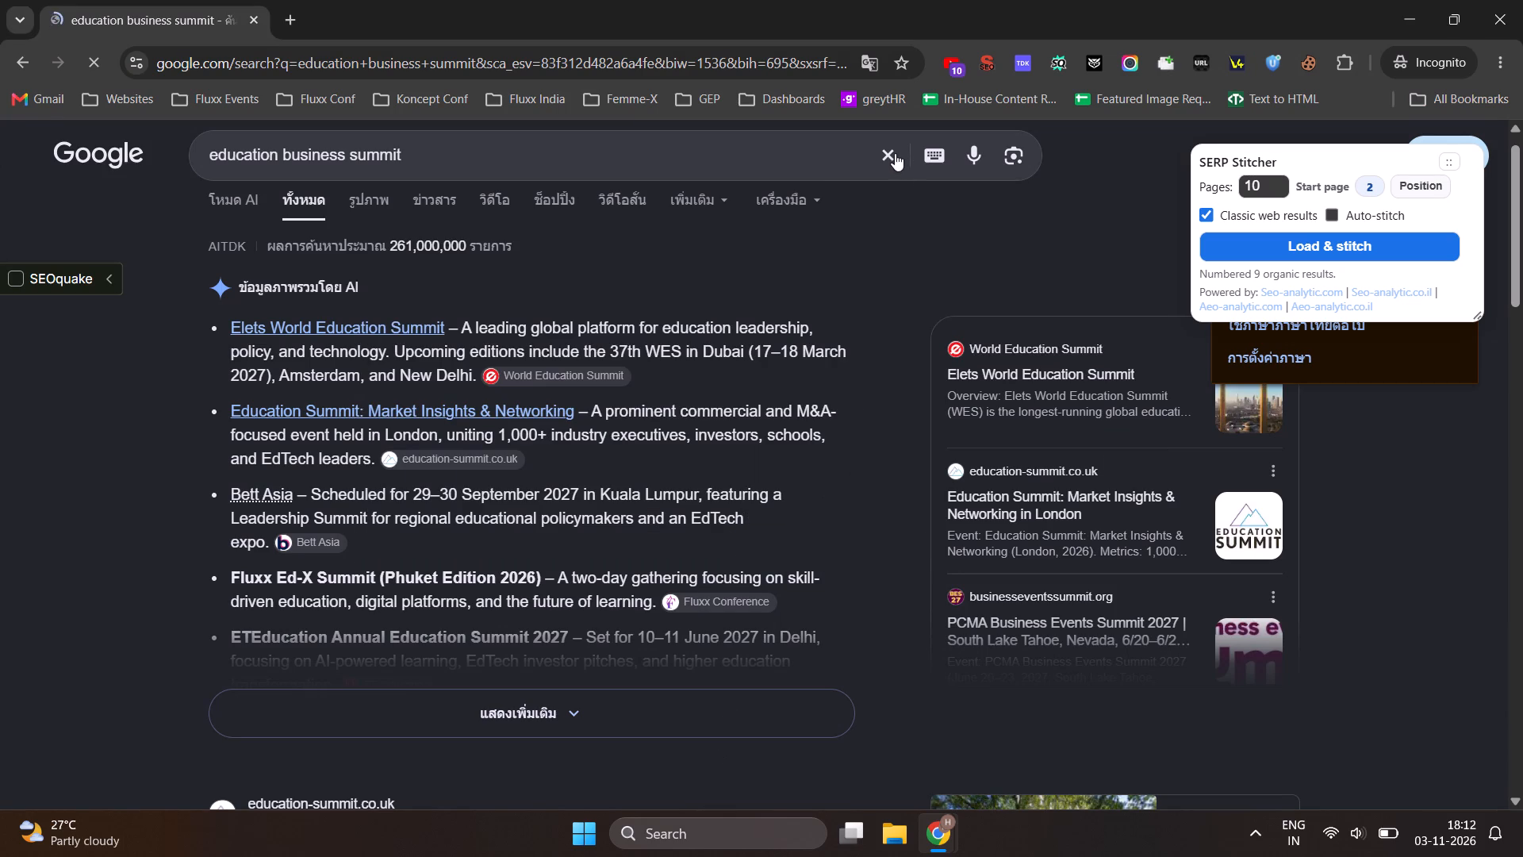
{"action": "key", "text": "ctrl+v"}
{"action": "key", "text": "Return"}
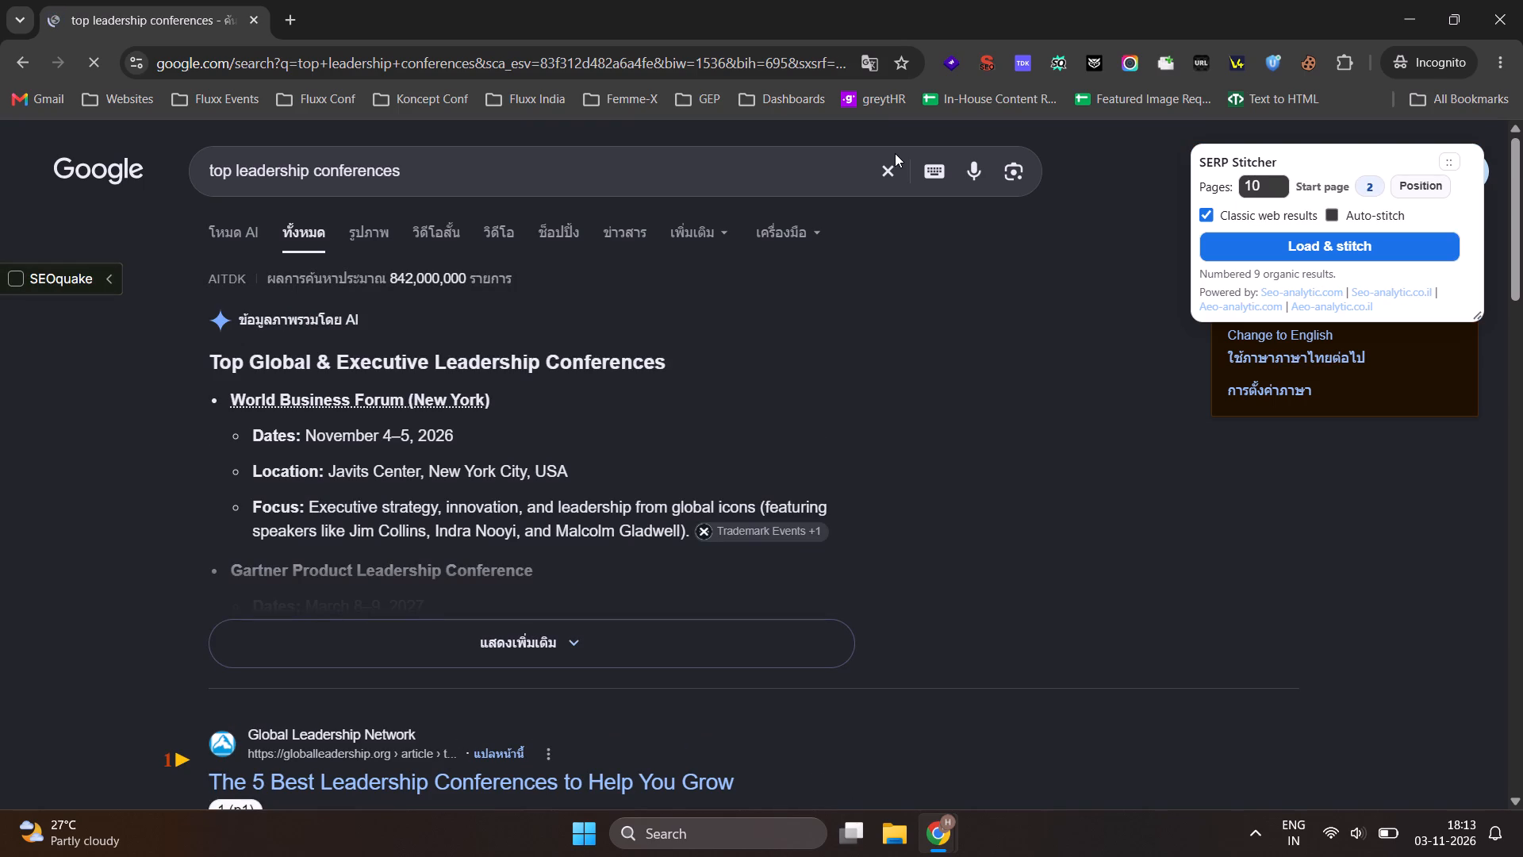
Examine the AI overview and first-page organic results for "top leadership conferences" for a Fluxx Conference entry.
{"action": "scroll", "coordinate": [791, 544], "scroll_direction": "down", "scroll_amount": 1}
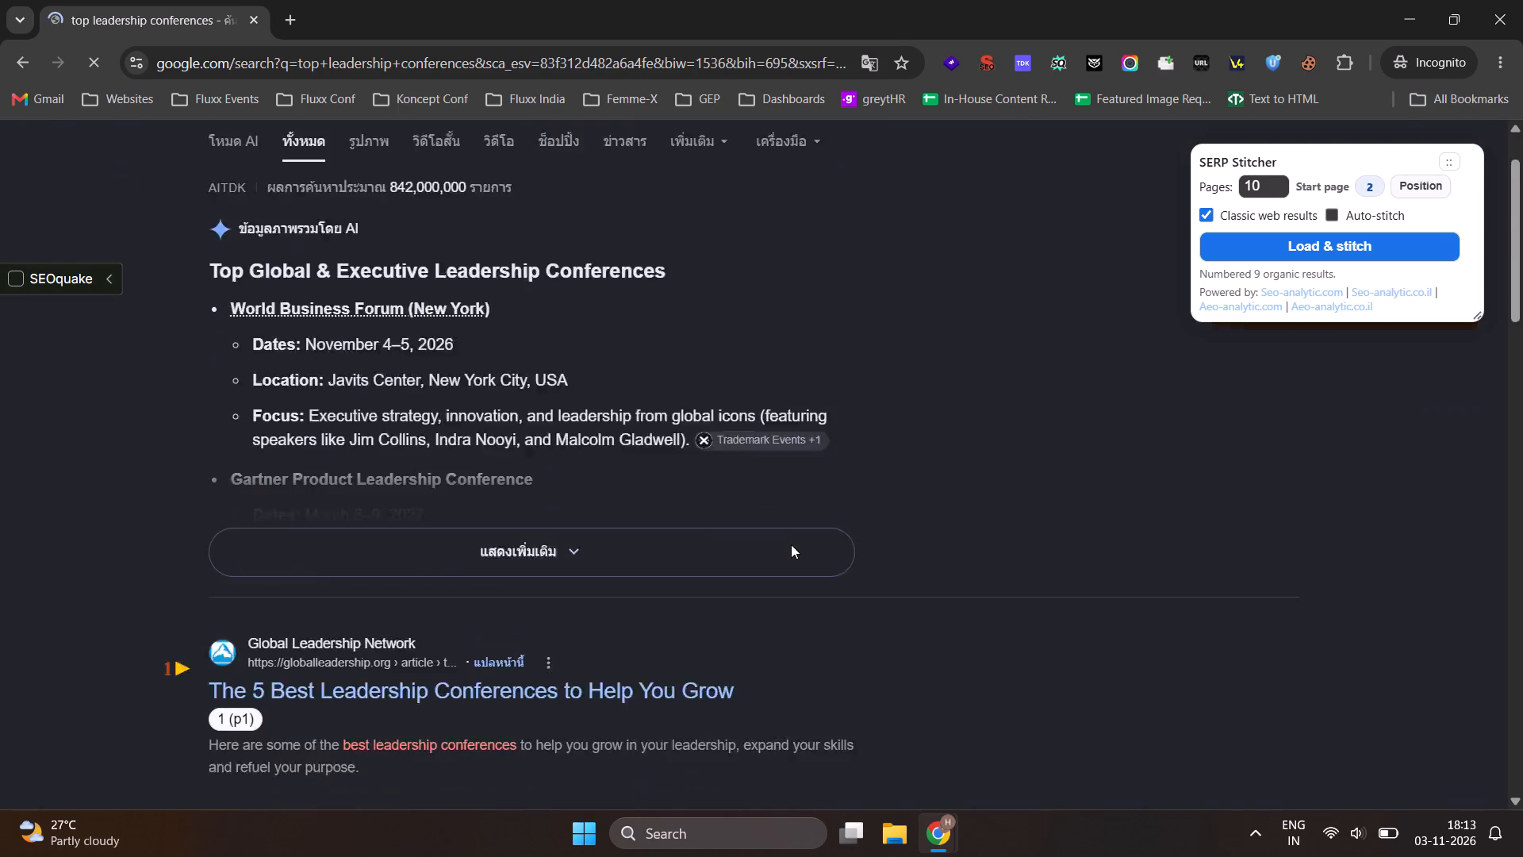
{"action": "scroll", "coordinate": [791, 544], "scroll_direction": "down", "scroll_amount": 7}
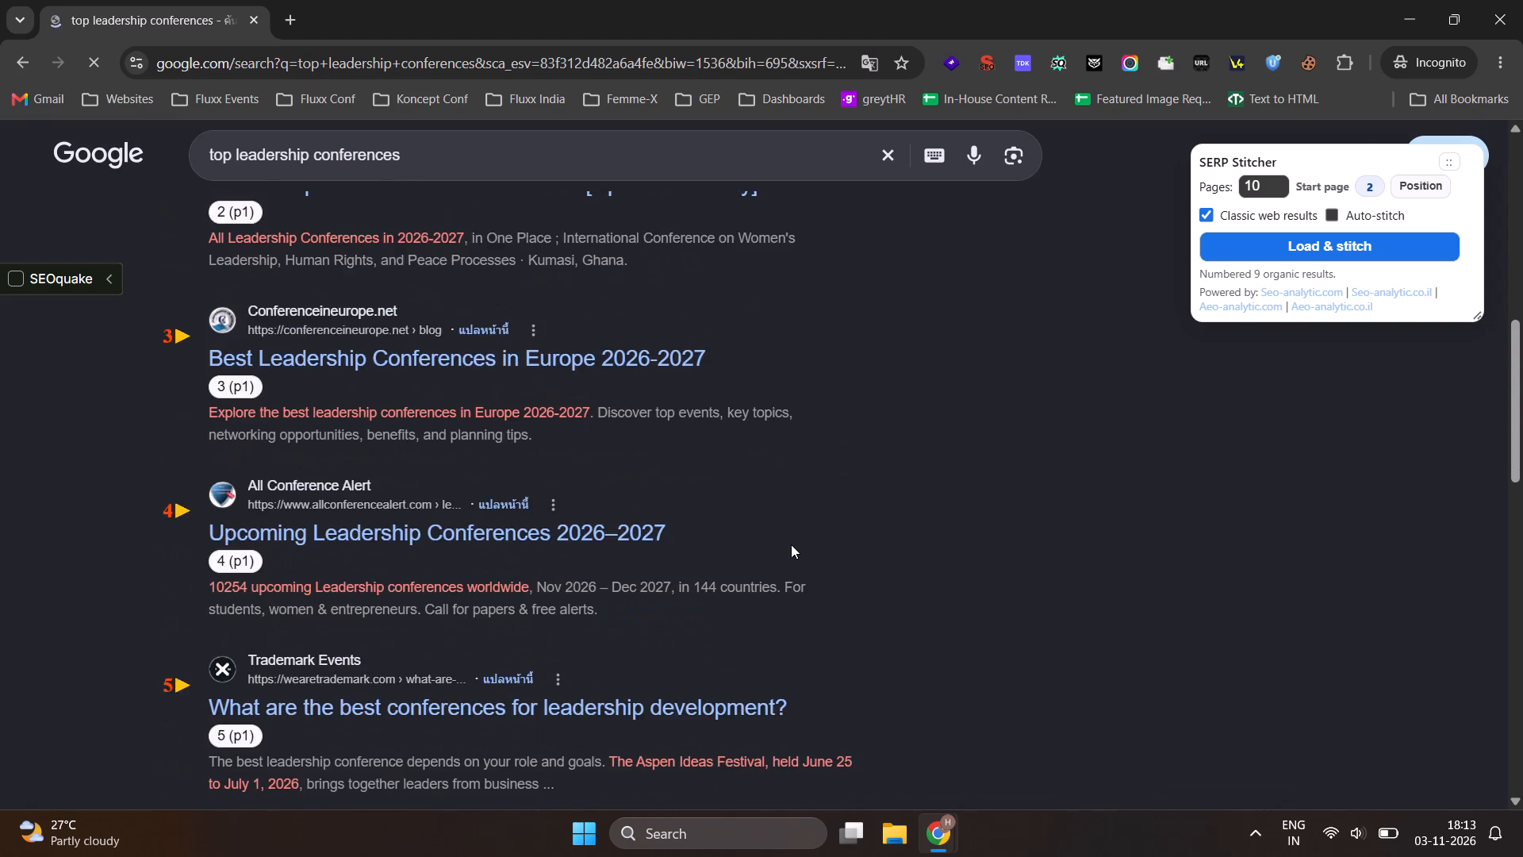
{"action": "scroll", "coordinate": [791, 544], "scroll_direction": "down", "scroll_amount": 4}
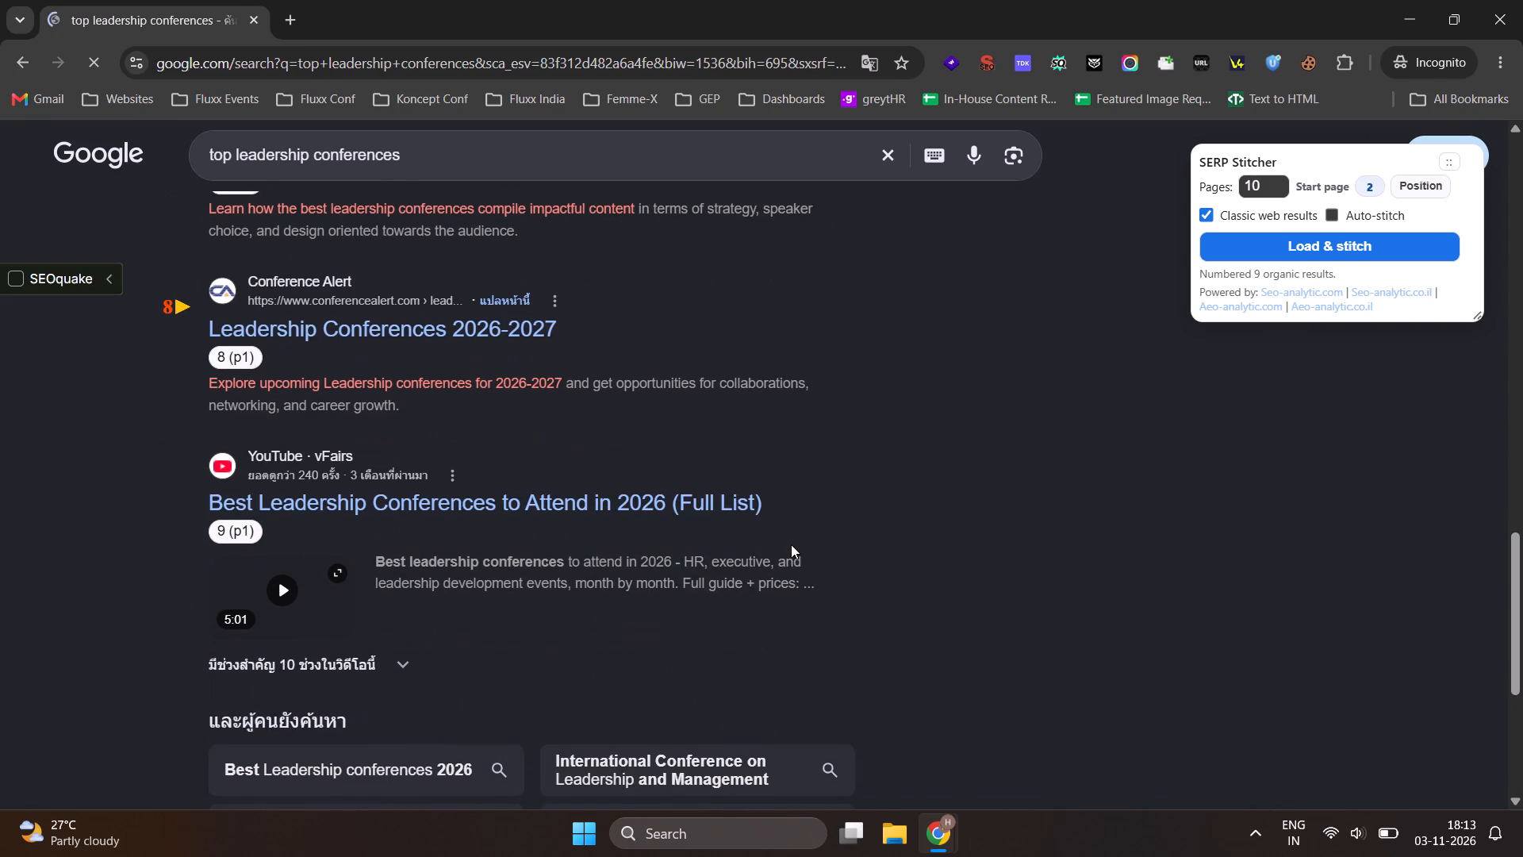
{"action": "scroll", "coordinate": [791, 544], "scroll_direction": "up", "scroll_amount": 1}
{"action": "scroll", "coordinate": [791, 544], "scroll_direction": "down", "scroll_amount": 4}
{"action": "scroll", "coordinate": [791, 544], "scroll_direction": "up", "scroll_amount": 6}
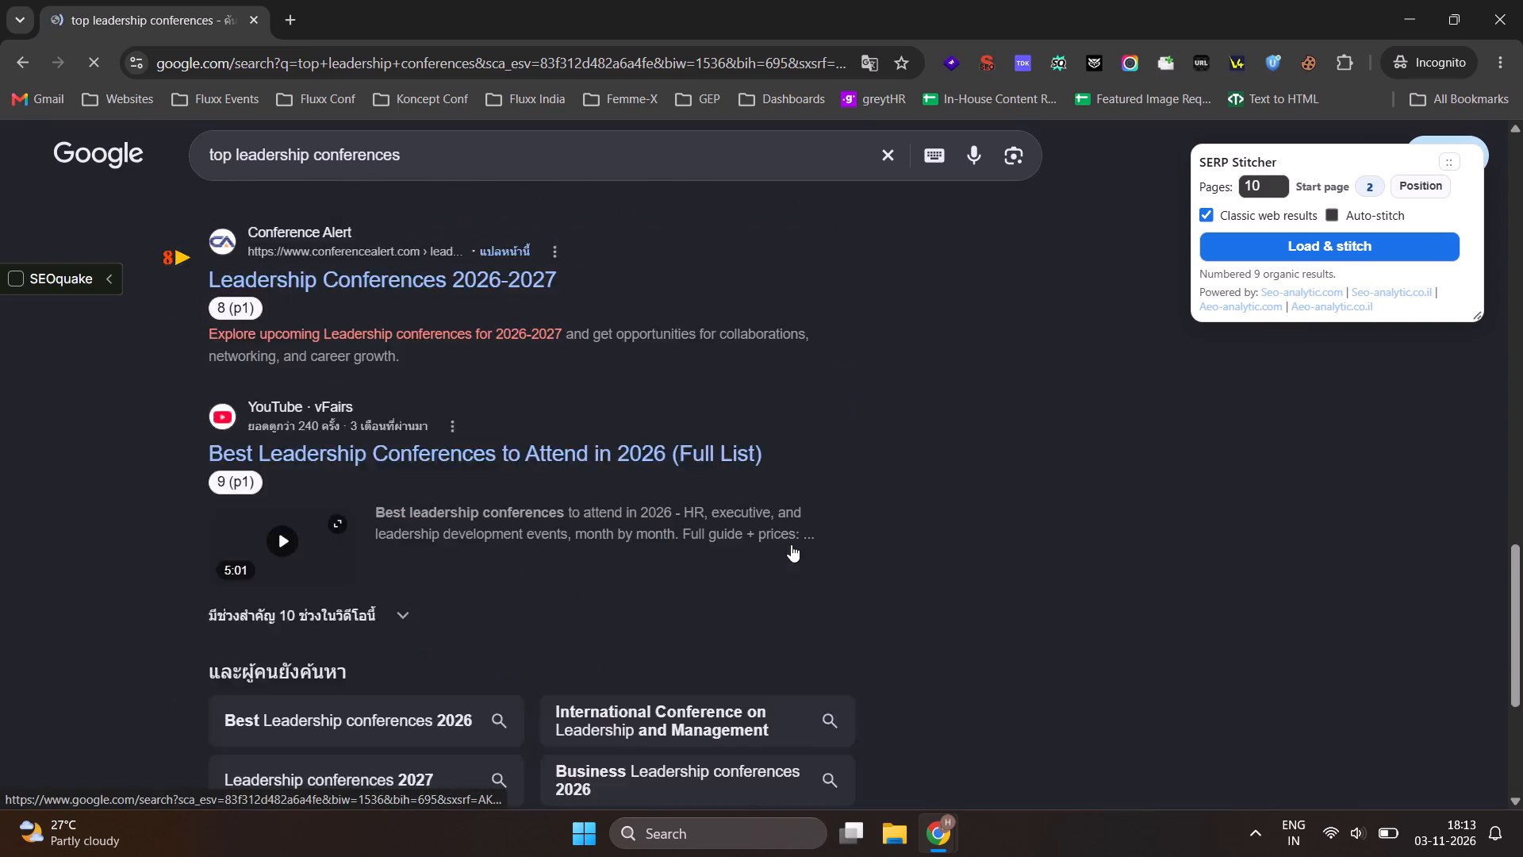
{"action": "scroll", "coordinate": [791, 544], "scroll_direction": "up", "scroll_amount": 5}
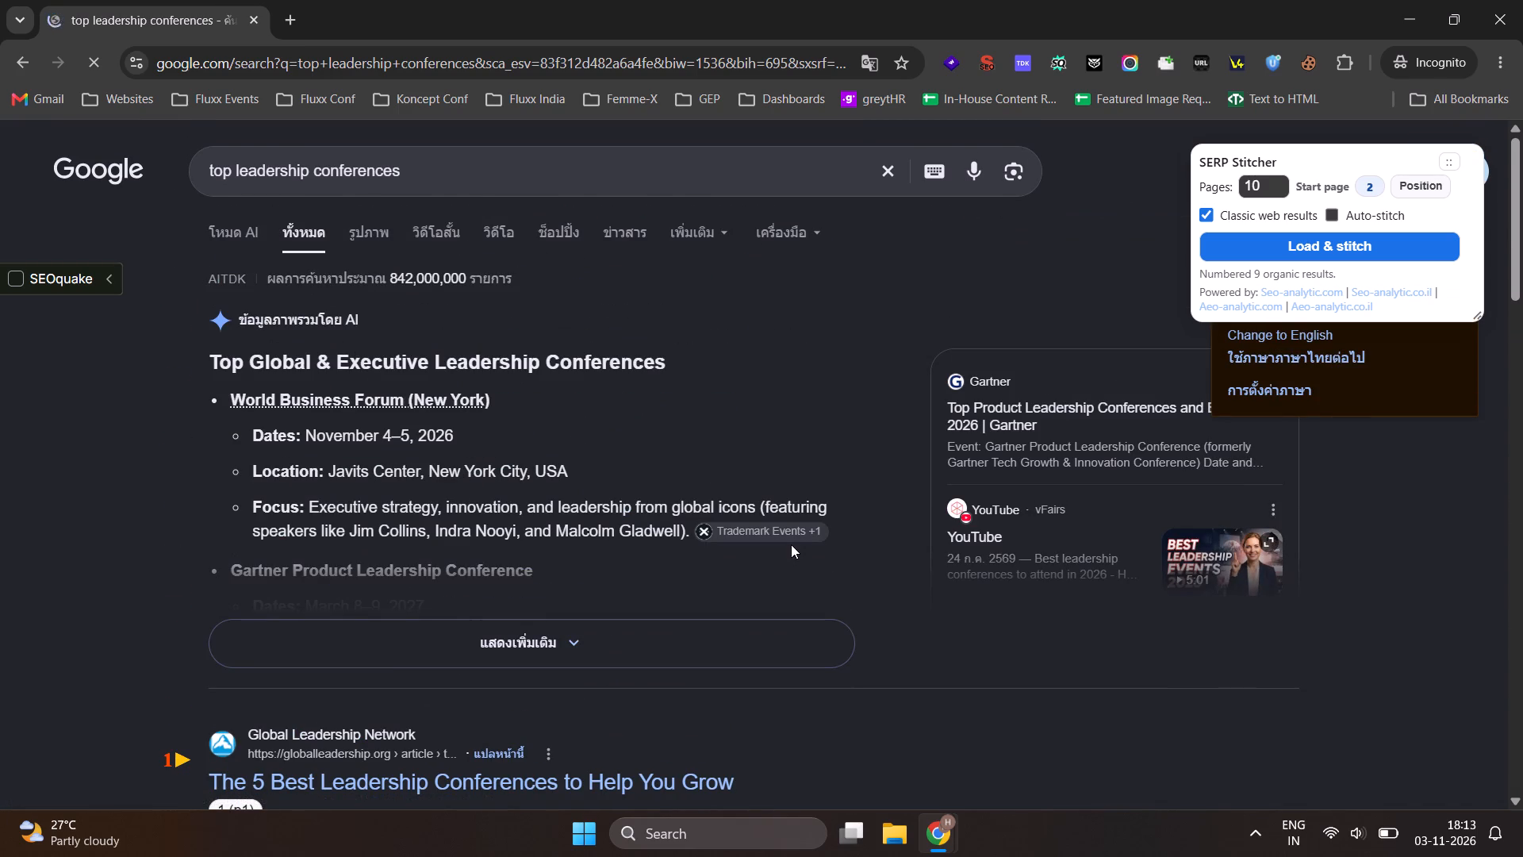
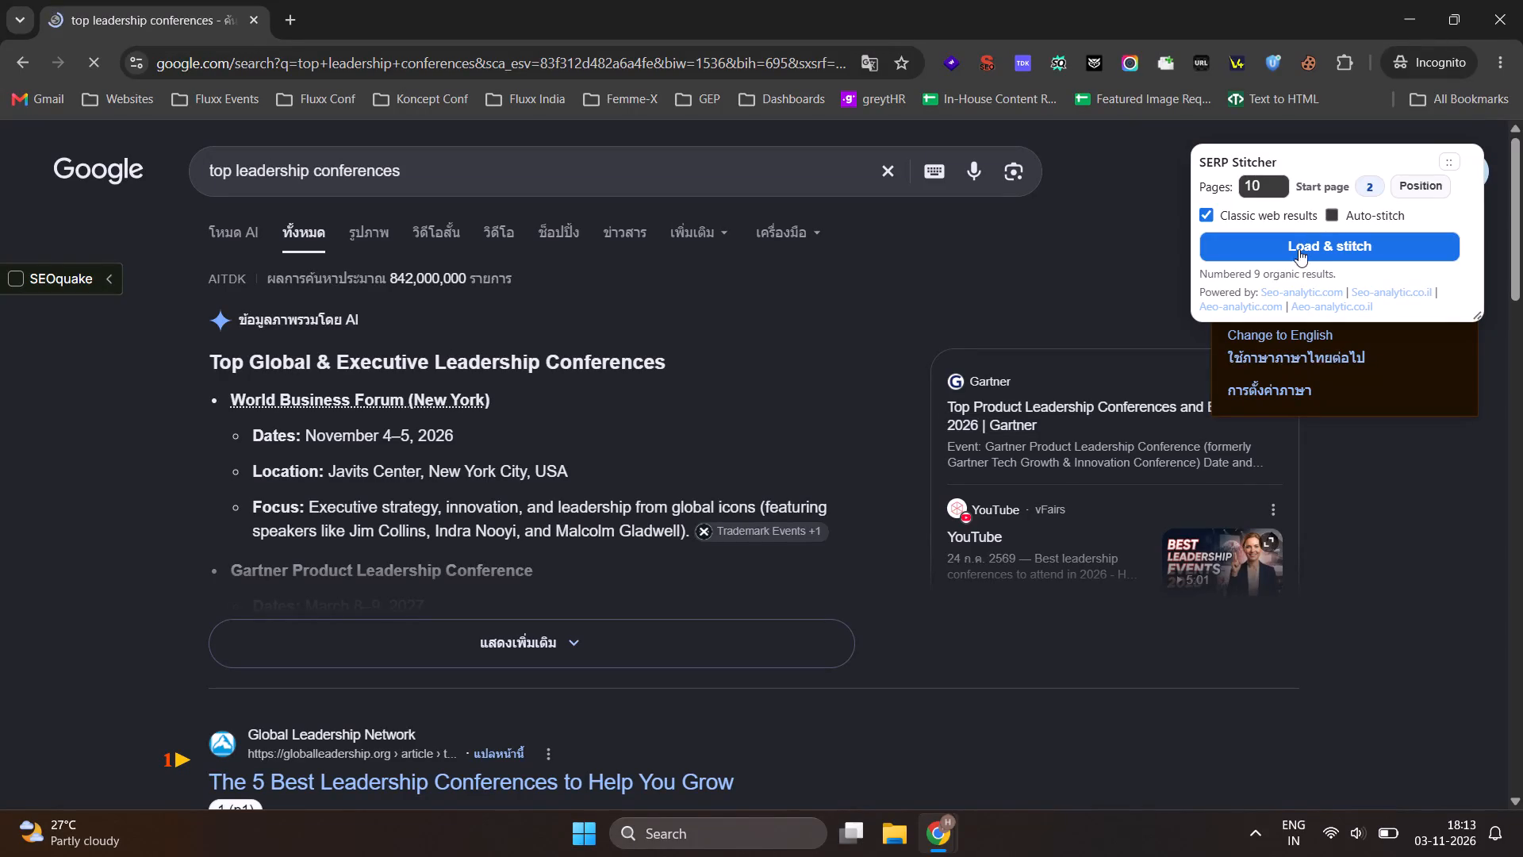
Load and stitch 10 pages of Google results for "top leadership conferences" and examine the additional organic results for a Fluxx Conference entry.
{"action": "left_click", "coordinate": [1296, 252]}
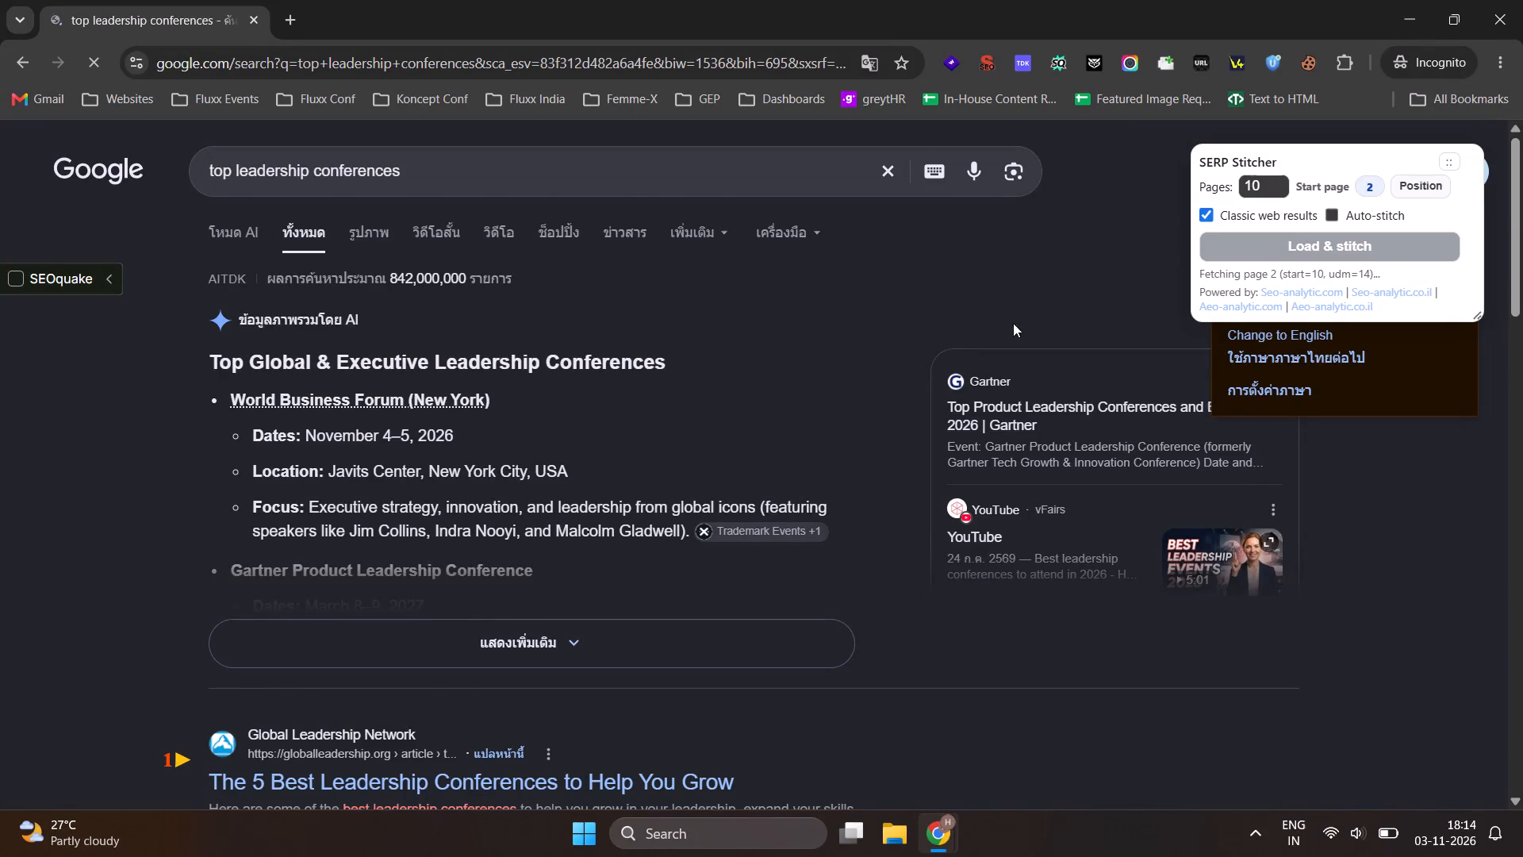
{"action": "scroll", "coordinate": [957, 382], "scroll_direction": "down", "scroll_amount": 10}
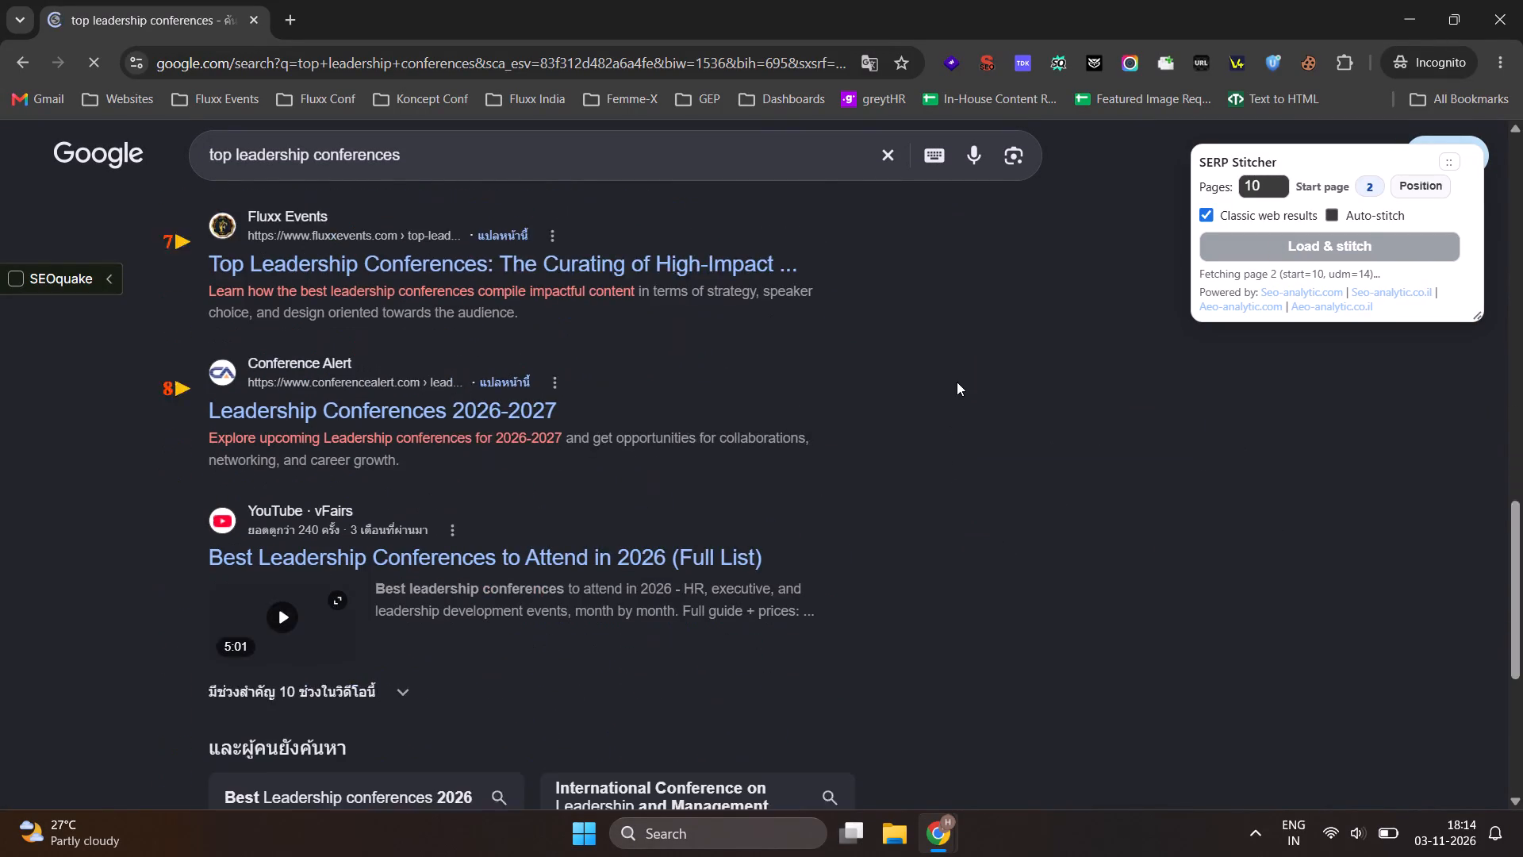
{"action": "scroll", "coordinate": [957, 382], "scroll_direction": "down", "scroll_amount": 2}
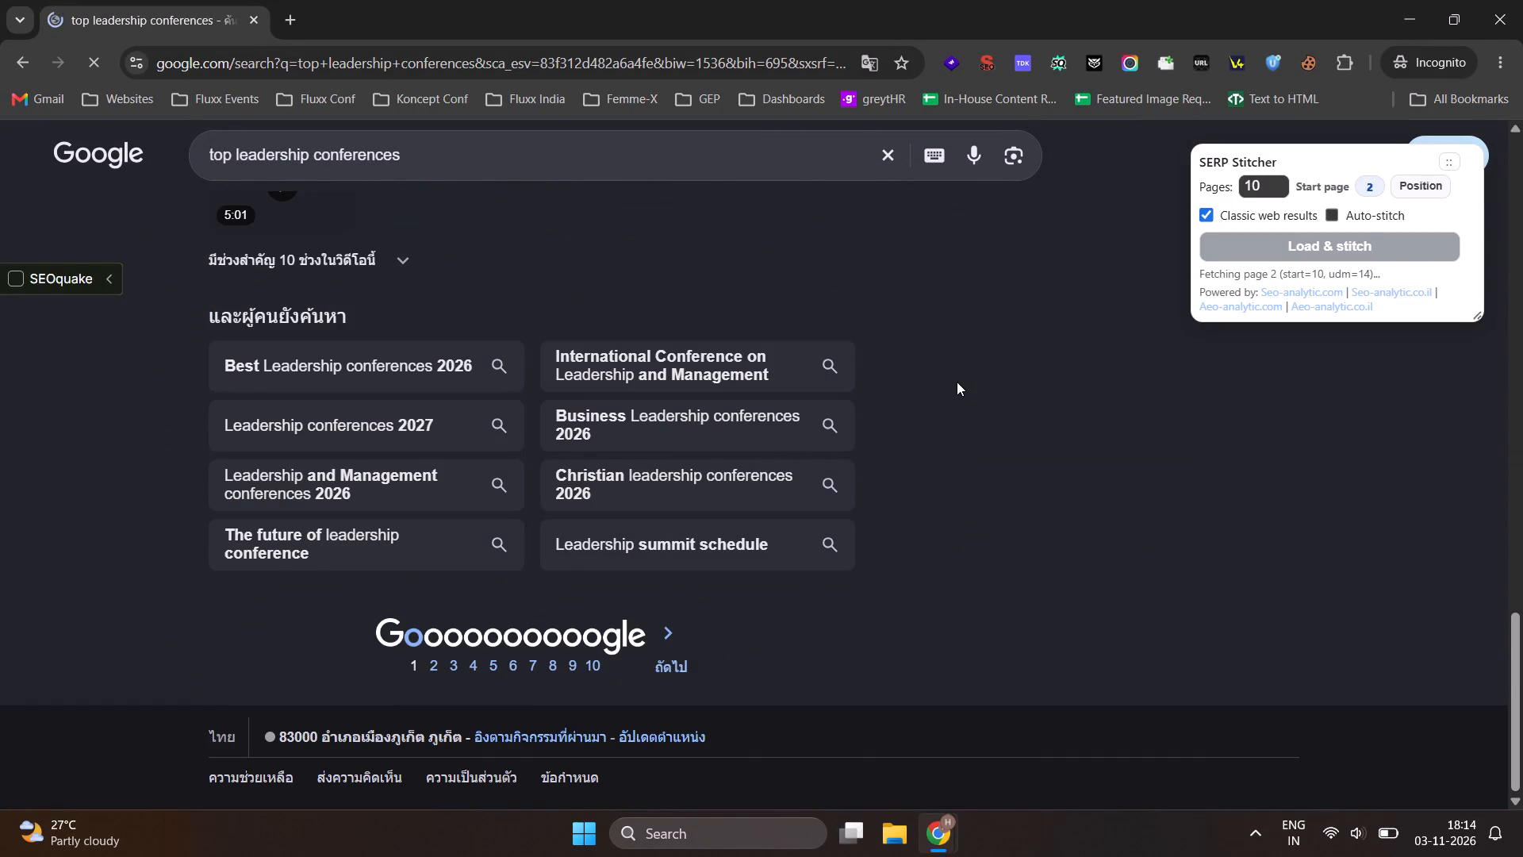
{"action": "scroll", "coordinate": [957, 382], "scroll_direction": "down", "scroll_amount": 4}
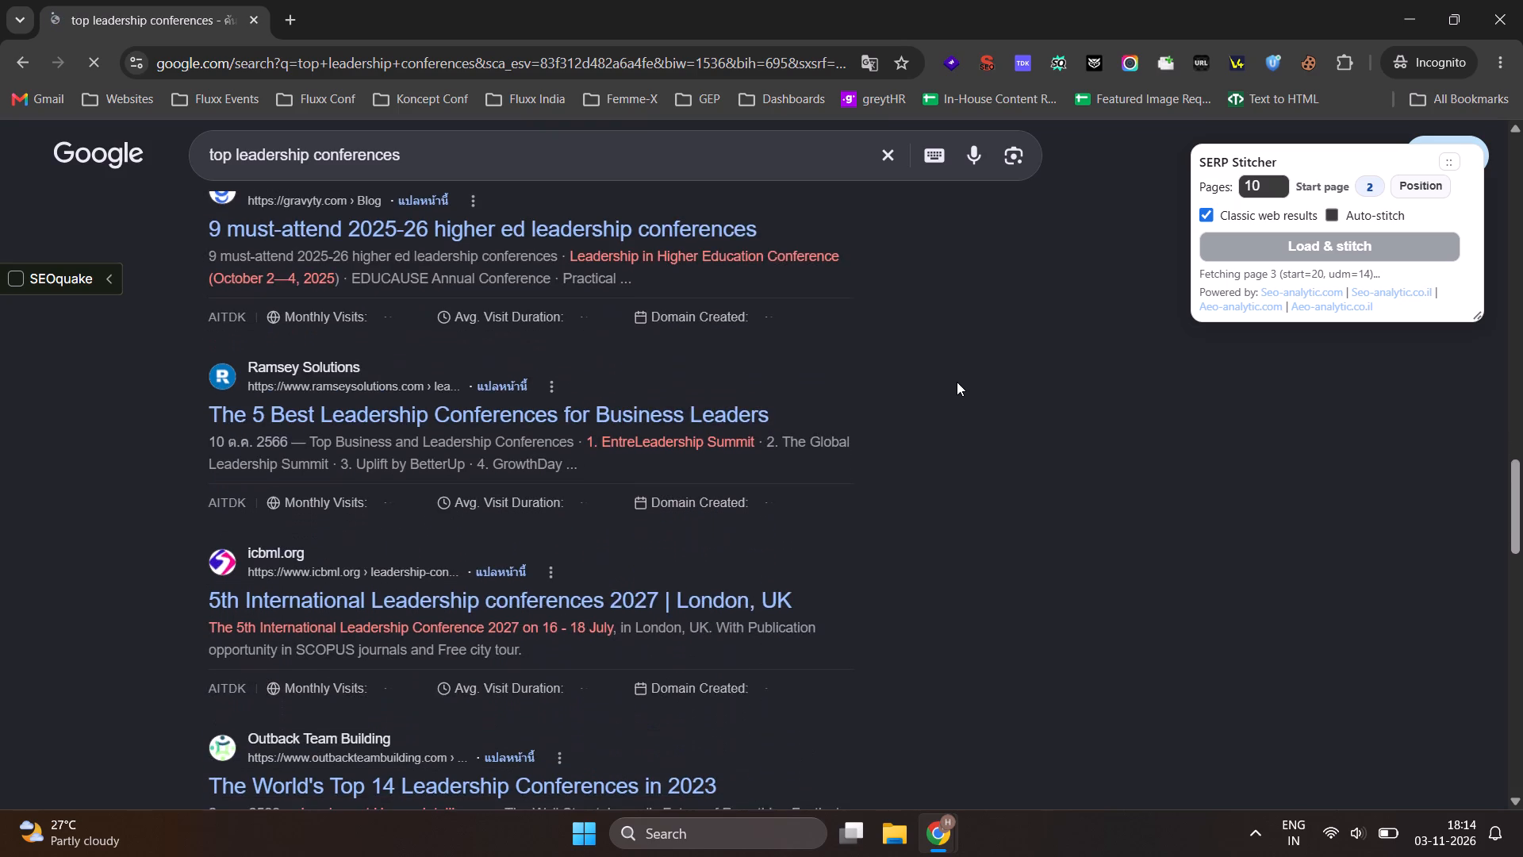
{"action": "scroll", "coordinate": [957, 382], "scroll_direction": "down", "scroll_amount": 5}
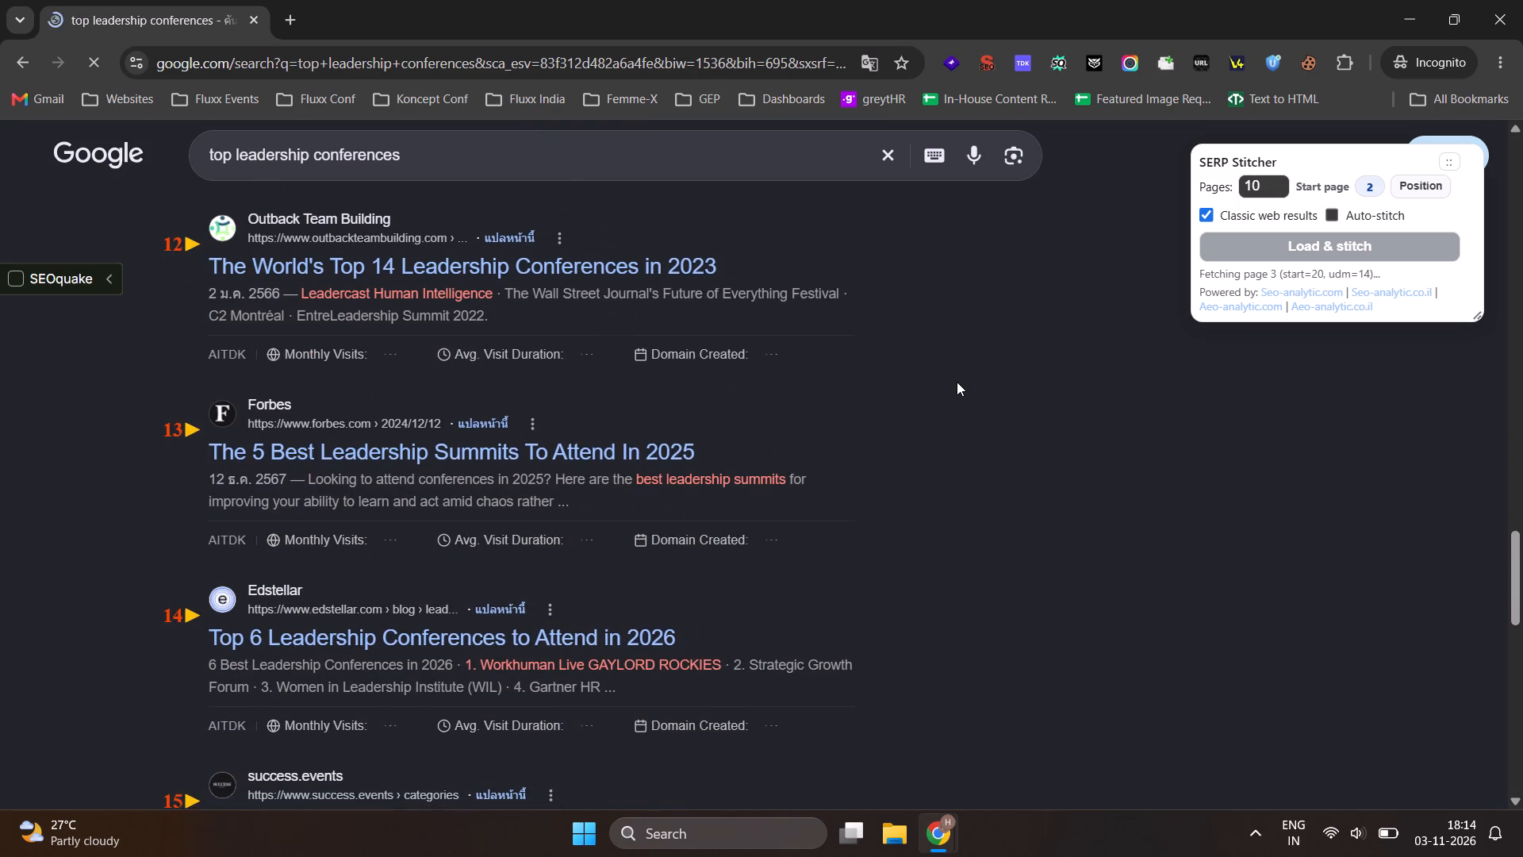
{"action": "scroll", "coordinate": [957, 382], "scroll_direction": "down", "scroll_amount": 2}
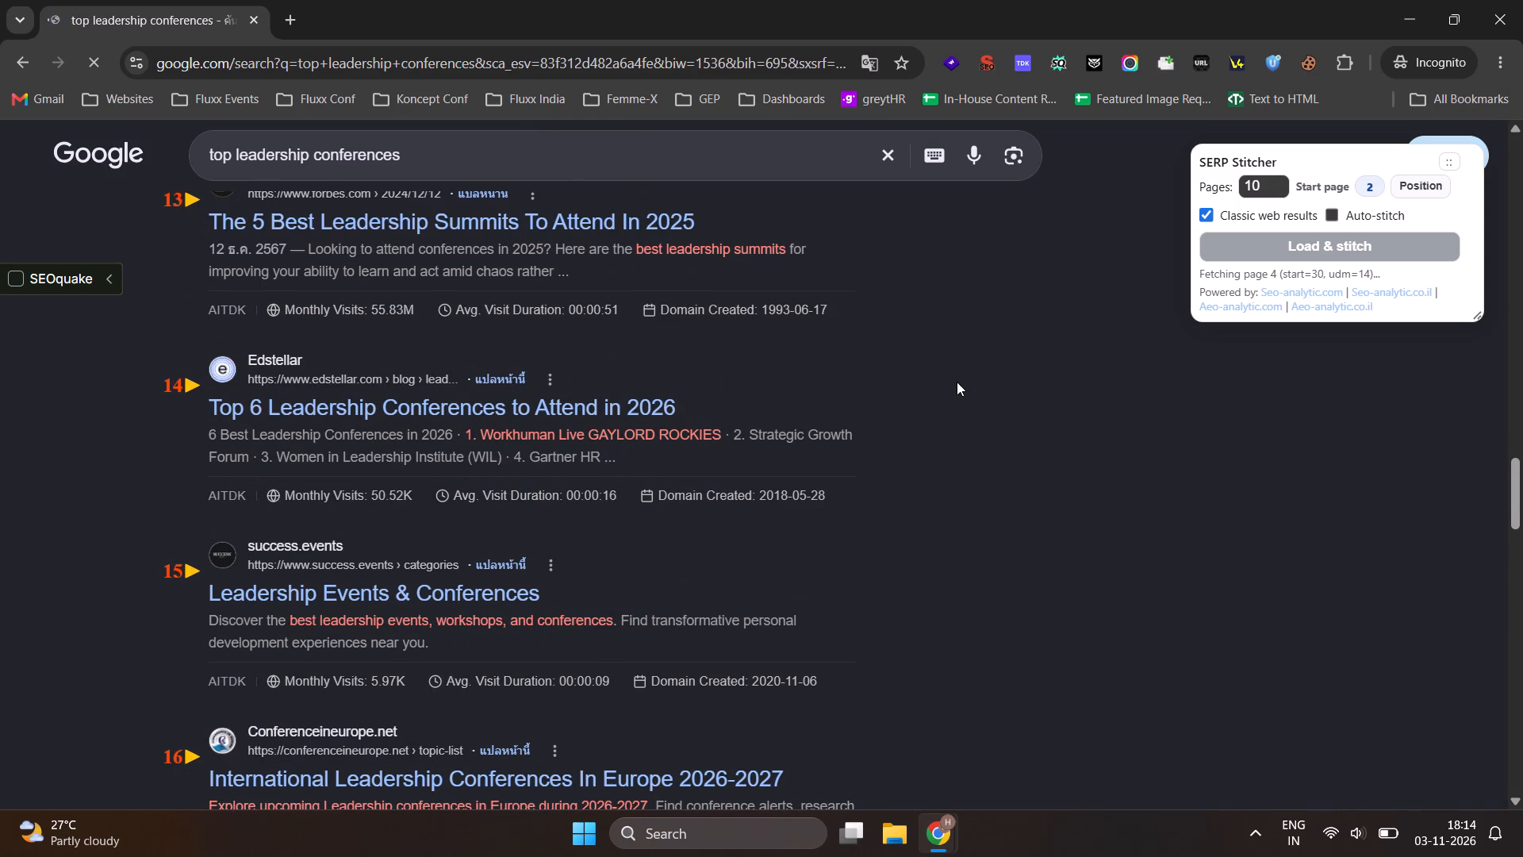
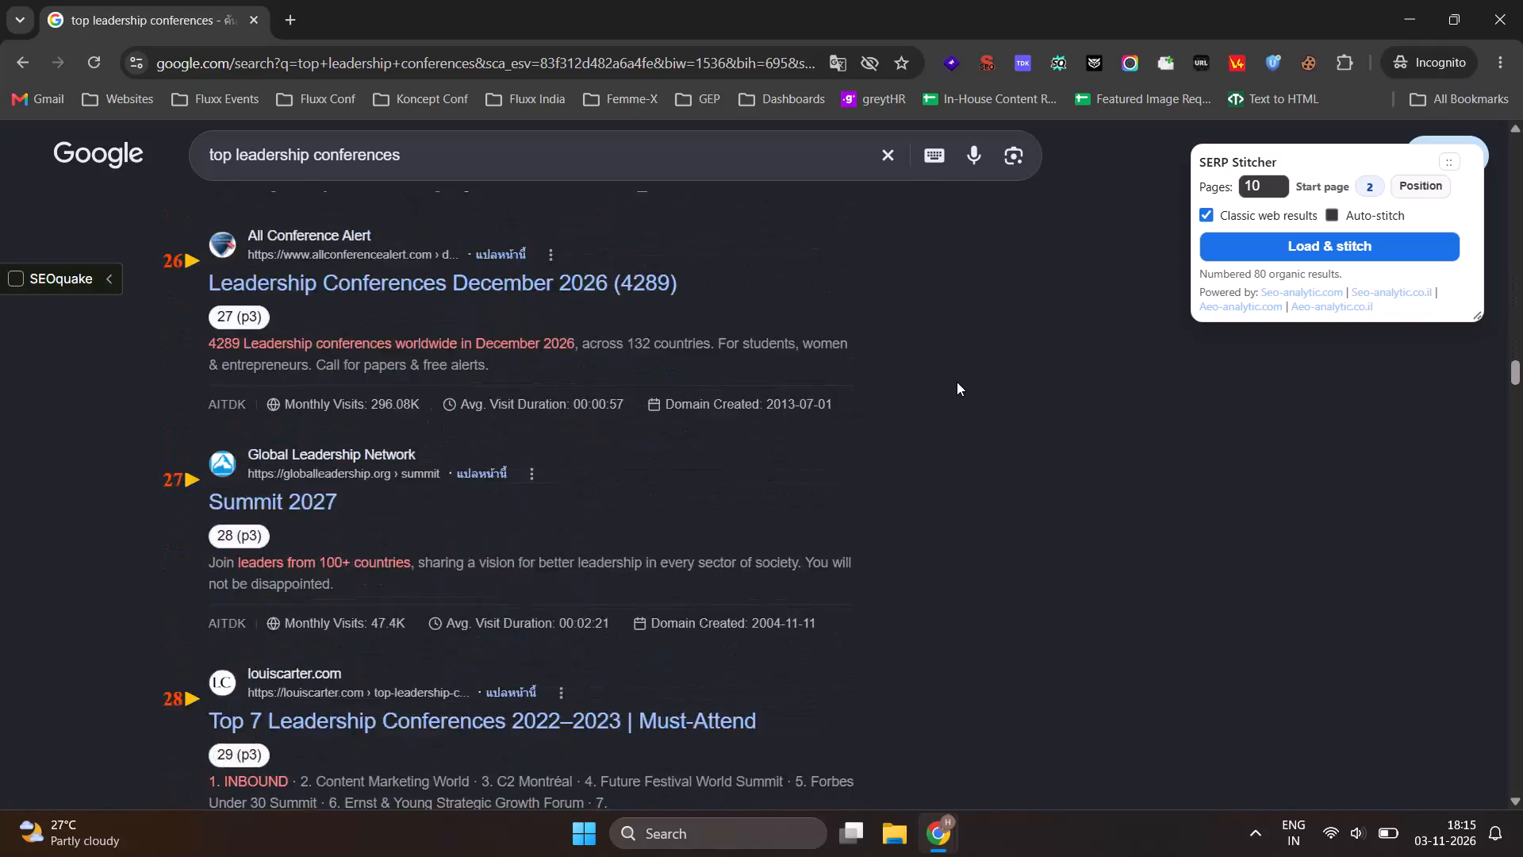
Search the stitched results for "top leadership conferences" for fluxxconference.com to check its position.
{"action": "scroll", "coordinate": [957, 382], "scroll_direction": "down", "scroll_amount": 19}
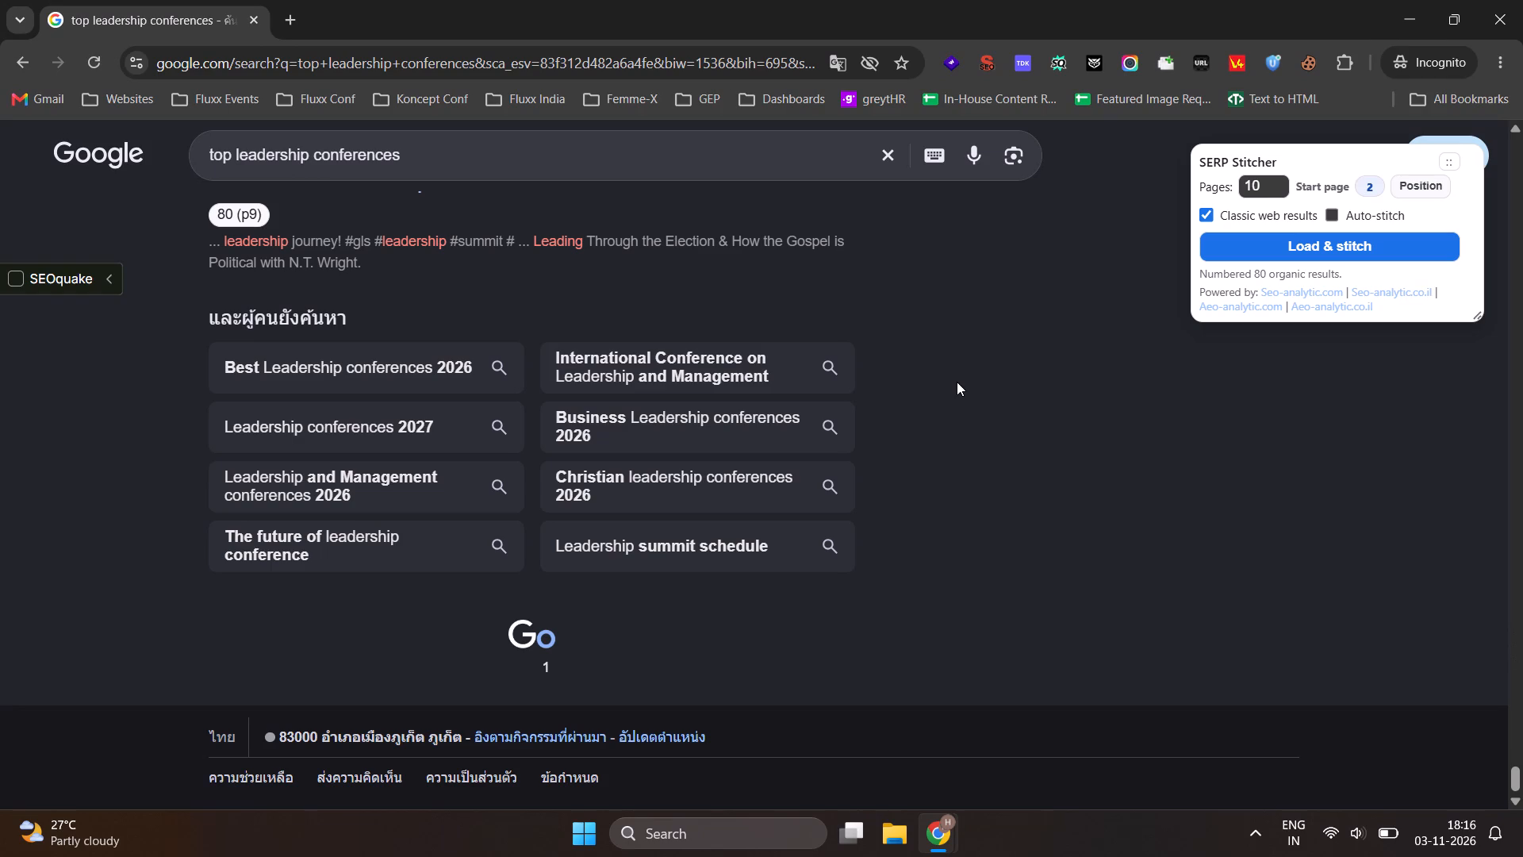
{"action": "key", "text": "ctrl+f"}
{"action": "key", "text": "Return"}
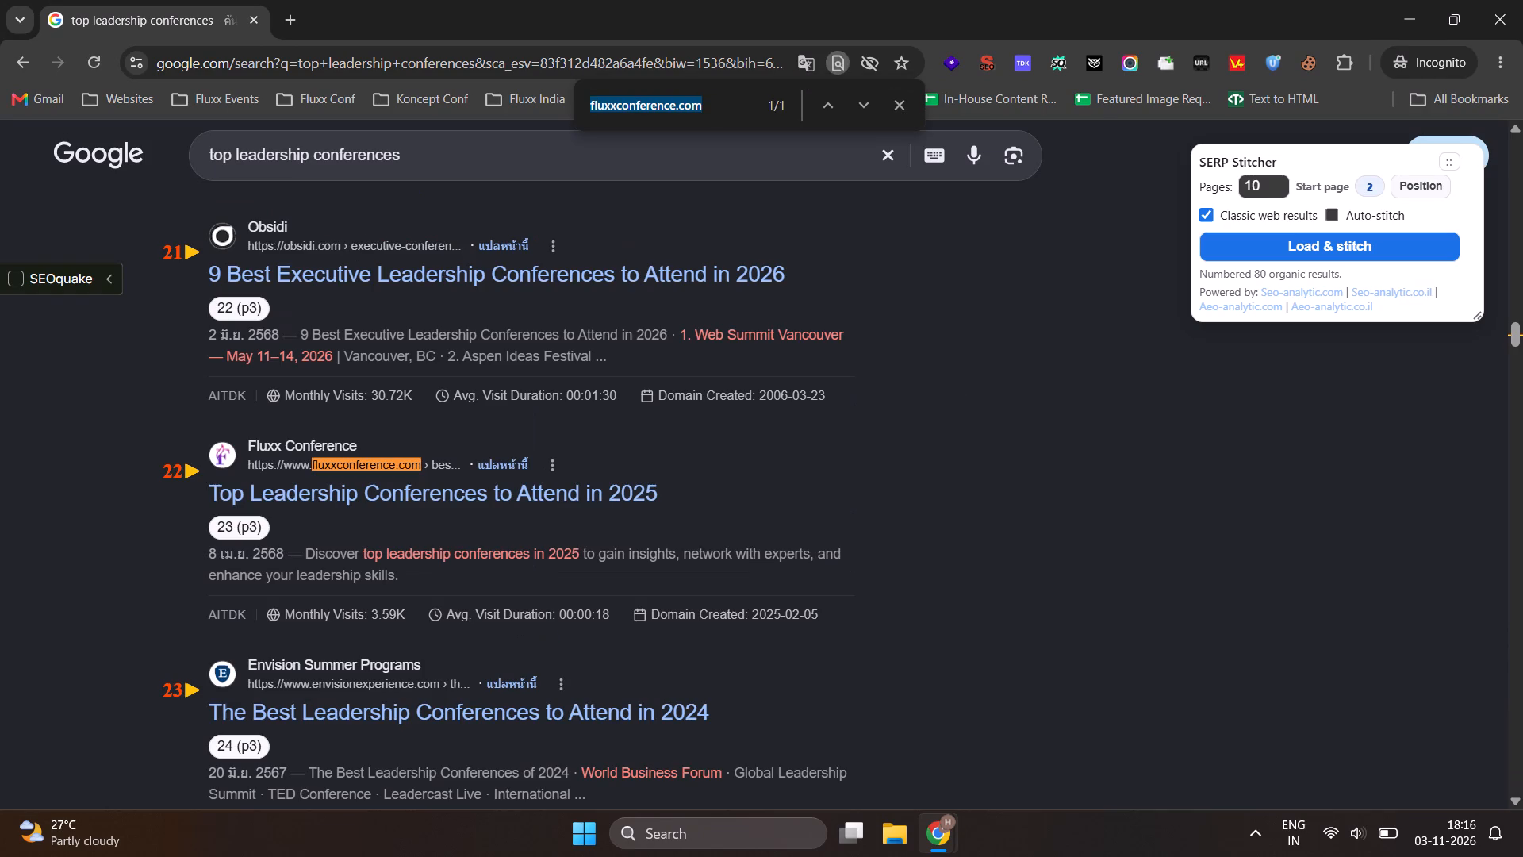
Switch to the Rankings sheet and set the column D ranking for "top leadership conferences" to 23.
{"action": "key", "text": "alt+Tab"}
{"action": "key", "text": "Right"}
{"action": "key", "text": "Right"}
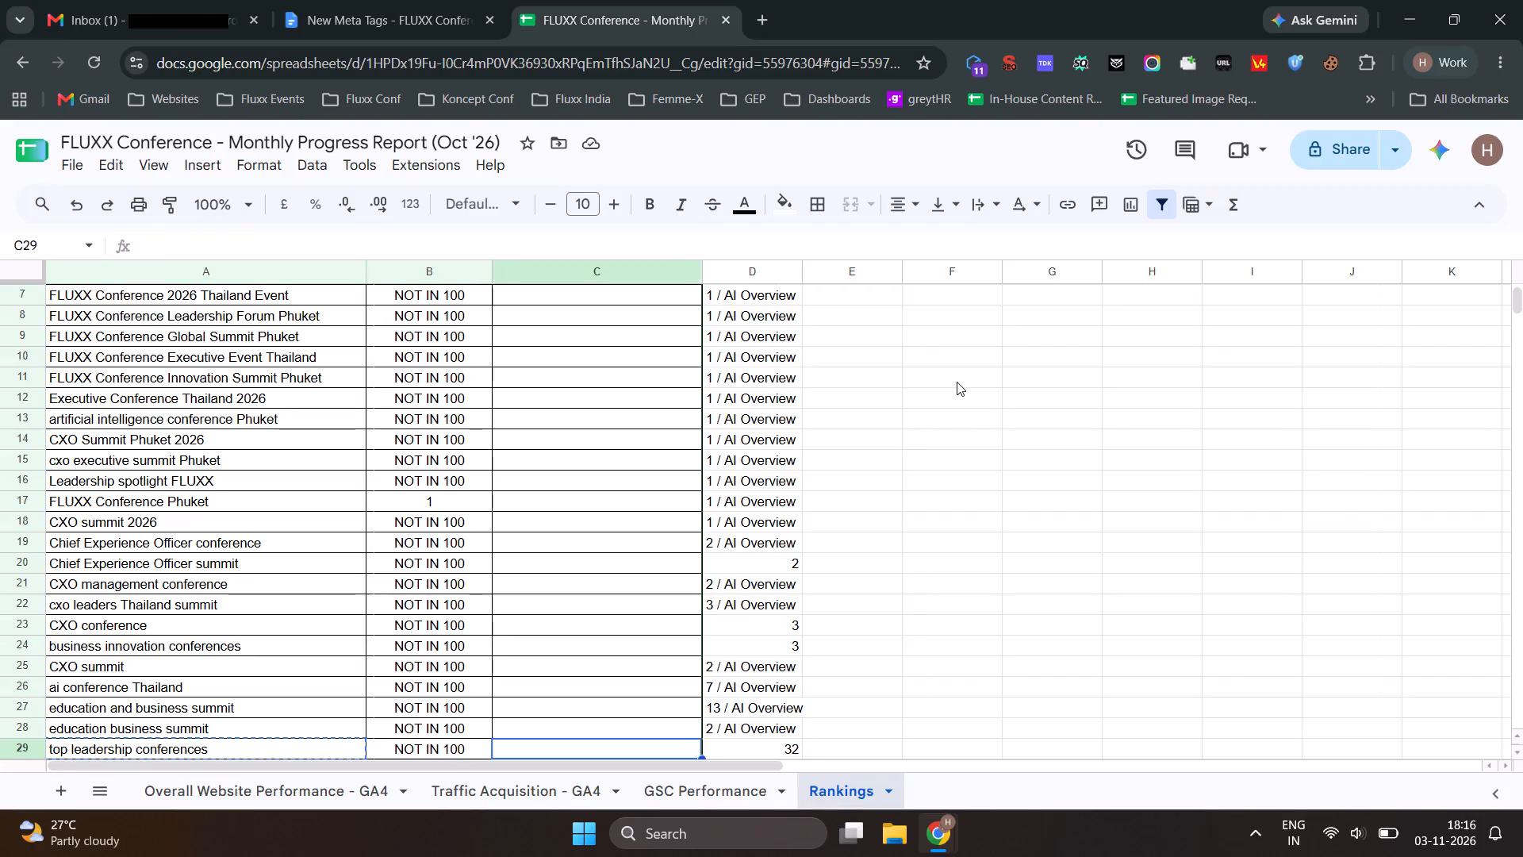
{"action": "key", "text": "Right"}
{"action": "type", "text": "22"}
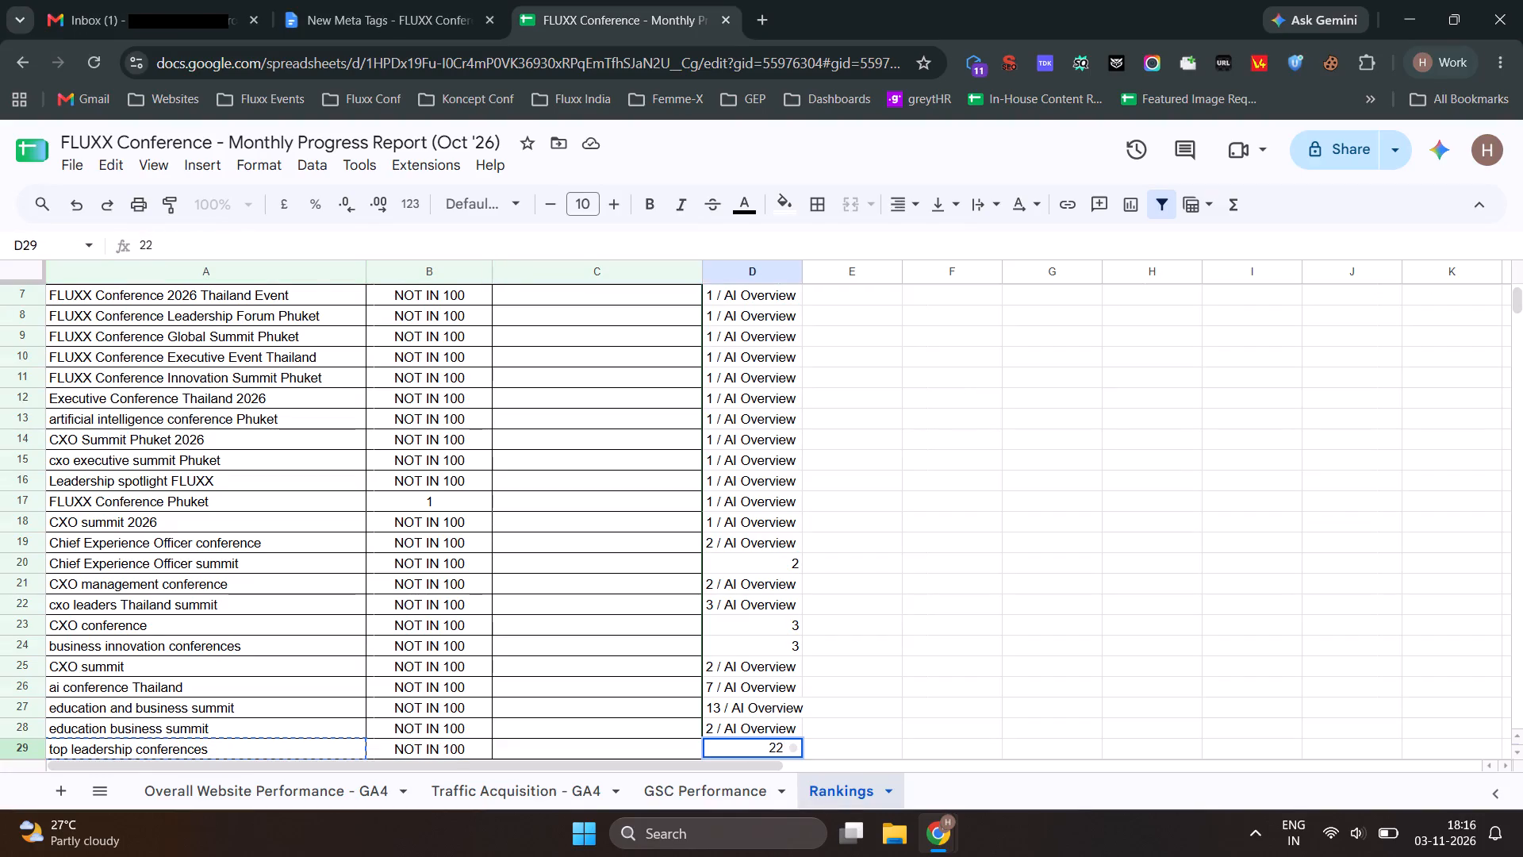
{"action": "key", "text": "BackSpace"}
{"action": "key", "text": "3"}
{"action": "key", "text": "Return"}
Select the next keyword, "Top executive conferences", in column A of the Rankings sheet.
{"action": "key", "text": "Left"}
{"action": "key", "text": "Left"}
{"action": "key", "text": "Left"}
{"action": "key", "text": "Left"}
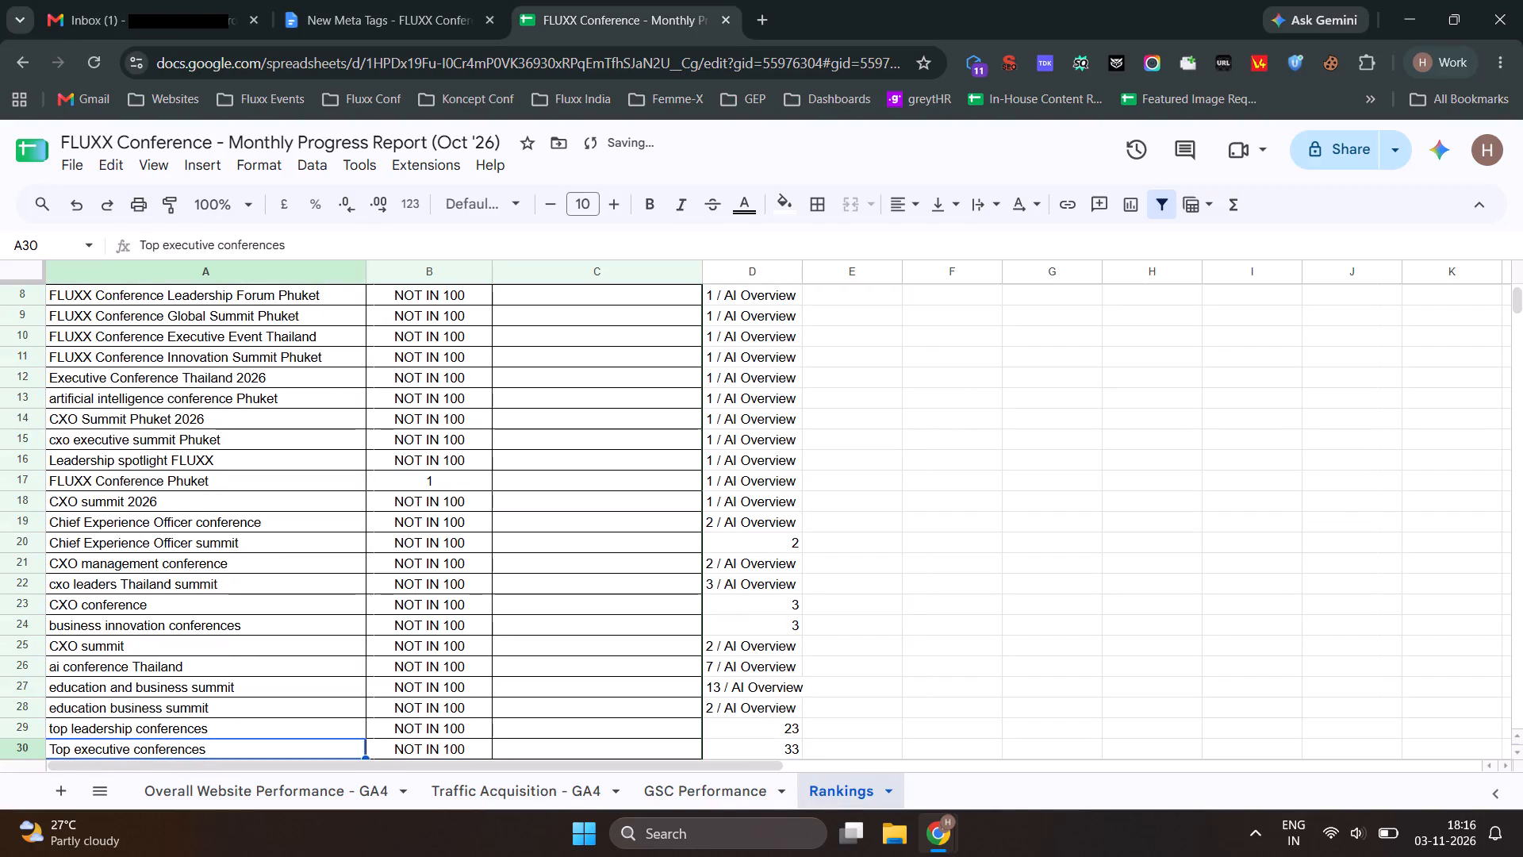
Copy the keyword "Top executive conferences" from the Rankings sheet and search Google for it in the incognito window.
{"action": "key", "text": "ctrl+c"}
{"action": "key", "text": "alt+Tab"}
{"action": "left_click", "coordinate": [890, 159]}
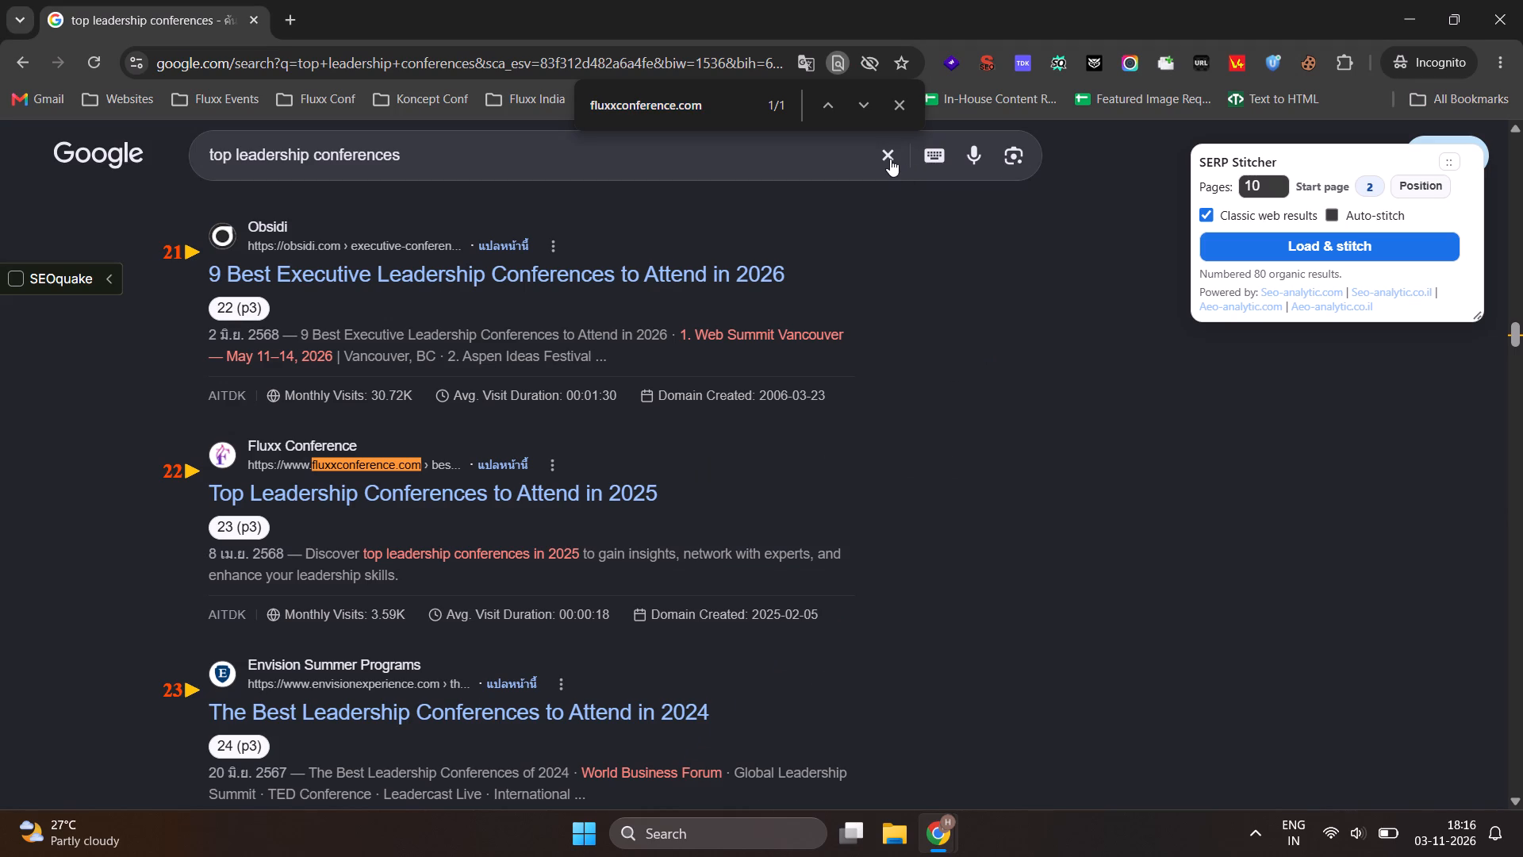
{"action": "key", "text": "ctrl+v"}
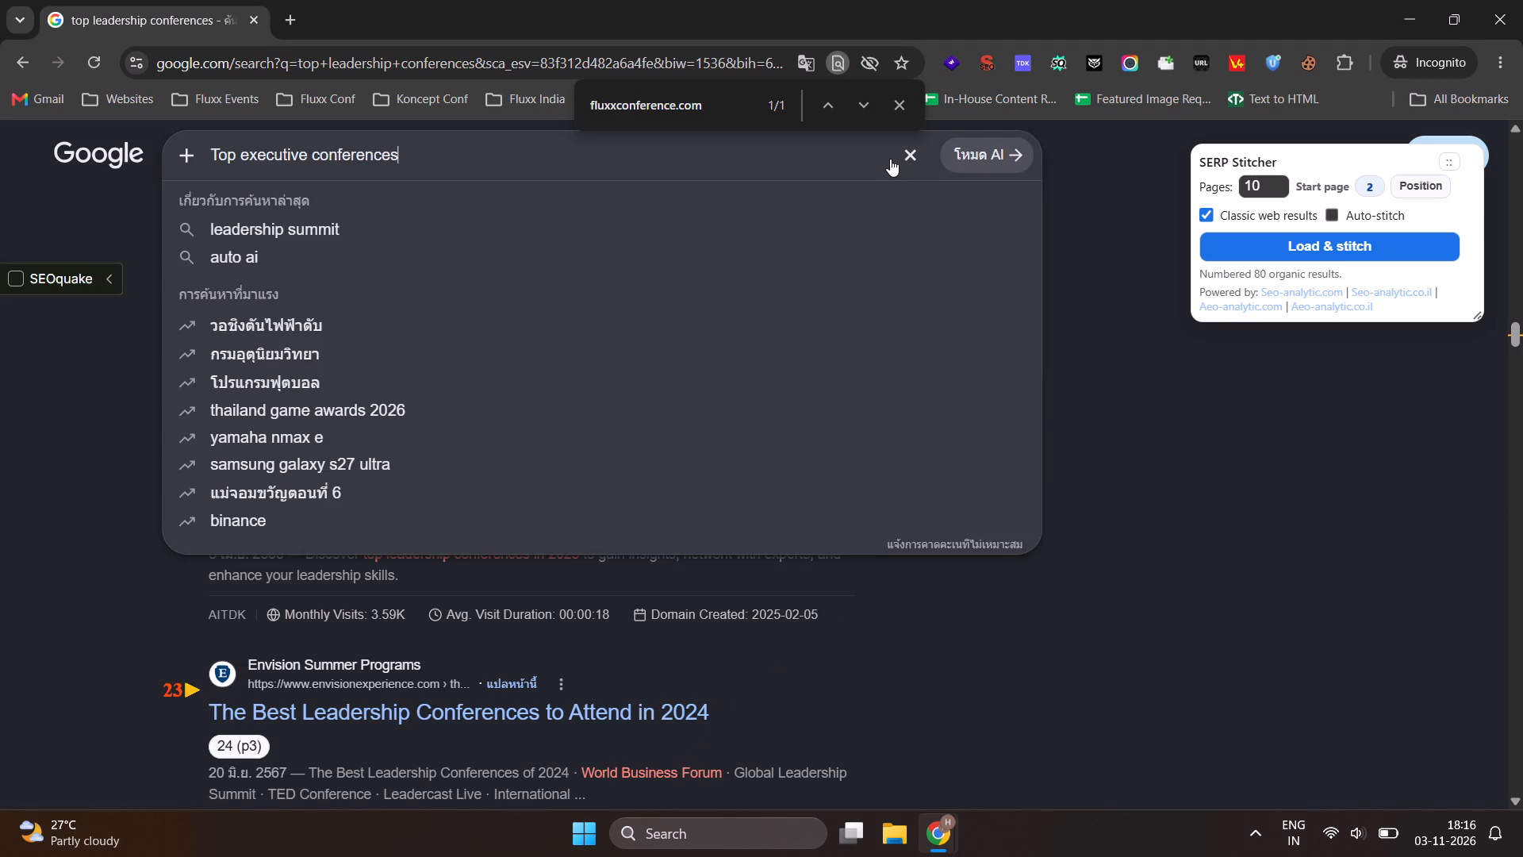
{"action": "key", "text": "Return"}
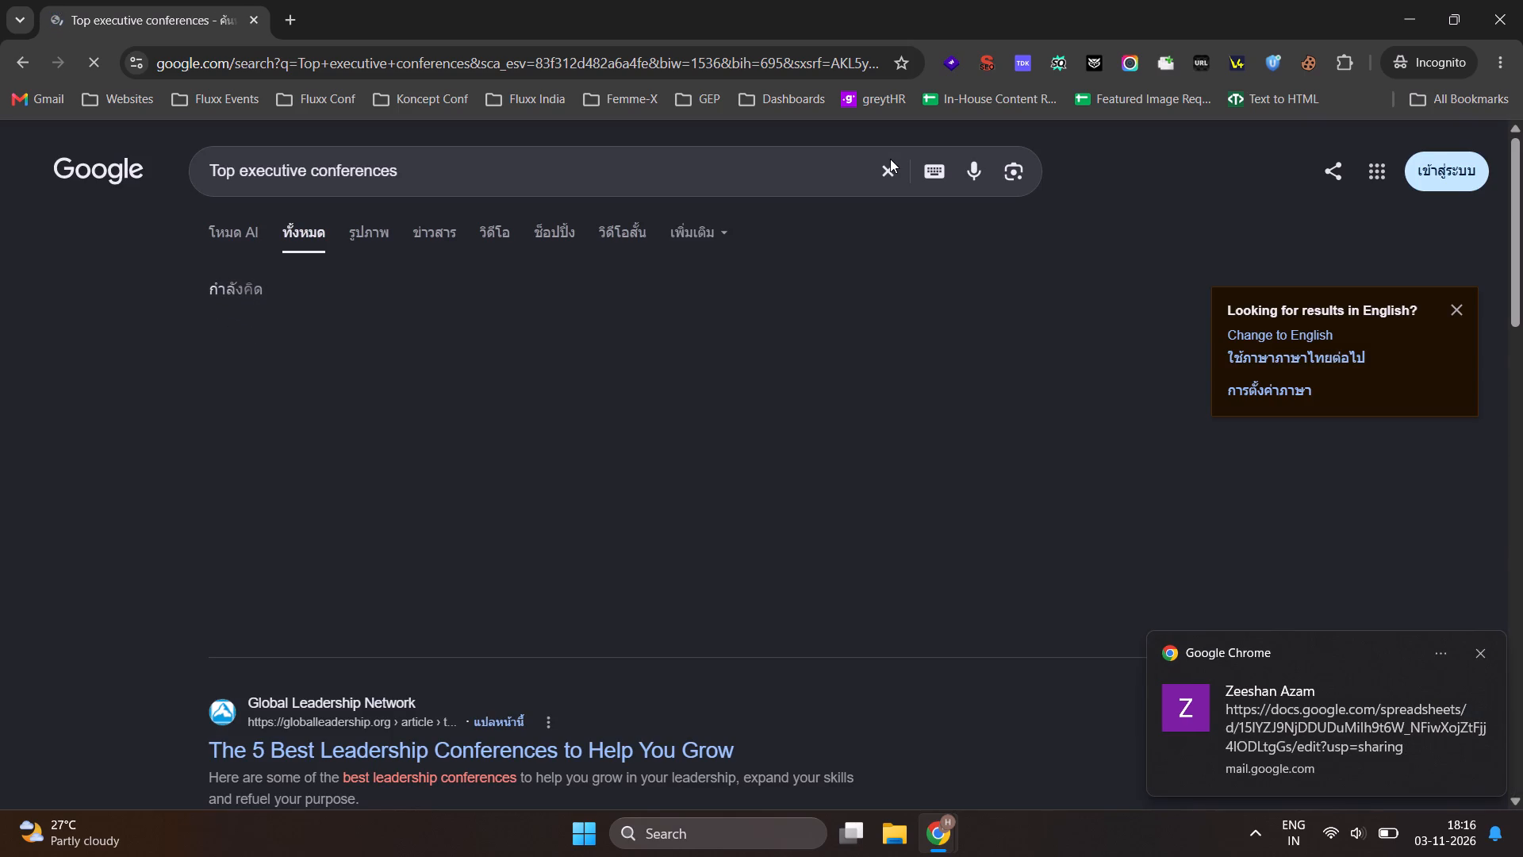
Switch back to the work browser window that holds the inbox and the Rankings sheet.
{"action": "key", "text": "alt+Tab"}
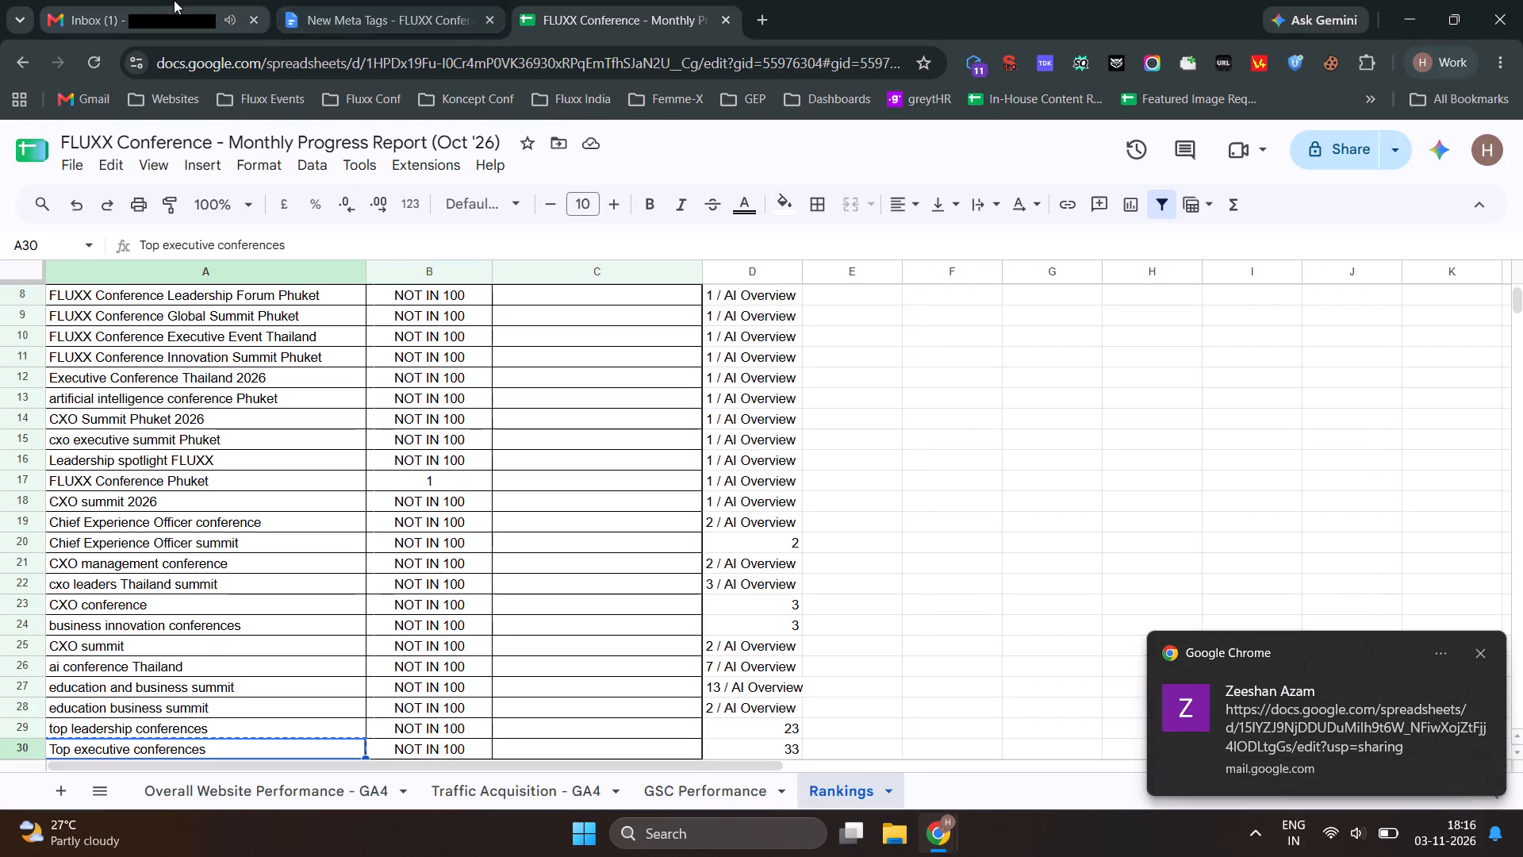
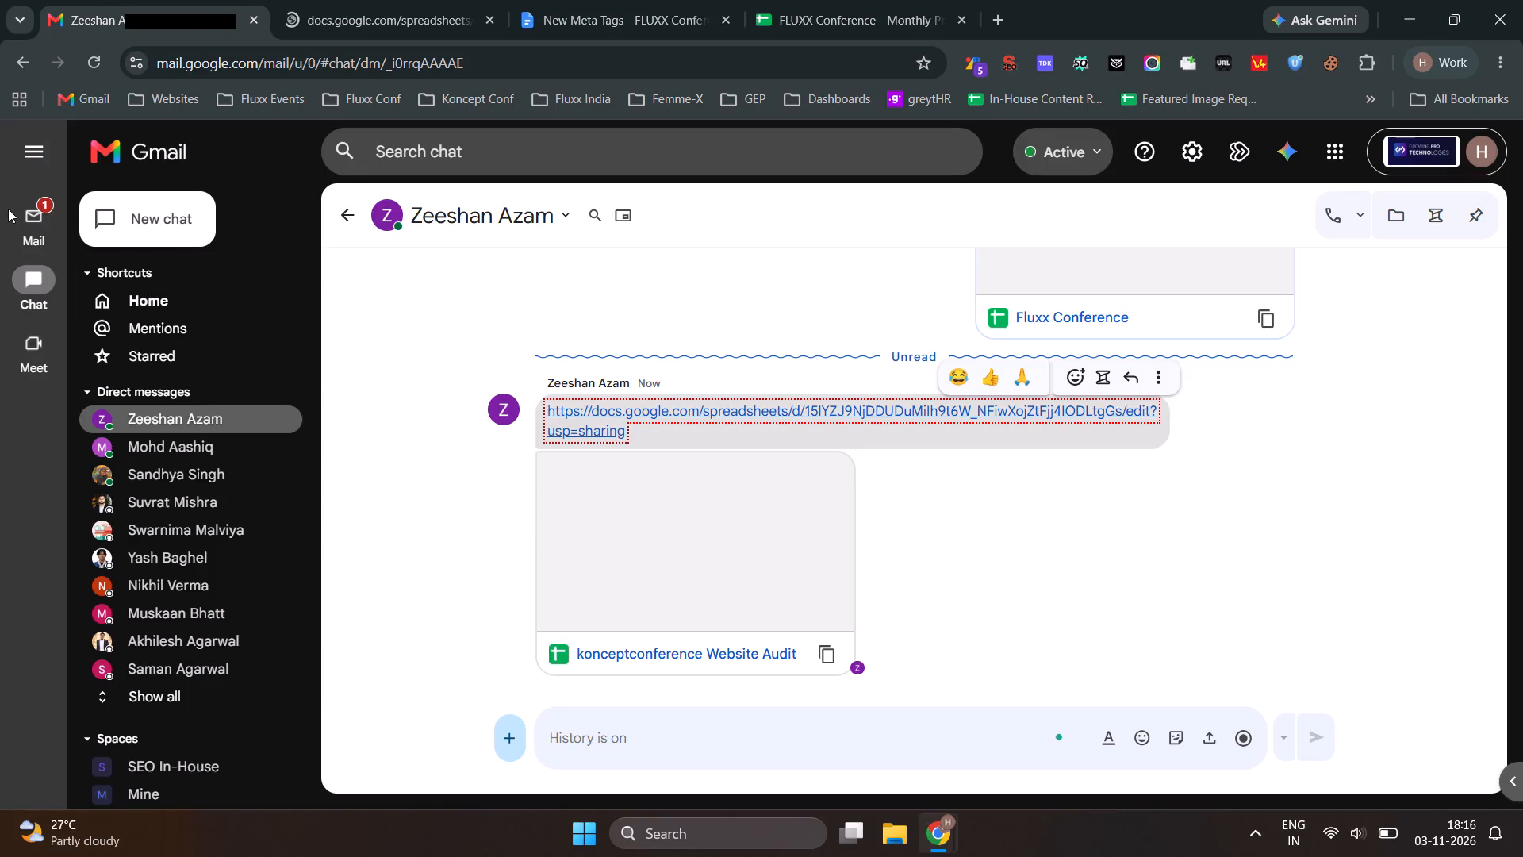
Return Gmail to the inbox, then open the shared konceptconference Website Audit spreadsheet and examine the audit items and errors on Sheet1.
{"action": "left_click", "coordinate": [33, 217]}
{"action": "left_click", "coordinate": [392, 0]}
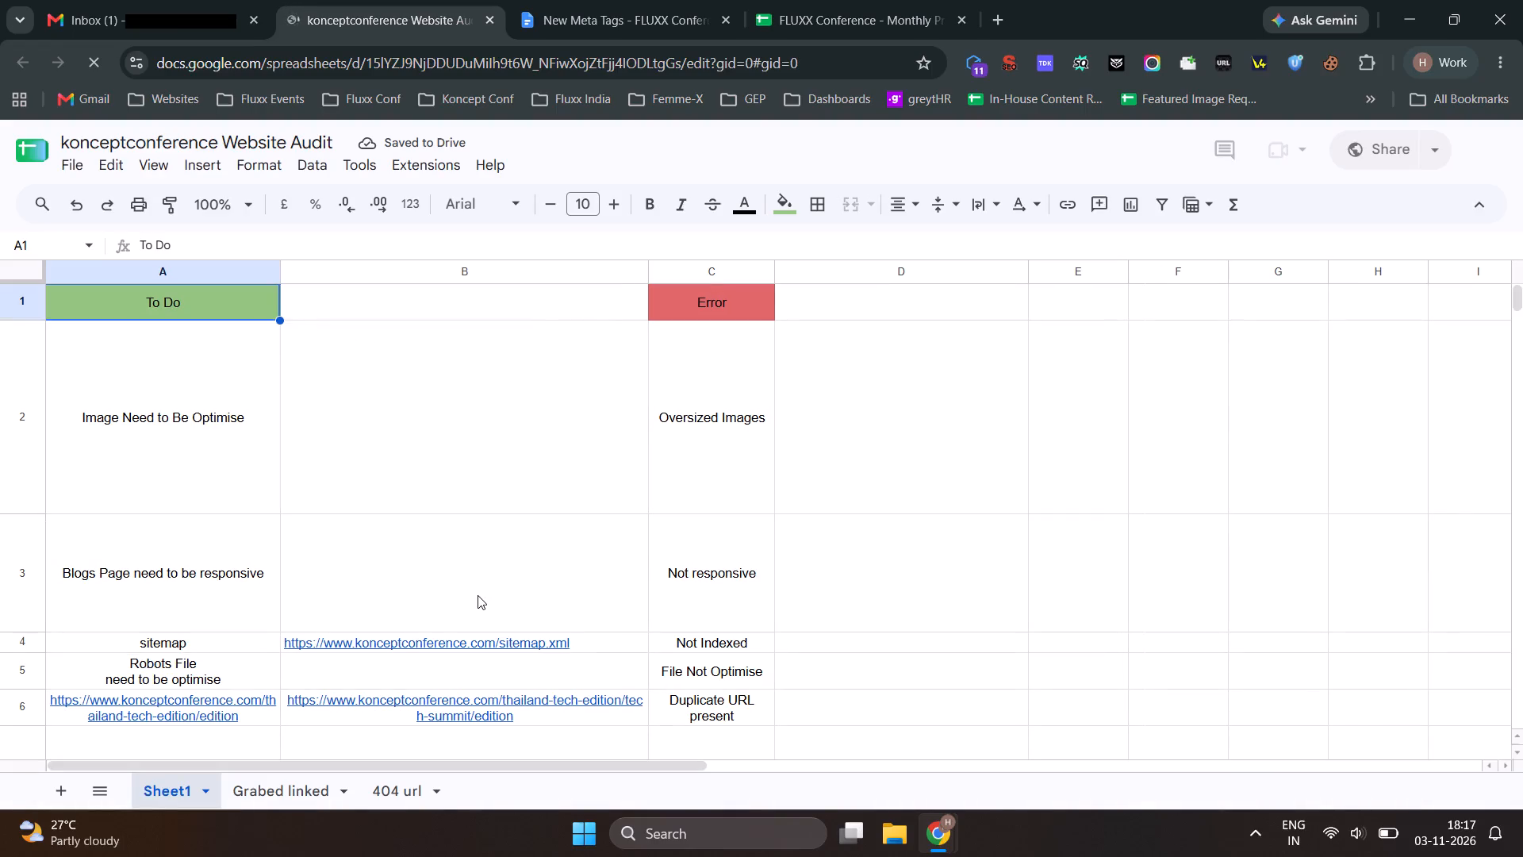
{"action": "scroll", "coordinate": [478, 595], "scroll_direction": "down", "scroll_amount": 2}
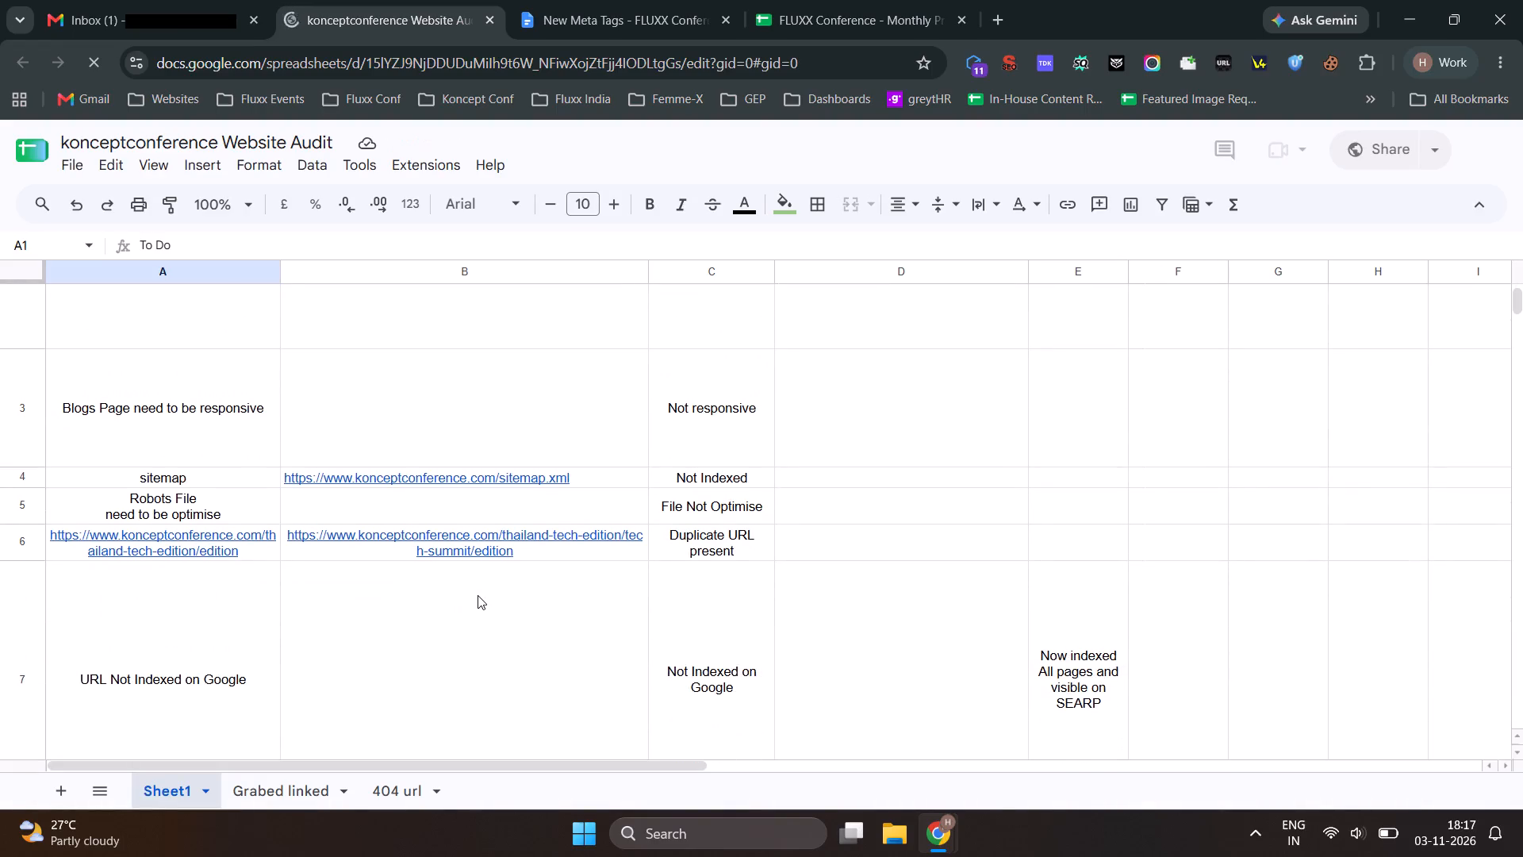
{"action": "scroll", "coordinate": [478, 595], "scroll_direction": "down", "scroll_amount": 1}
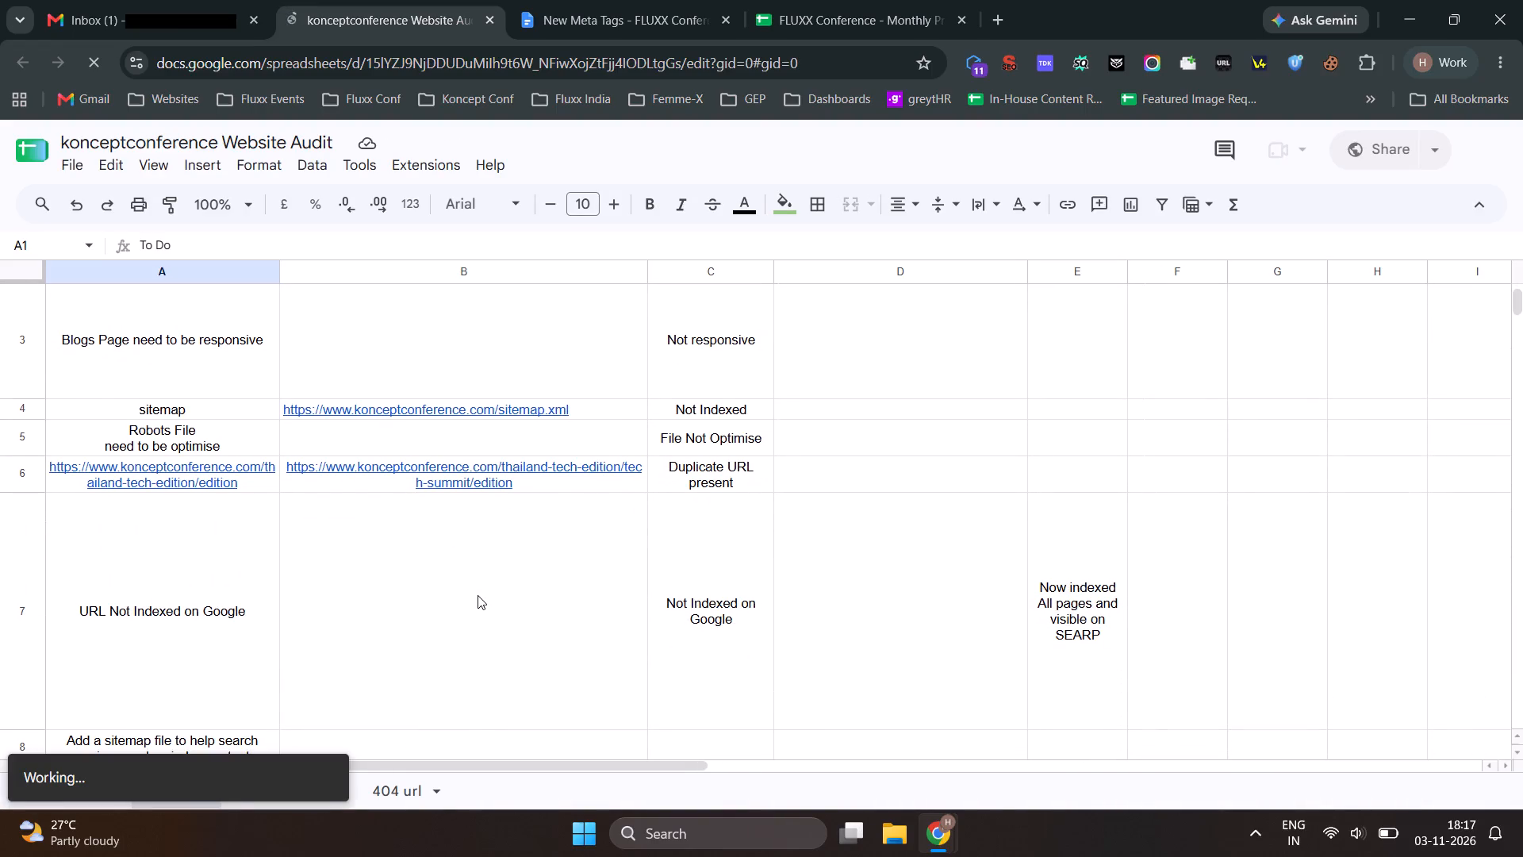
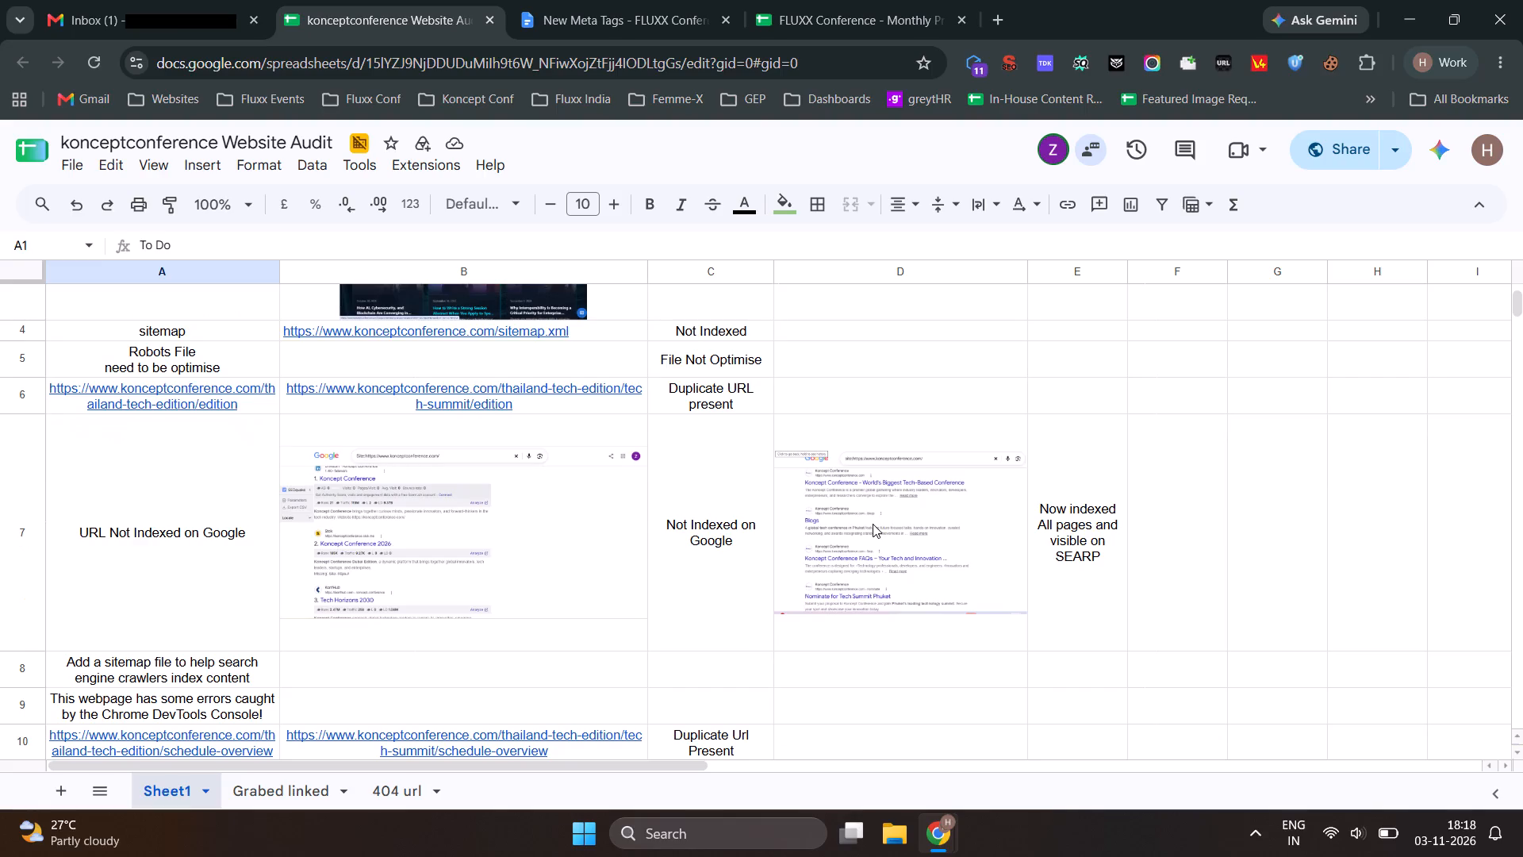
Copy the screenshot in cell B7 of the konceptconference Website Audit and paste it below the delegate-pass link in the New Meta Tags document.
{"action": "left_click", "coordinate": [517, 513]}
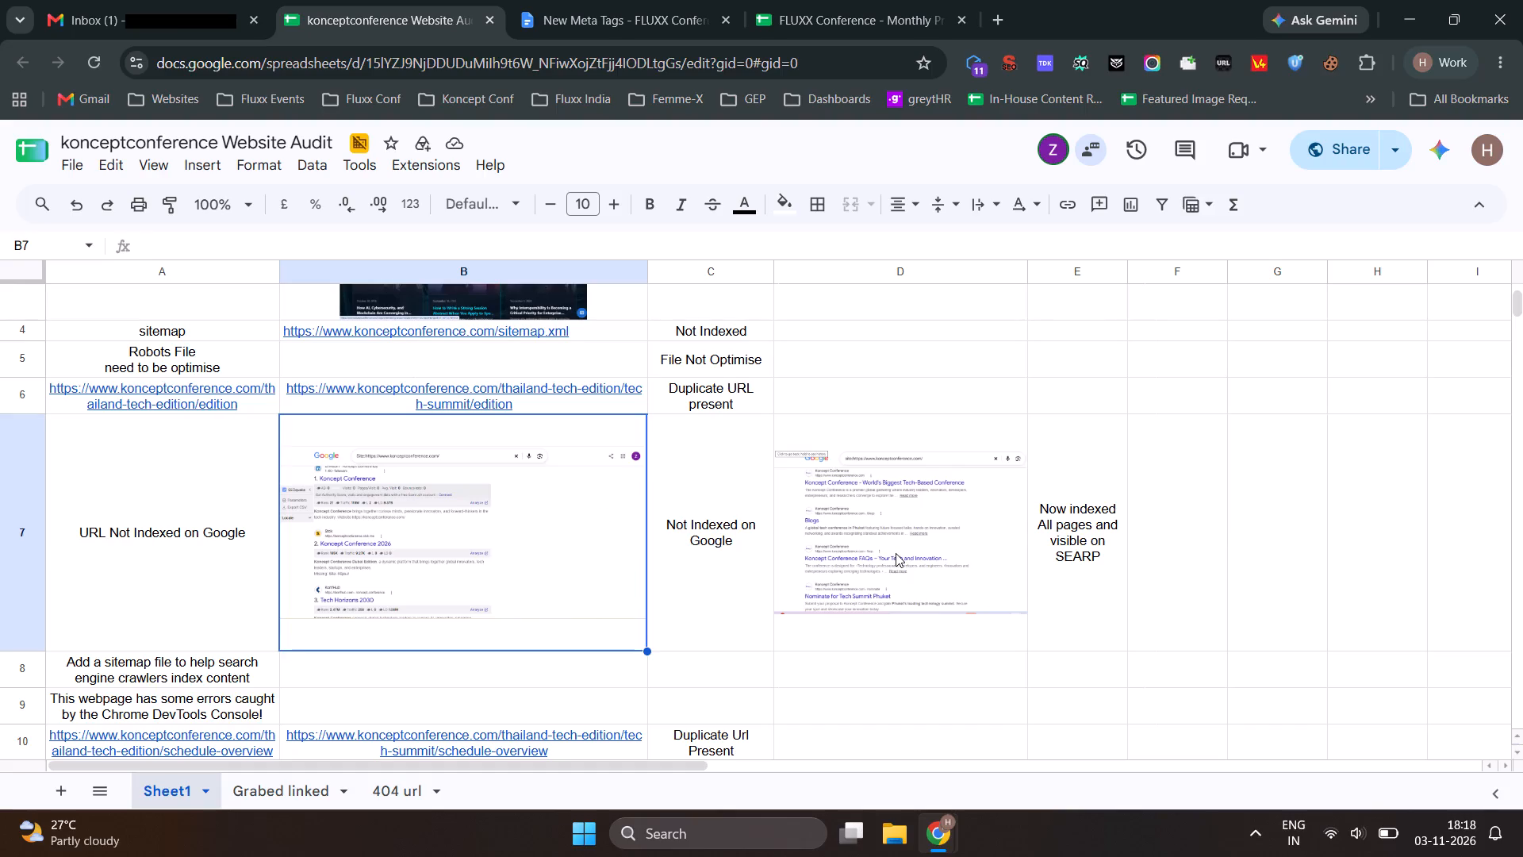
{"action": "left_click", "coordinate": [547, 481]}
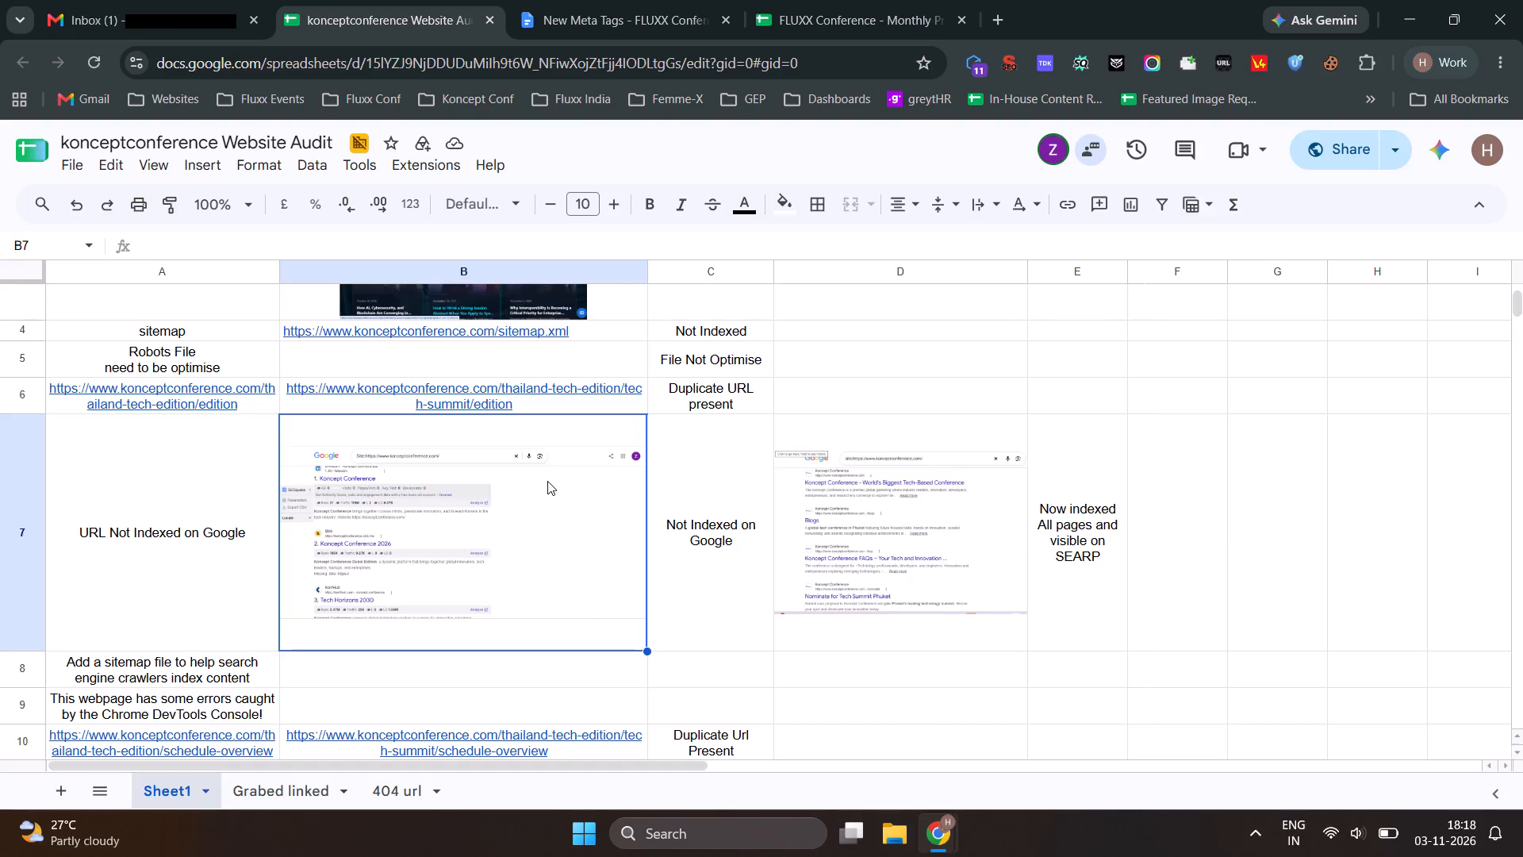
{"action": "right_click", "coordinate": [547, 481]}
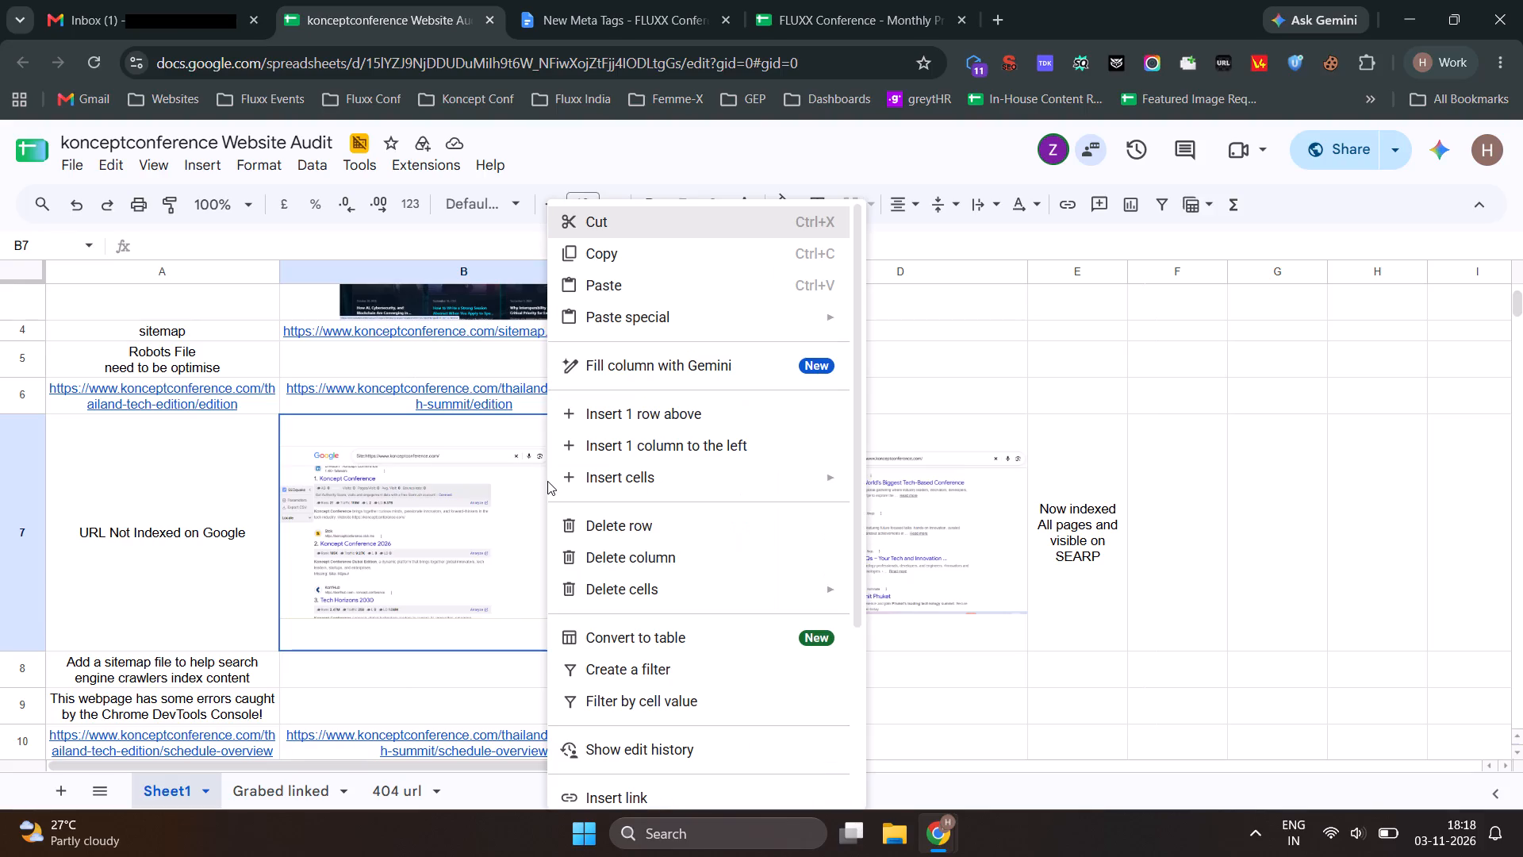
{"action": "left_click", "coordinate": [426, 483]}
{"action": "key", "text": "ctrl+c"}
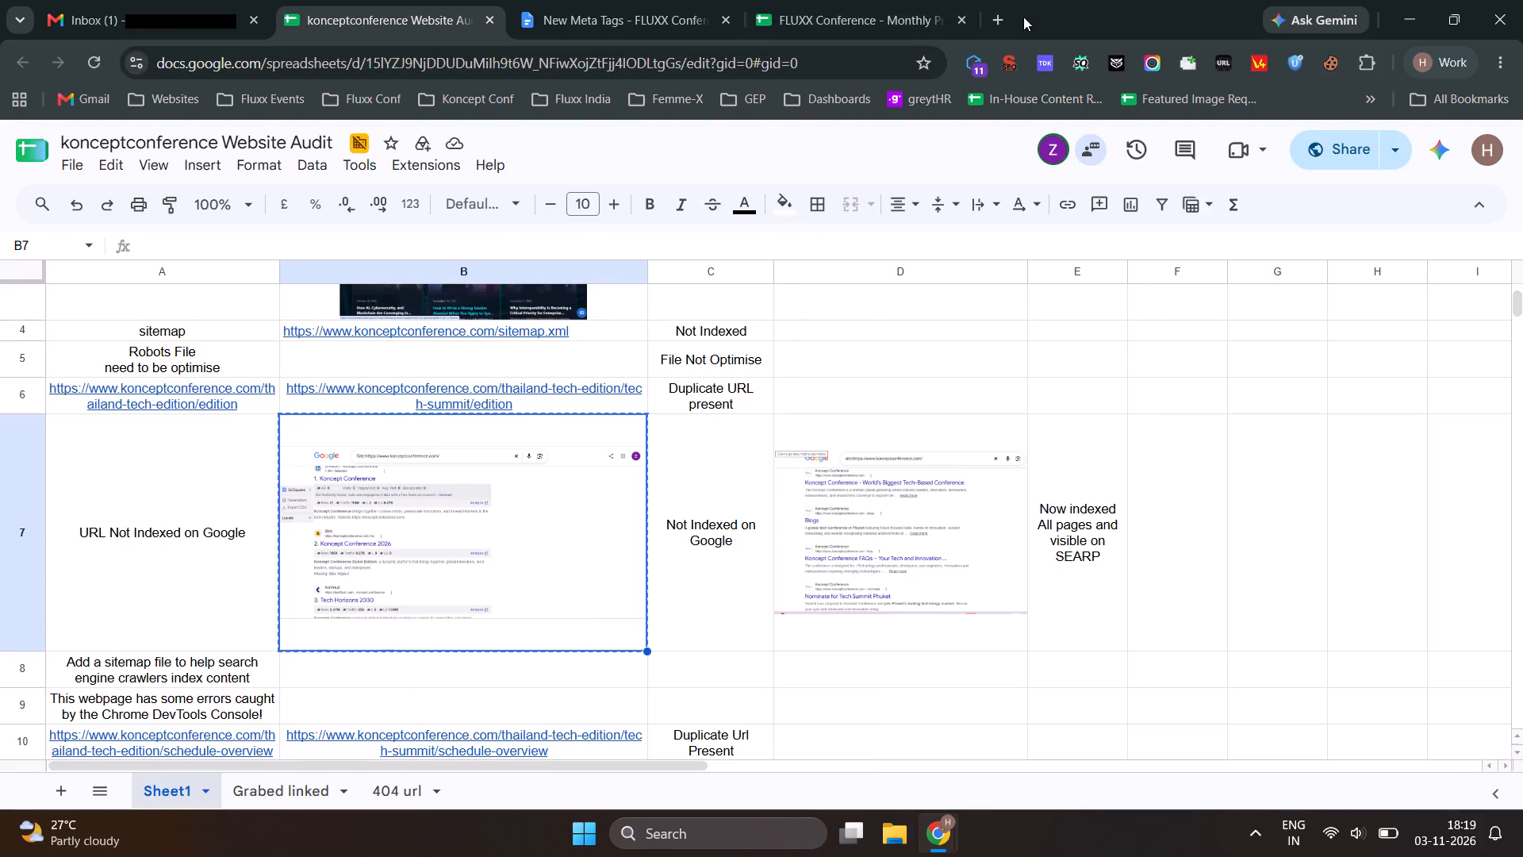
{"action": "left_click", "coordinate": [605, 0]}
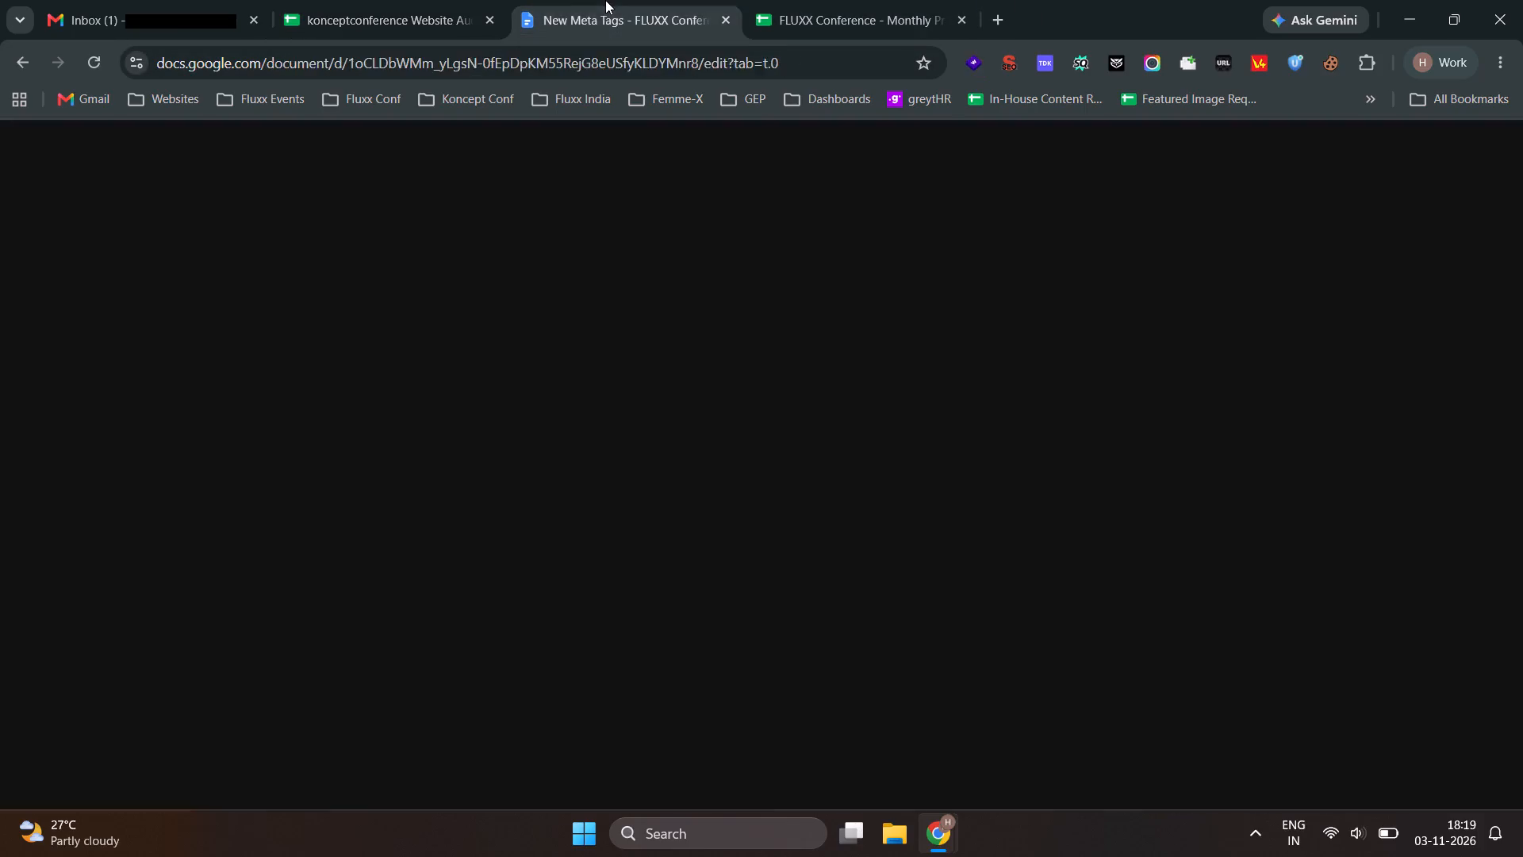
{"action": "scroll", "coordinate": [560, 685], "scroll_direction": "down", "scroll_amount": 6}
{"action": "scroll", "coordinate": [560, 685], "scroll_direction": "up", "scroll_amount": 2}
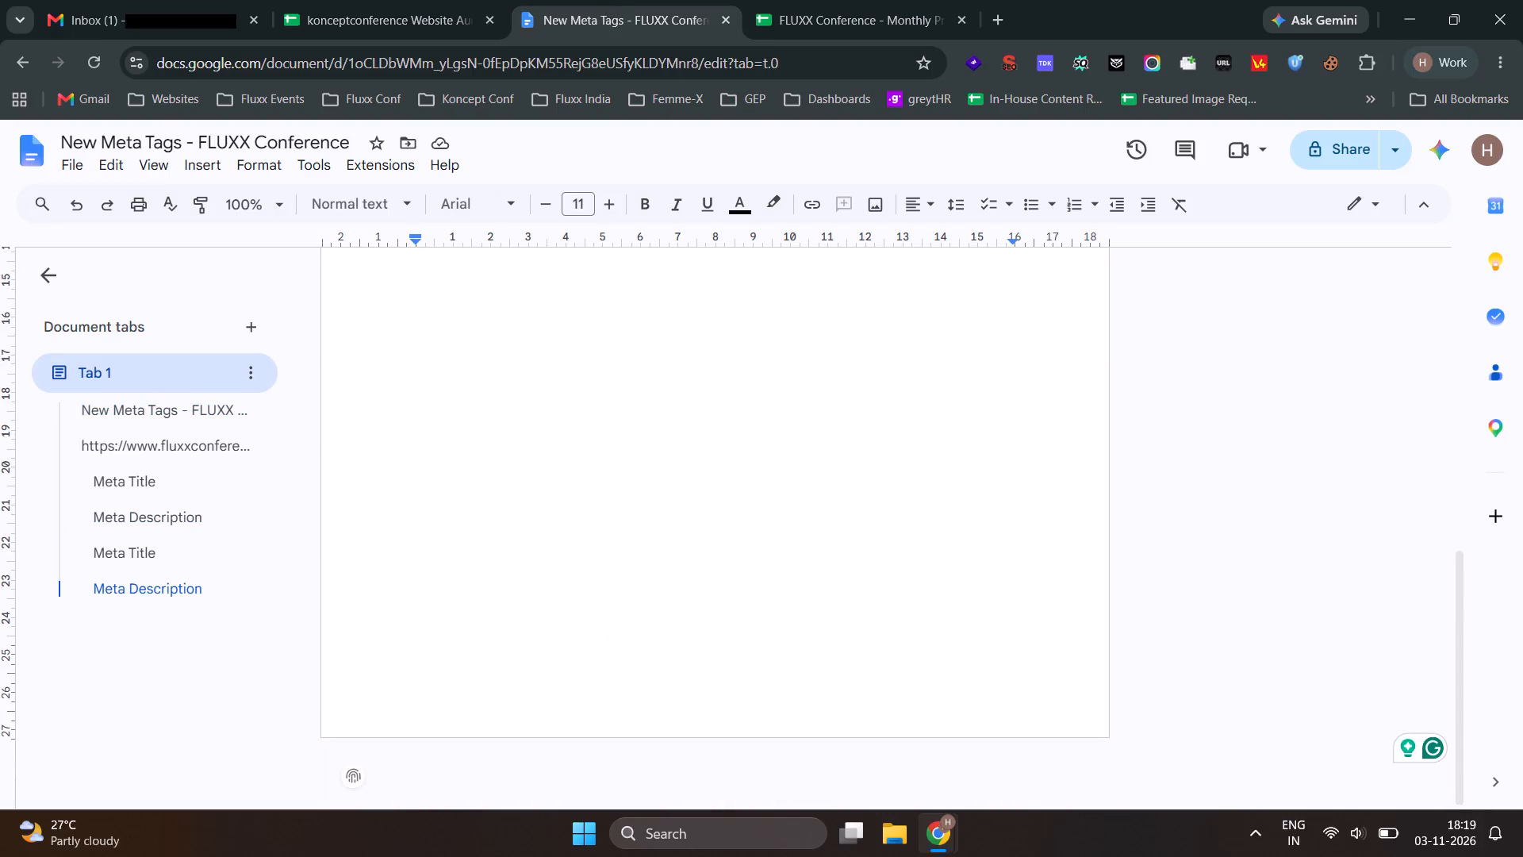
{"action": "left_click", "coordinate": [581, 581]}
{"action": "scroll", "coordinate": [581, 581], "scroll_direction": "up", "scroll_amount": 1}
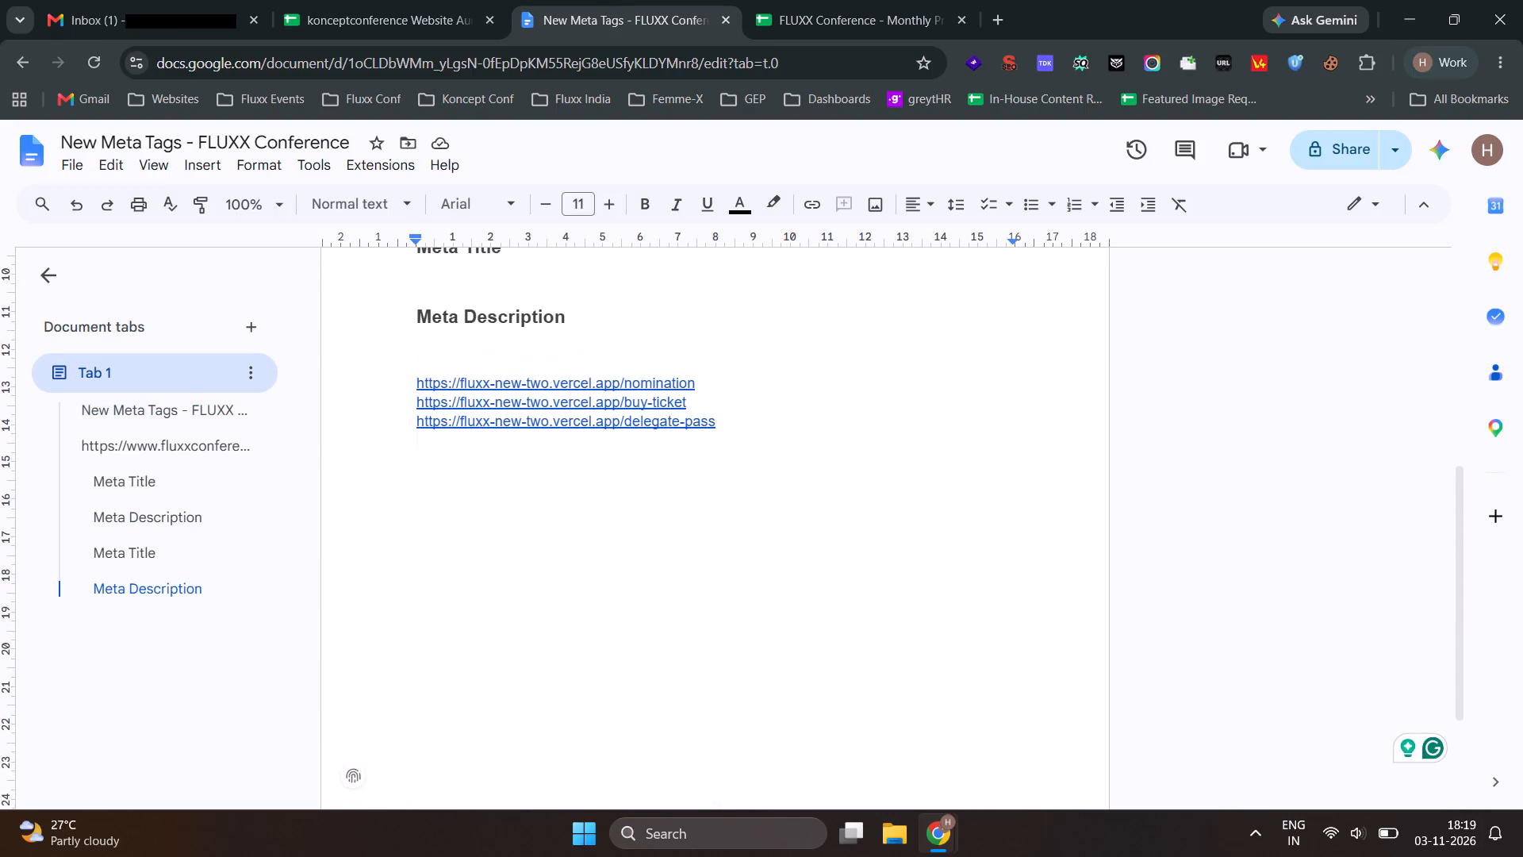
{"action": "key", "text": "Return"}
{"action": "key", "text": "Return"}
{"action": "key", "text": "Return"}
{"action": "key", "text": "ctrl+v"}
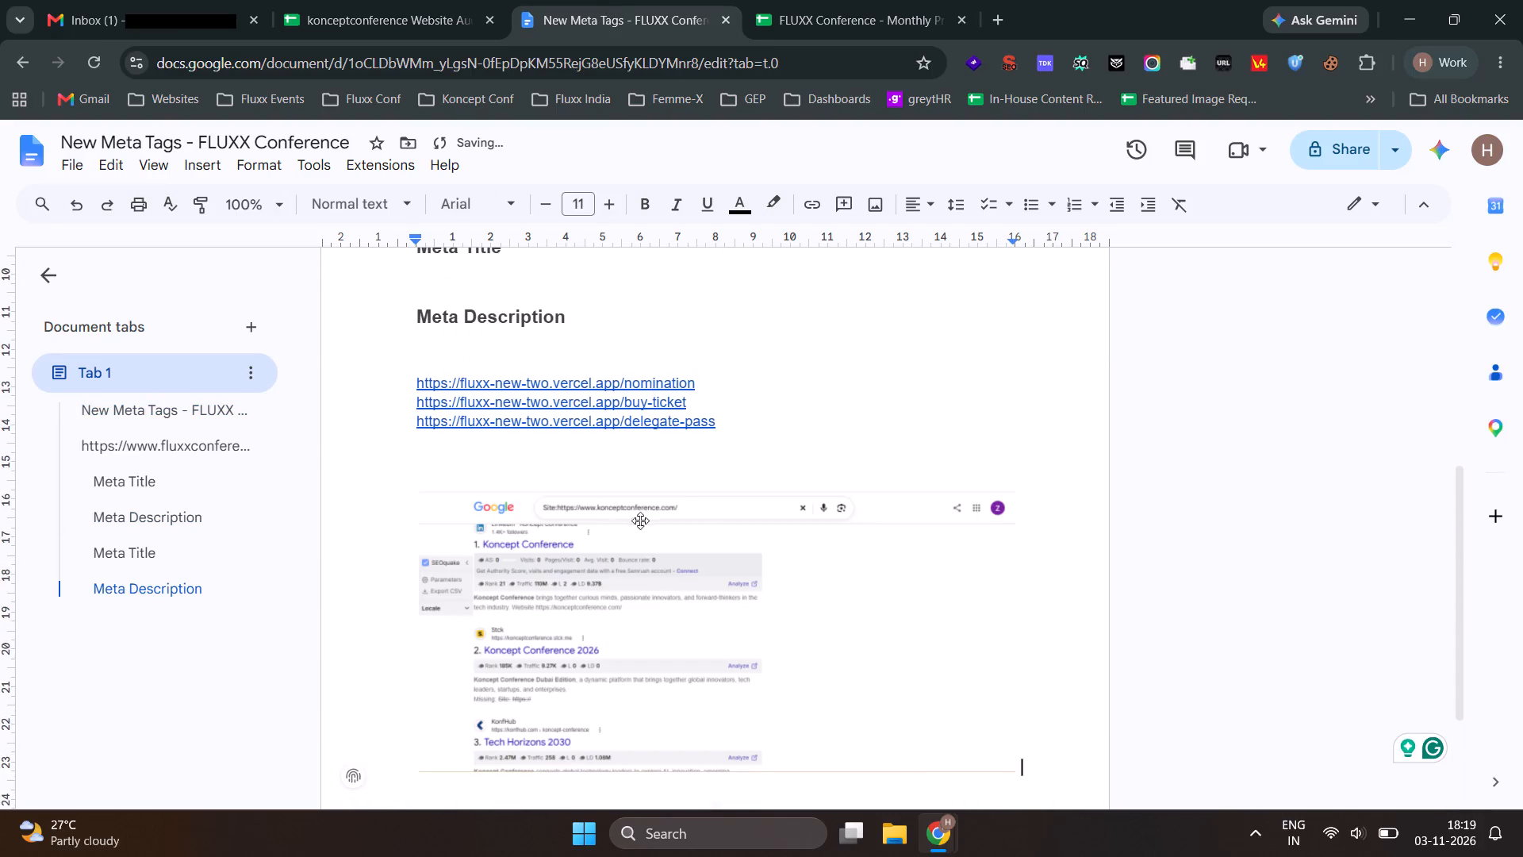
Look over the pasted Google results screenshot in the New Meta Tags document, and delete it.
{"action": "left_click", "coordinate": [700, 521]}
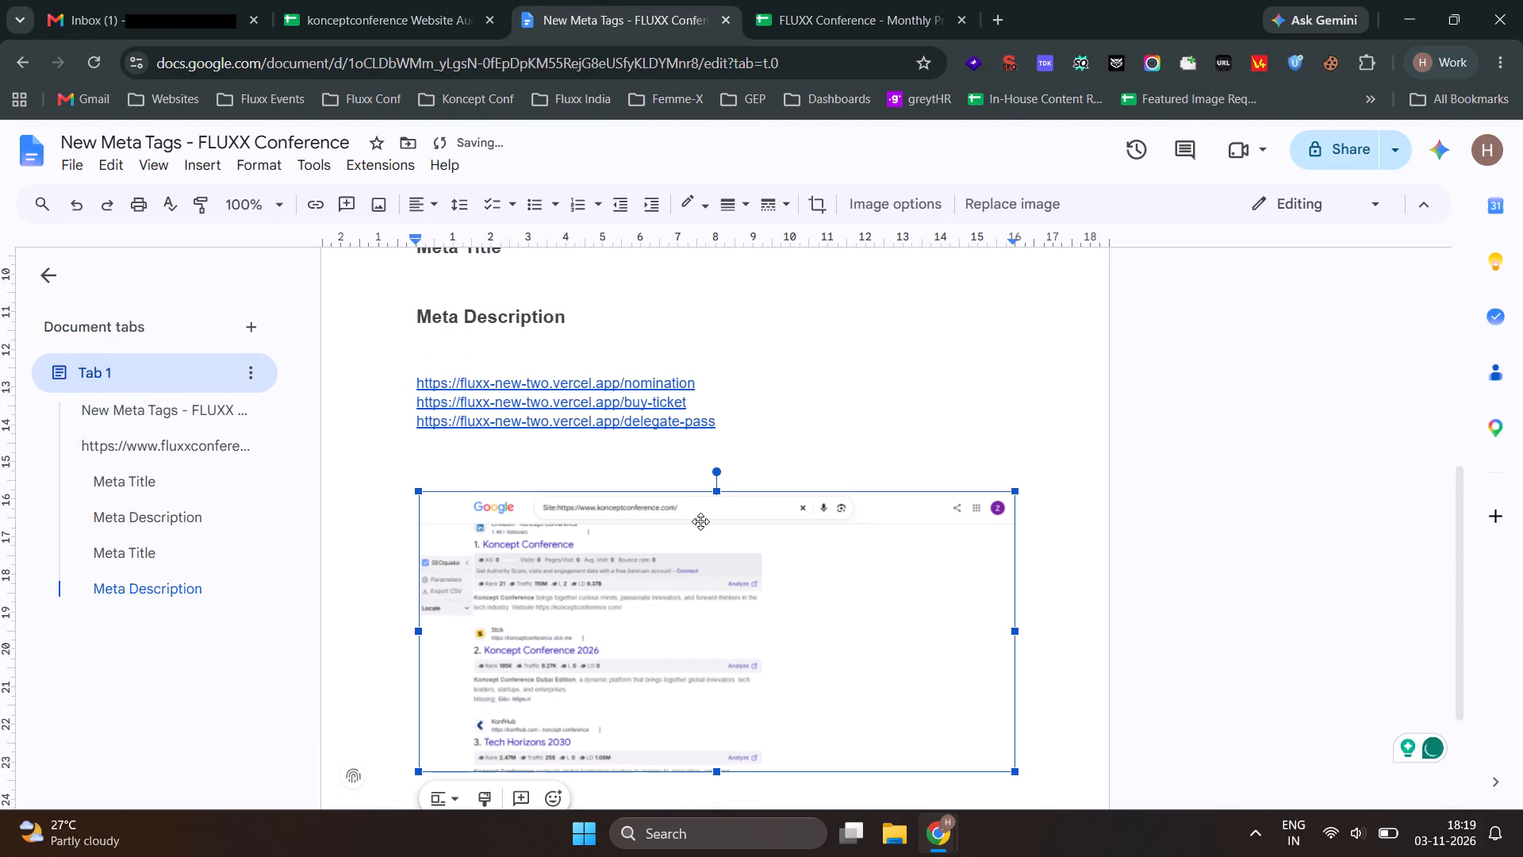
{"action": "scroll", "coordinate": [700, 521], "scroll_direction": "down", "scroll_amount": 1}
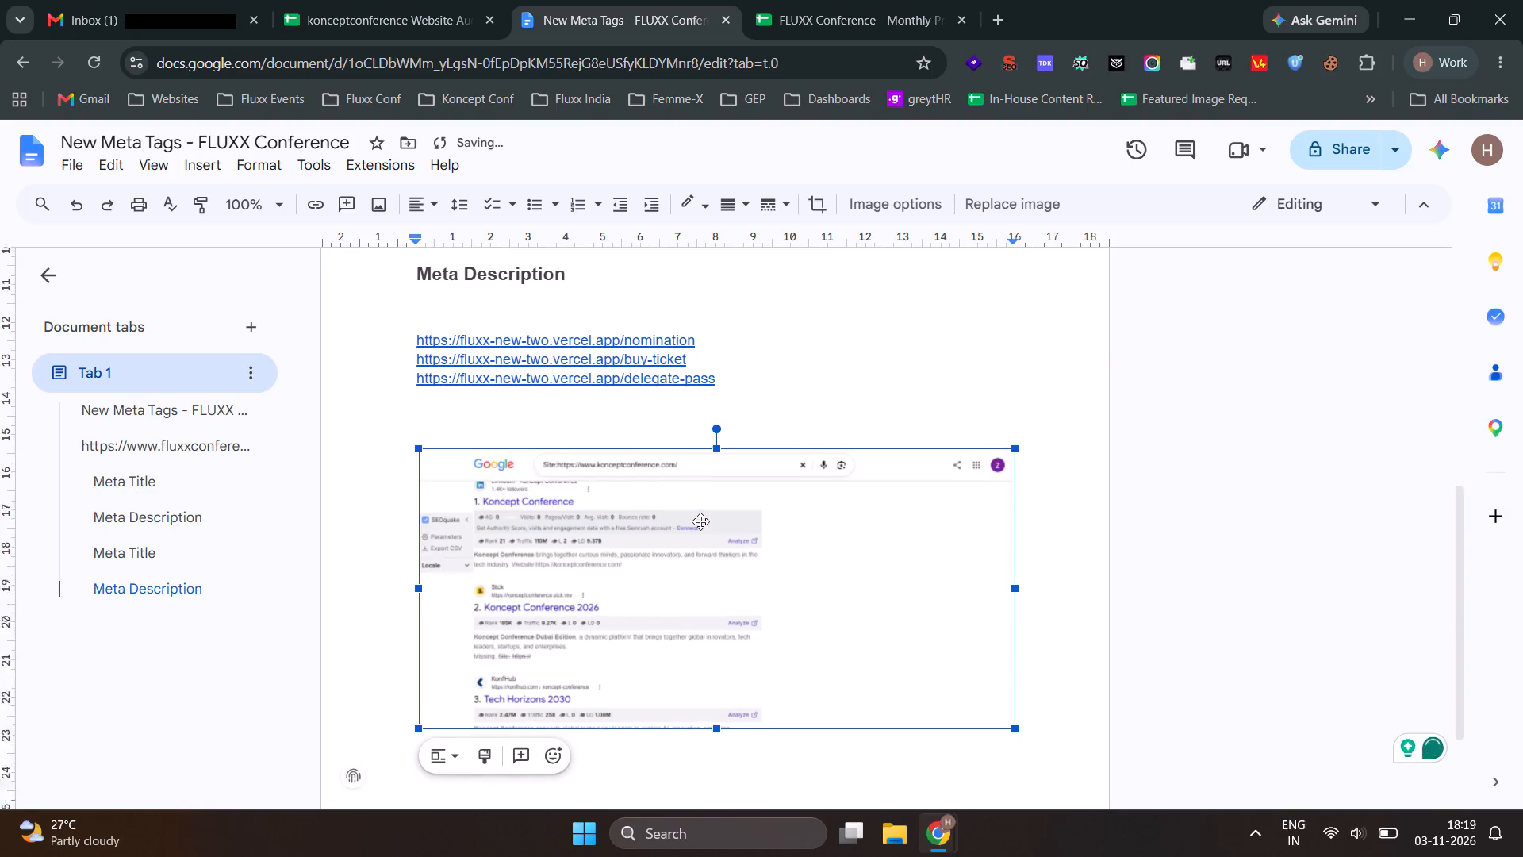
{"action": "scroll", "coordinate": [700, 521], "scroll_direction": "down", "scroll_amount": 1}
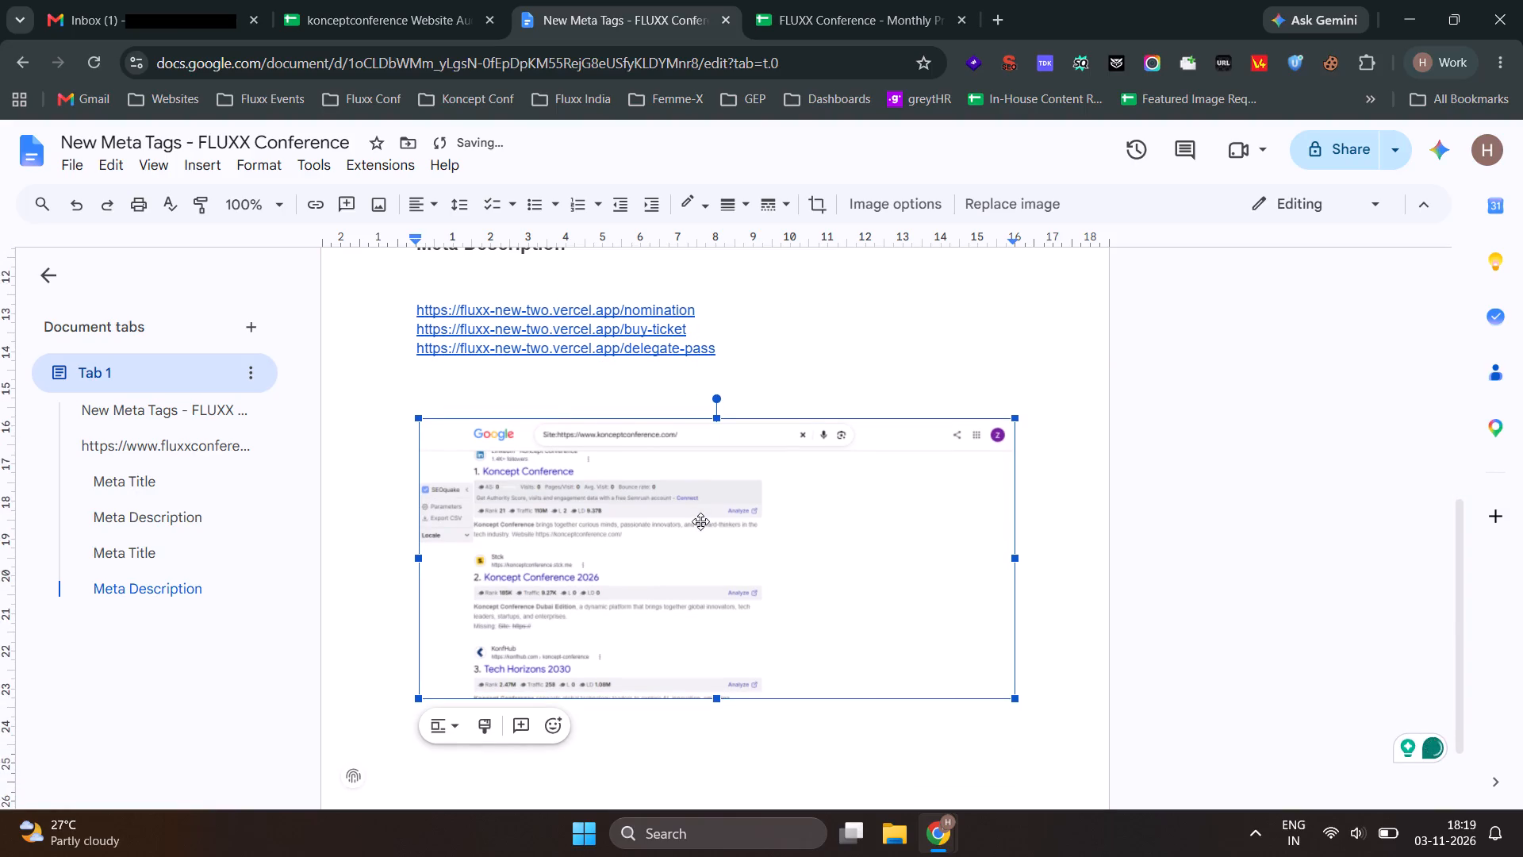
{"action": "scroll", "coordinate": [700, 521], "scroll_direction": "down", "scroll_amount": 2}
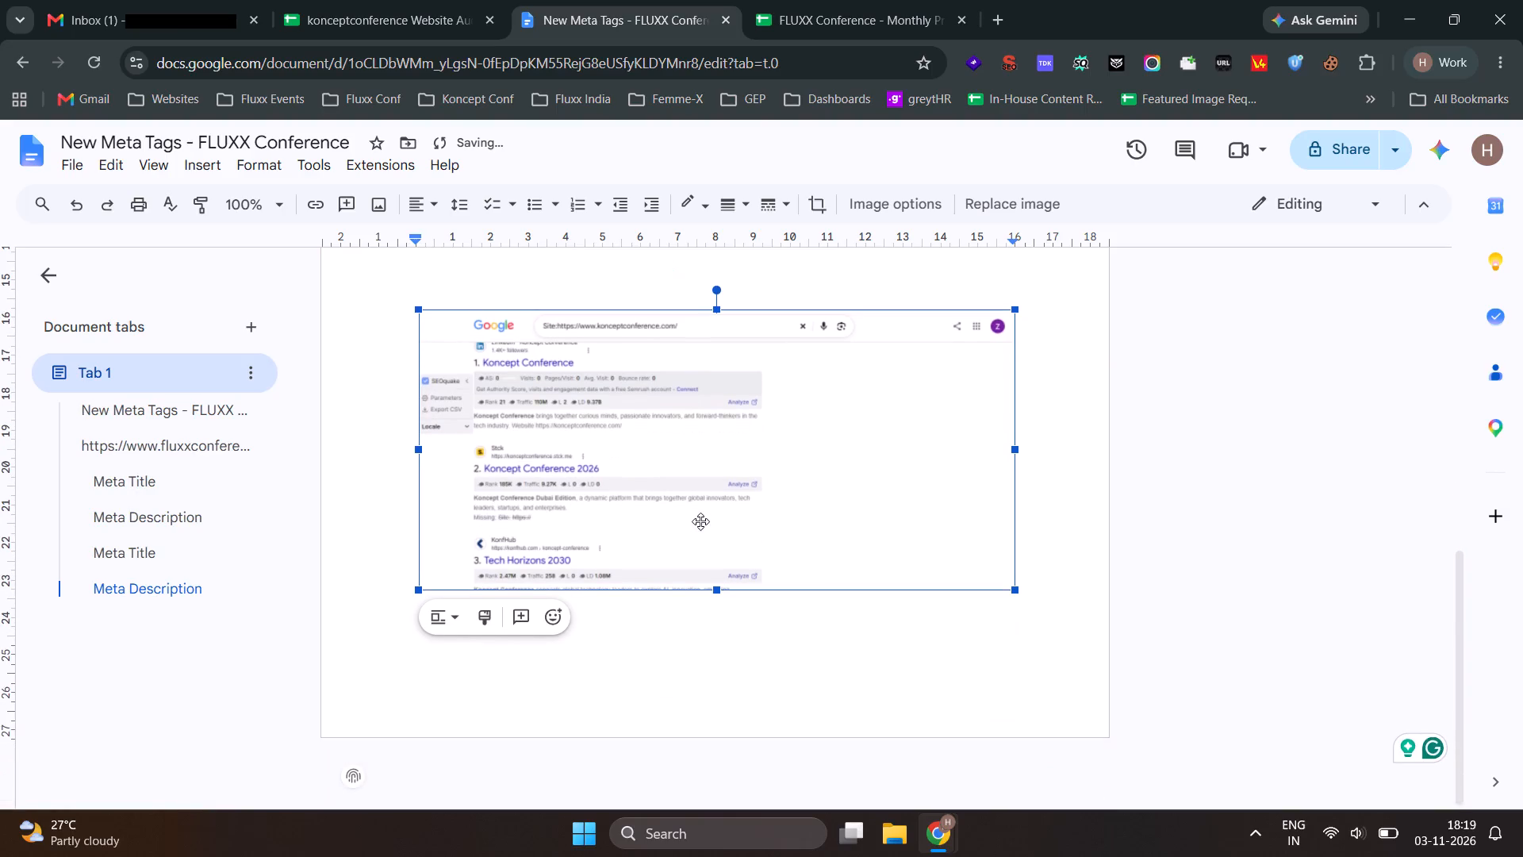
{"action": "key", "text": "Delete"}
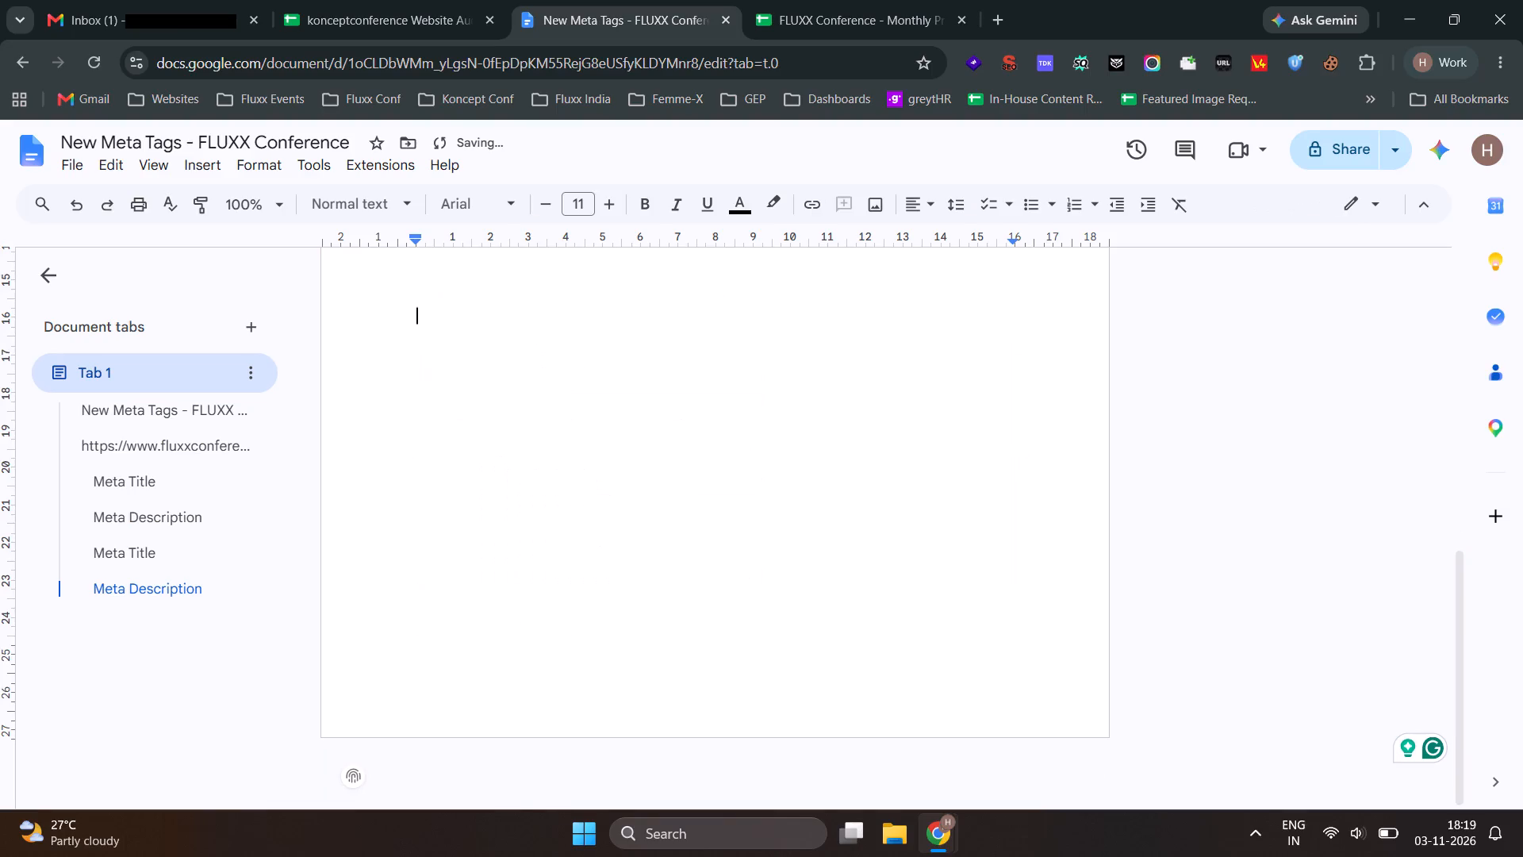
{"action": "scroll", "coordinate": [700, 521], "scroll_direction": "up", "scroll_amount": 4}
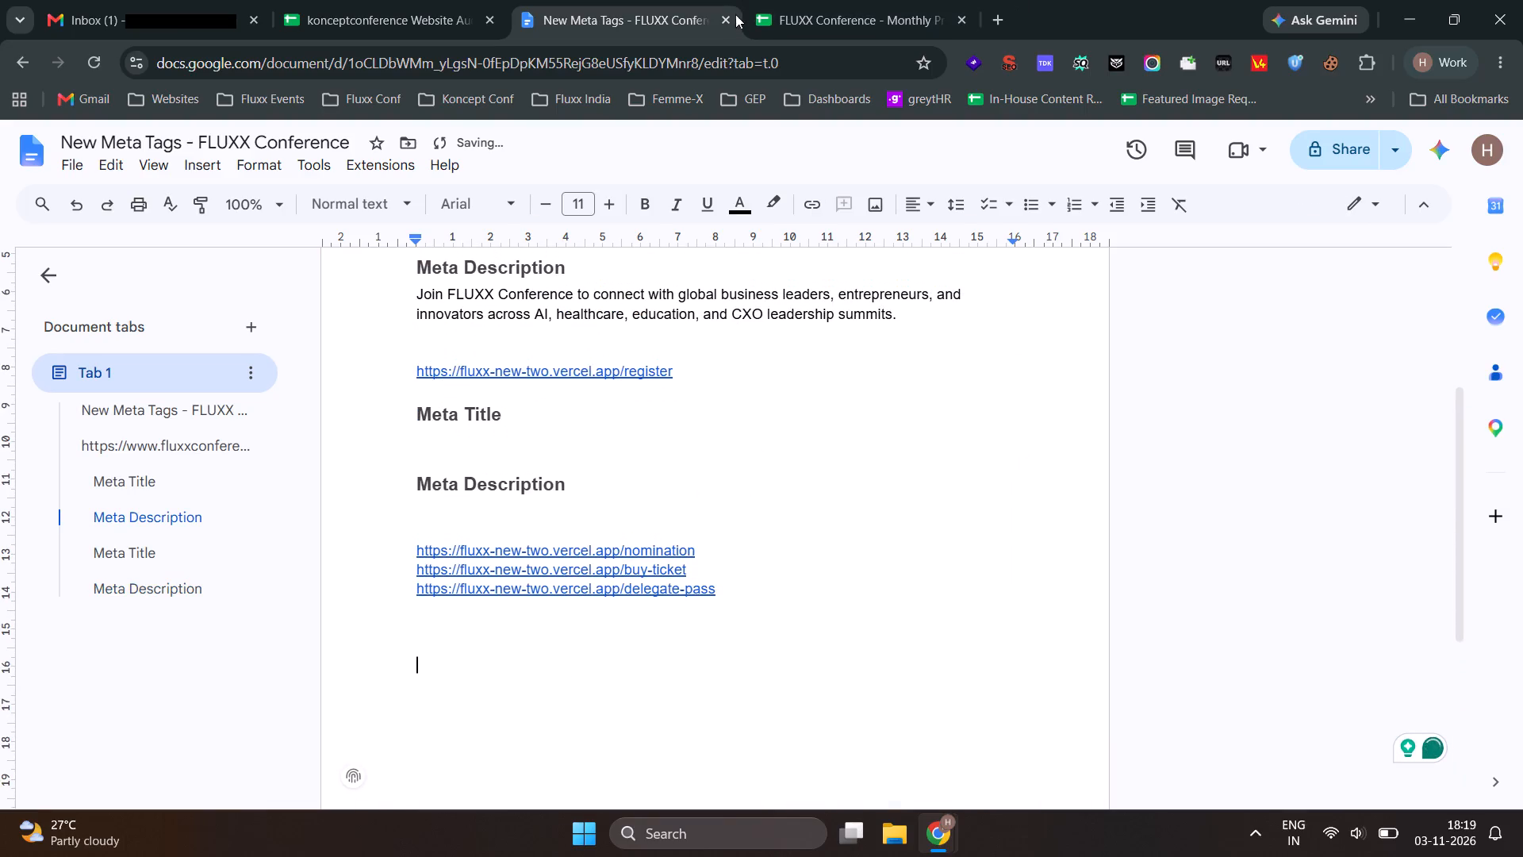
Return to the konceptconference Website Audit and review the issues on Sheet1 from row 7 down to the Google indexing entry.
{"action": "left_click", "coordinate": [877, 0]}
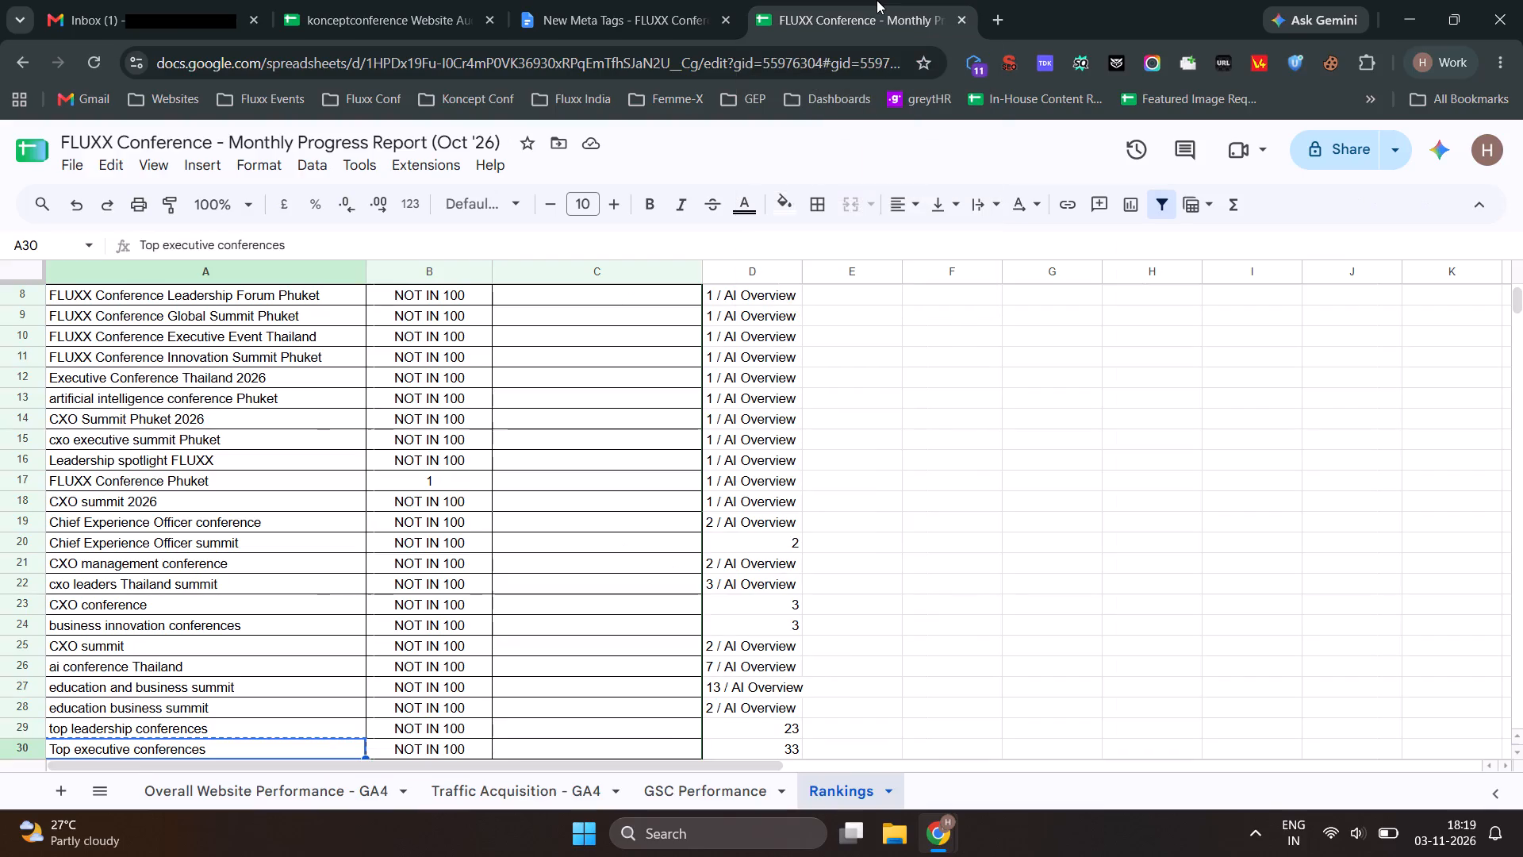
{"action": "left_click", "coordinate": [300, 0]}
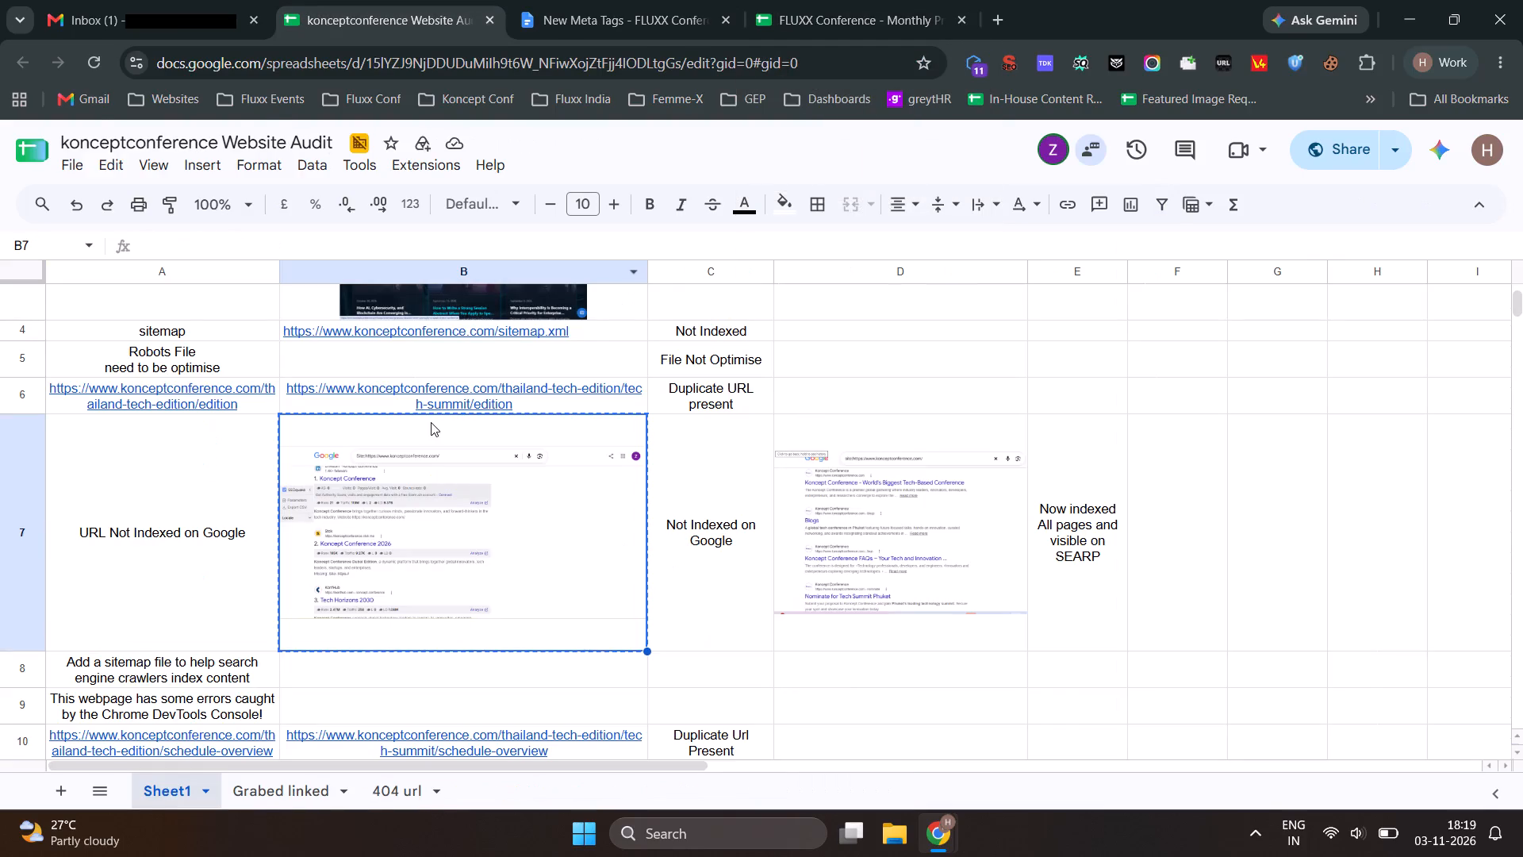
{"action": "scroll", "coordinate": [691, 609], "scroll_direction": "down", "scroll_amount": 2}
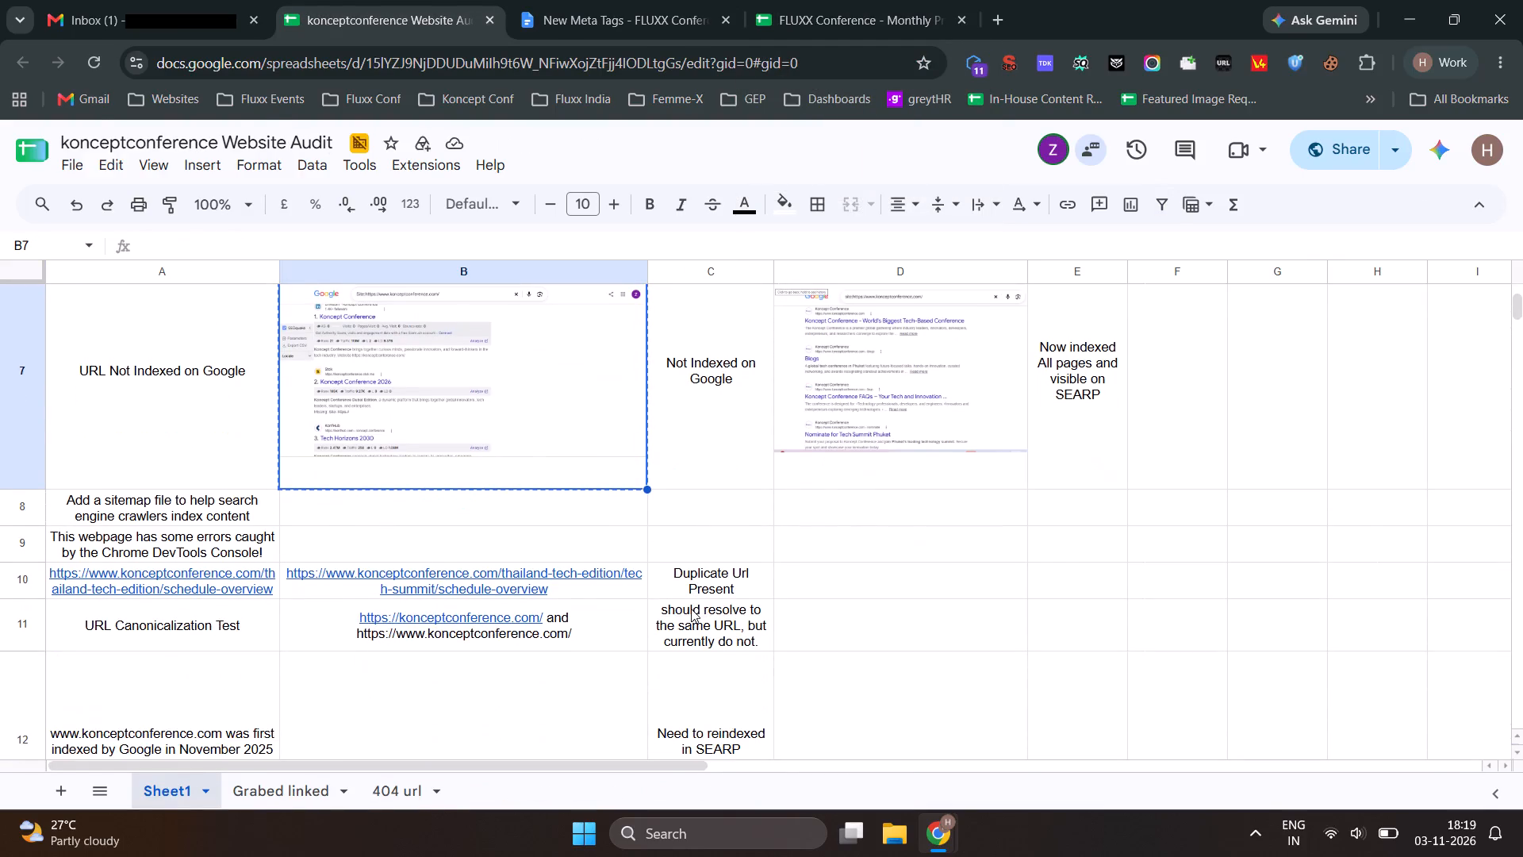
{"action": "left_click", "coordinate": [219, 551]}
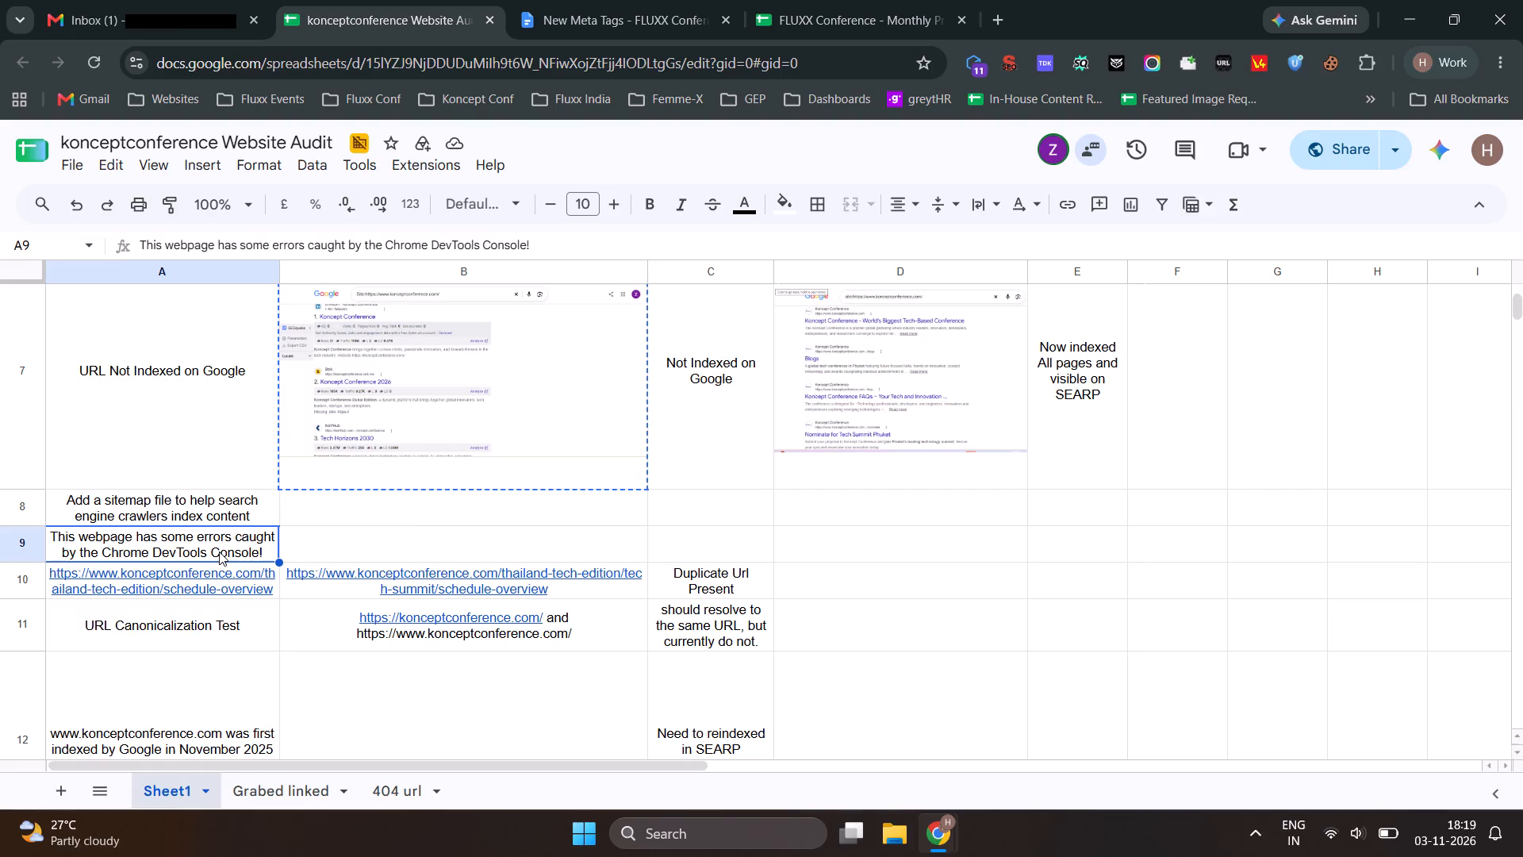
{"action": "key", "text": "Down"}
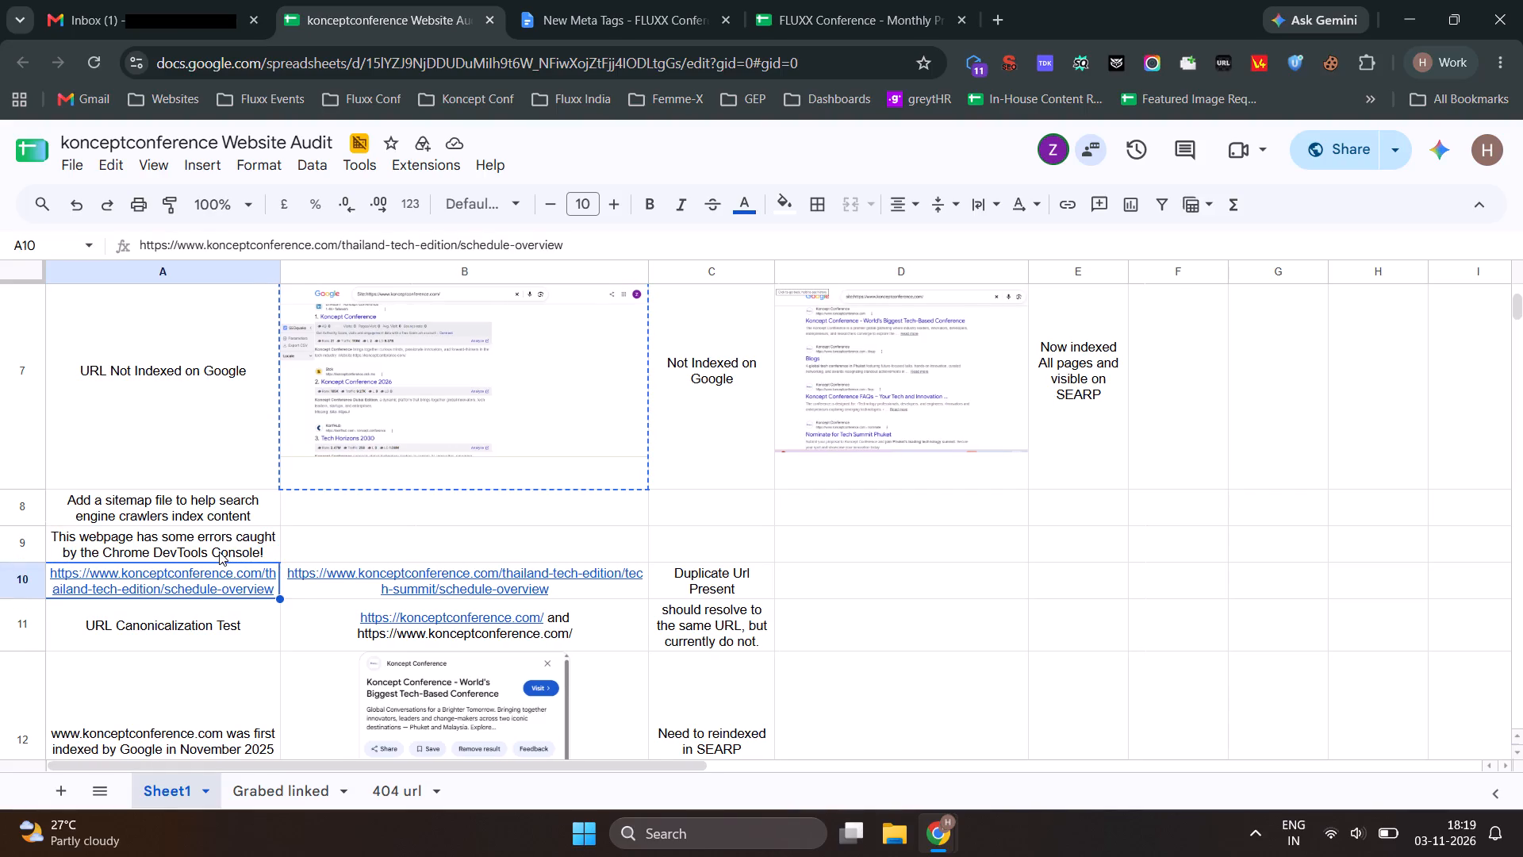
{"action": "key", "text": "Right"}
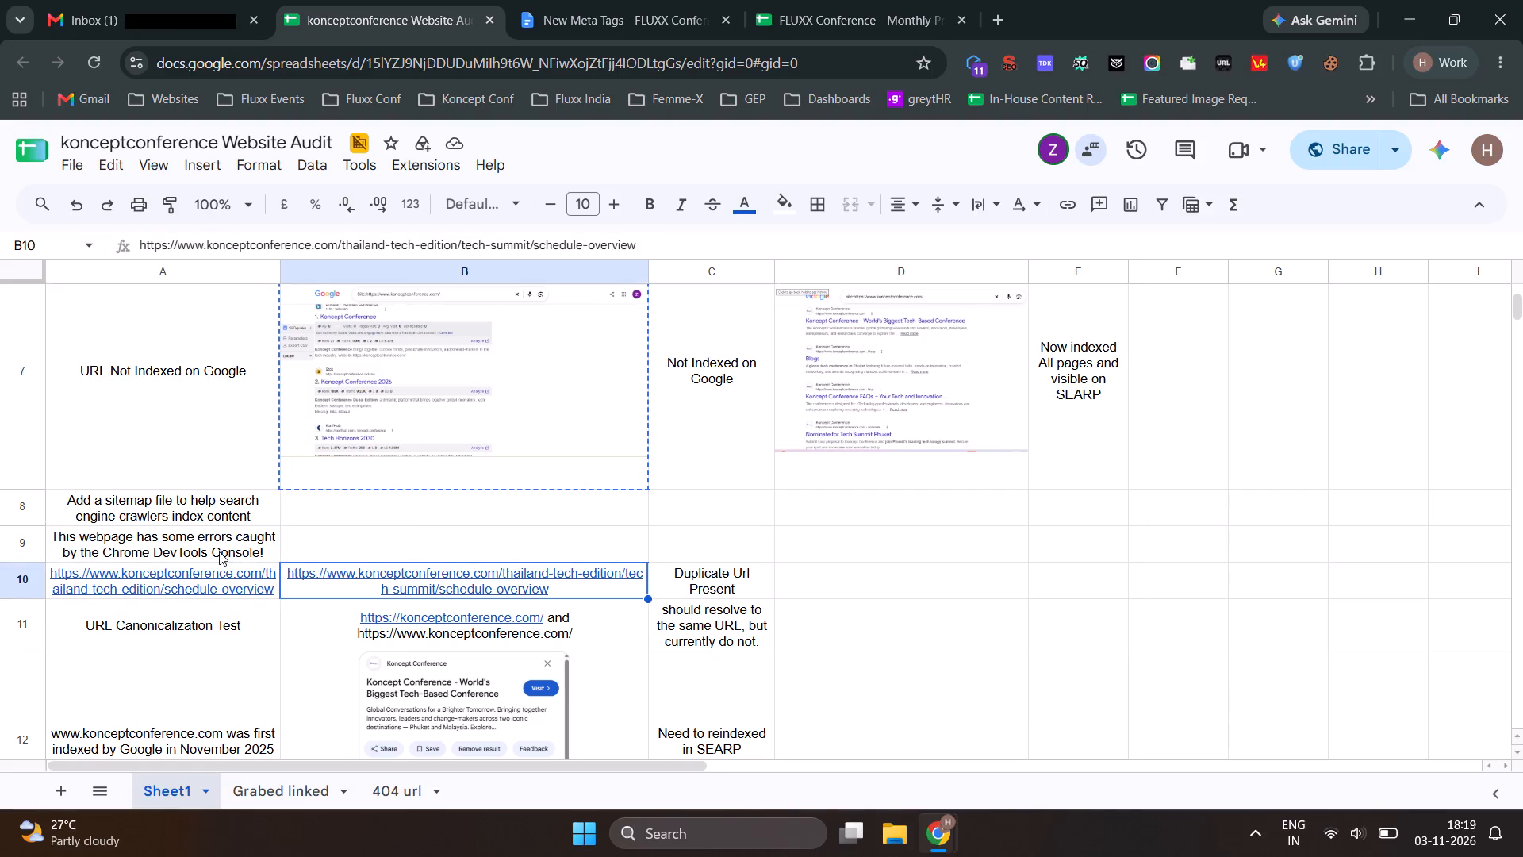
{"action": "key", "text": "Left"}
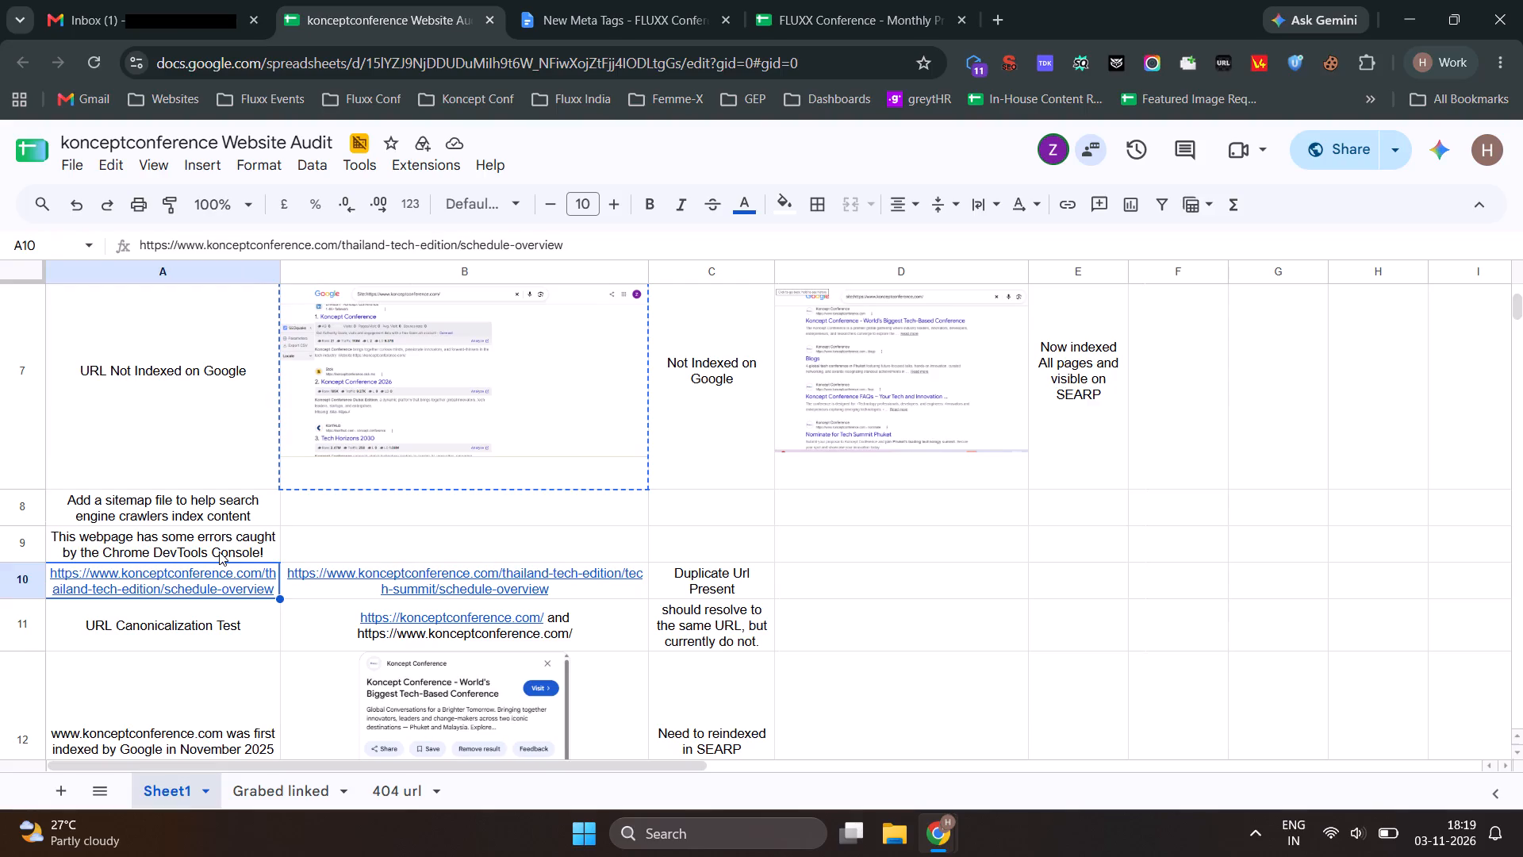
{"action": "key", "text": "Down"}
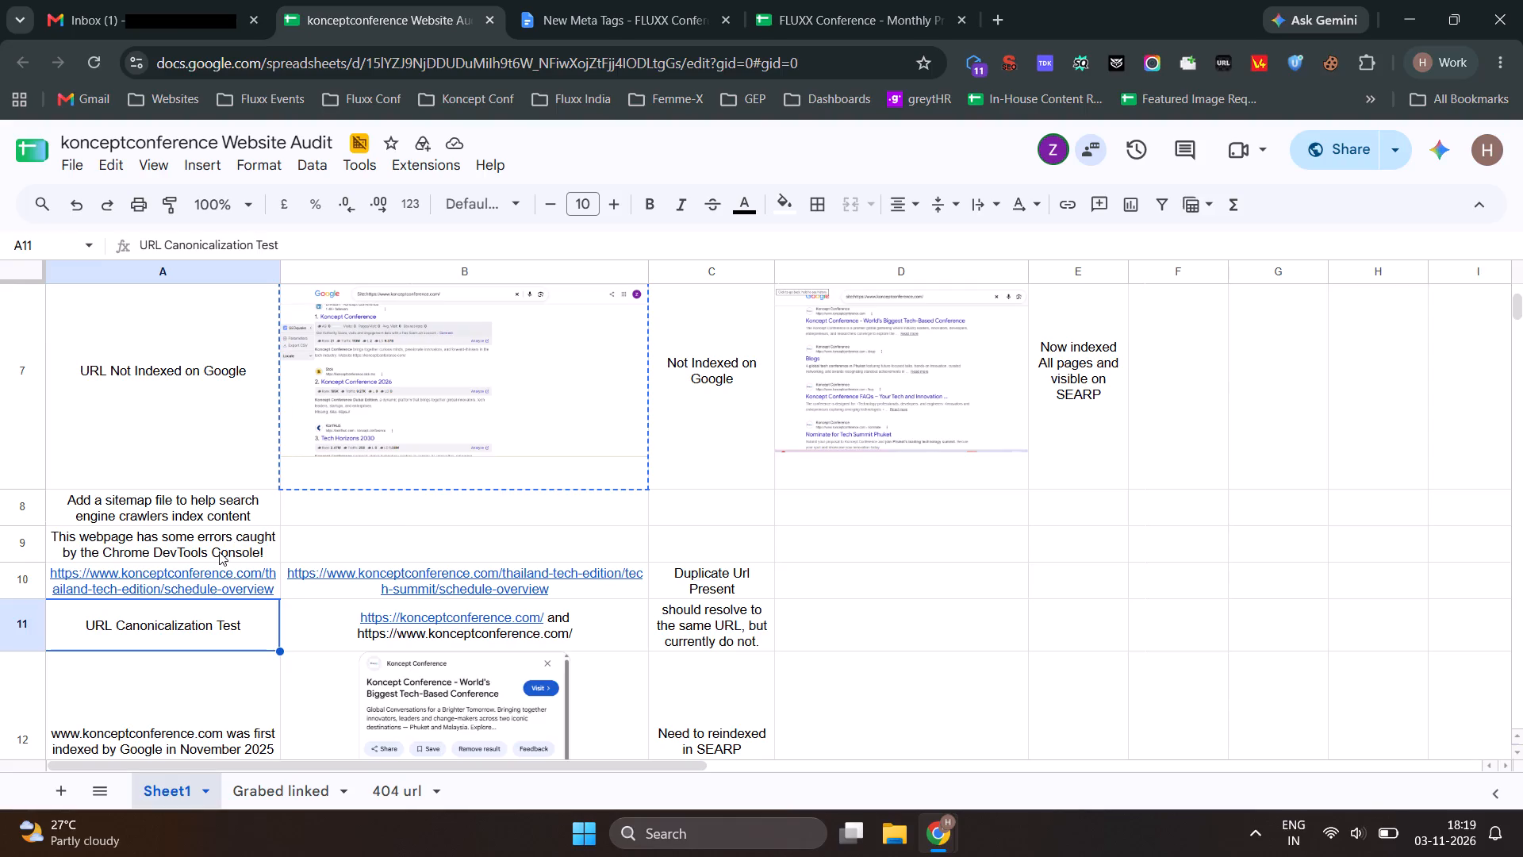
{"action": "key", "text": "Down"}
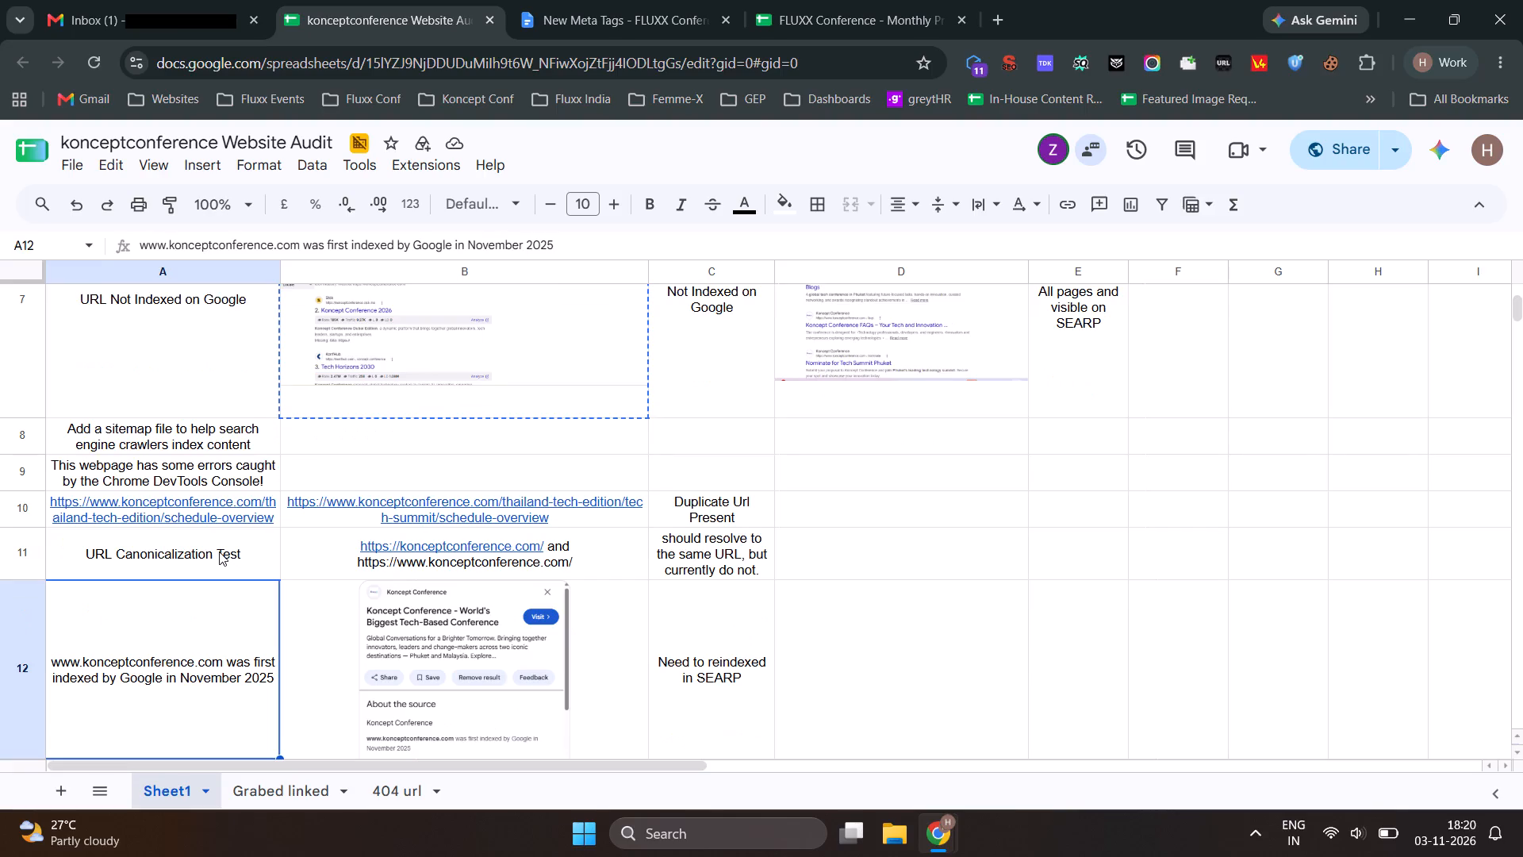
{"action": "key", "text": "Down"}
{"action": "key", "text": "Down"}
{"action": "key", "text": "Down"}
{"action": "key", "text": "Down"}
{"action": "key", "text": "Down"}
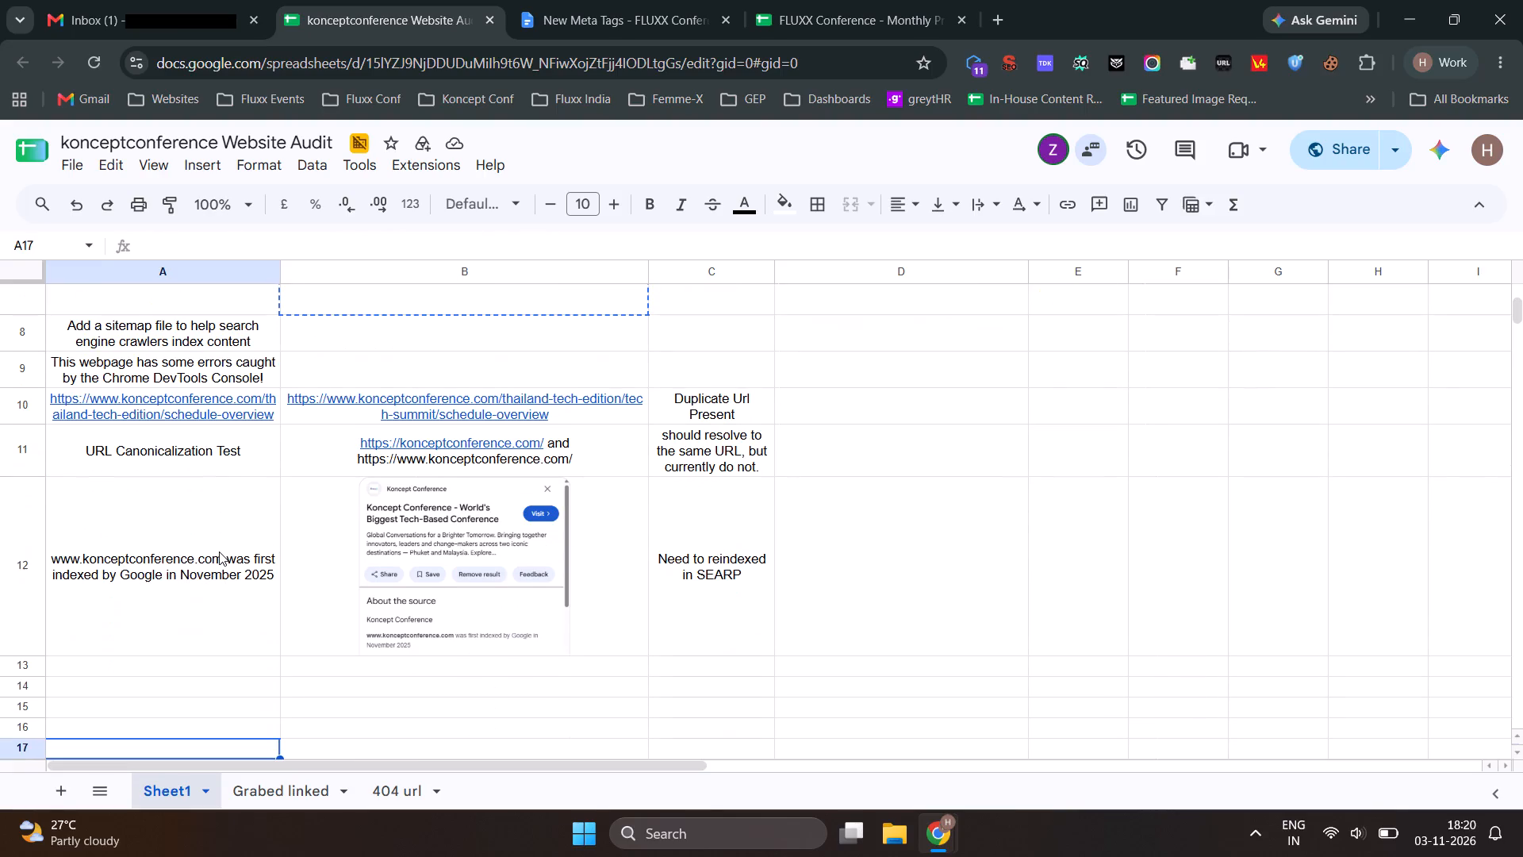
Open the Grabed linked sheet of the website audit to examine its list of page URLs.
{"action": "left_click", "coordinate": [275, 788]}
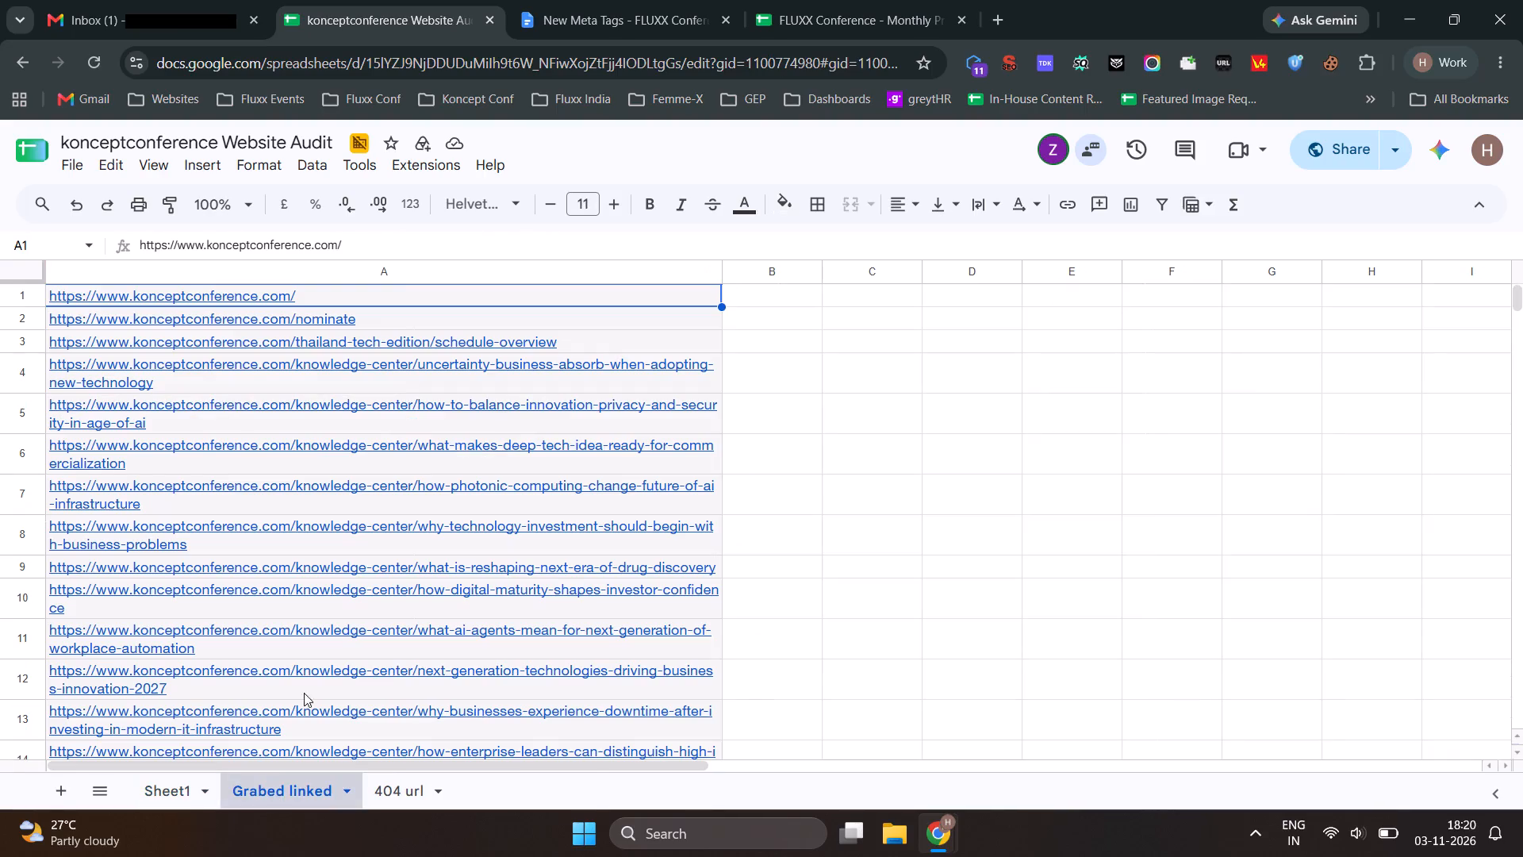
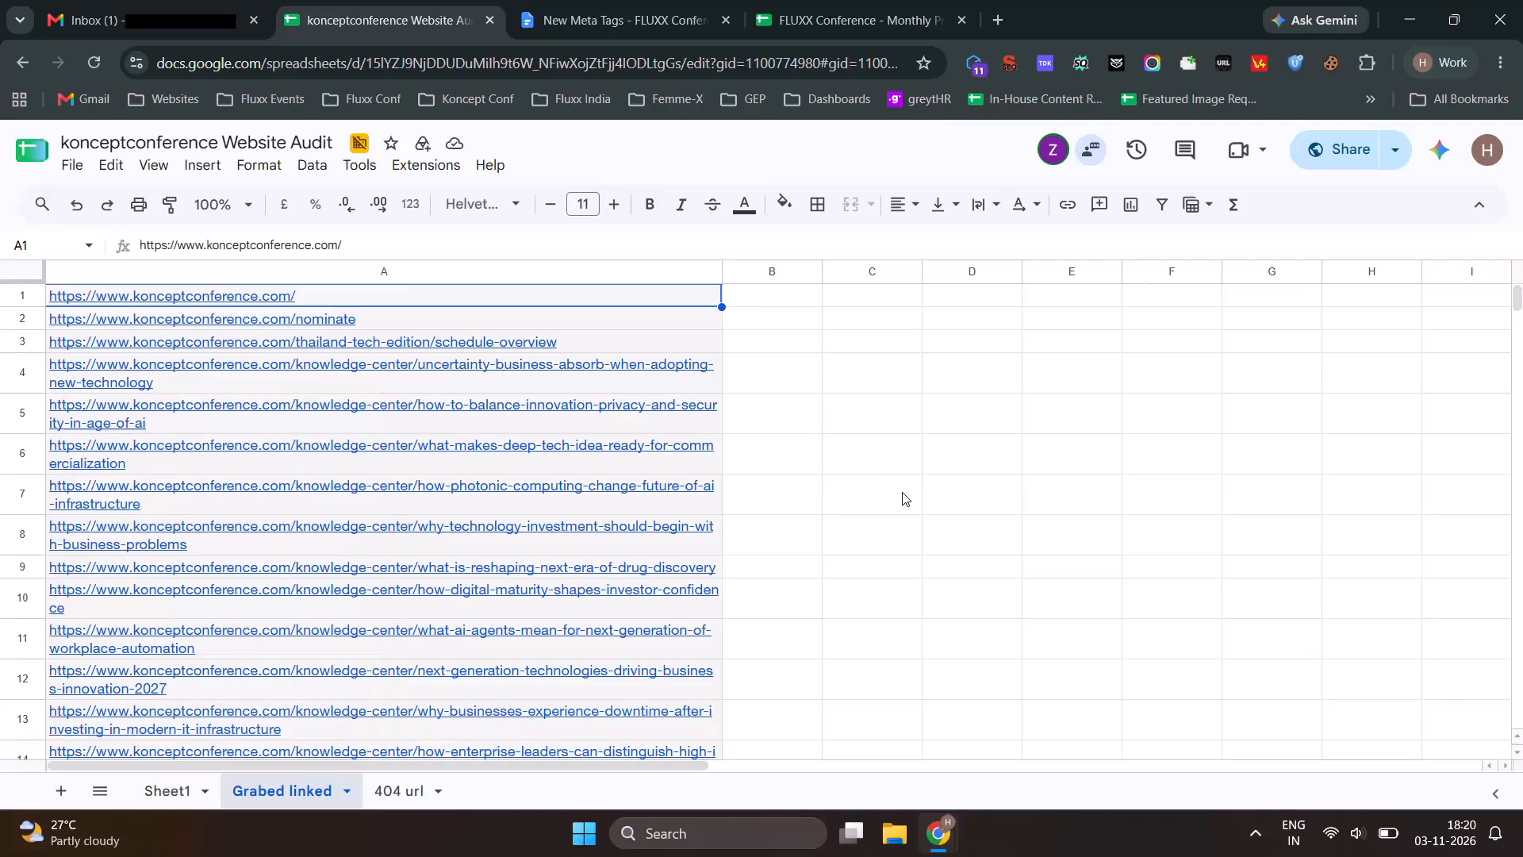
Look through the remaining page URLs on the Grabed linked sheet down to the end of the list.
{"action": "scroll", "coordinate": [902, 492], "scroll_direction": "down", "scroll_amount": 4}
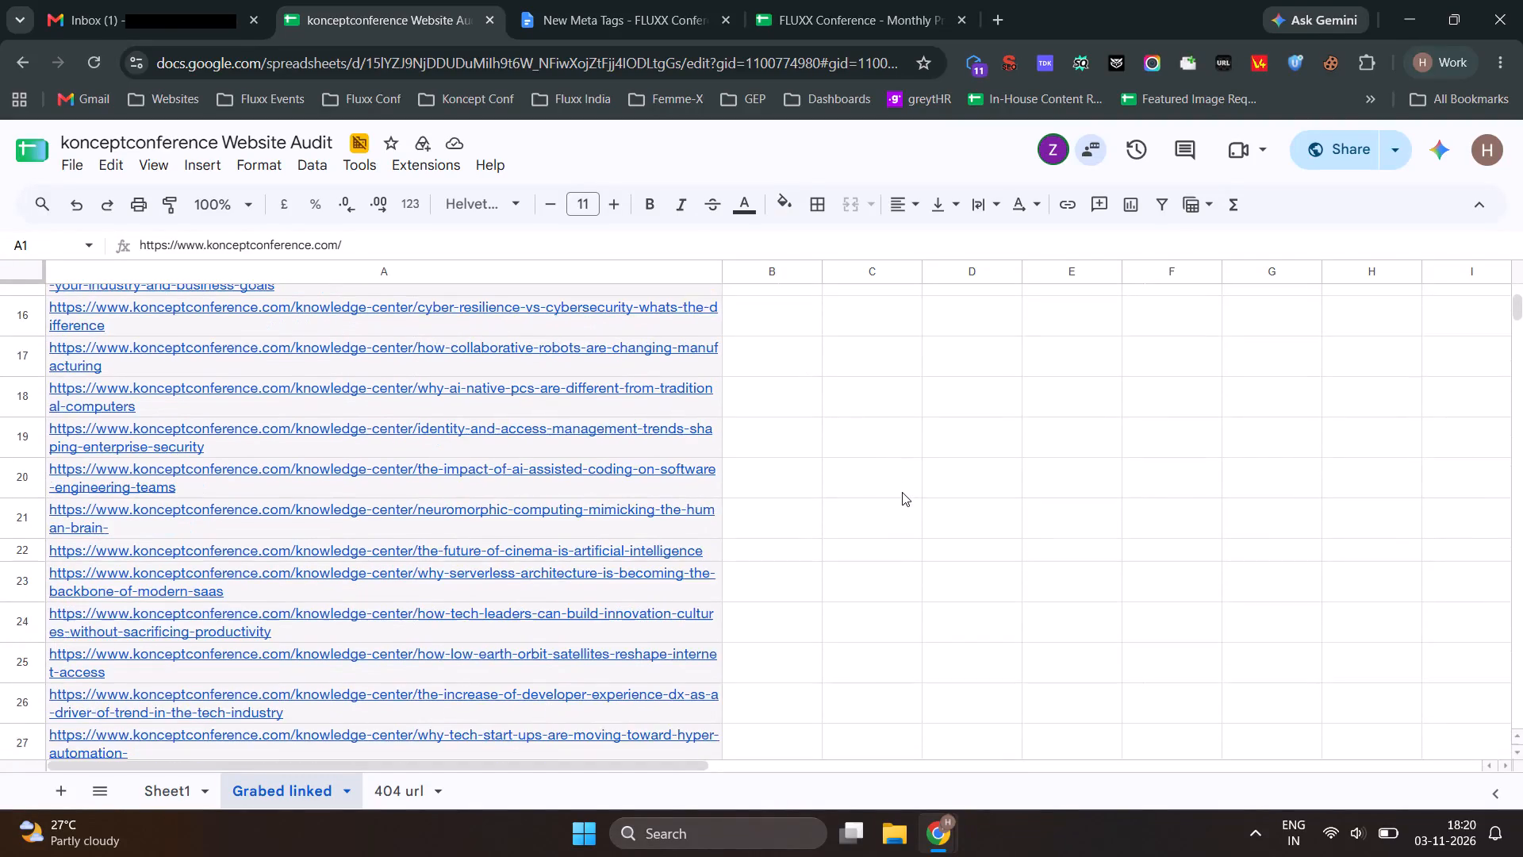
{"action": "scroll", "coordinate": [902, 492], "scroll_direction": "down", "scroll_amount": 11}
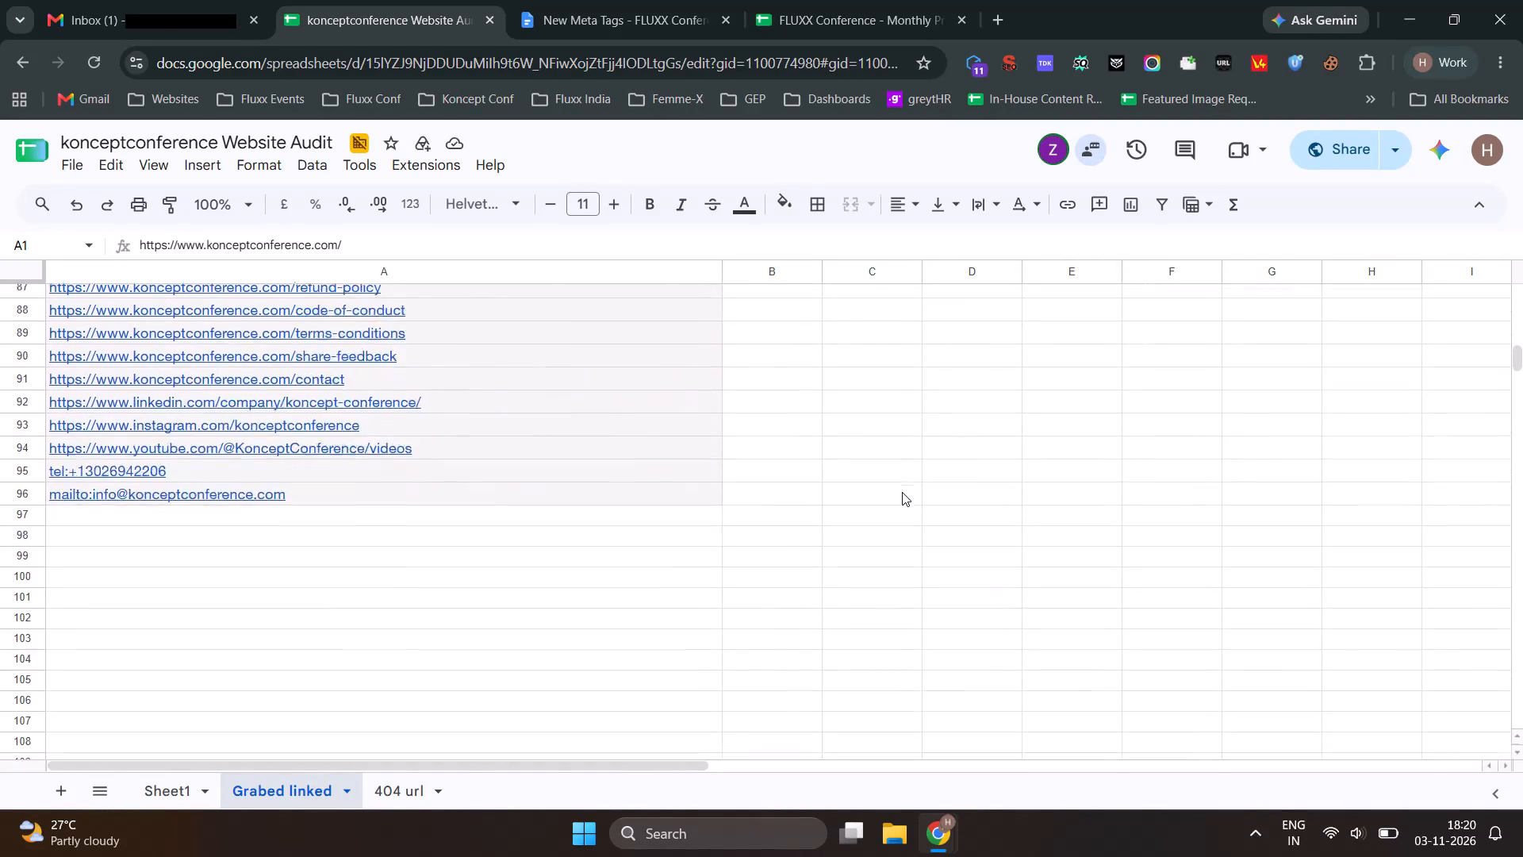
On the 404 url sheet, open the customer-centric-growth link in A2 in its own tab, and return to the sheet.
{"action": "left_click", "coordinate": [401, 802]}
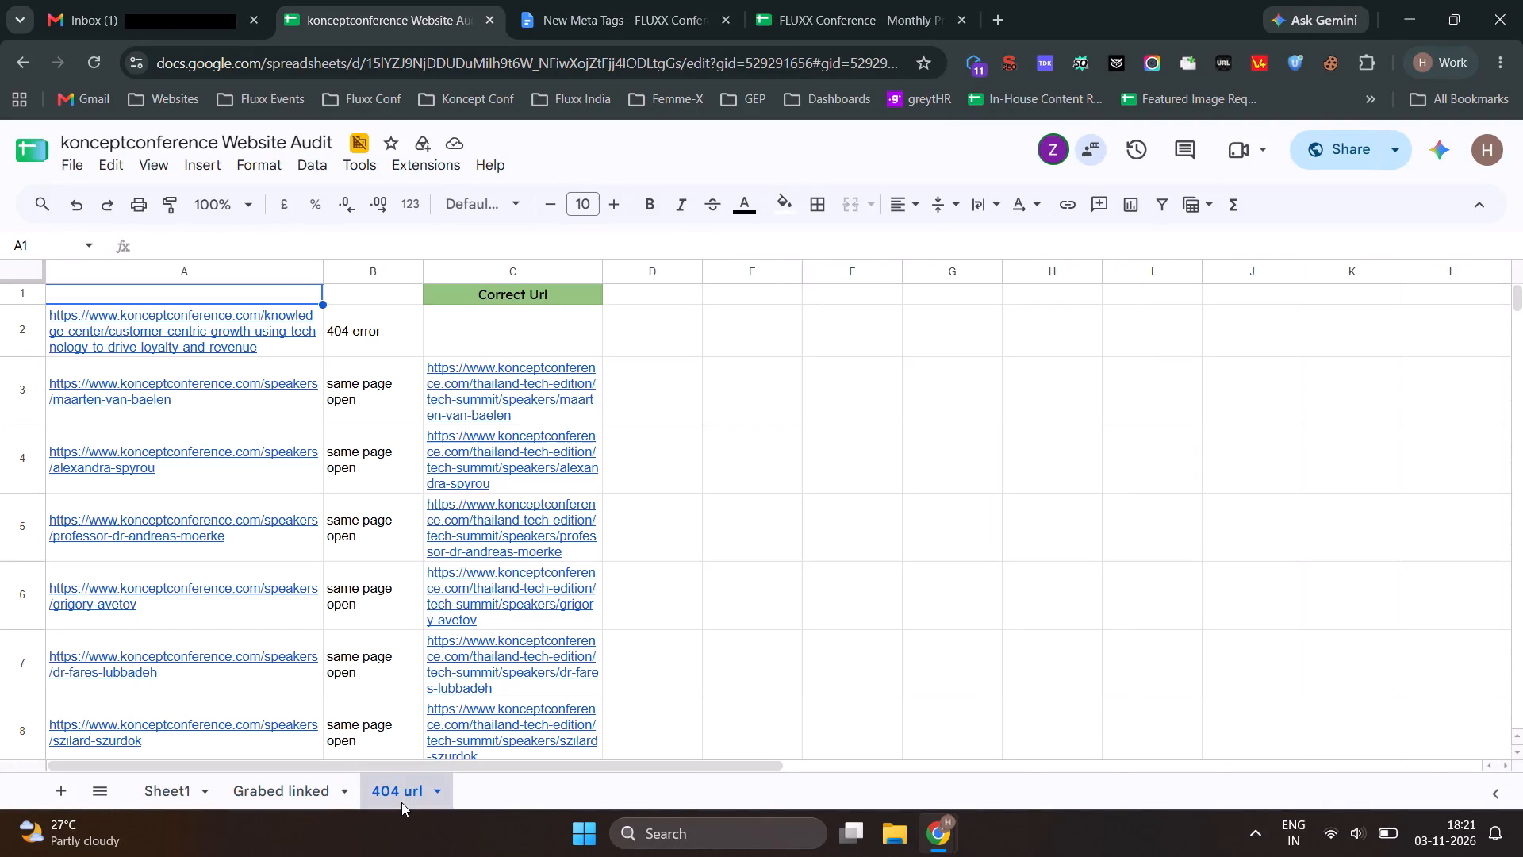
{"action": "scroll", "coordinate": [712, 504], "scroll_direction": "up", "scroll_amount": 1}
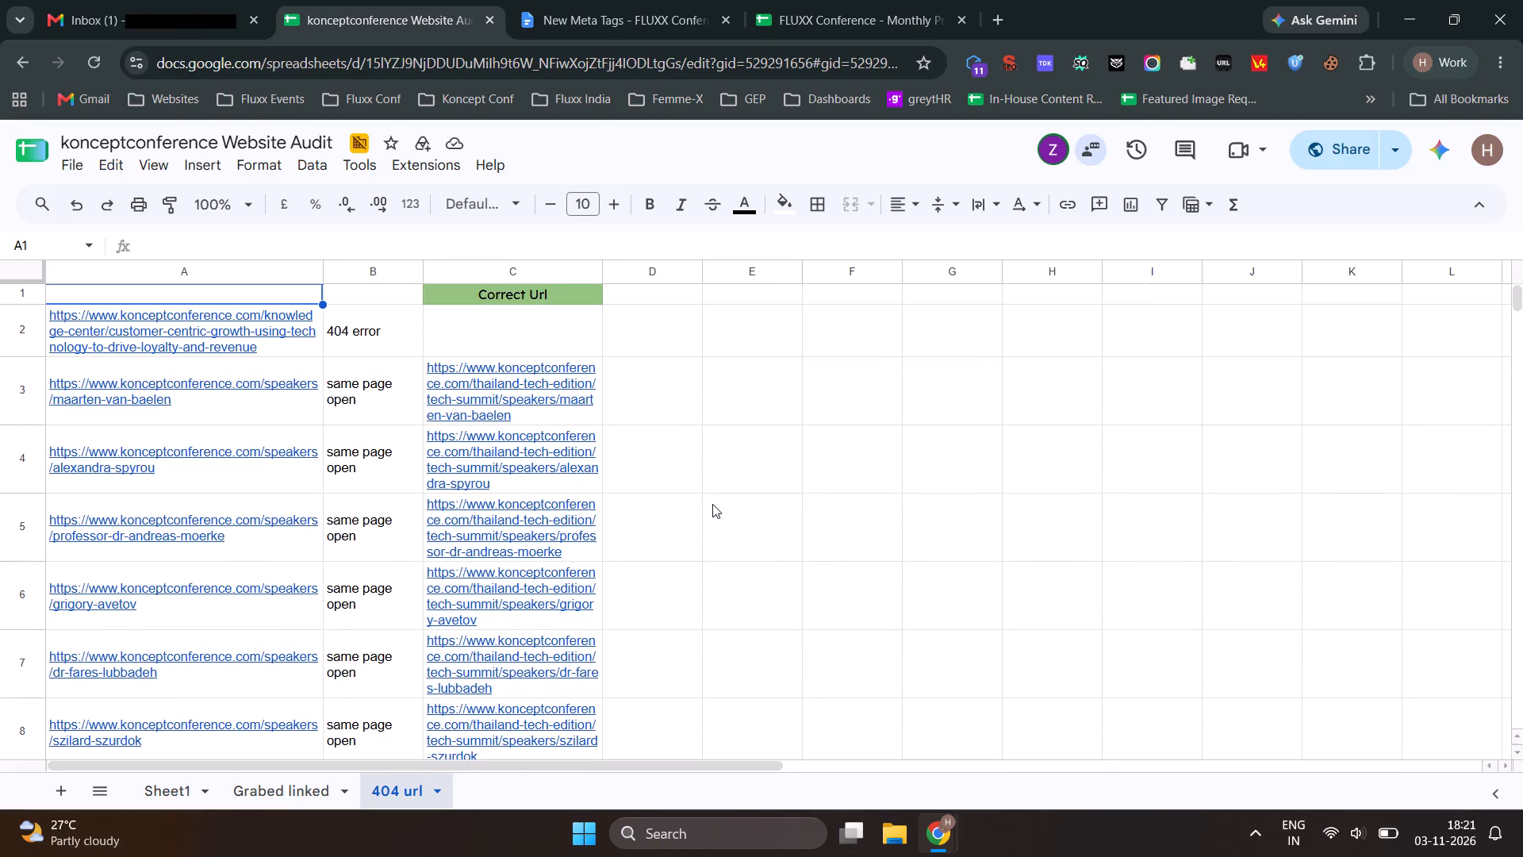
{"action": "left_click", "coordinate": [712, 504]}
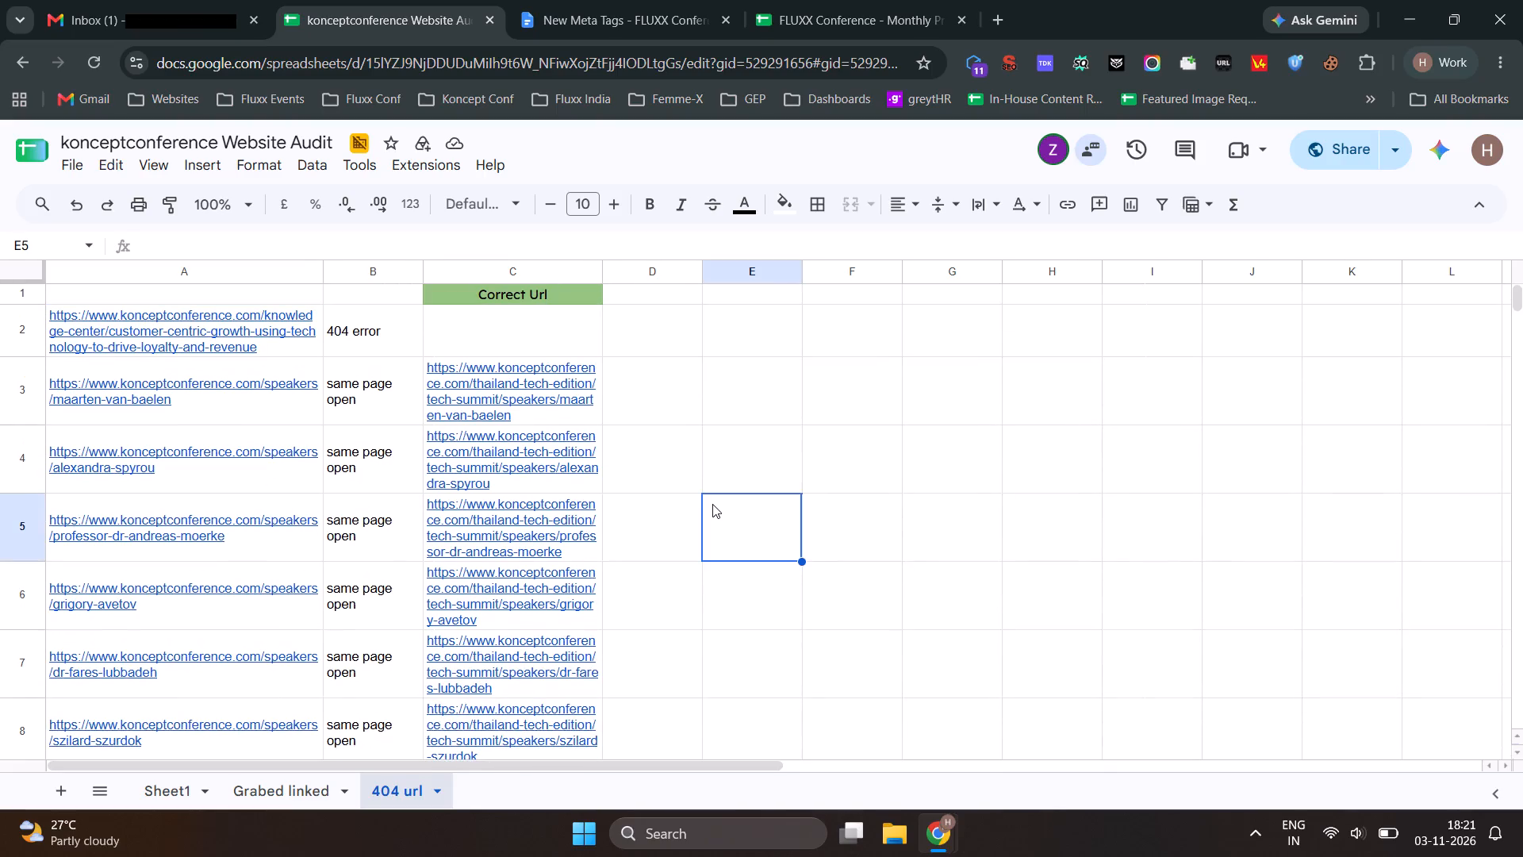
{"action": "left_click", "coordinate": [190, 321]}
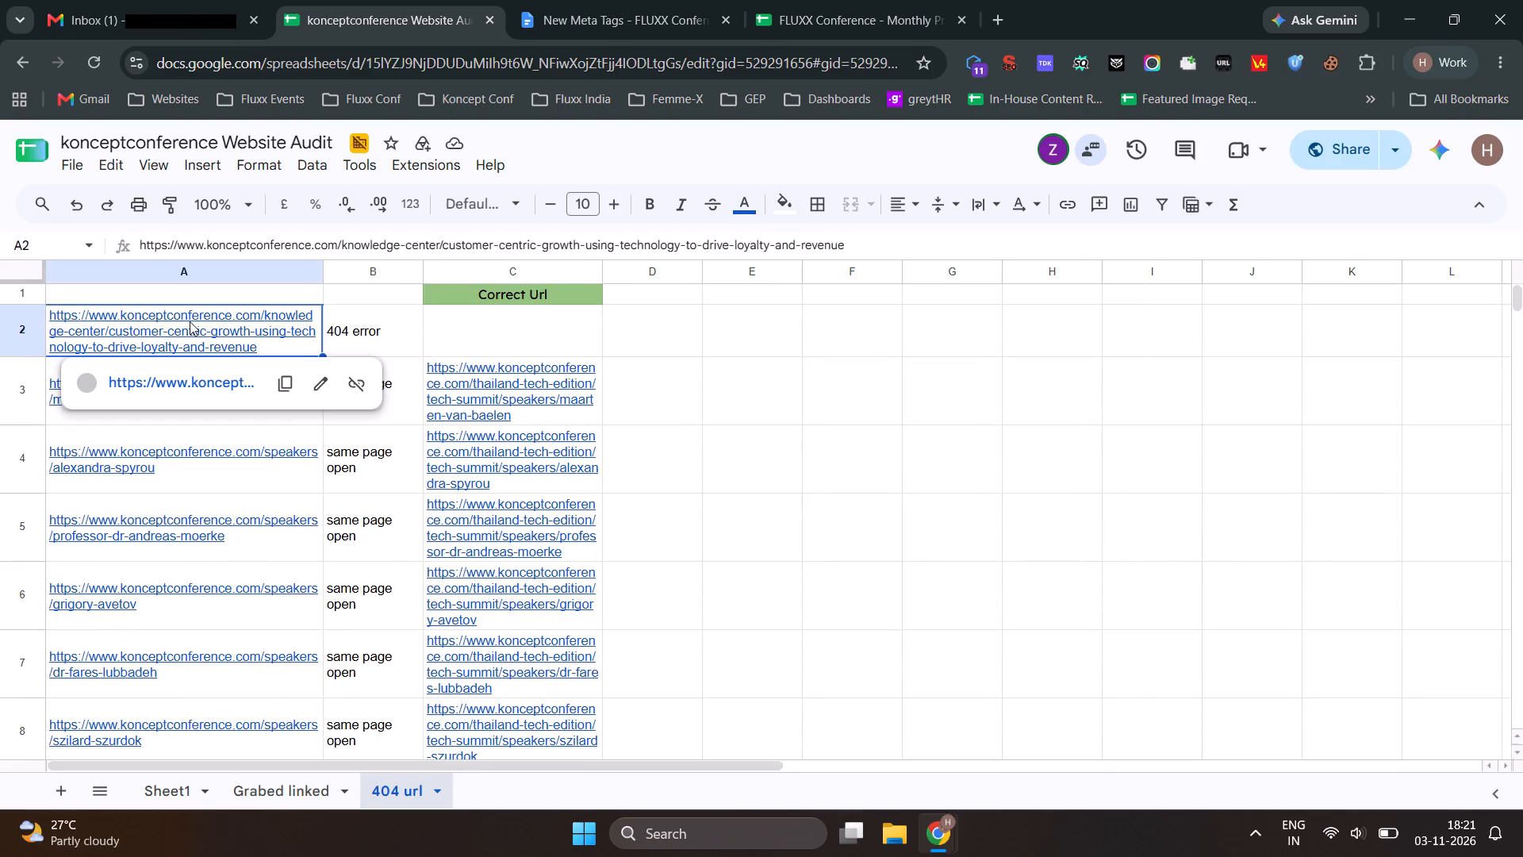
{"action": "left_click", "coordinate": [230, 374]}
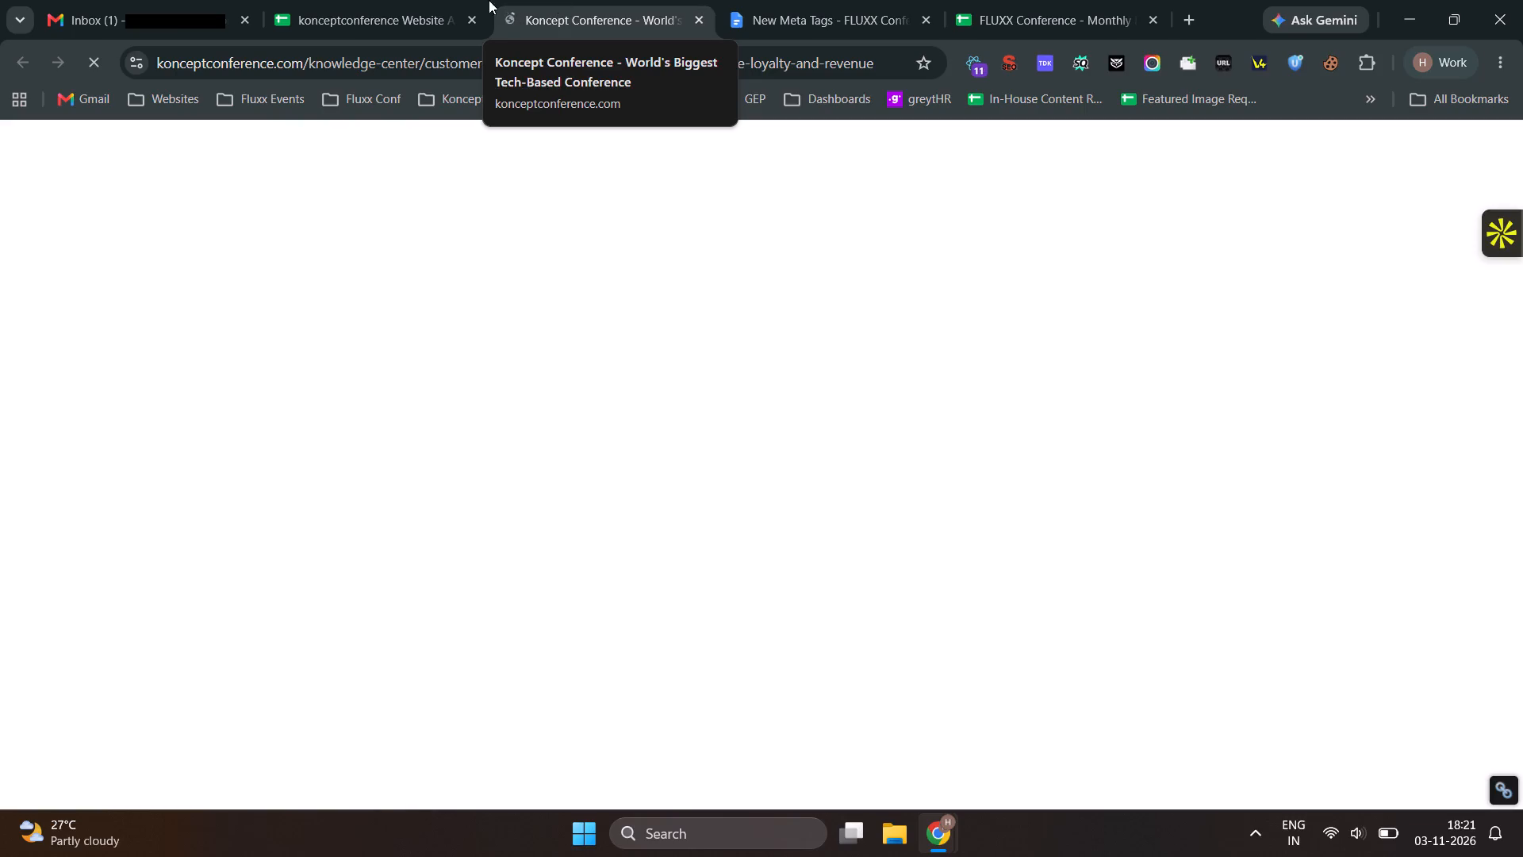
{"action": "left_click", "coordinate": [387, 0]}
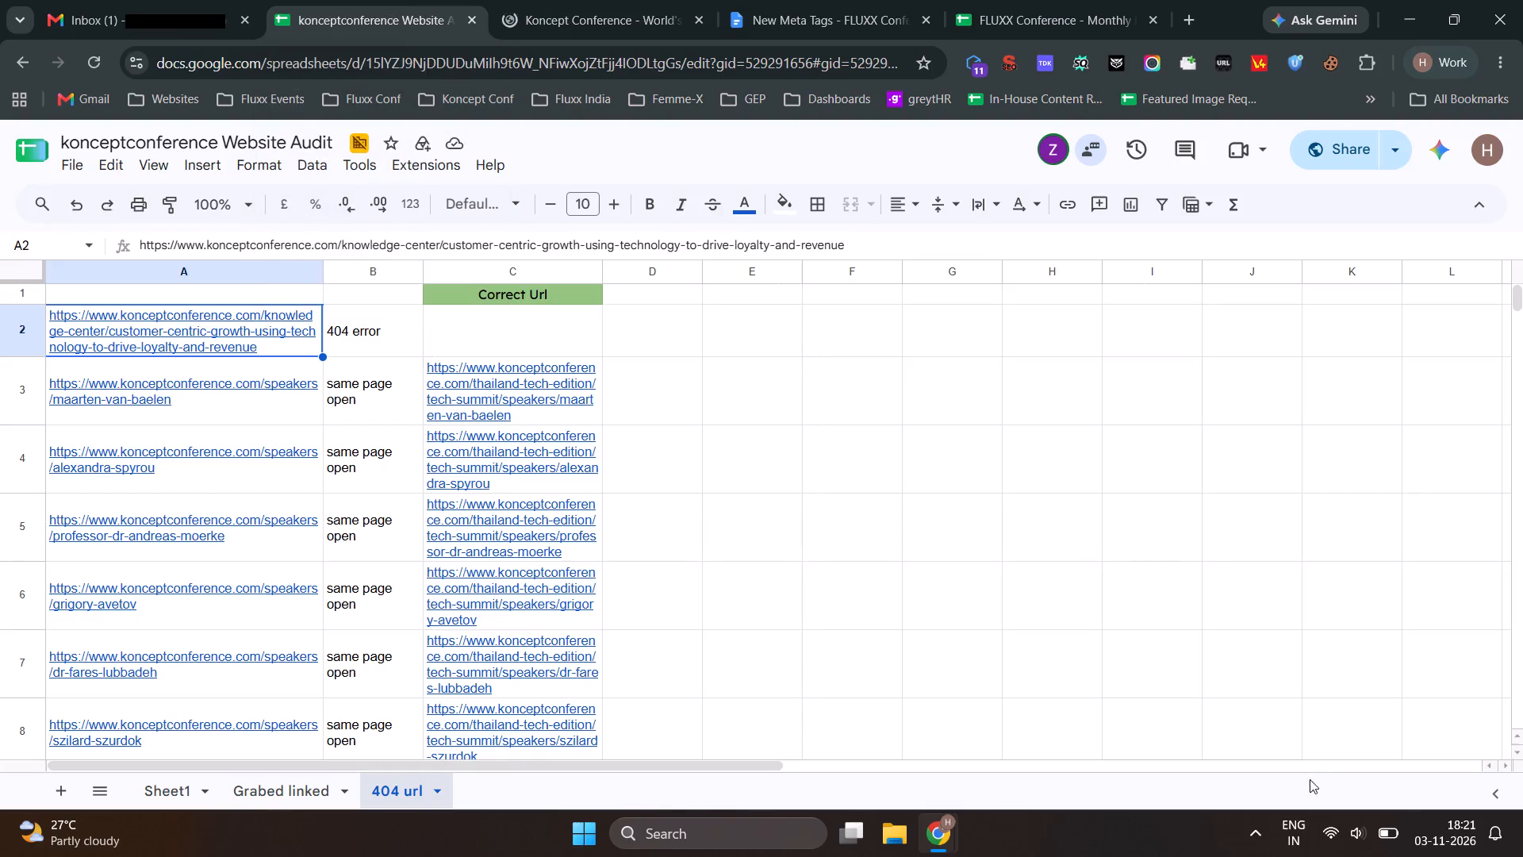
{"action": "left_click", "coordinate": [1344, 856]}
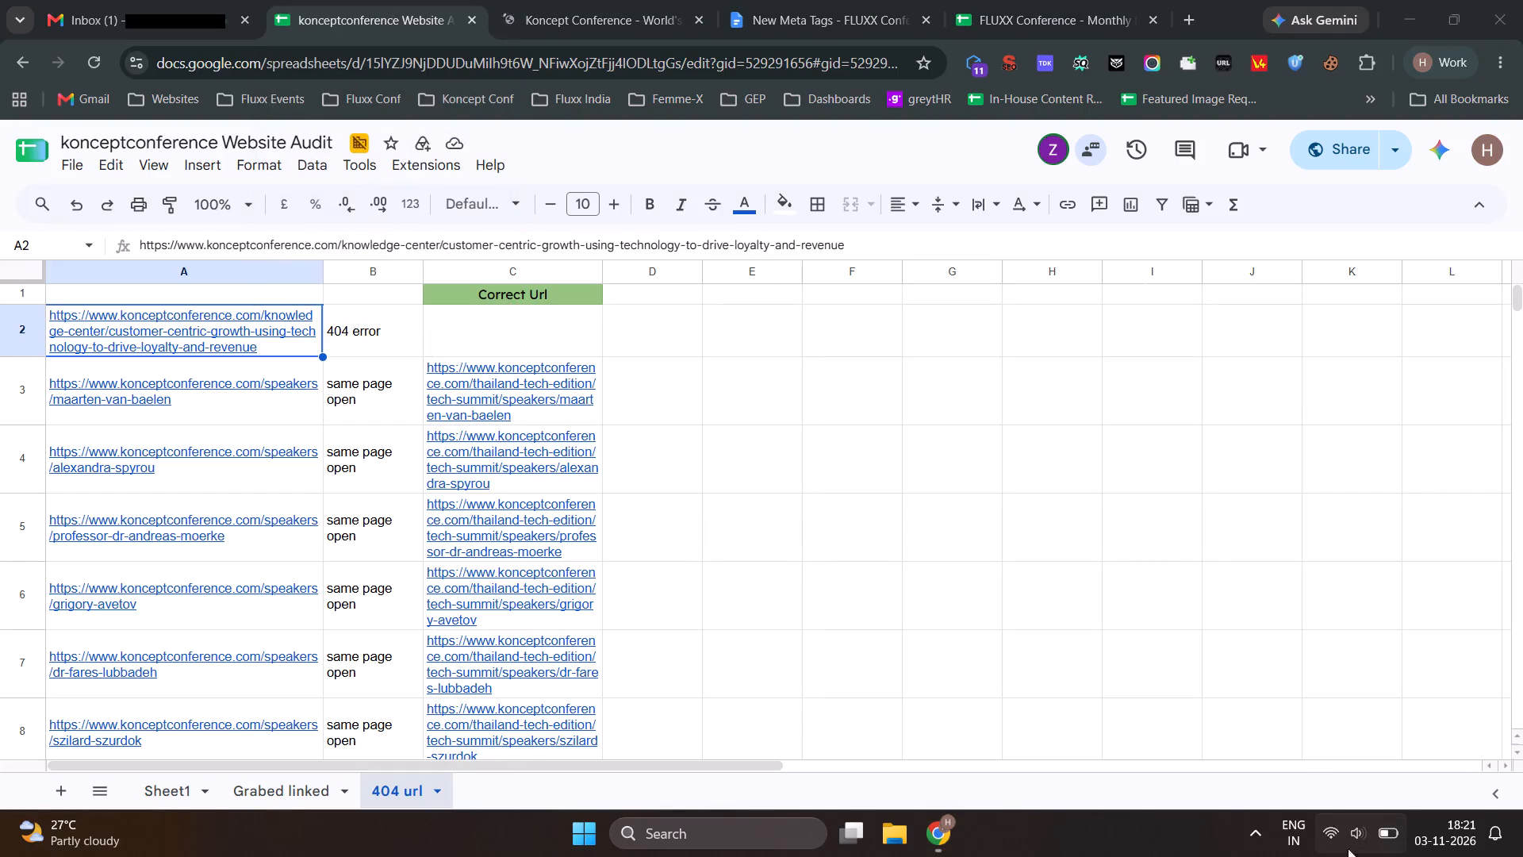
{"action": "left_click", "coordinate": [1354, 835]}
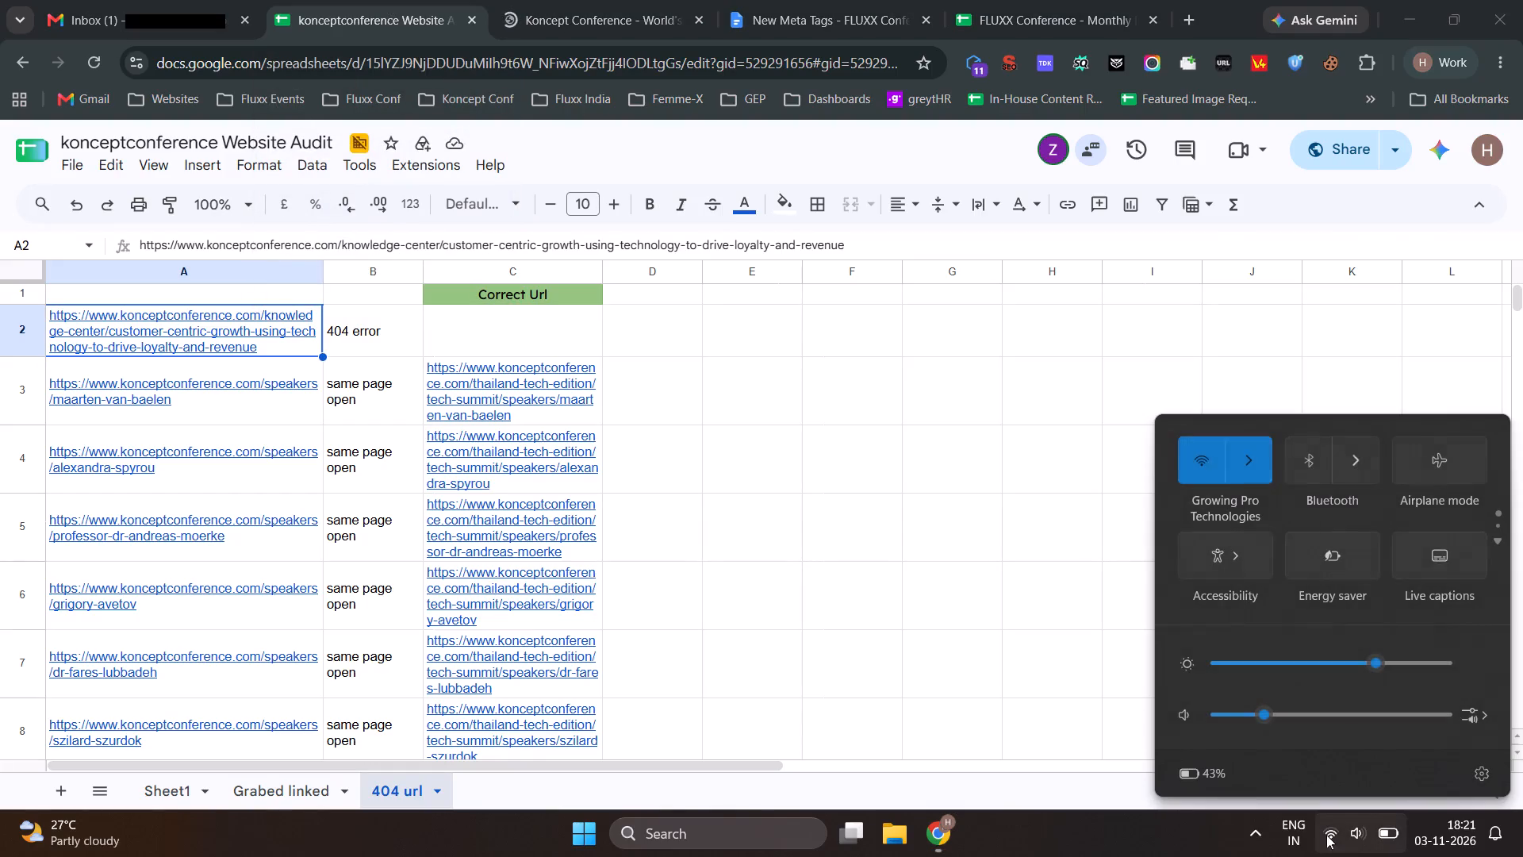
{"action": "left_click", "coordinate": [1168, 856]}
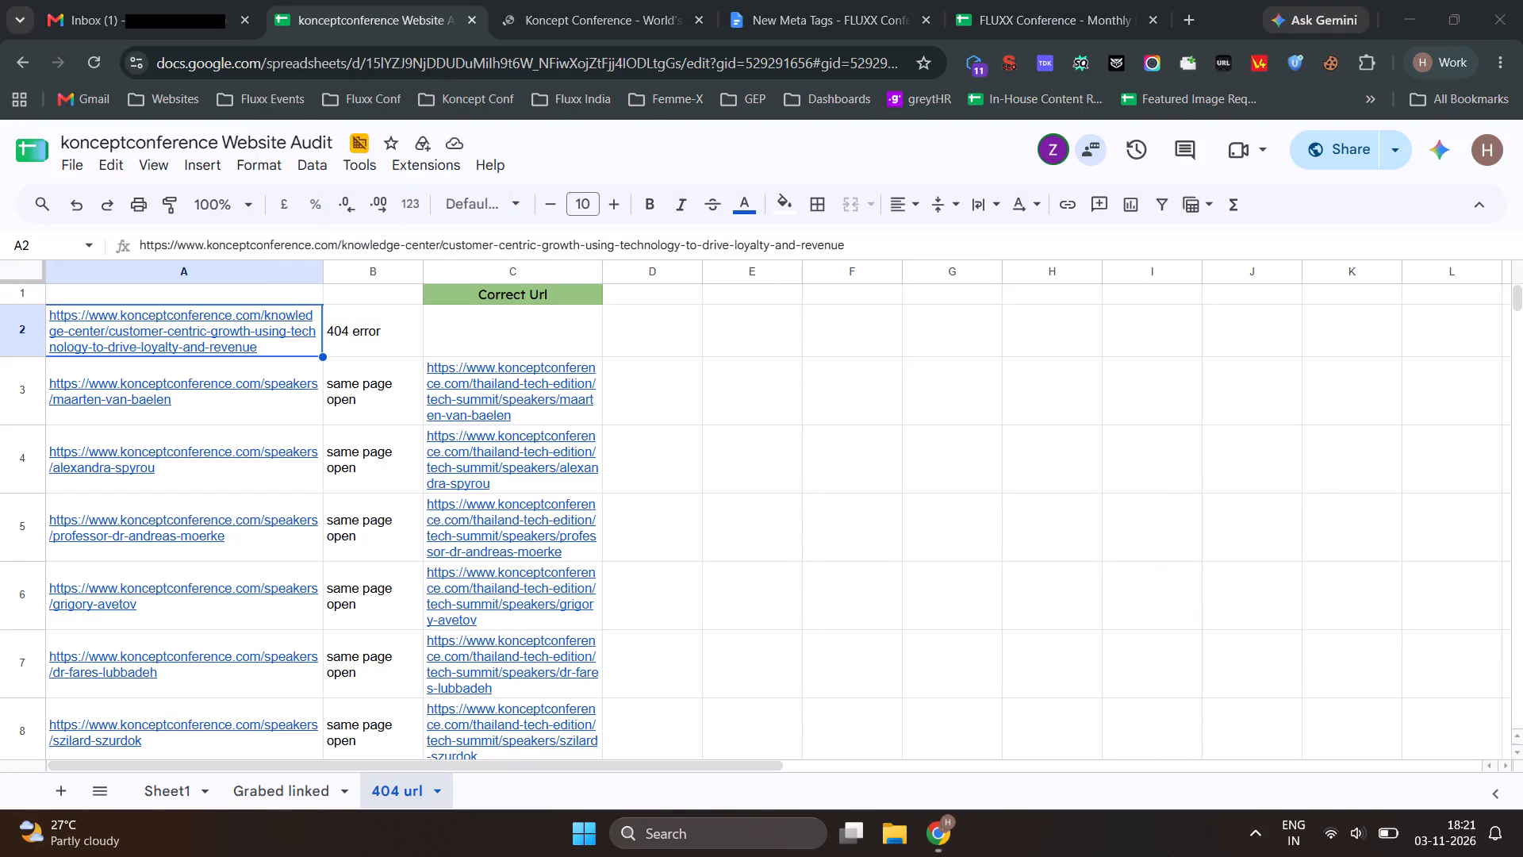
Review the faulty URLs on the 404 url sheet with their error notes and correct URLs, down to the last entry.
{"action": "scroll", "coordinate": [621, 490], "scroll_direction": "up", "scroll_amount": 1}
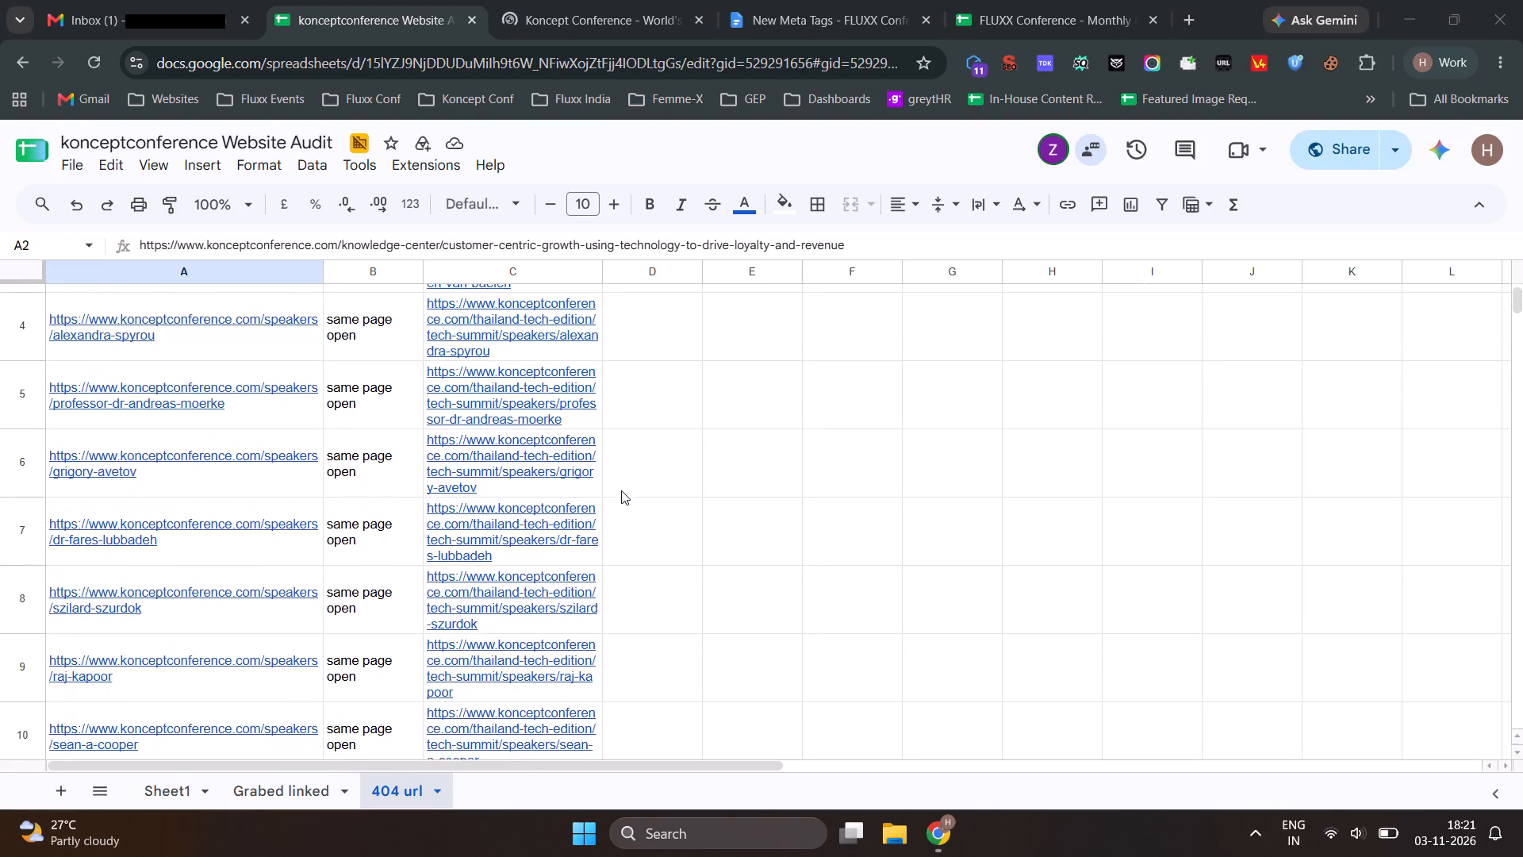
{"action": "scroll", "coordinate": [621, 490], "scroll_direction": "up", "scroll_amount": 1}
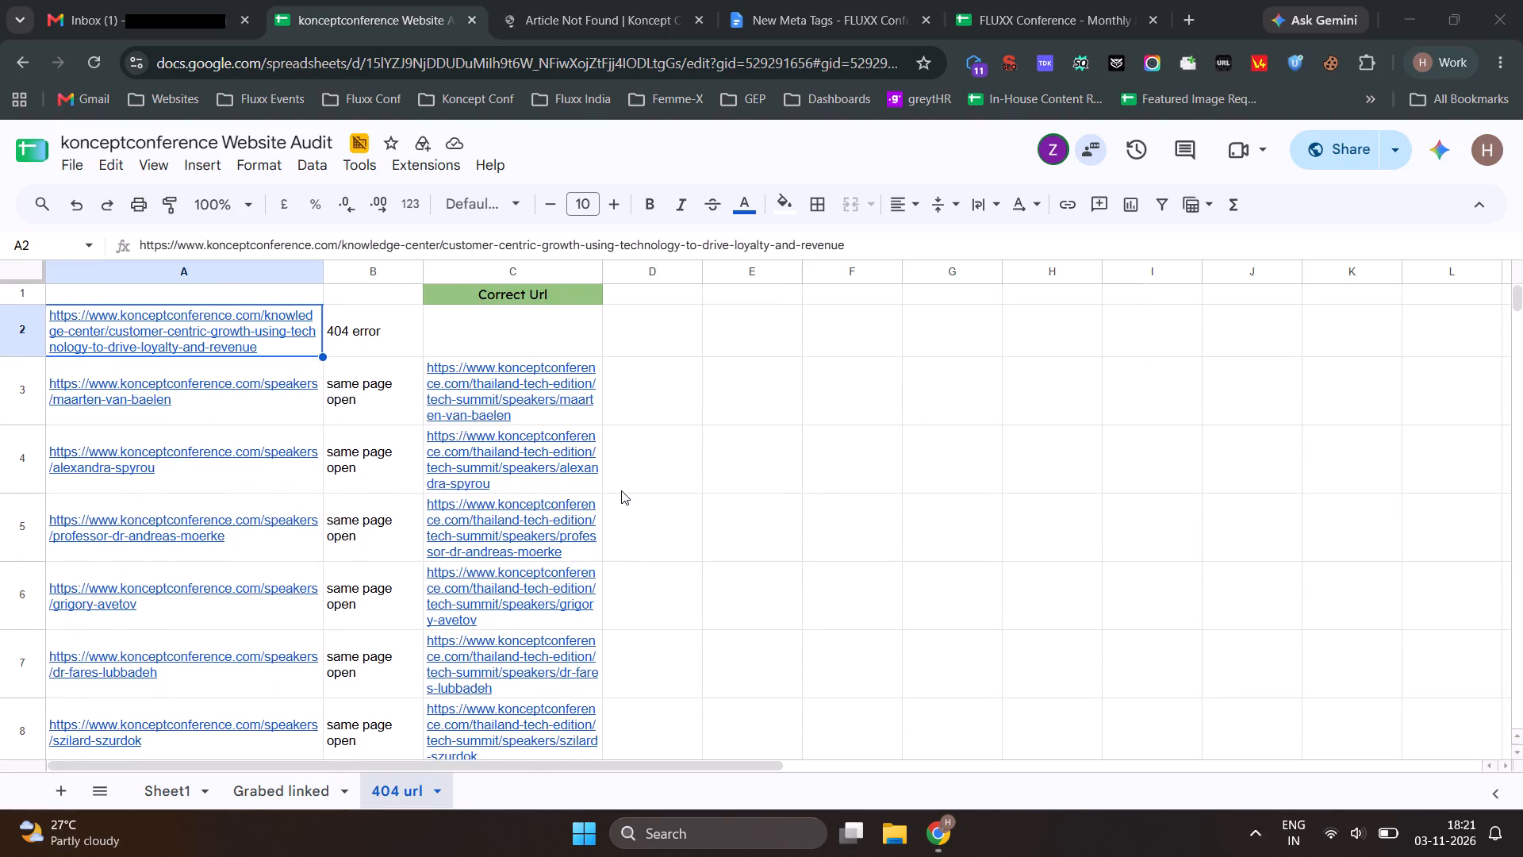
{"action": "scroll", "coordinate": [621, 490], "scroll_direction": "down", "scroll_amount": 2}
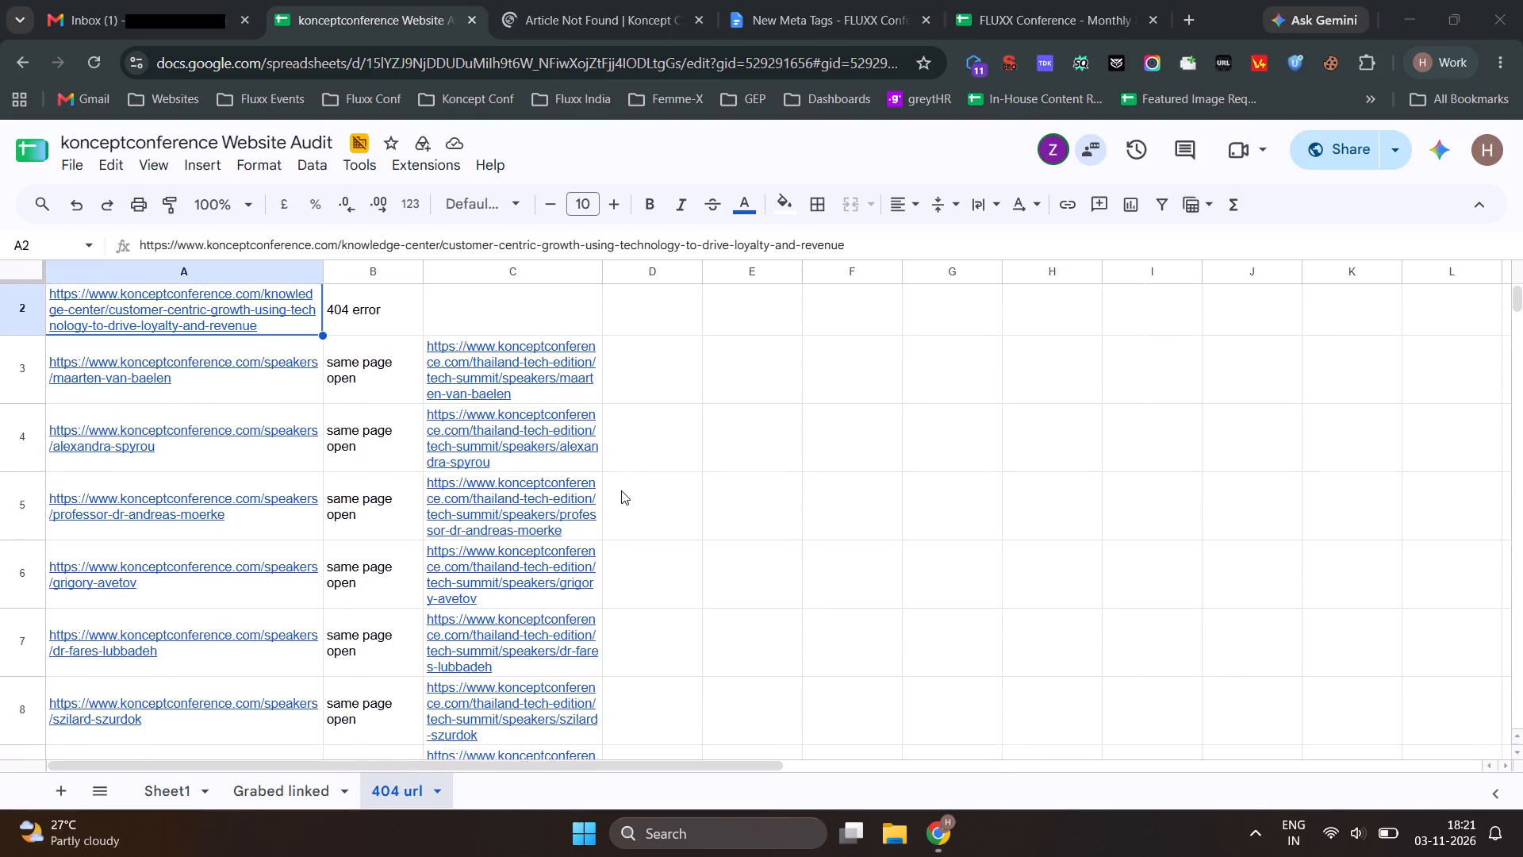
{"action": "scroll", "coordinate": [621, 490], "scroll_direction": "down", "scroll_amount": 3}
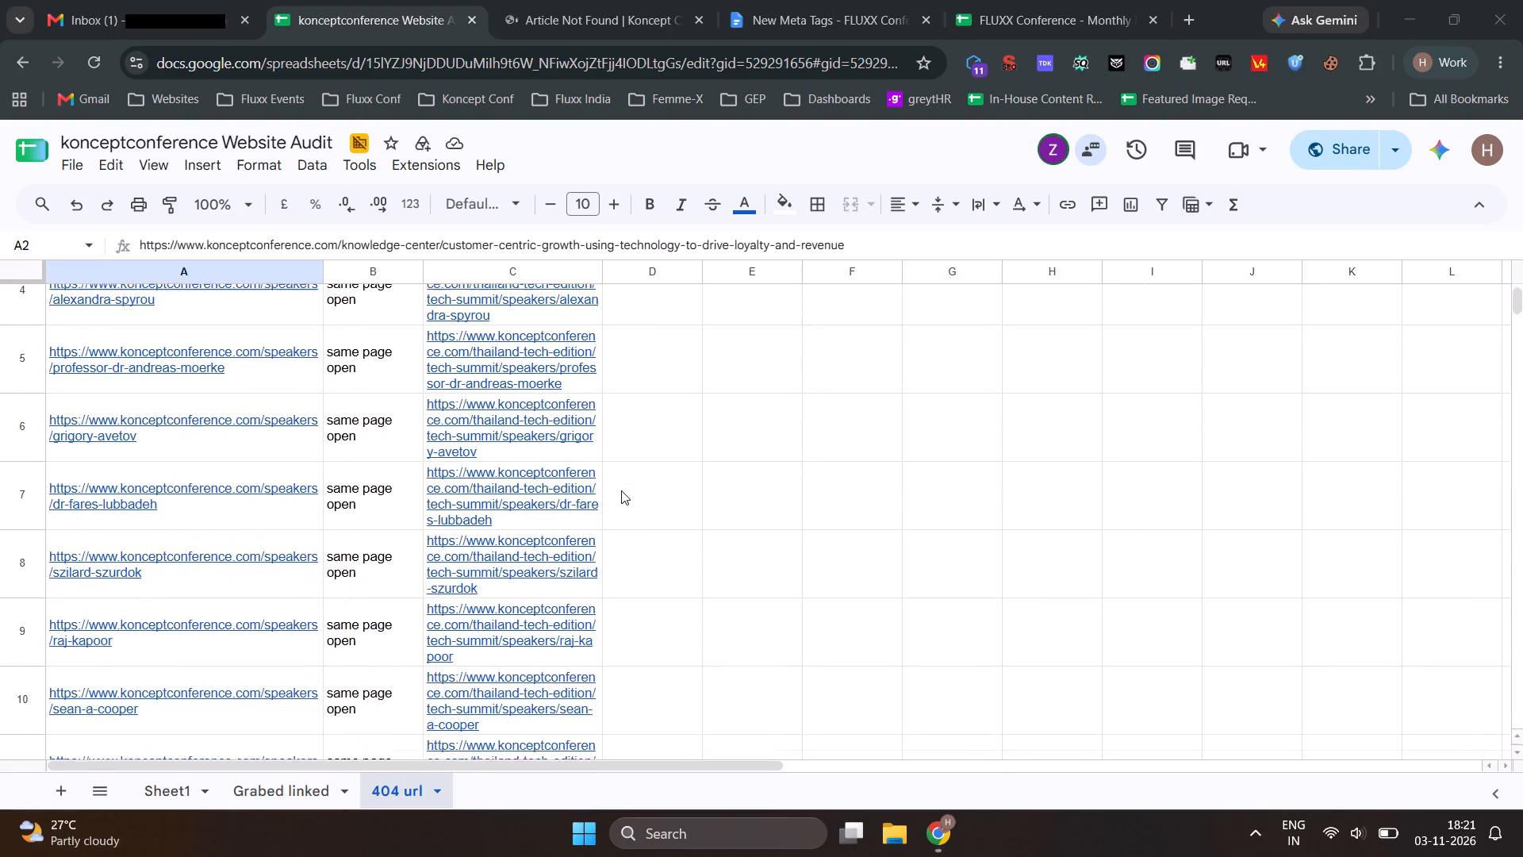
{"action": "scroll", "coordinate": [621, 490], "scroll_direction": "down", "scroll_amount": 2}
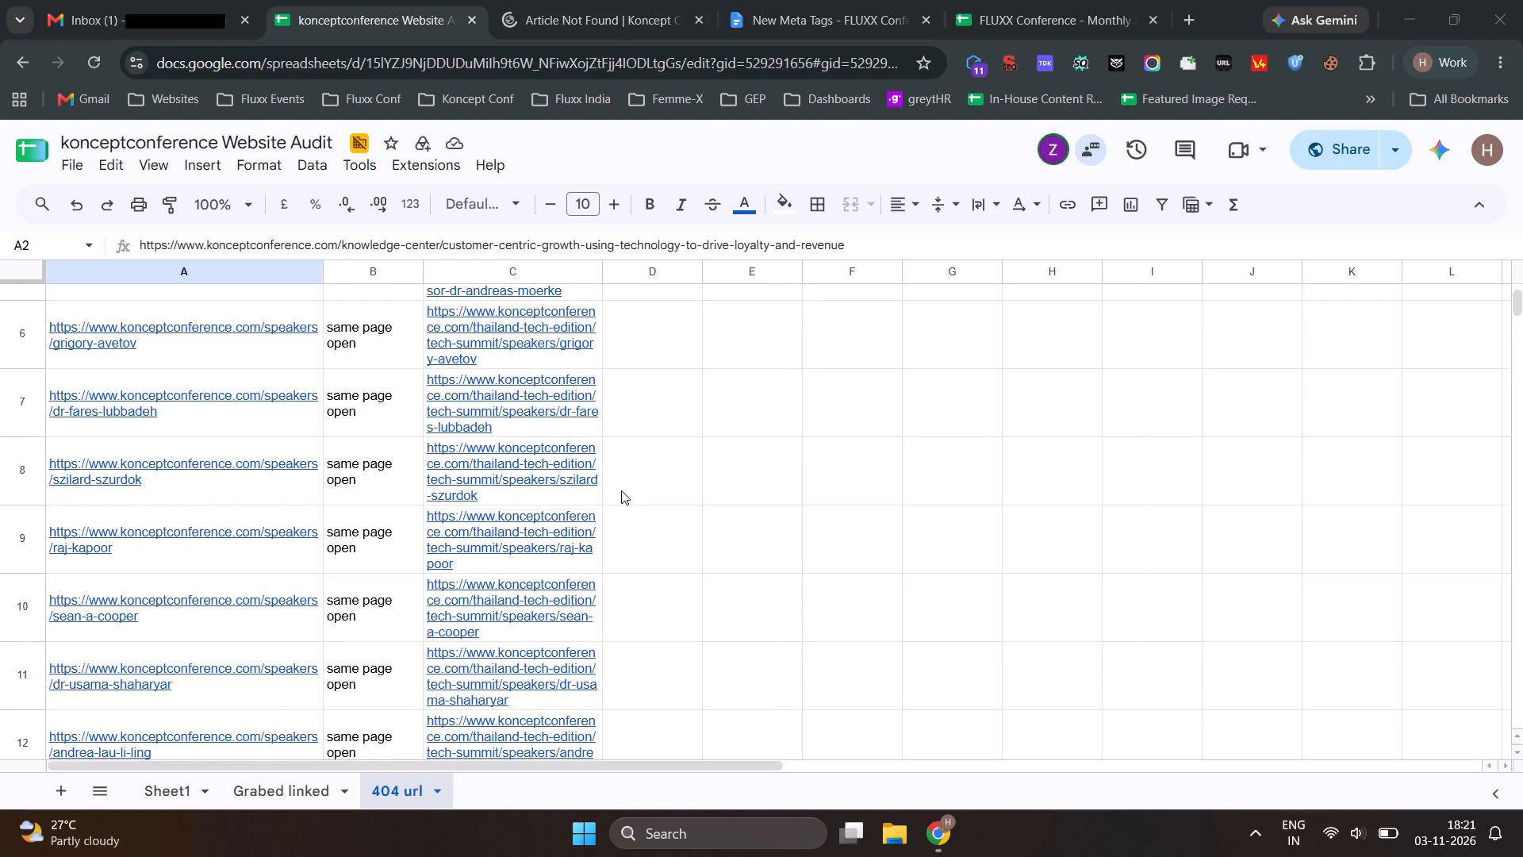
{"action": "scroll", "coordinate": [621, 490], "scroll_direction": "down", "scroll_amount": 8}
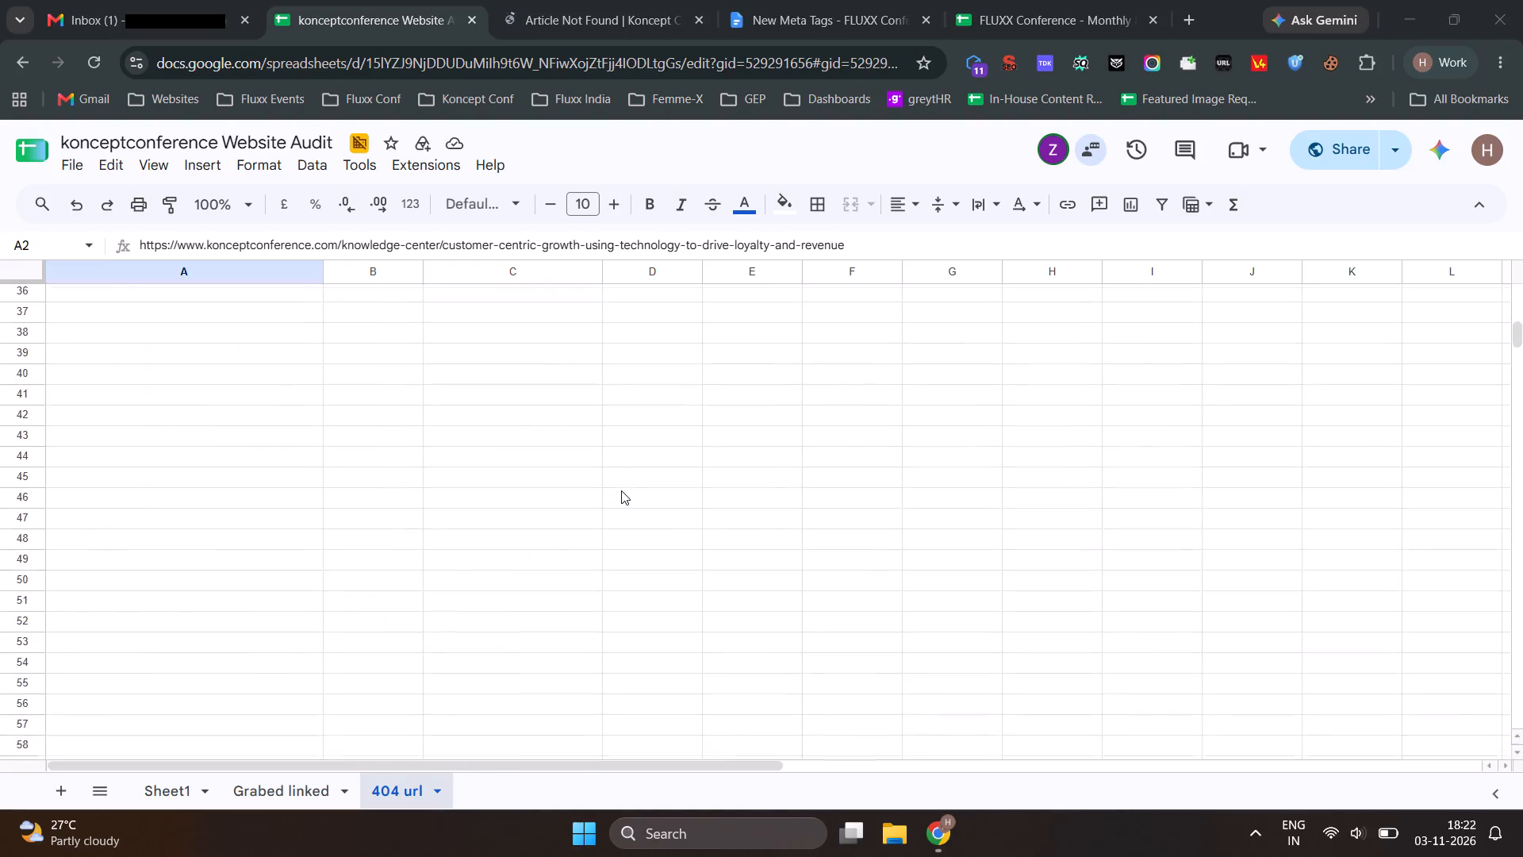
{"action": "scroll", "coordinate": [621, 490], "scroll_direction": "up", "scroll_amount": 5}
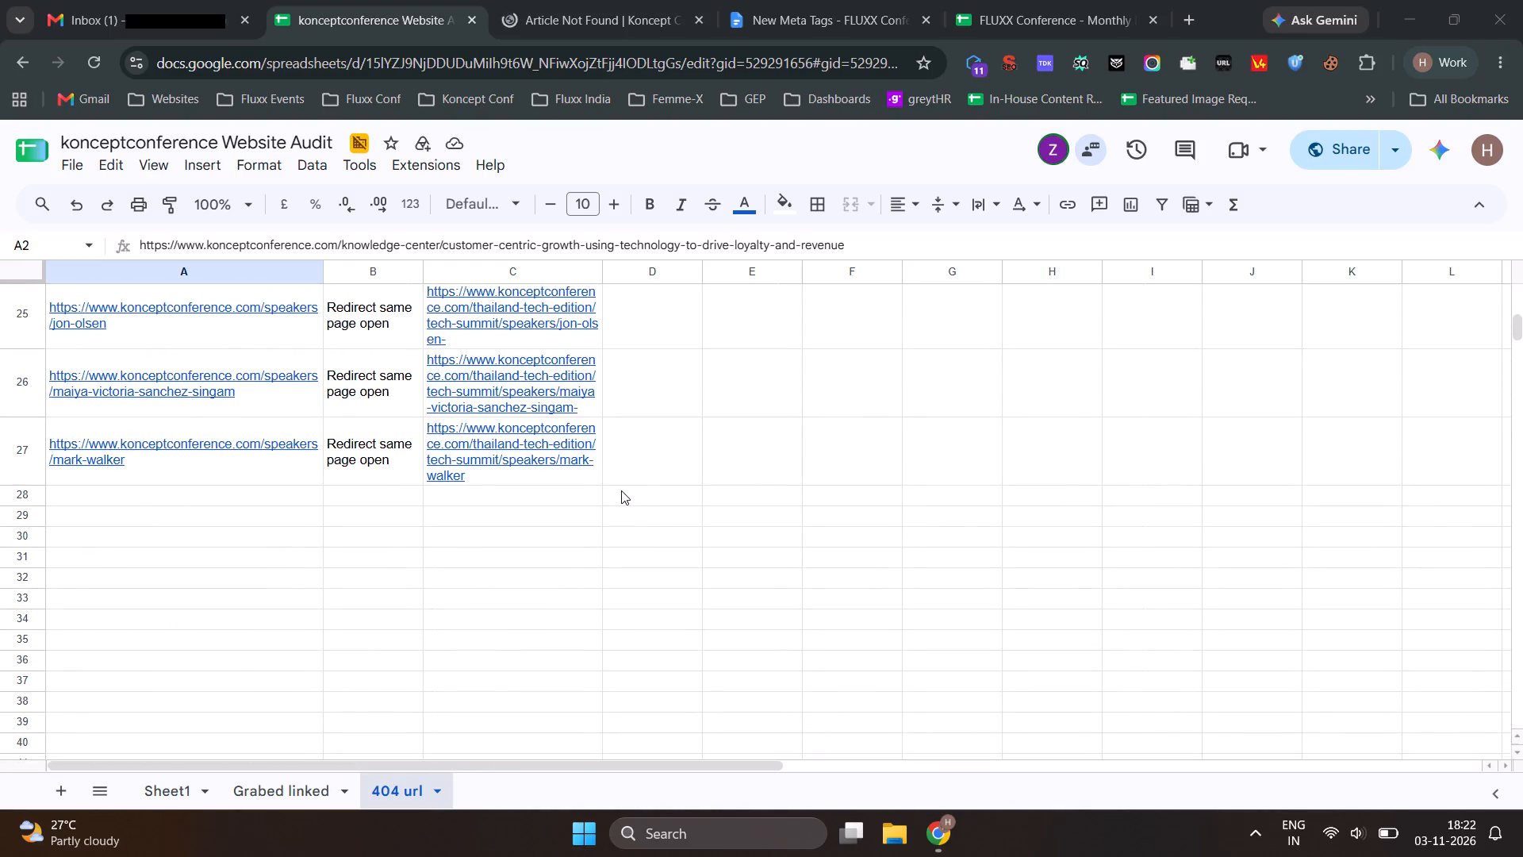
{"action": "scroll", "coordinate": [621, 490], "scroll_direction": "up", "scroll_amount": 7}
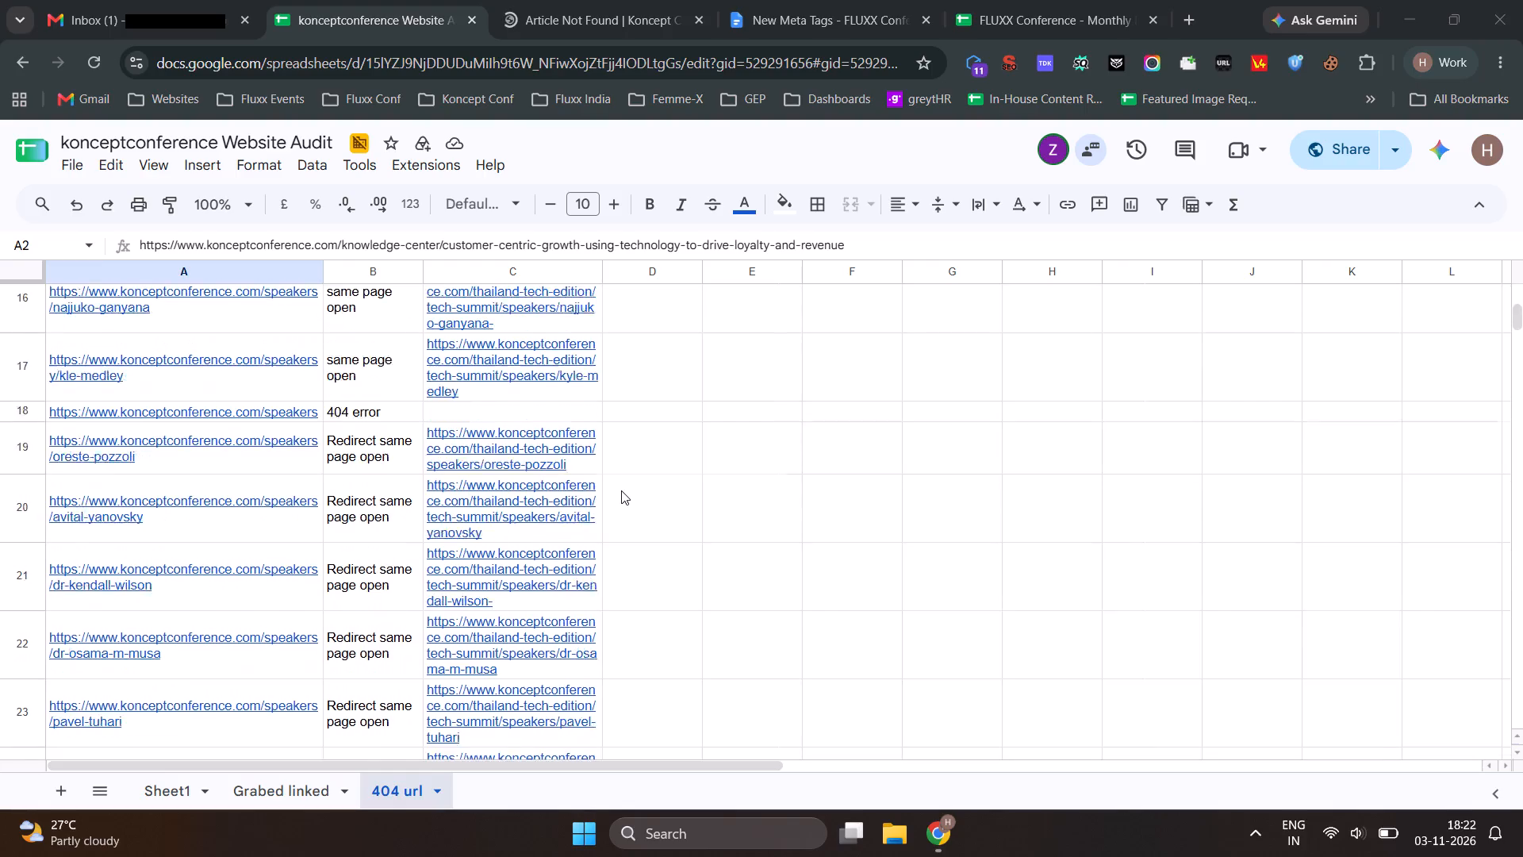
{"action": "scroll", "coordinate": [621, 490], "scroll_direction": "up", "scroll_amount": 2}
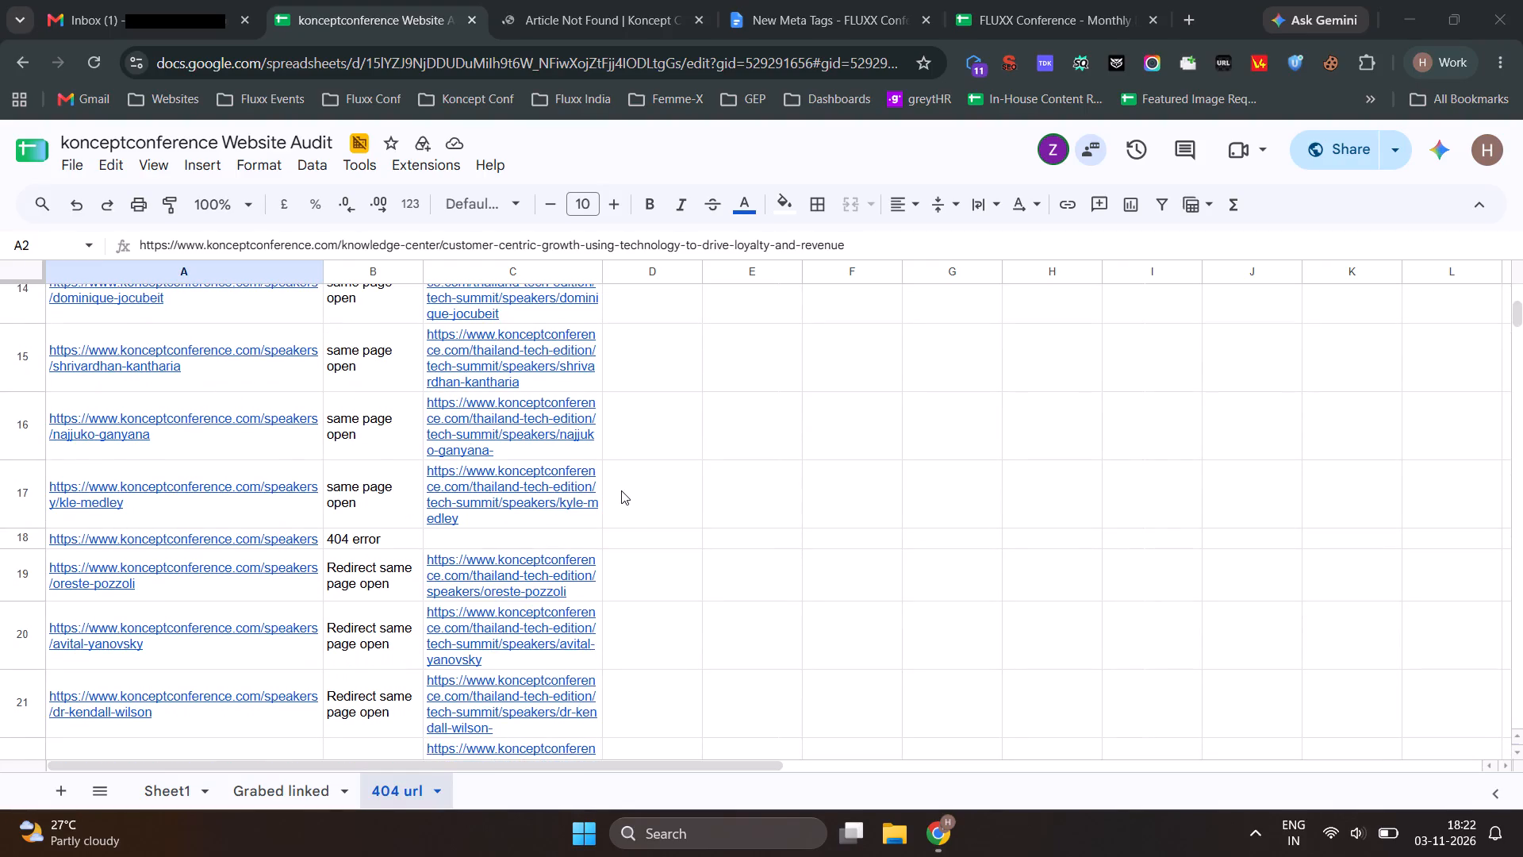
{"action": "scroll", "coordinate": [621, 490], "scroll_direction": "up", "scroll_amount": 17}
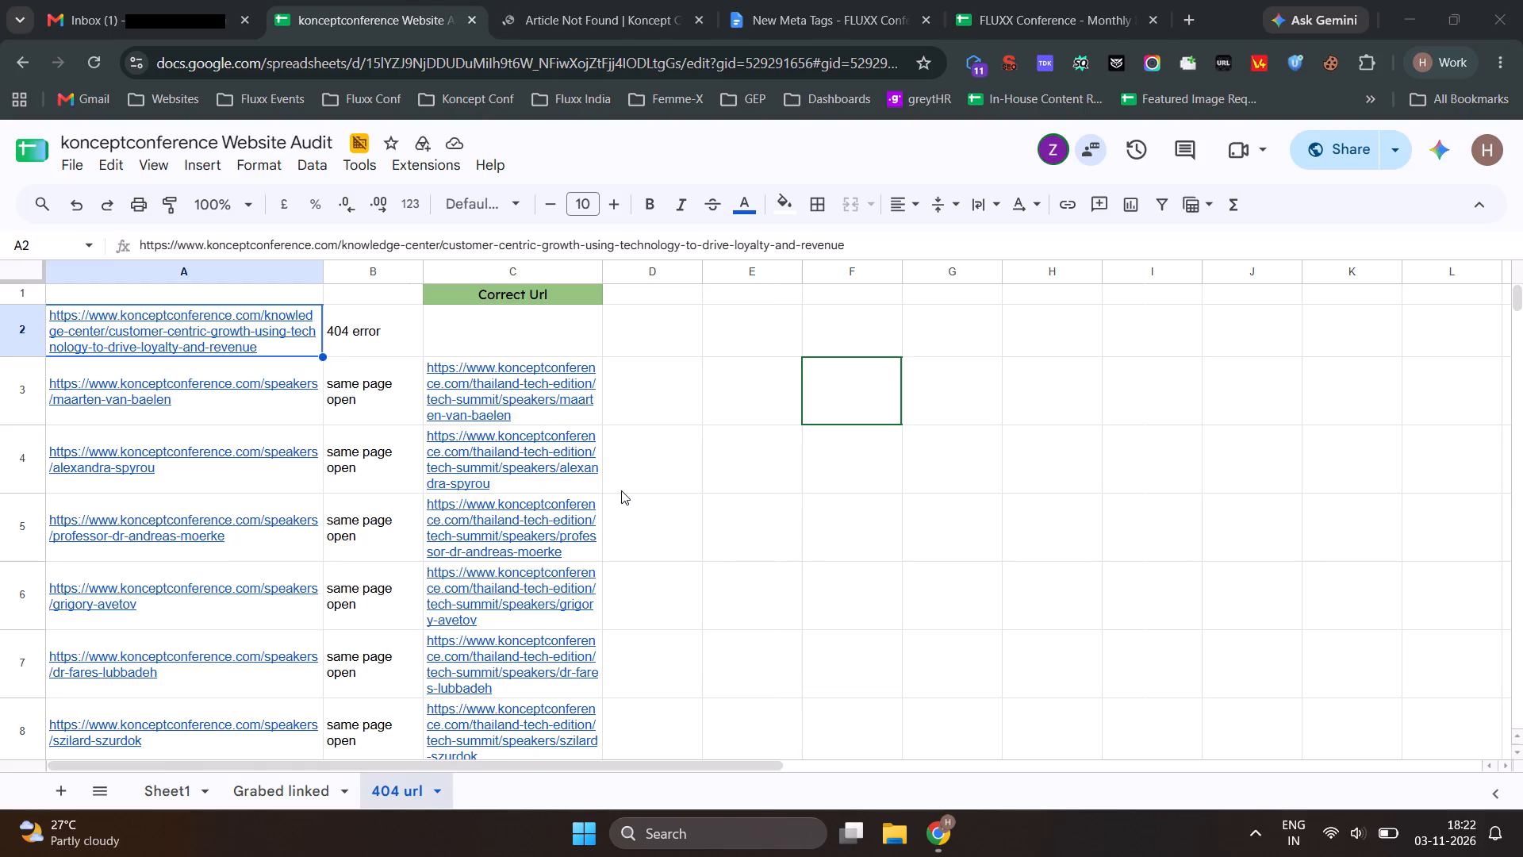
Close the konceptconference Website Audit spreadsheet and the customer-centric-growth article page.
{"action": "left_click", "coordinate": [468, 23]}
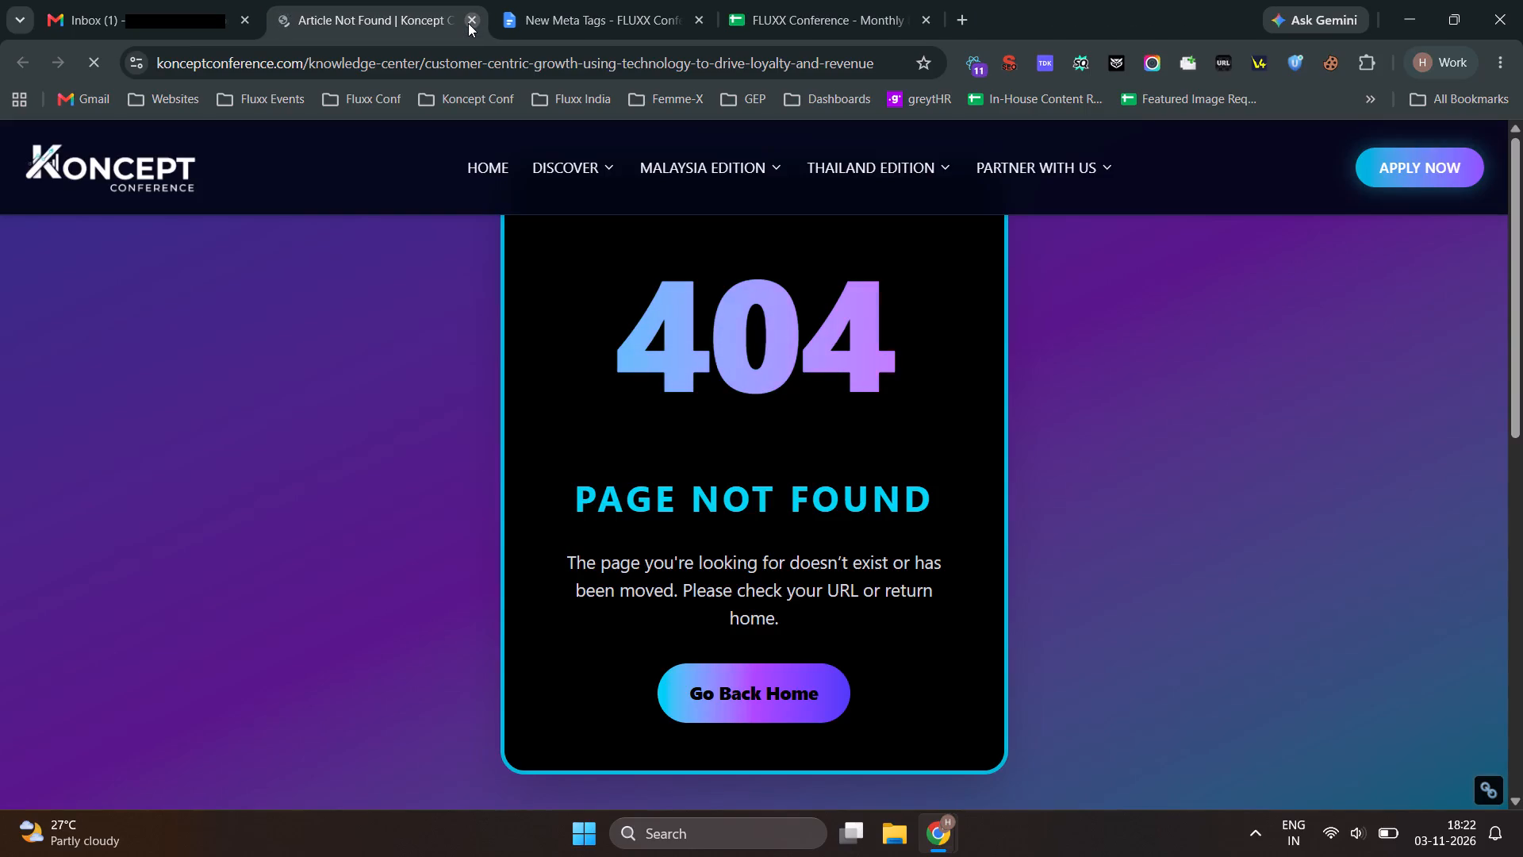
{"action": "left_click", "coordinate": [468, 23]}
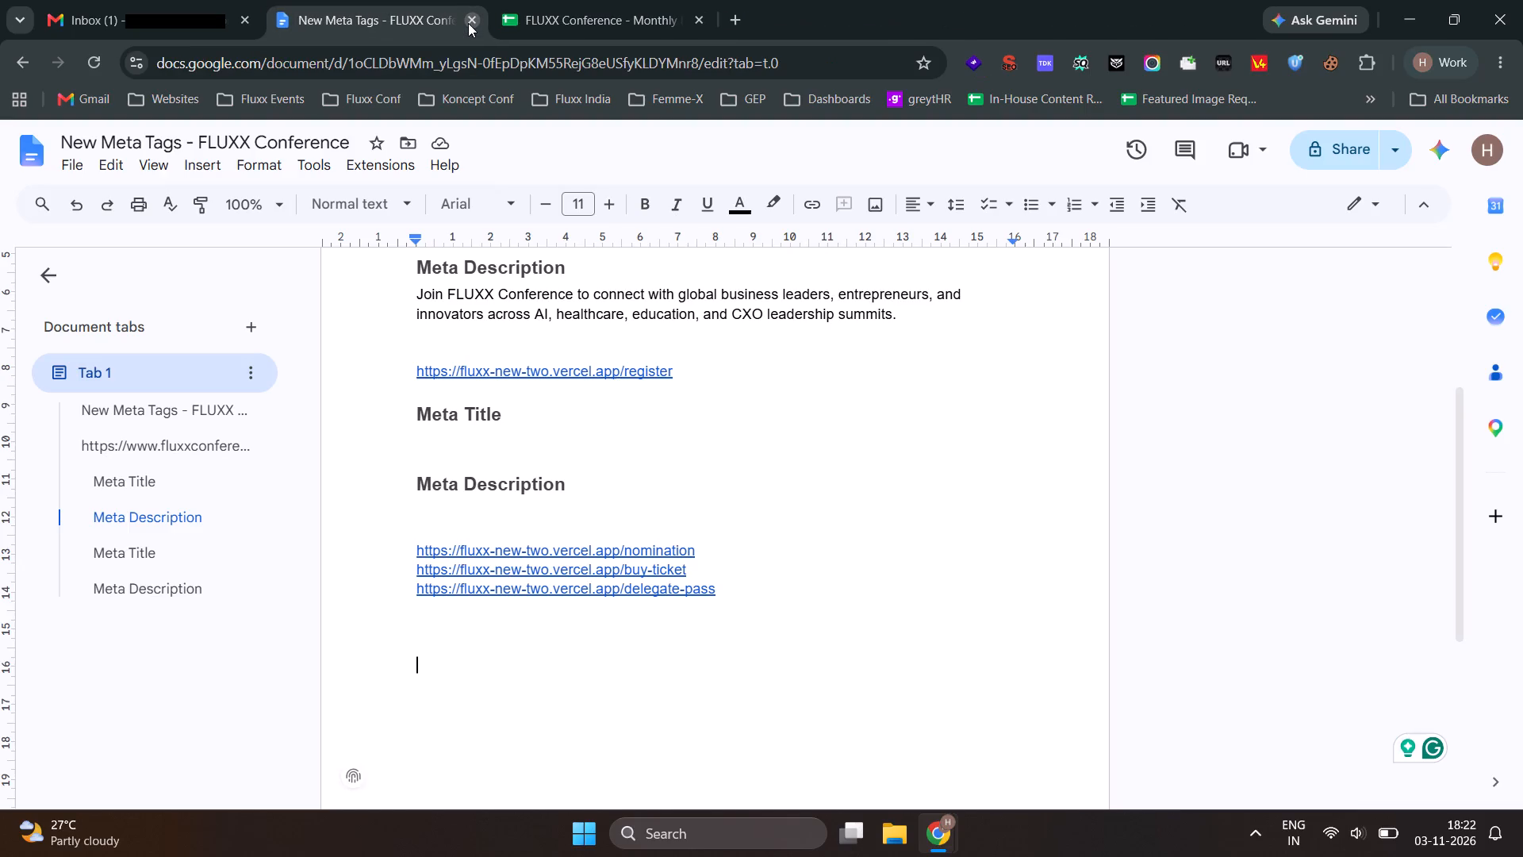
Switch to the incognito Google results for Top executive conferences, search the page for fluxxconference.com and expand the AI overview.
{"action": "left_click", "coordinate": [593, 0]}
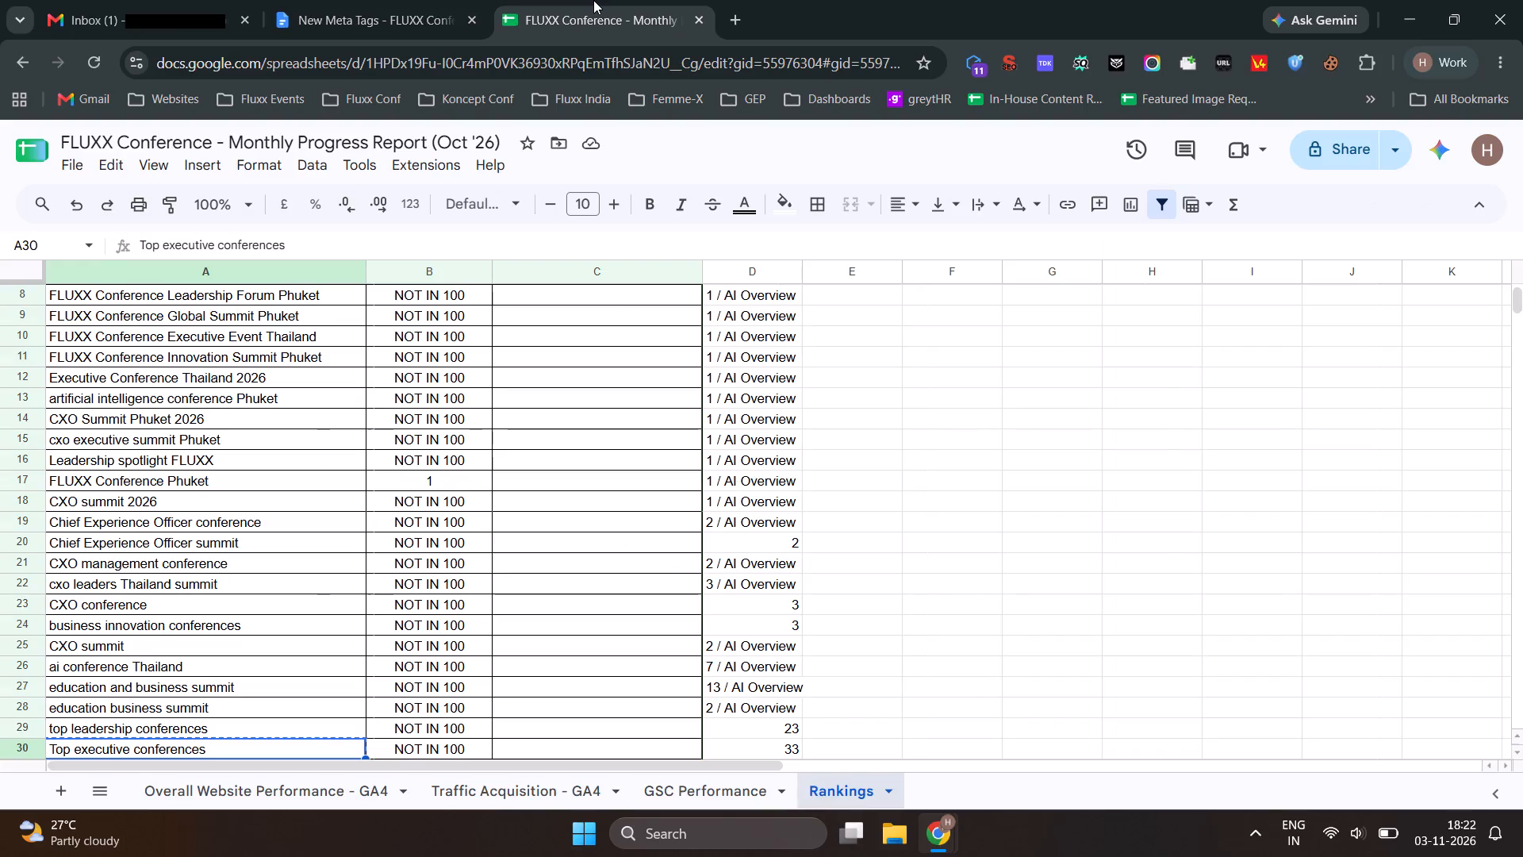
{"action": "key", "text": "alt+Tab"}
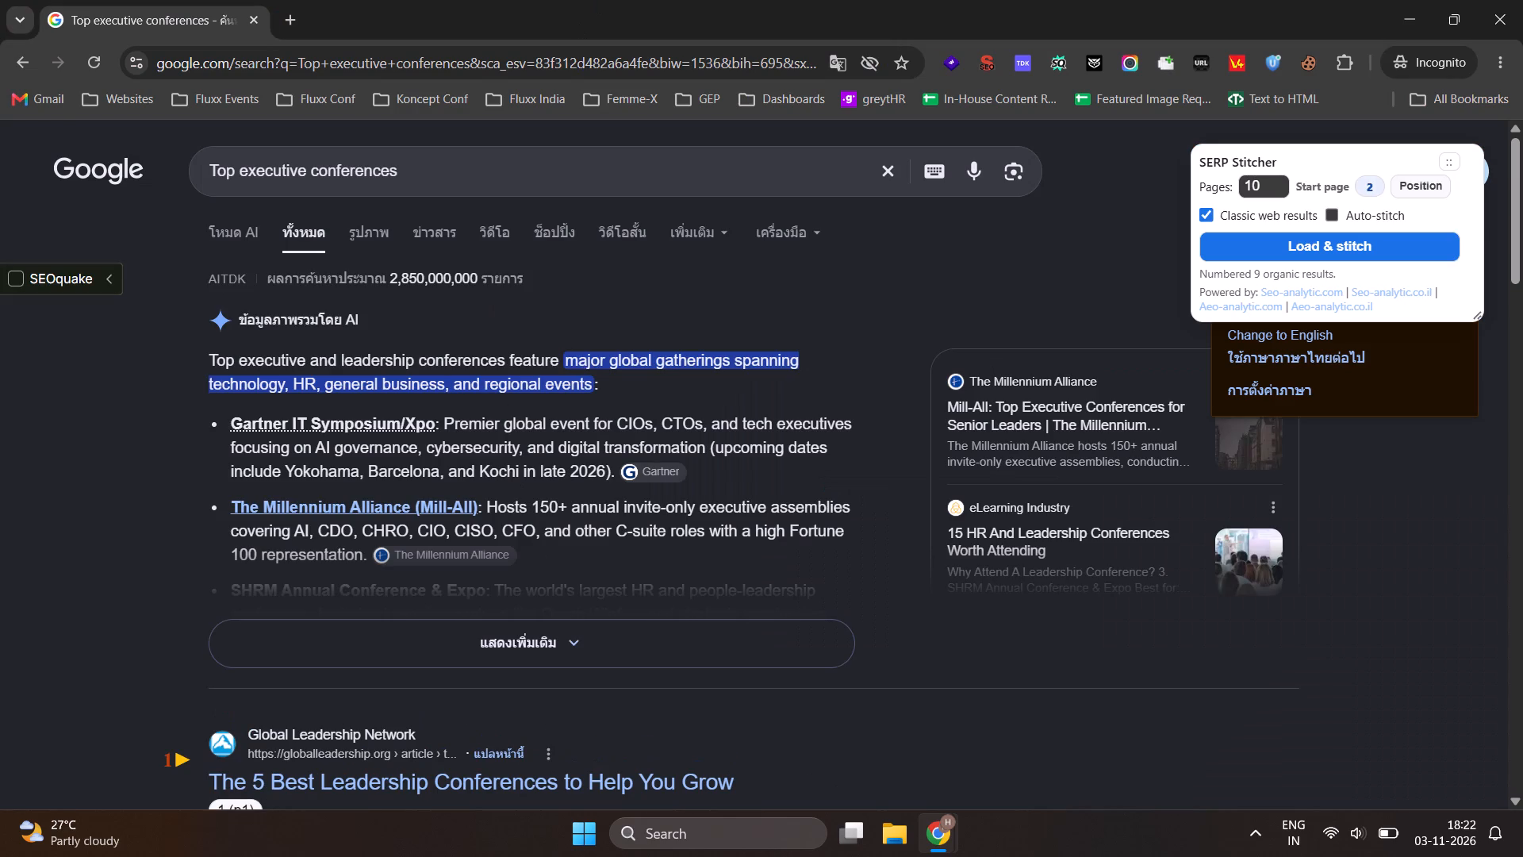
{"action": "key", "text": "ctrl+f"}
{"action": "key", "text": "Return"}
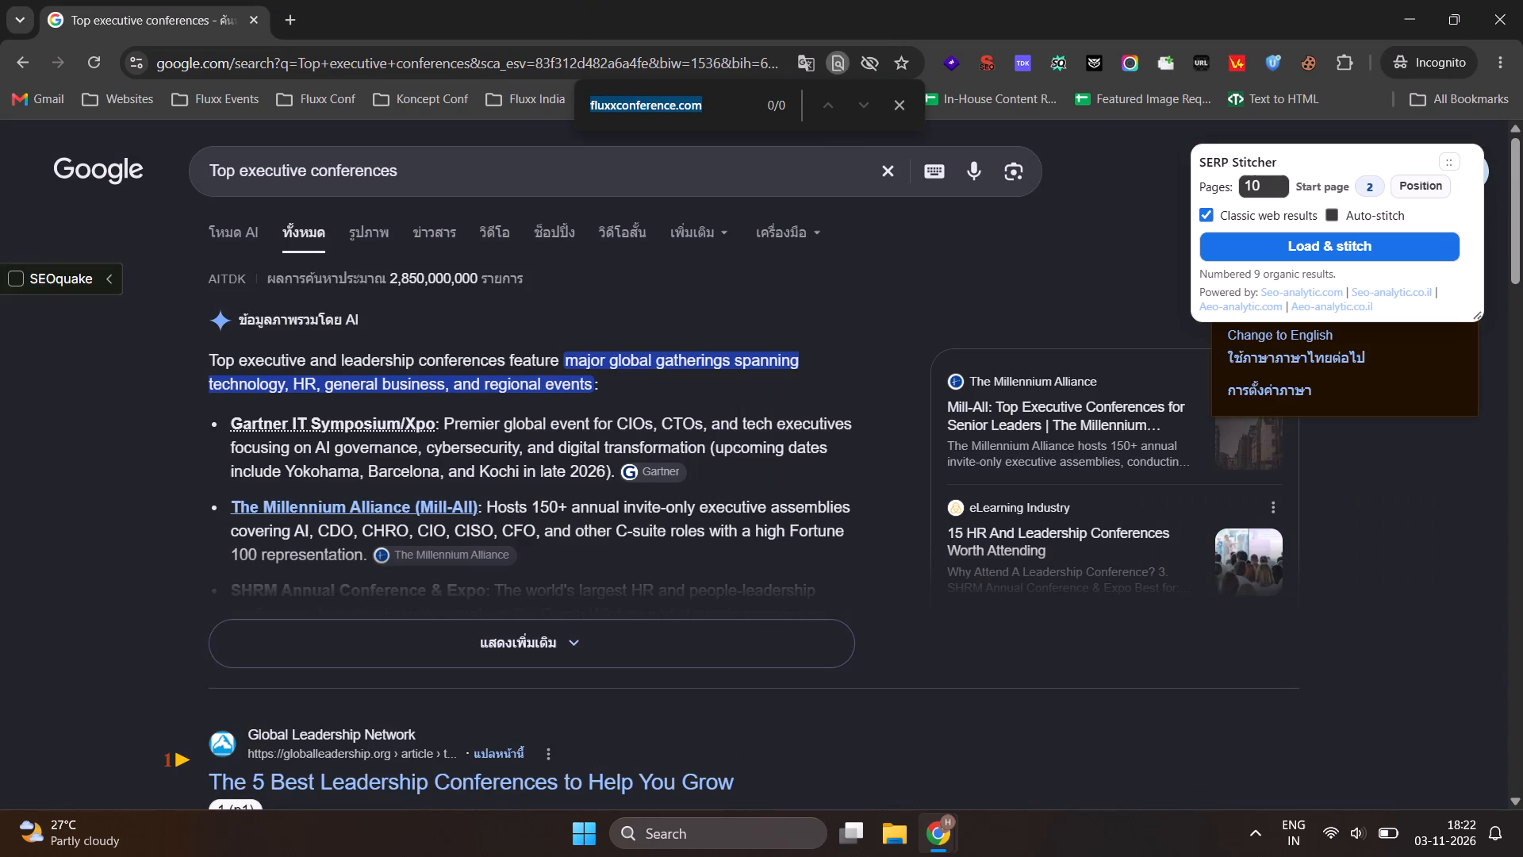
{"action": "left_click", "coordinate": [544, 648]}
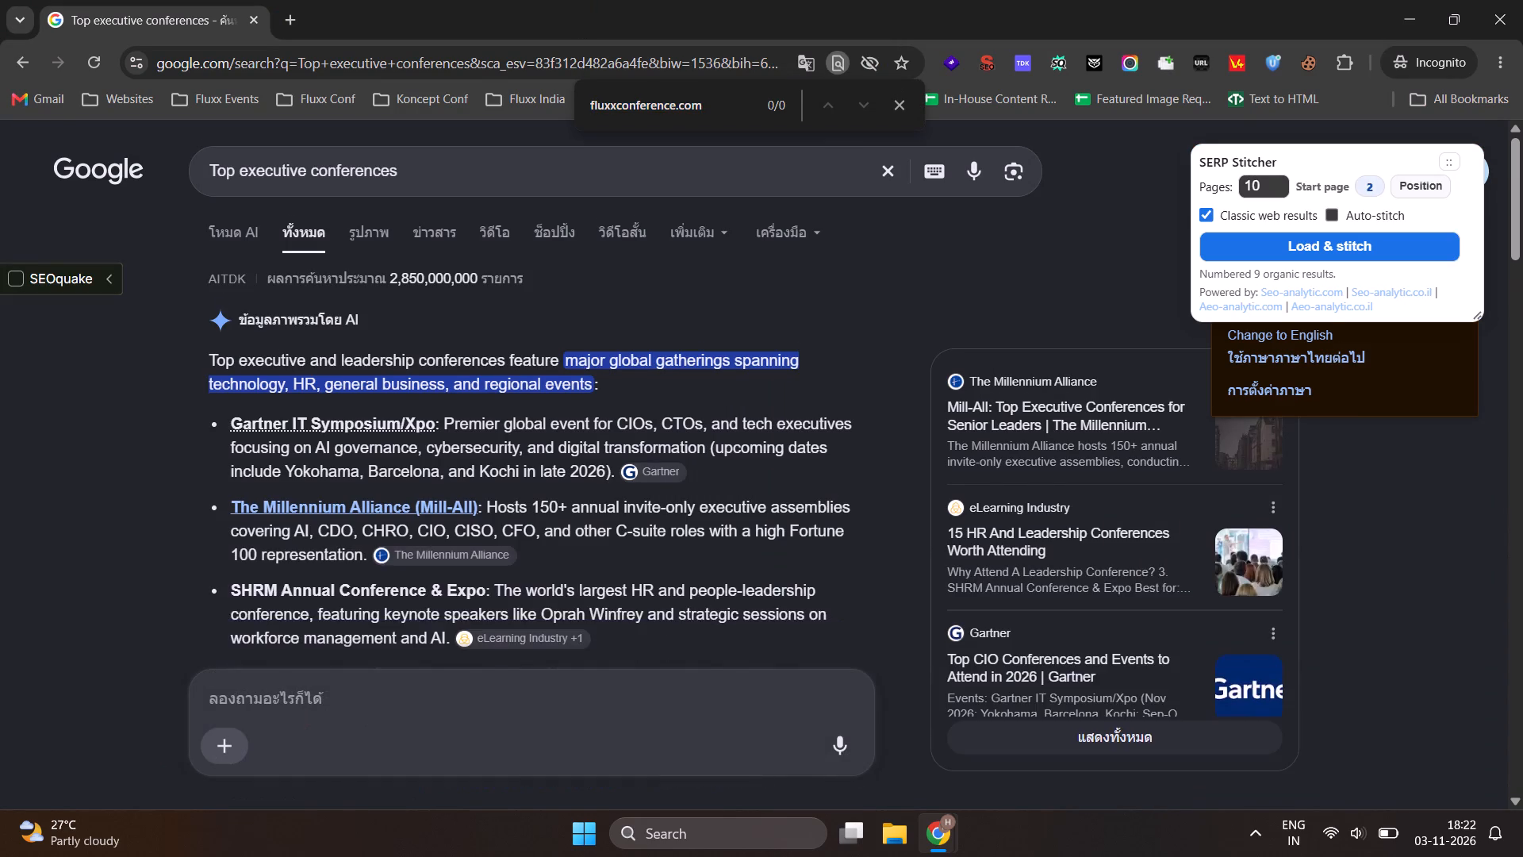
Load and stitch 10 pages of Google results for Top executive conferences with SERP Stitcher.
{"action": "scroll", "coordinate": [637, 614], "scroll_direction": "down", "scroll_amount": 19}
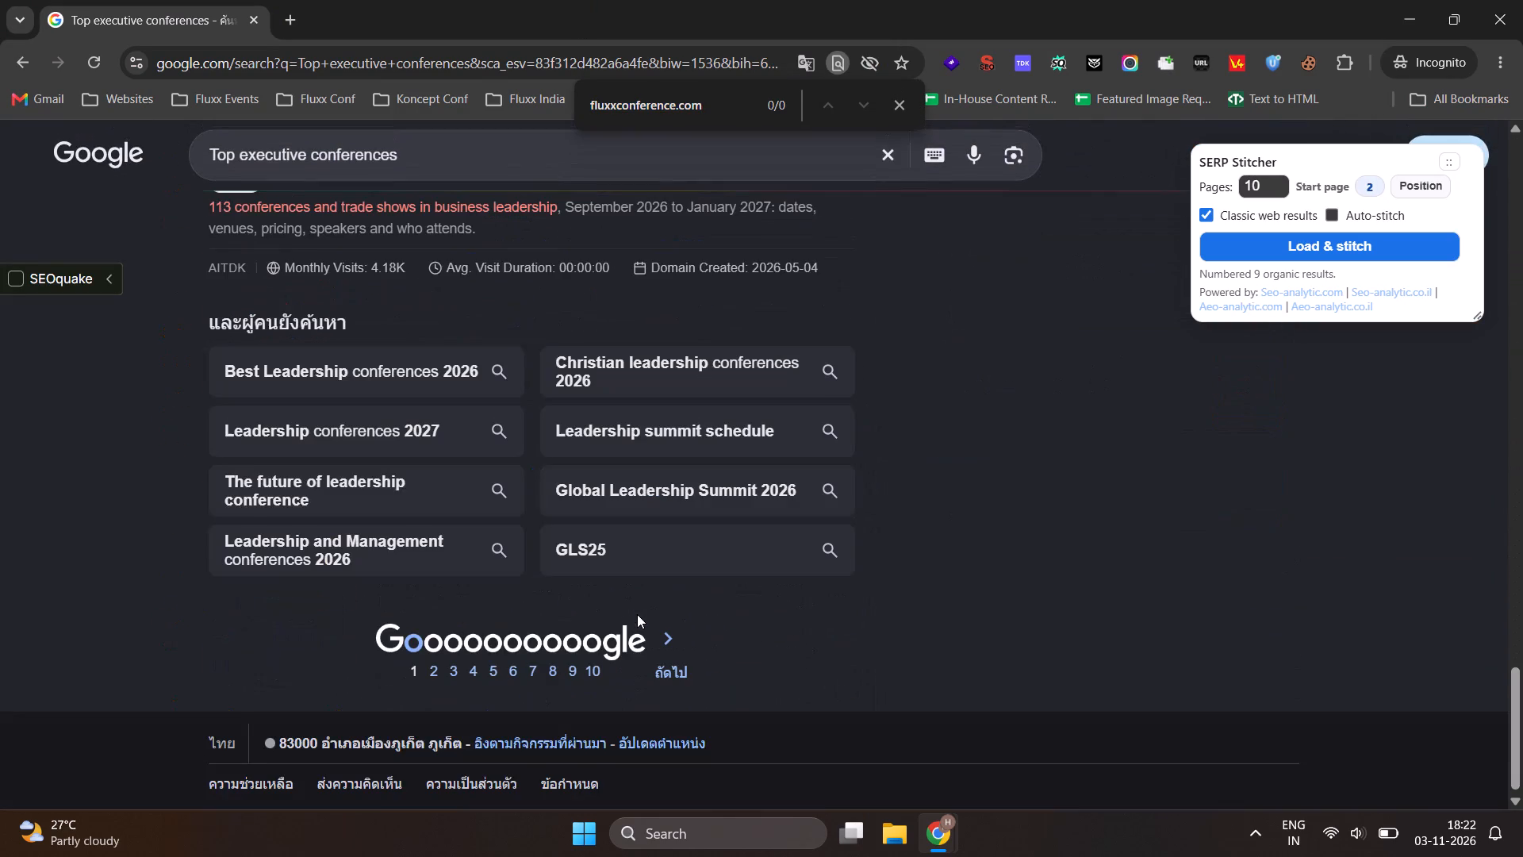
{"action": "left_click", "coordinate": [1345, 247]}
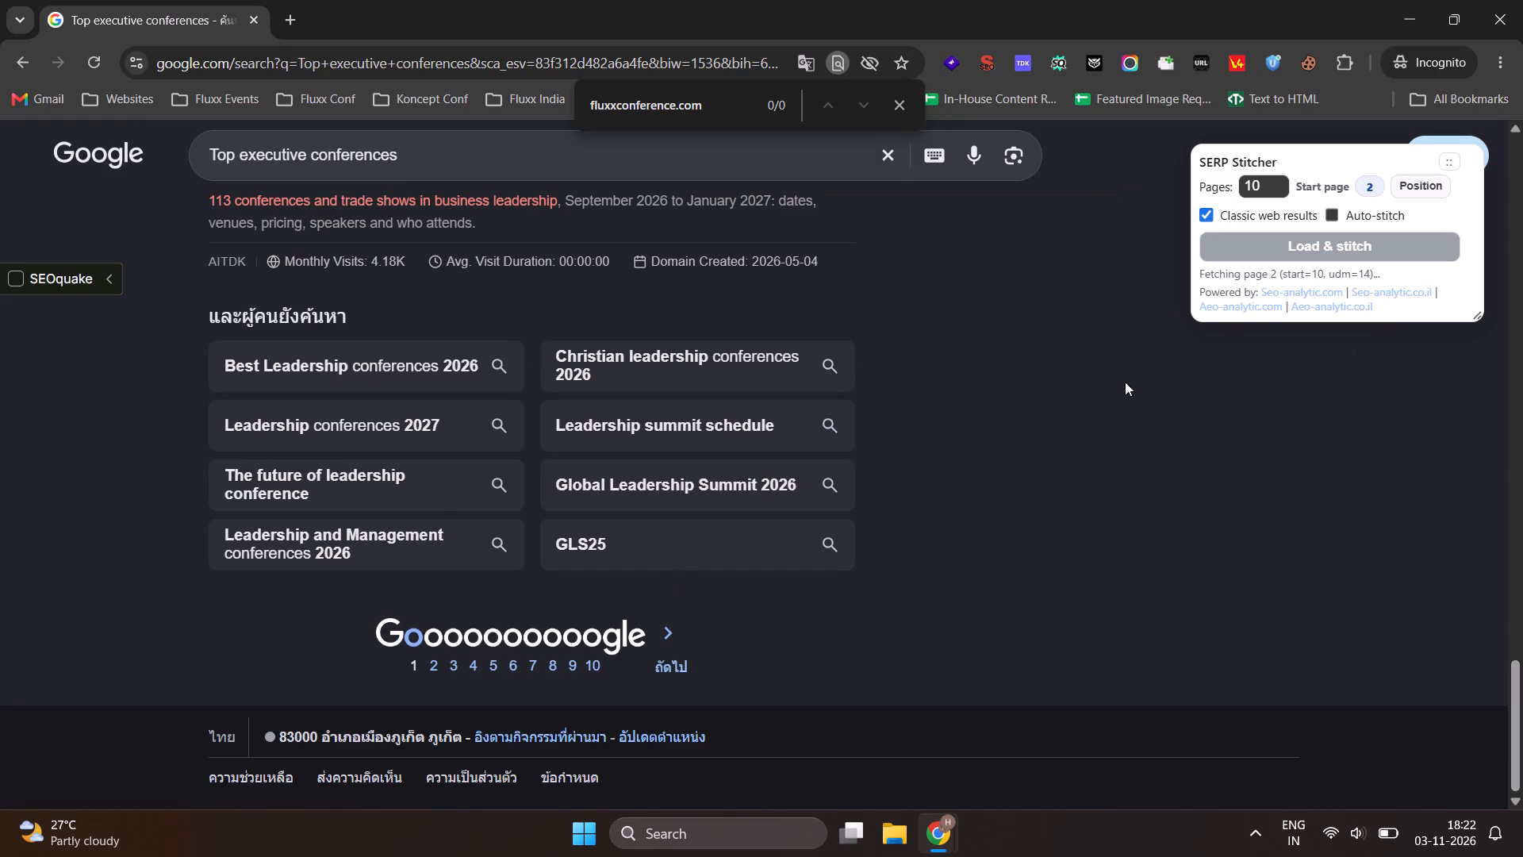
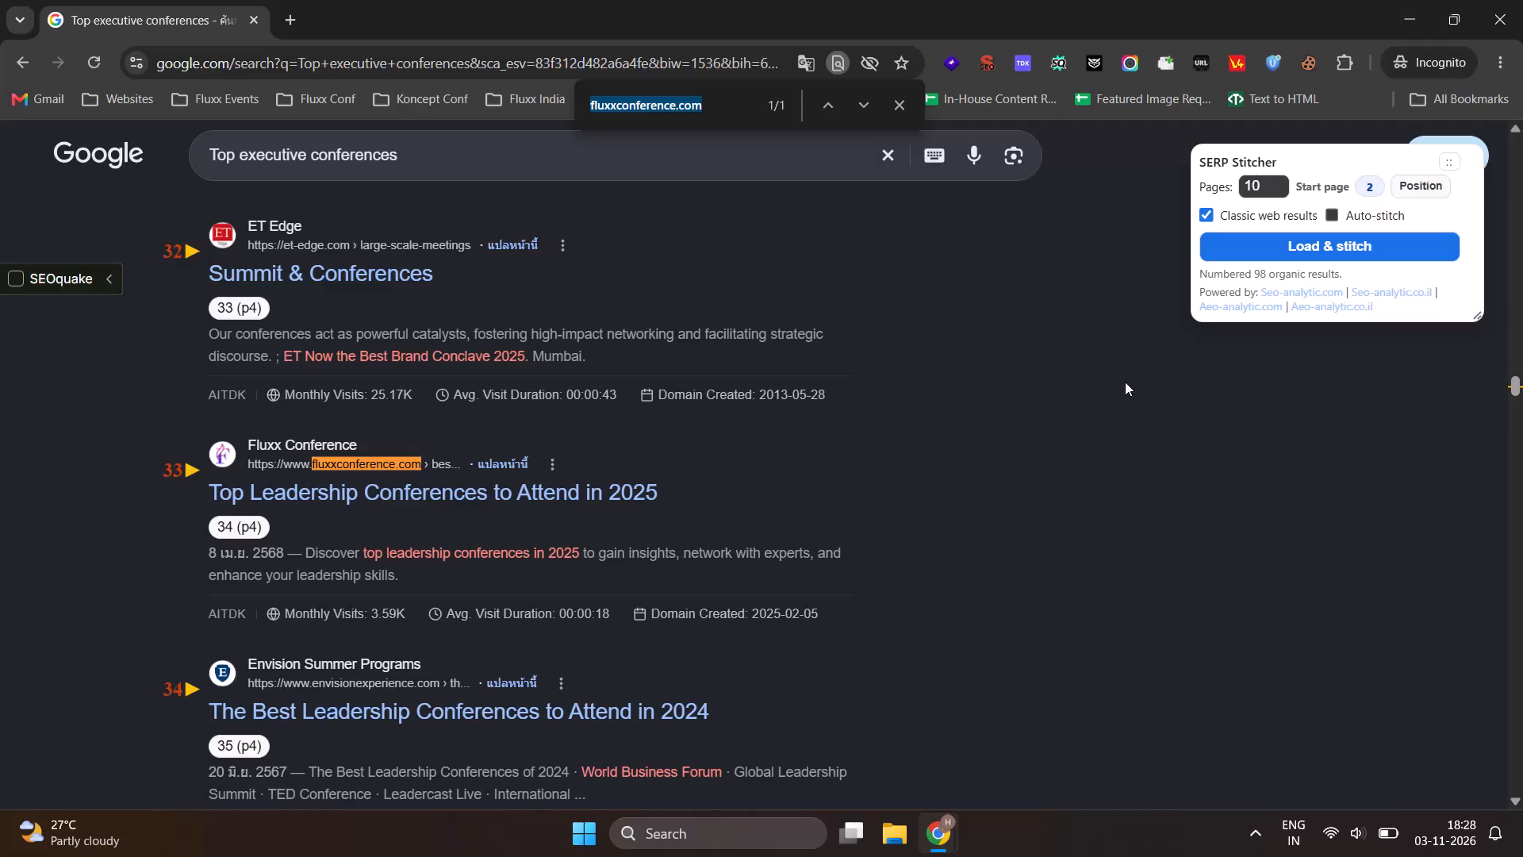
Switch to the FLUXX Conference Rankings sheet and copy the keyword best leadership conferences from cell A31.
{"action": "key", "text": "alt+Tab"}
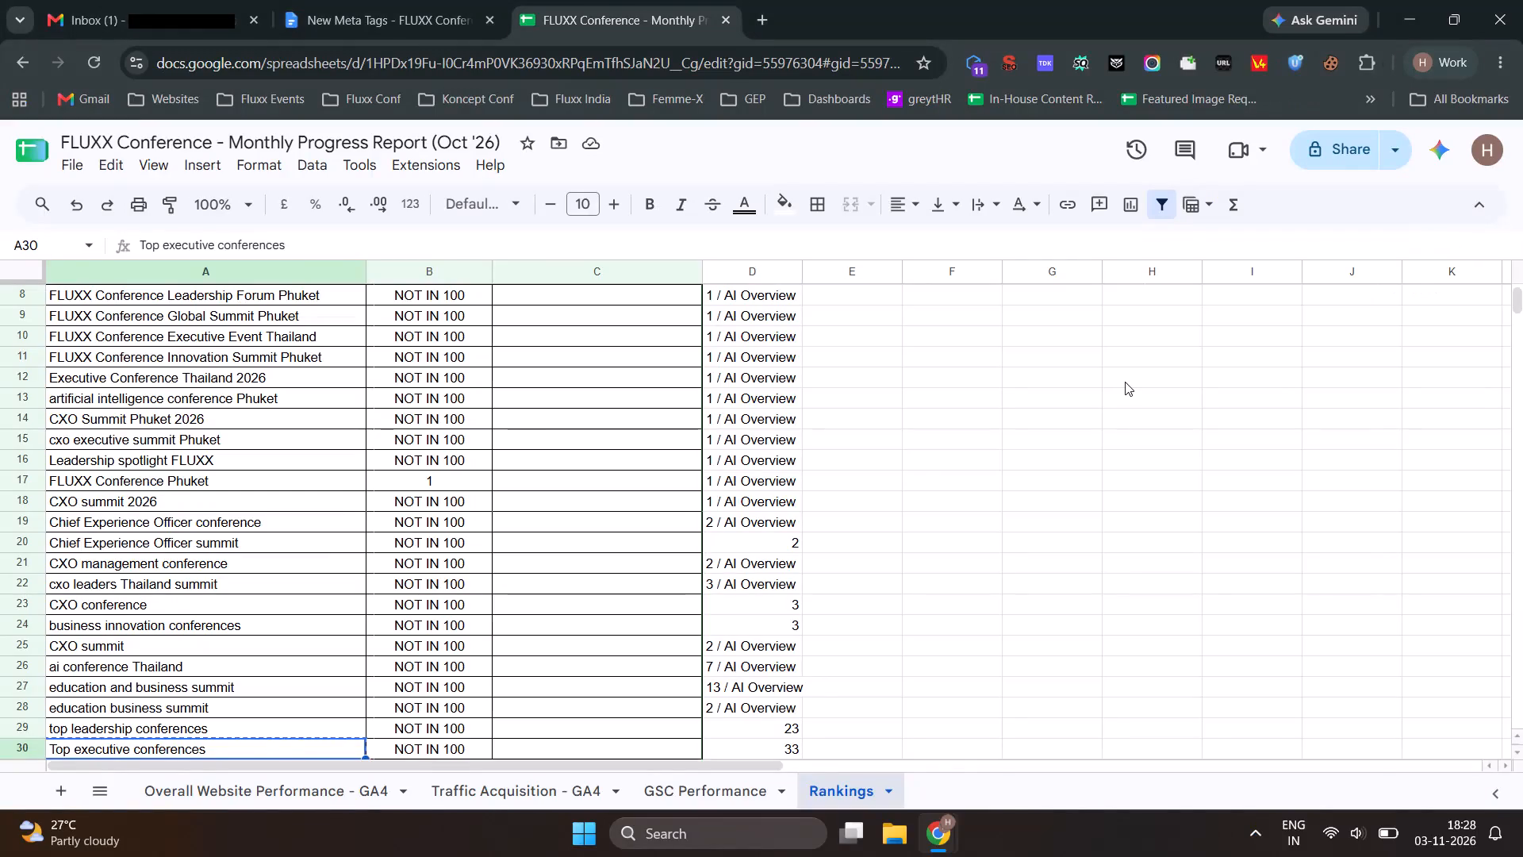
{"action": "key", "text": "Right"}
{"action": "key", "text": "Right"}
{"action": "key", "text": "Right"}
{"action": "key", "text": "Down"}
{"action": "key", "text": "Left"}
{"action": "key", "text": "Left"}
{"action": "key", "text": "Left"}
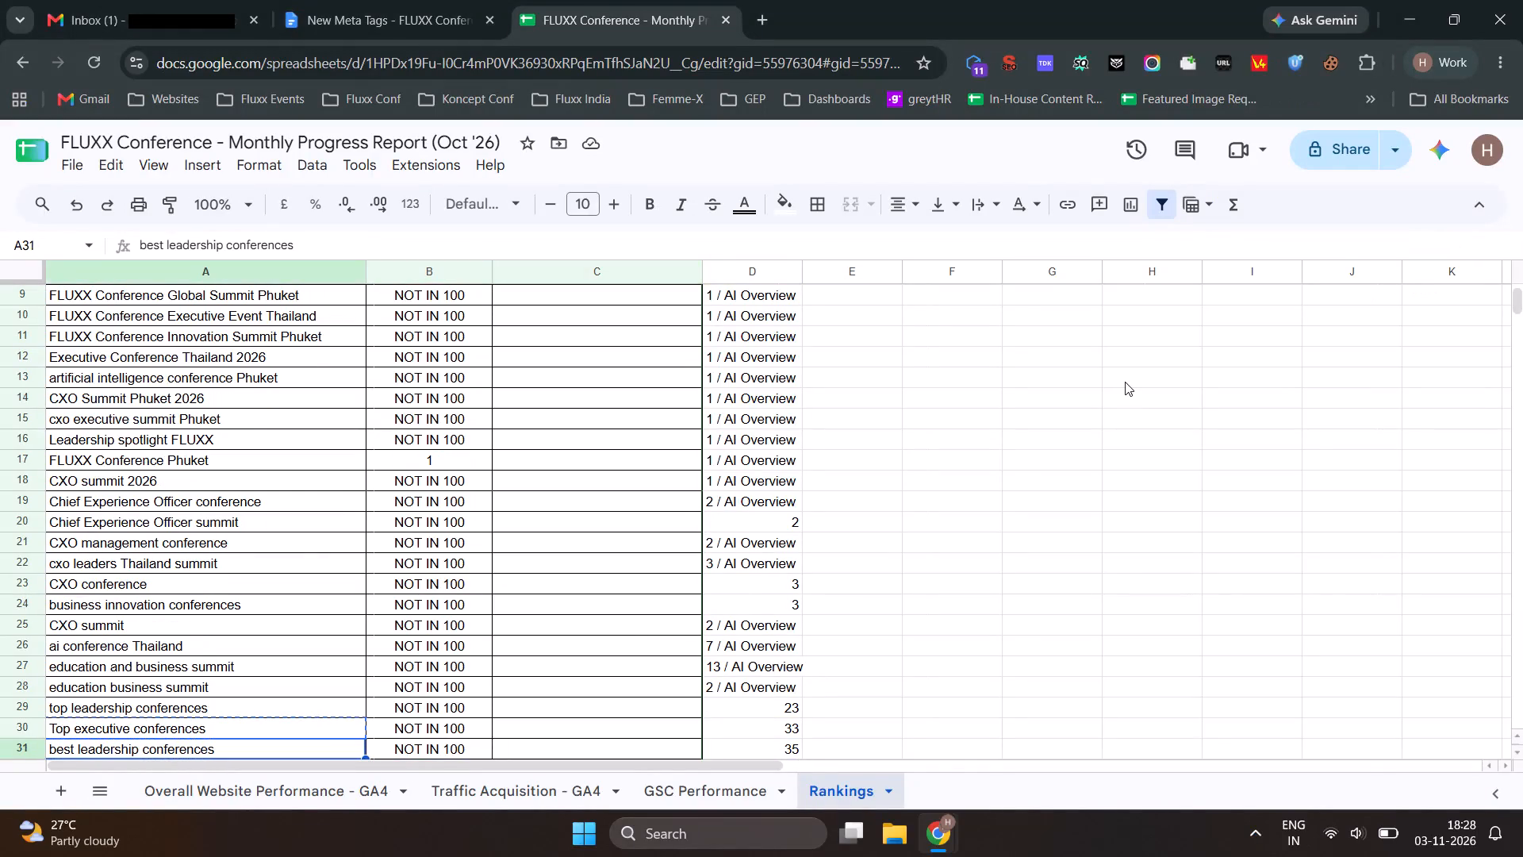
{"action": "key", "text": "Left"}
{"action": "key", "text": "ctrl+c"}
Search Google for best leadership conferences in the incognito window and look for fluxxconference.com on the results page.
{"action": "key", "text": "alt+Tab"}
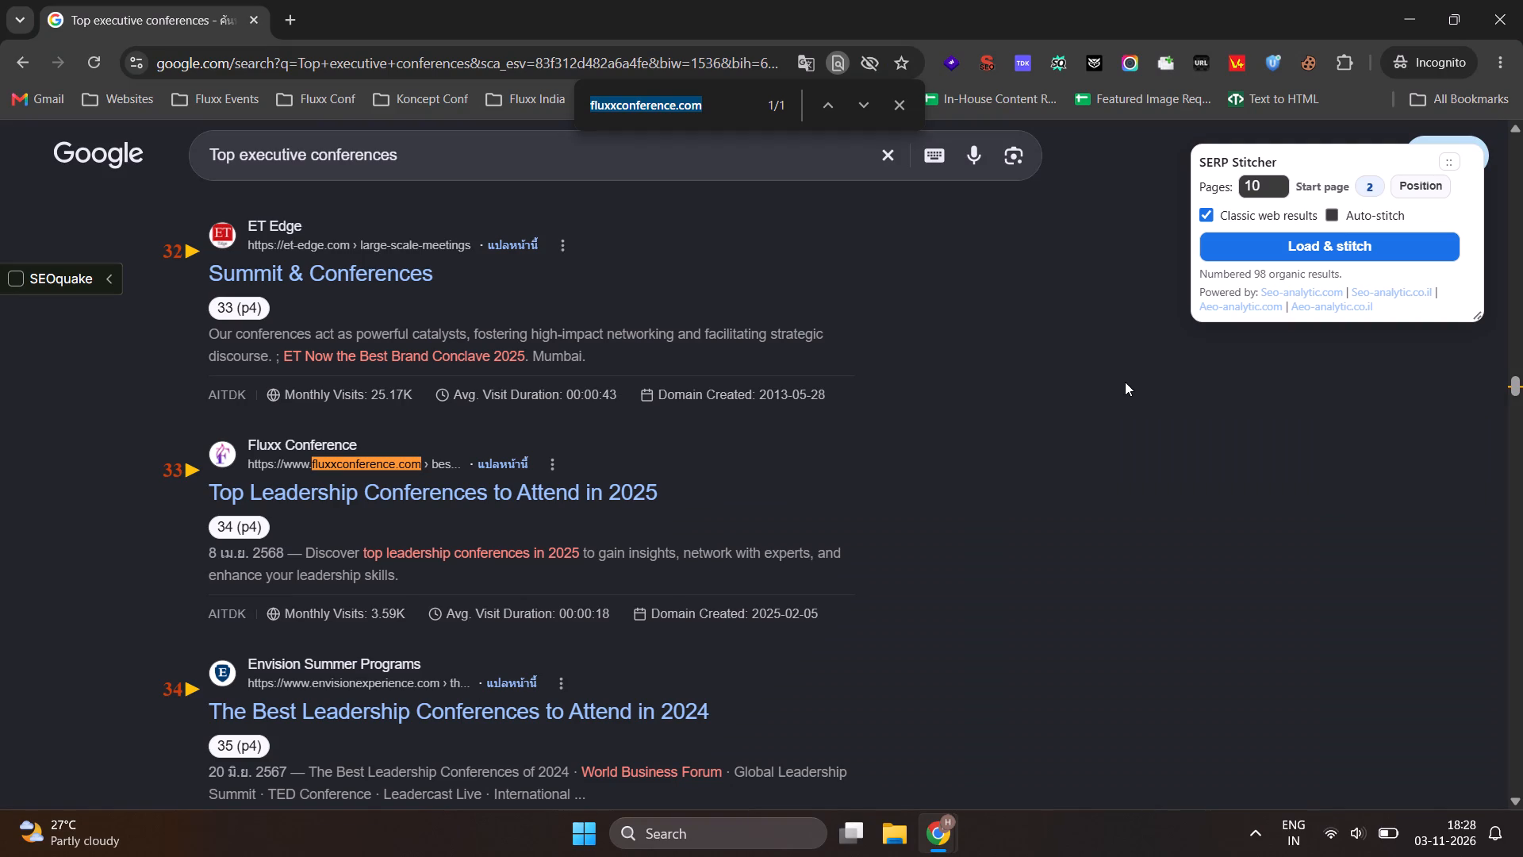
{"action": "left_click", "coordinate": [889, 168]}
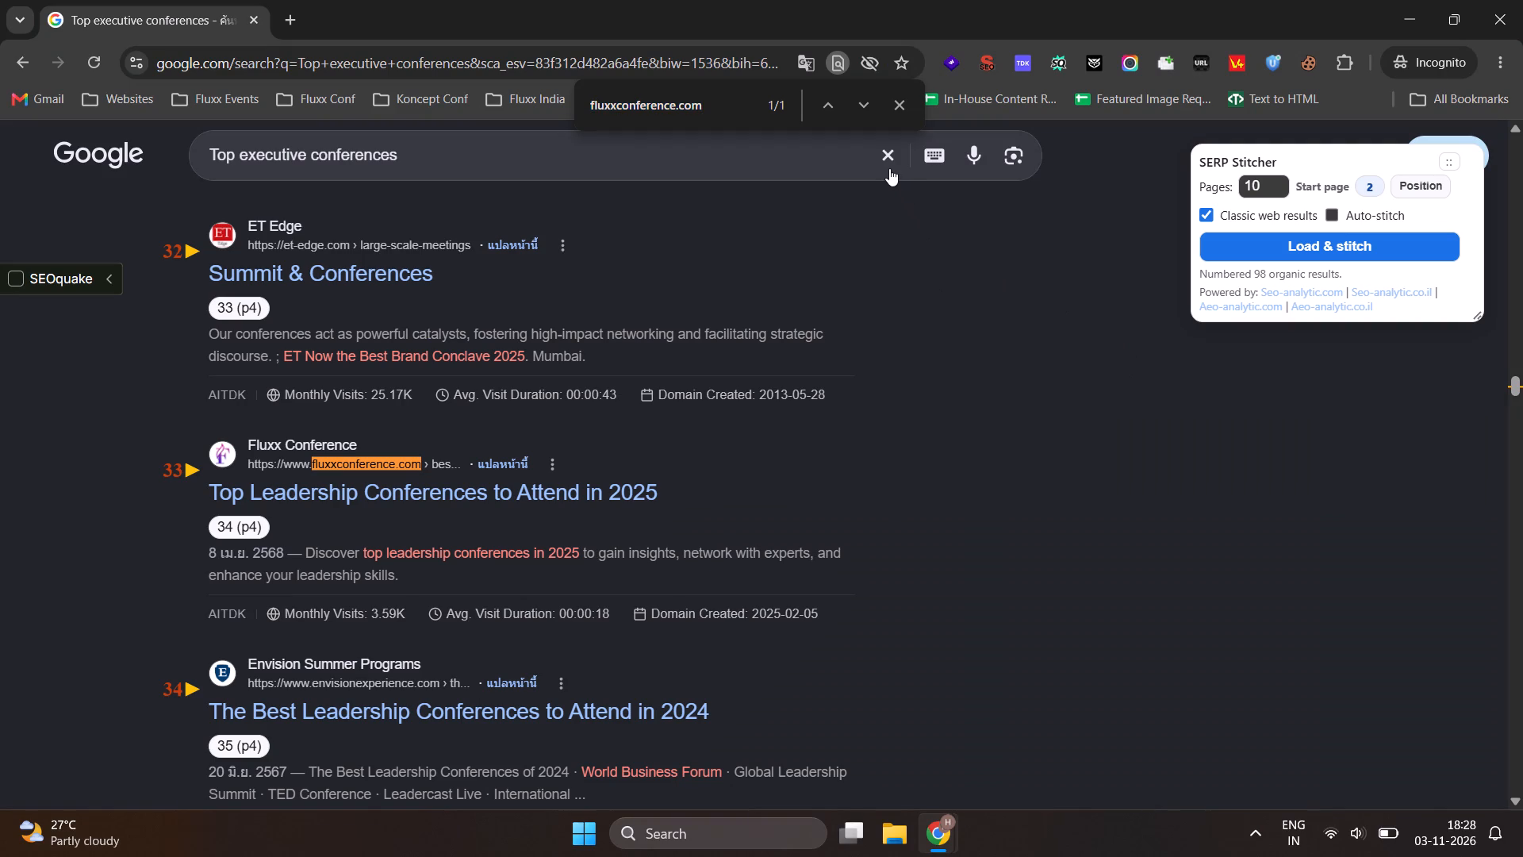
{"action": "key", "text": "ctrl+v"}
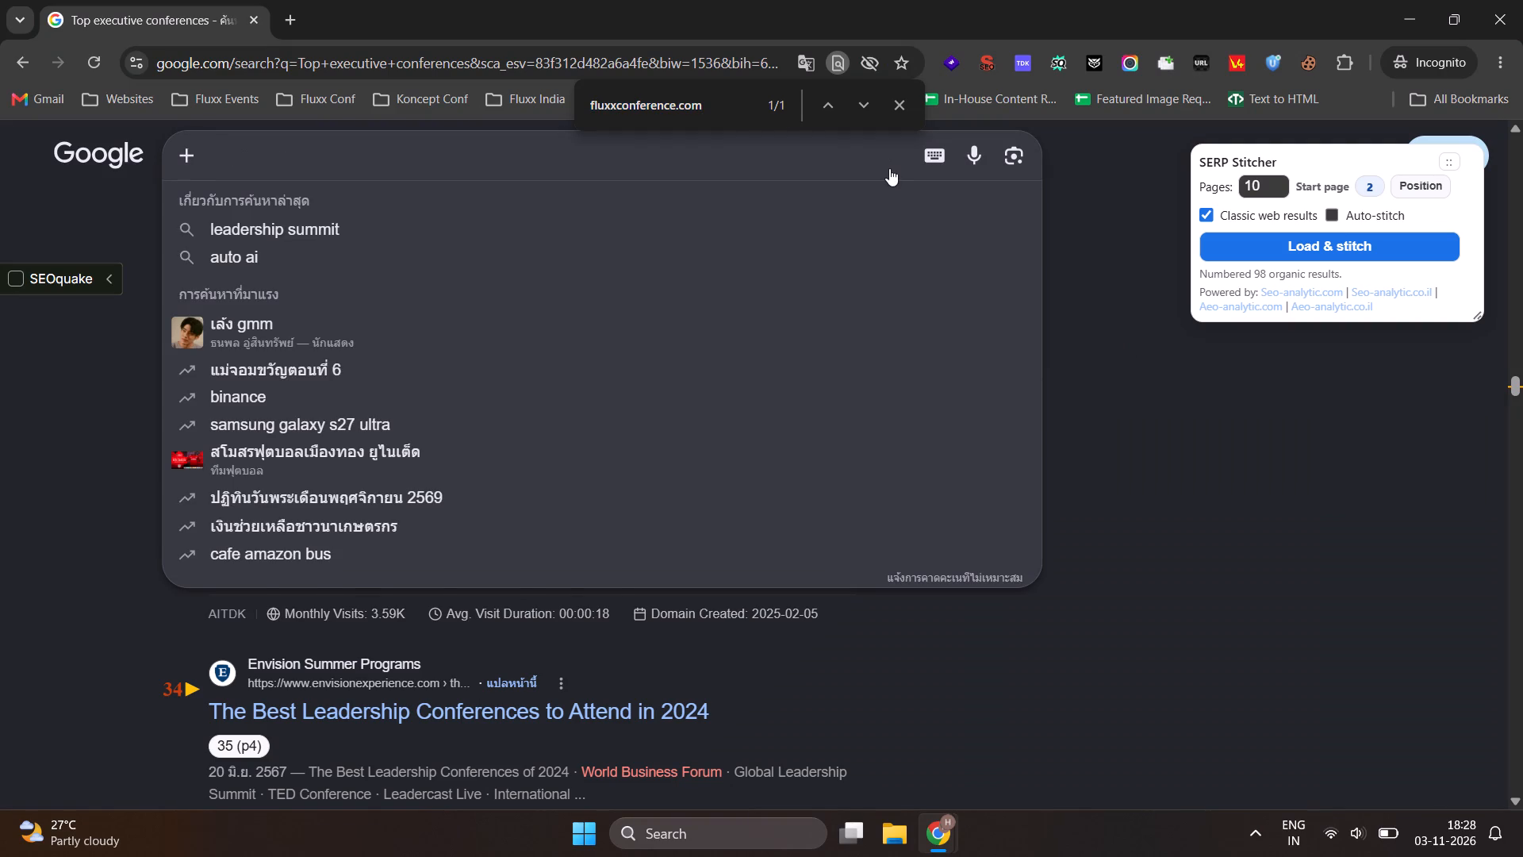
{"action": "key", "text": "Return"}
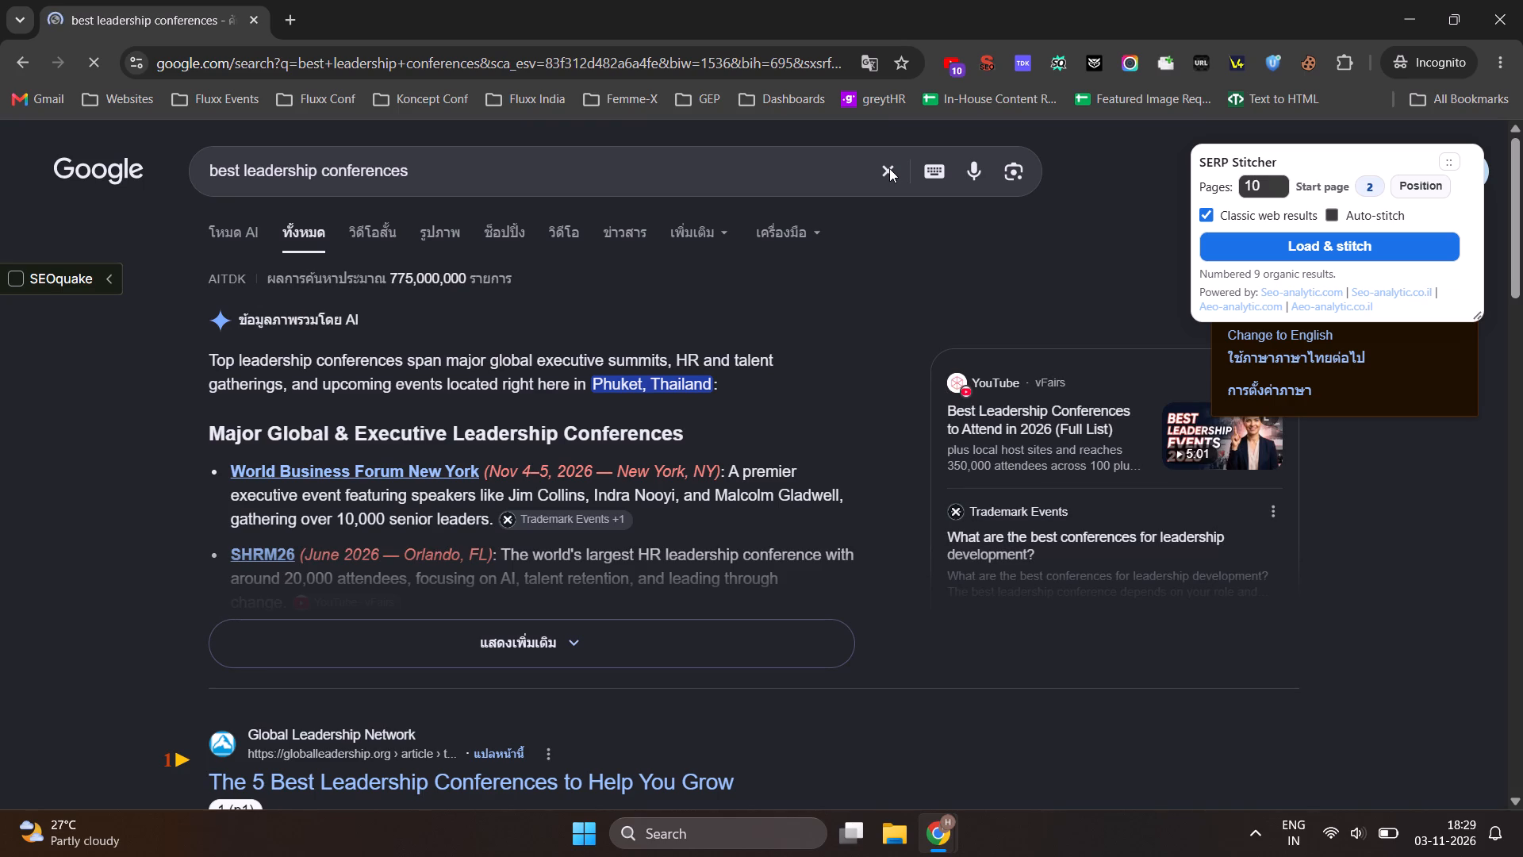
{"action": "key", "text": "ctrl+f"}
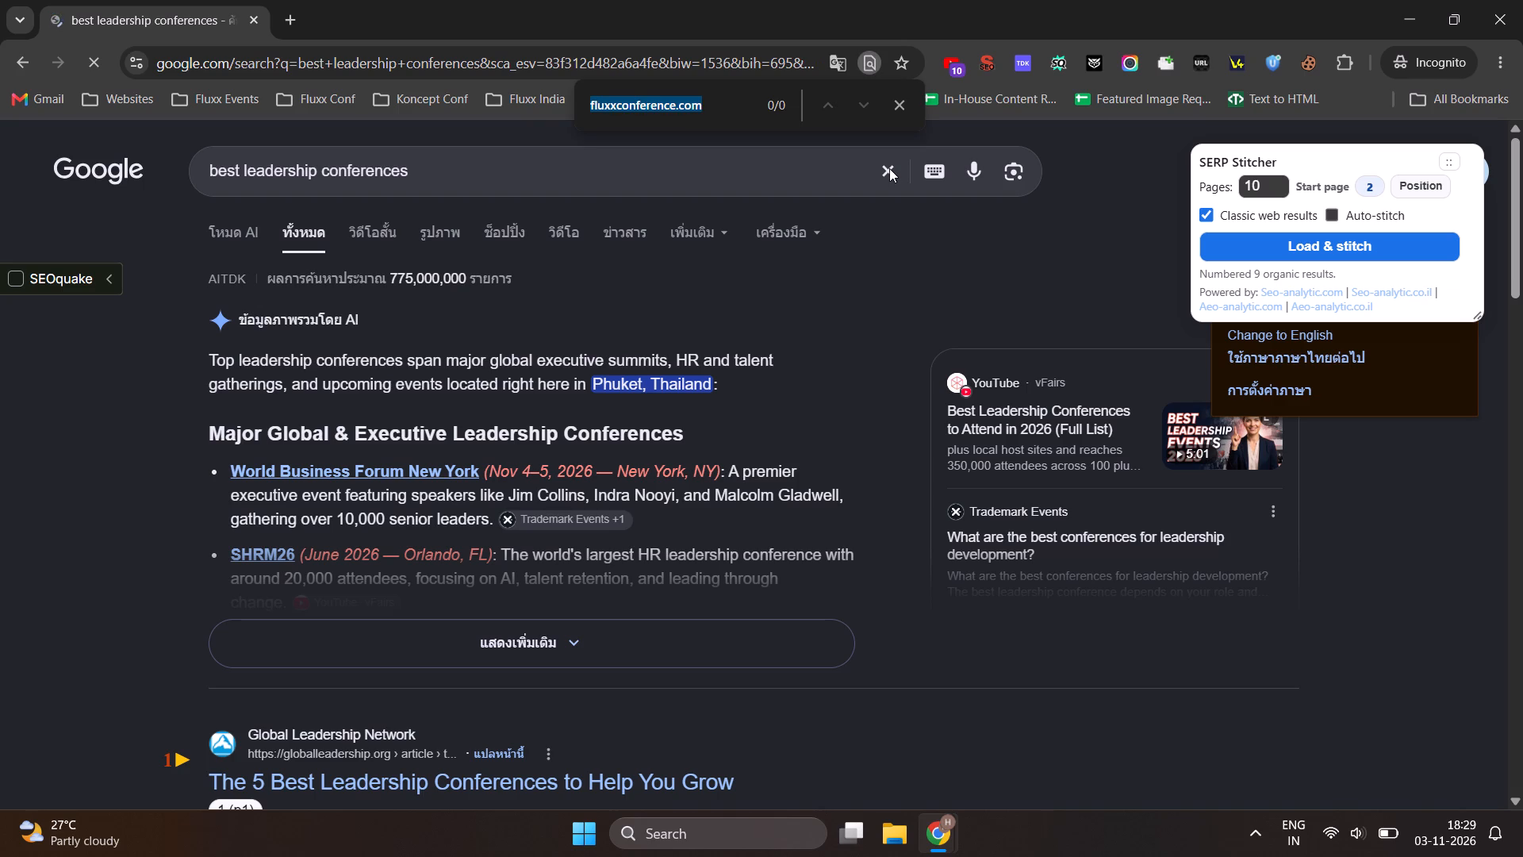
{"action": "key", "text": "Return"}
{"action": "key", "text": "Return"}
{"action": "key", "text": "Return"}
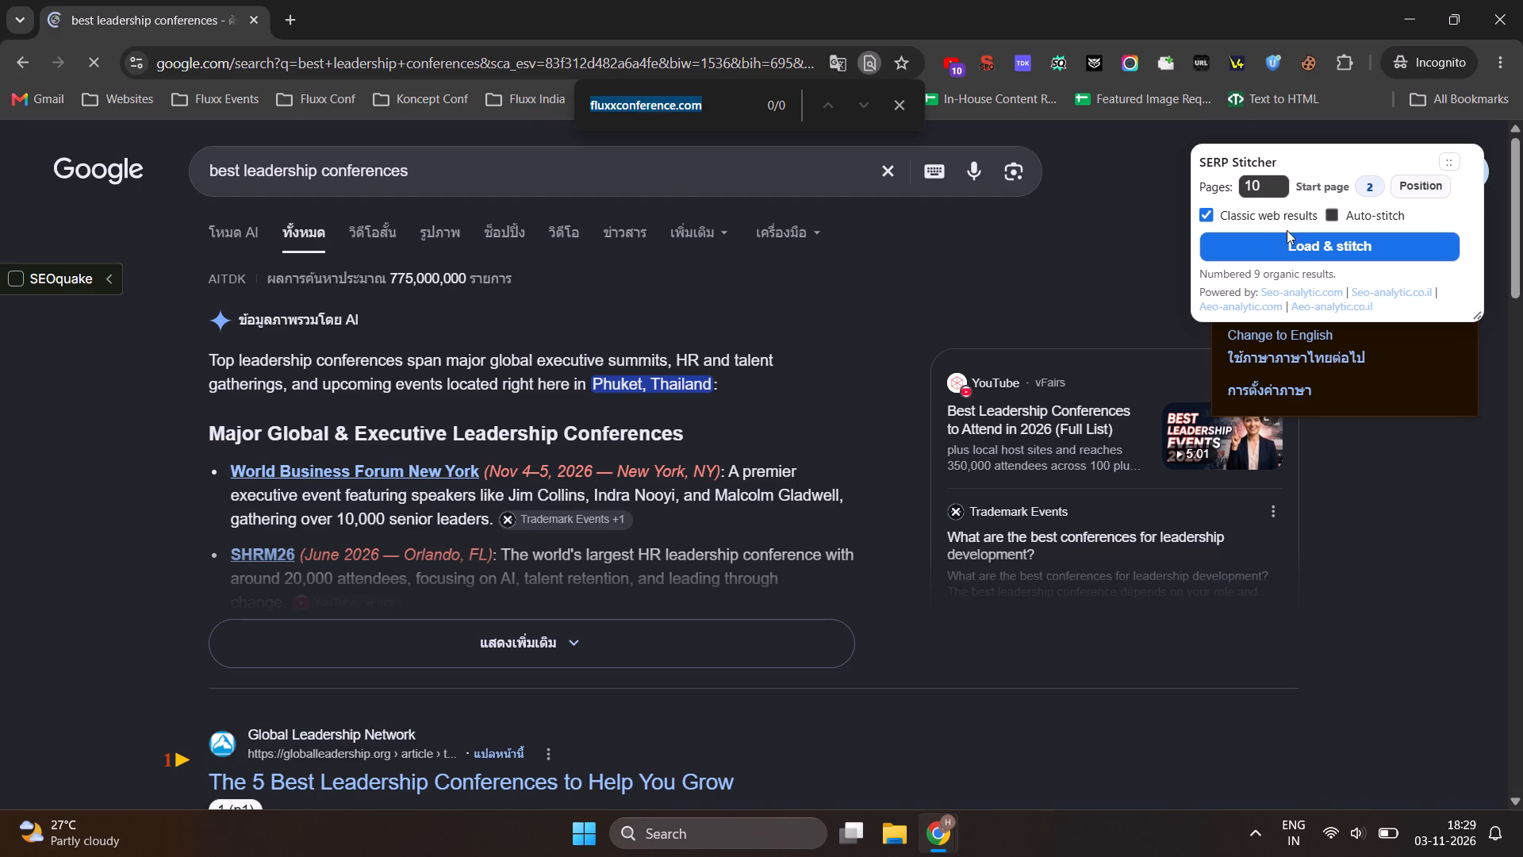
Load and stitch 10 pages of Google results for best leadership conferences with SERP Stitcher and look for the Fluxx Conference listing.
{"action": "left_click", "coordinate": [1287, 248]}
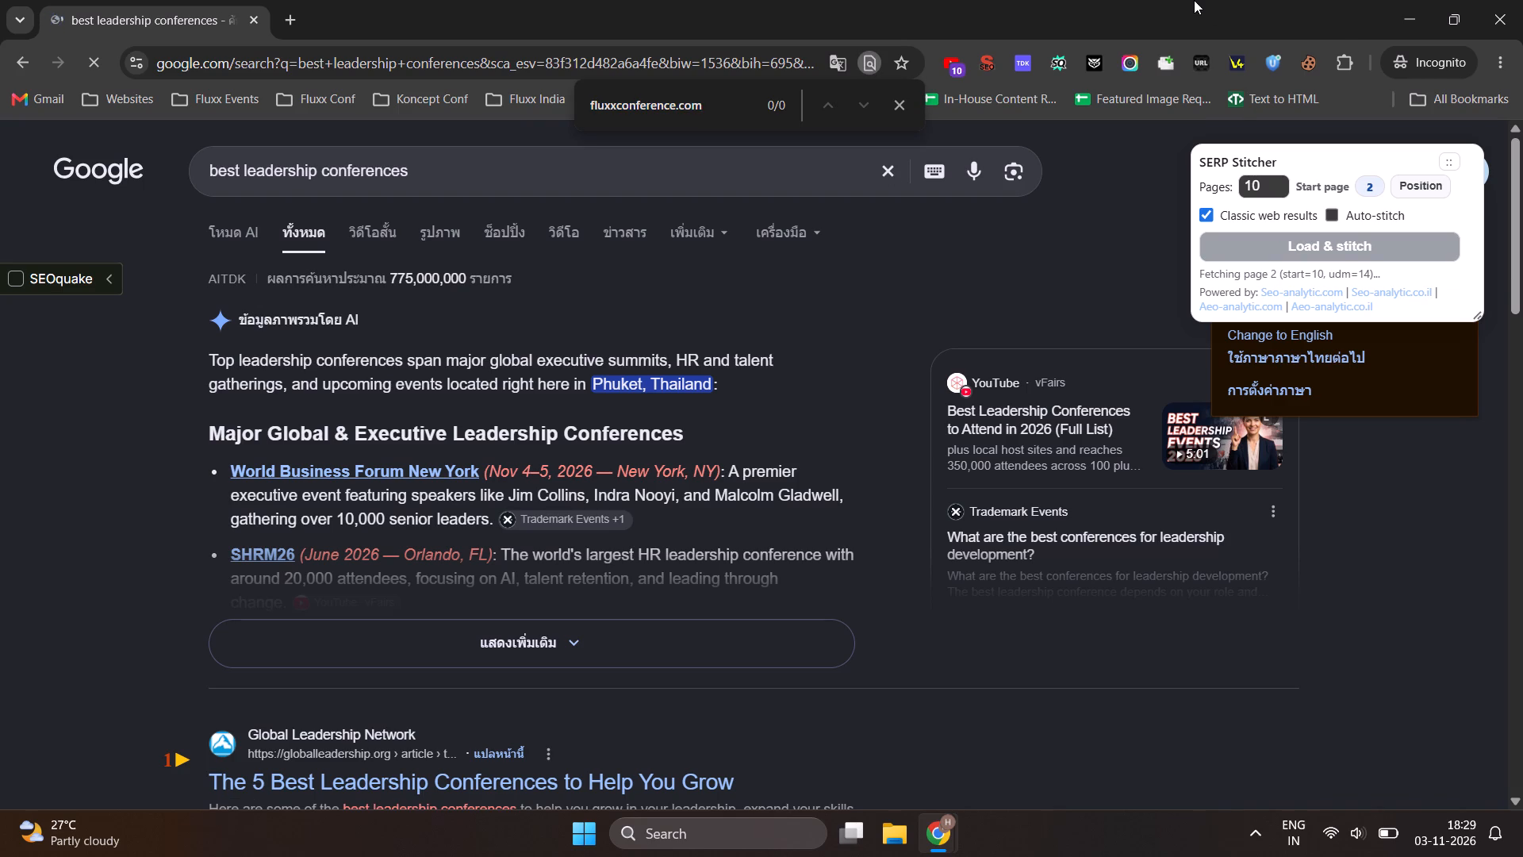
{"action": "scroll", "coordinate": [1068, 536], "scroll_direction": "down", "scroll_amount": 8}
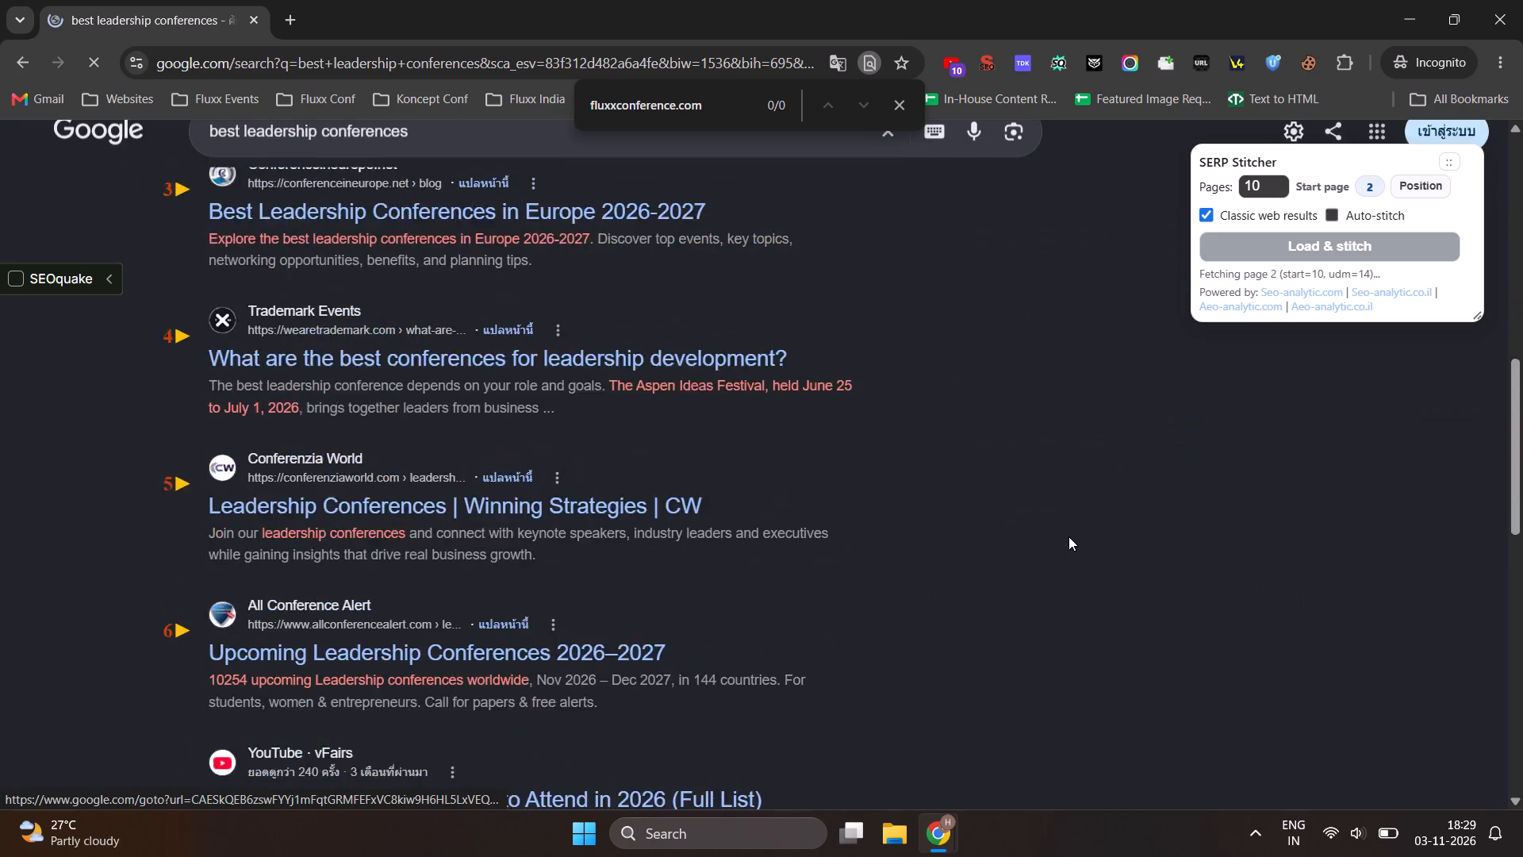
{"action": "scroll", "coordinate": [1068, 536], "scroll_direction": "down", "scroll_amount": 15}
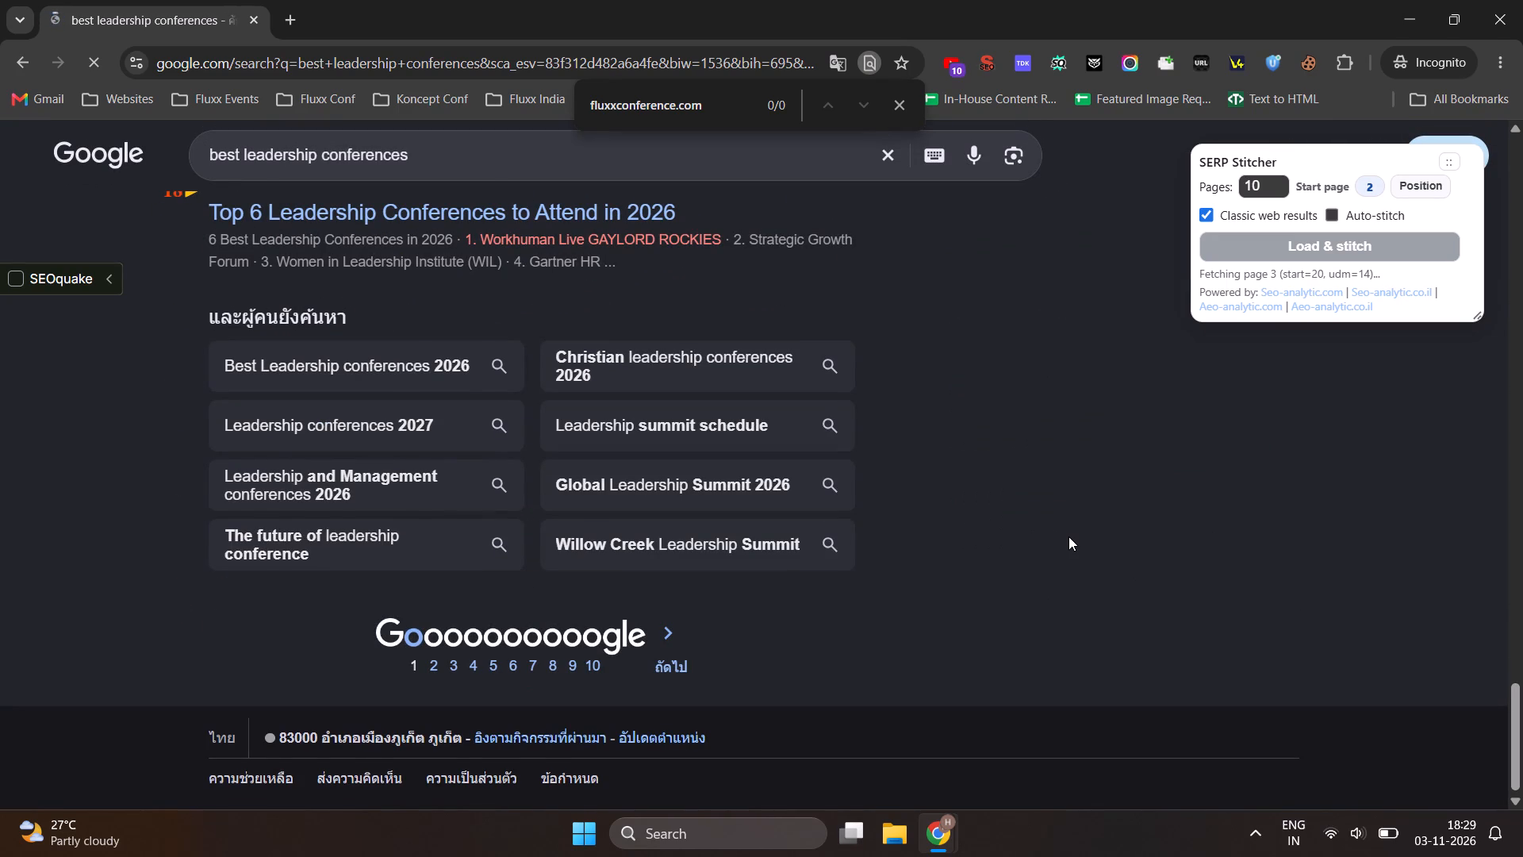
{"action": "scroll", "coordinate": [1068, 536], "scroll_direction": "right", "scroll_amount": 1}
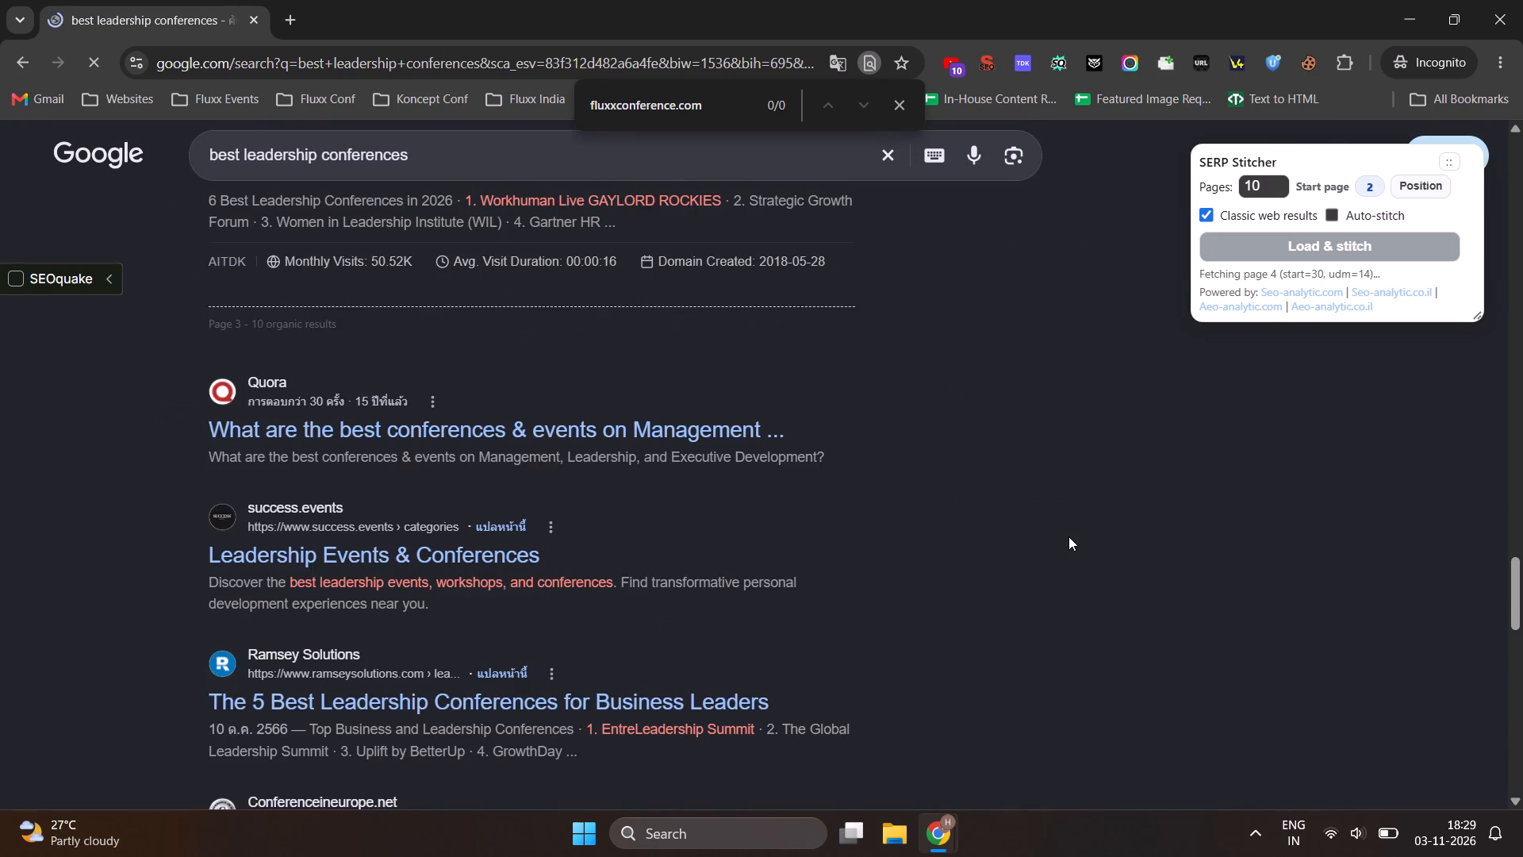
{"action": "scroll", "coordinate": [1068, 536], "scroll_direction": "down", "scroll_amount": 10}
{"action": "scroll", "coordinate": [1068, 536], "scroll_direction": "up", "scroll_amount": 1}
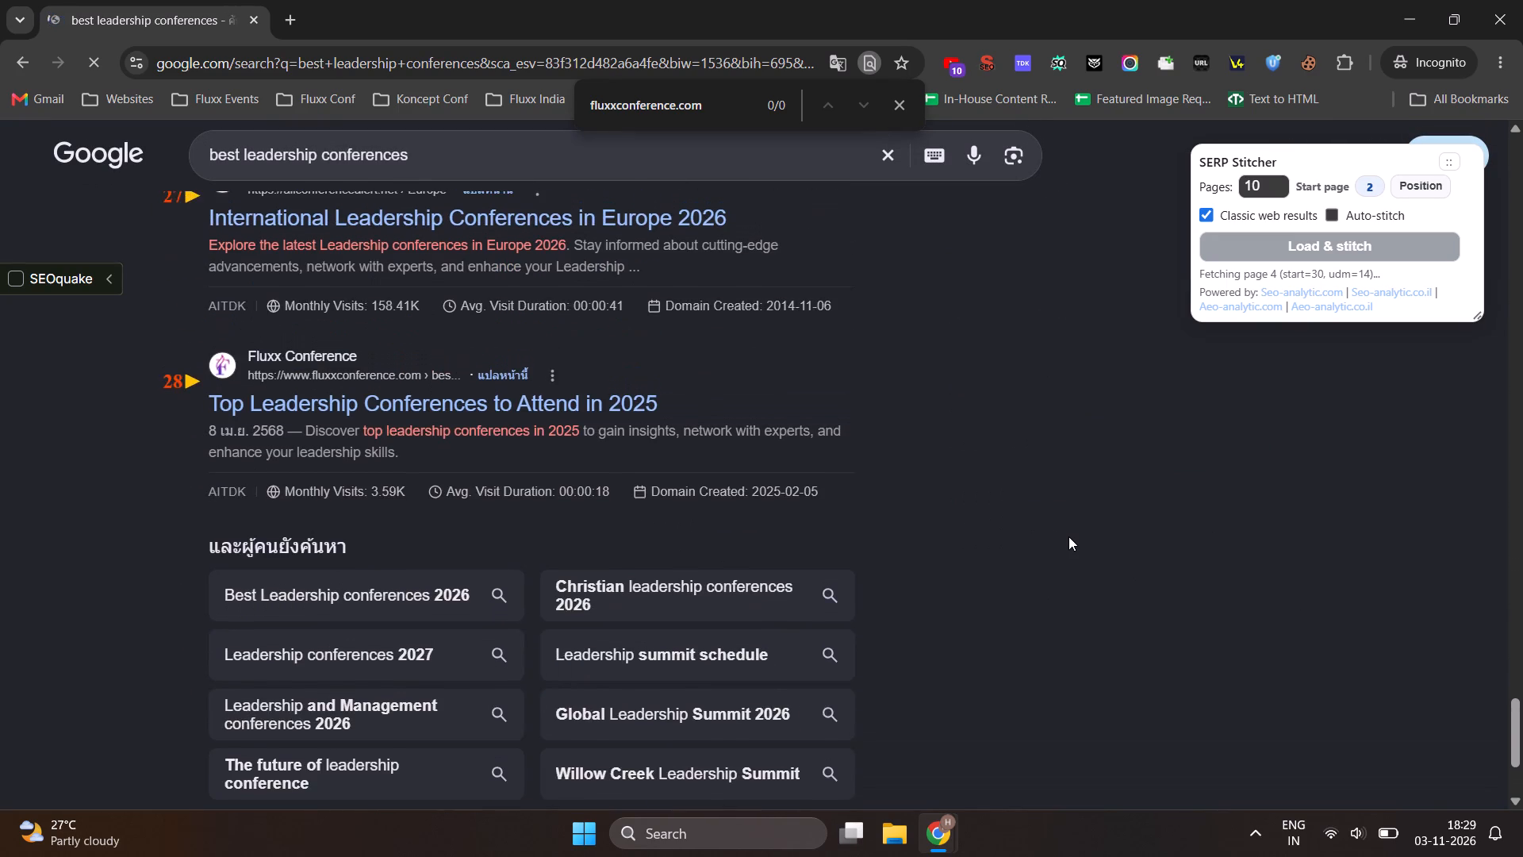
{"action": "scroll", "coordinate": [1068, 536], "scroll_direction": "up", "scroll_amount": 2}
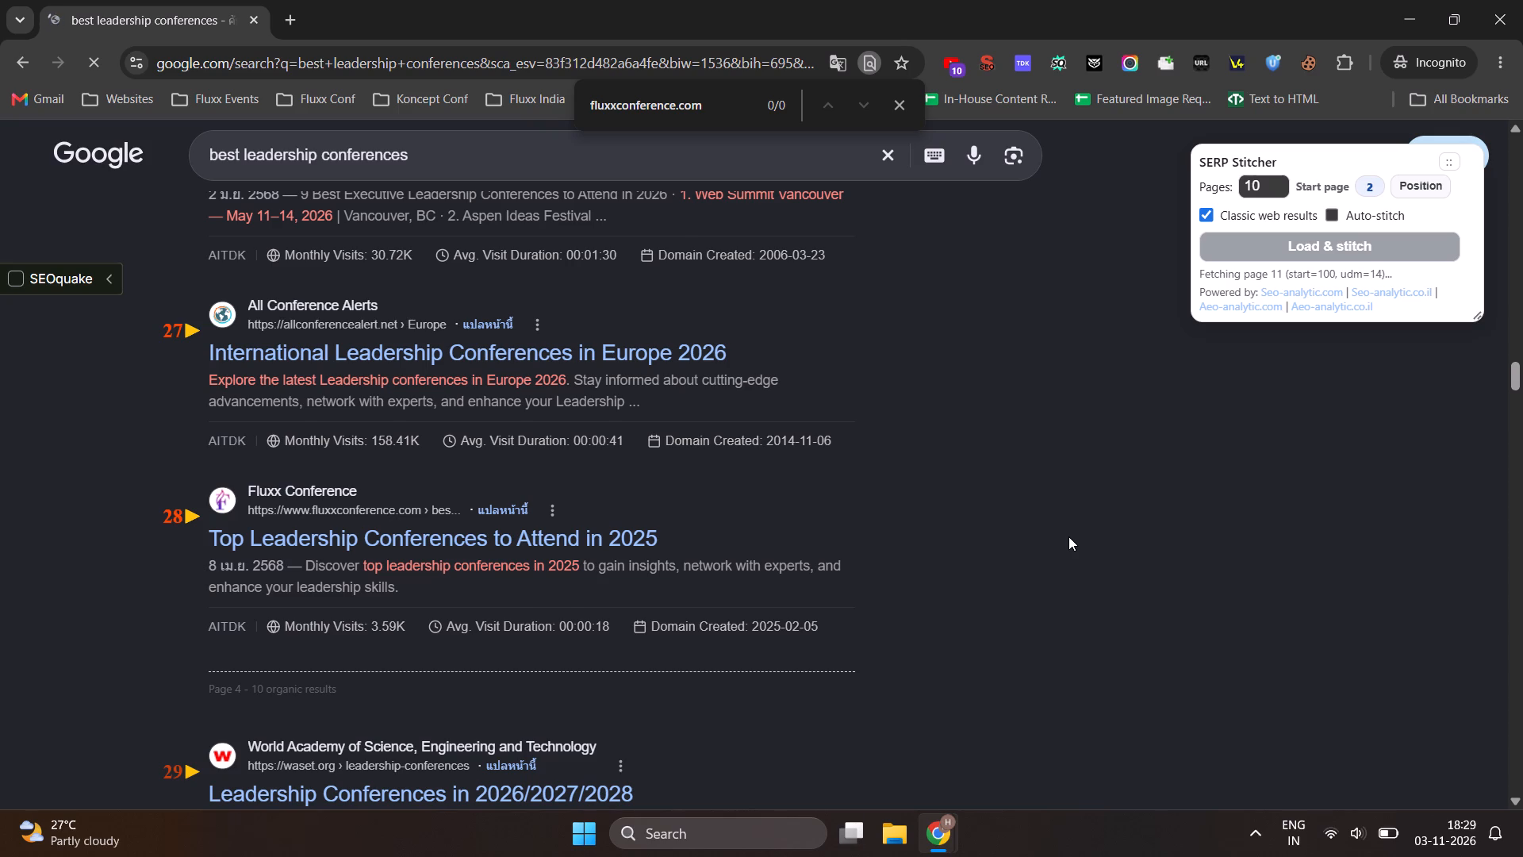
{"action": "scroll", "coordinate": [1068, 536], "scroll_direction": "down", "scroll_amount": 12}
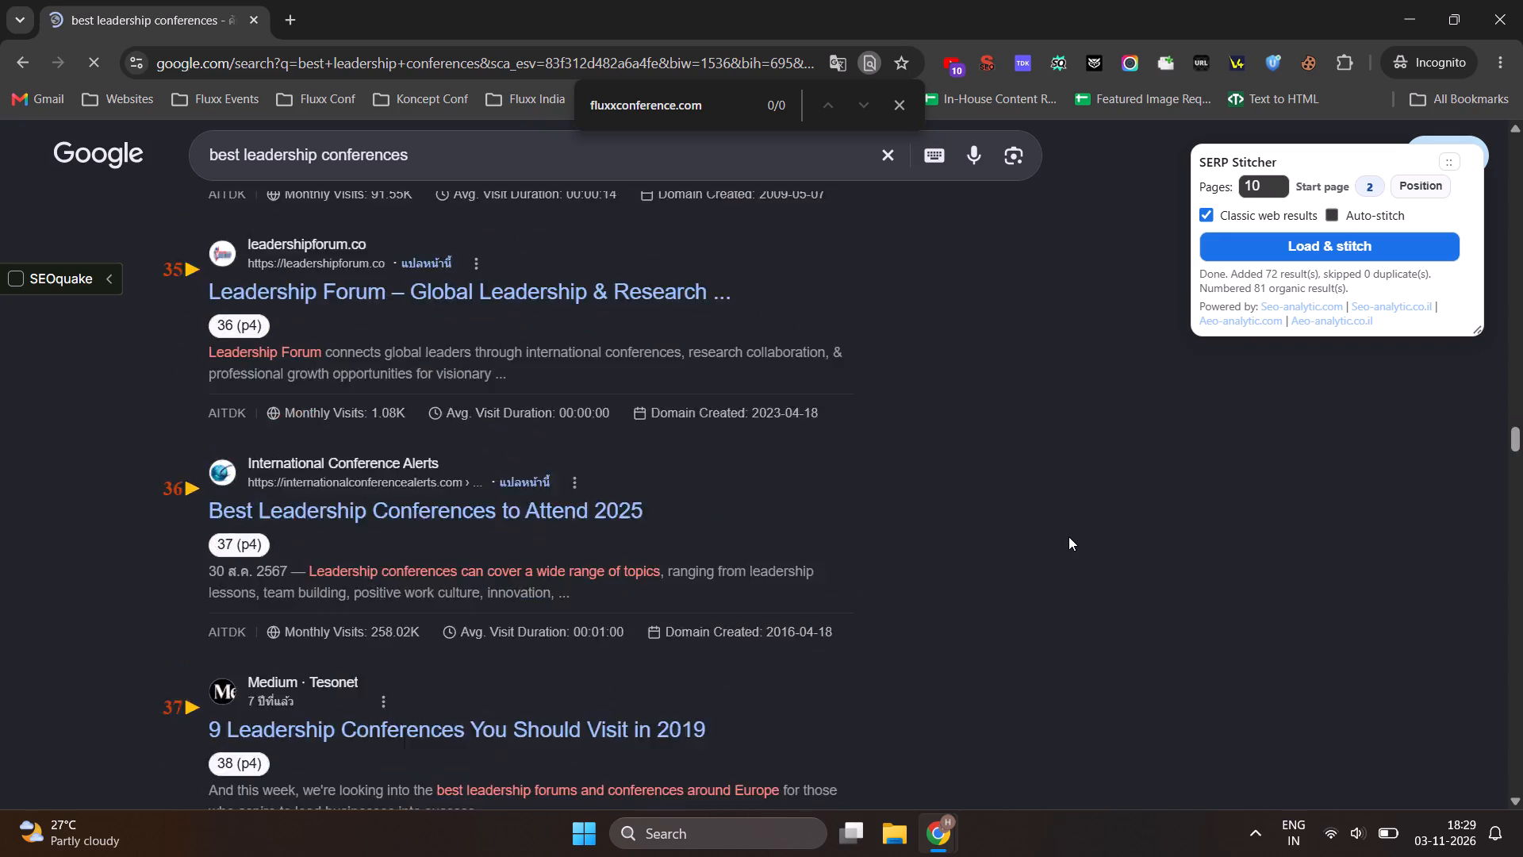
{"action": "scroll", "coordinate": [1068, 536], "scroll_direction": "down", "scroll_amount": 18}
{"action": "scroll", "coordinate": [1068, 536], "scroll_direction": "down", "scroll_amount": 4}
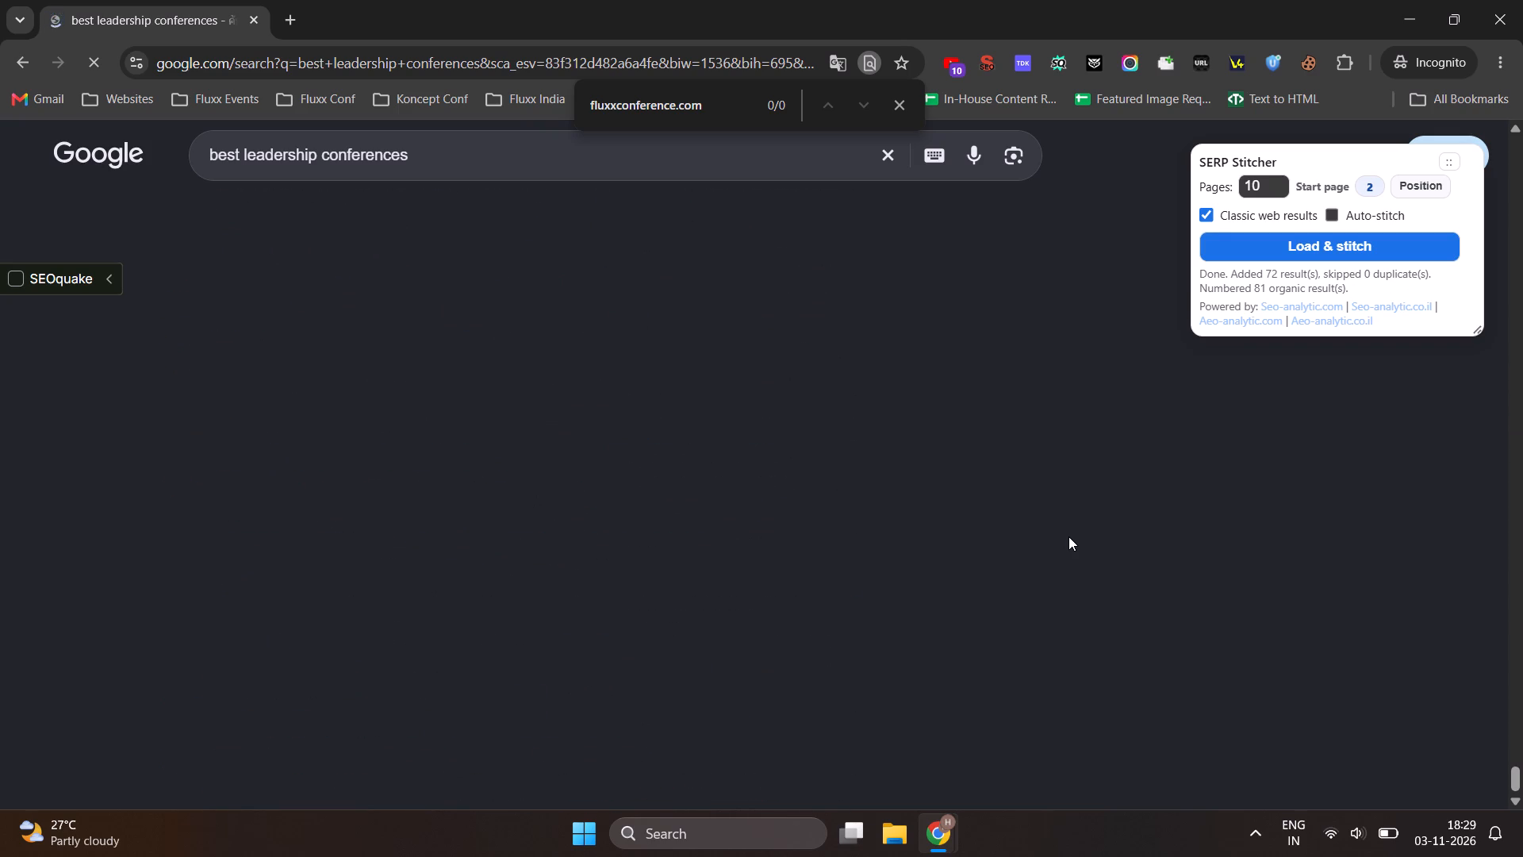
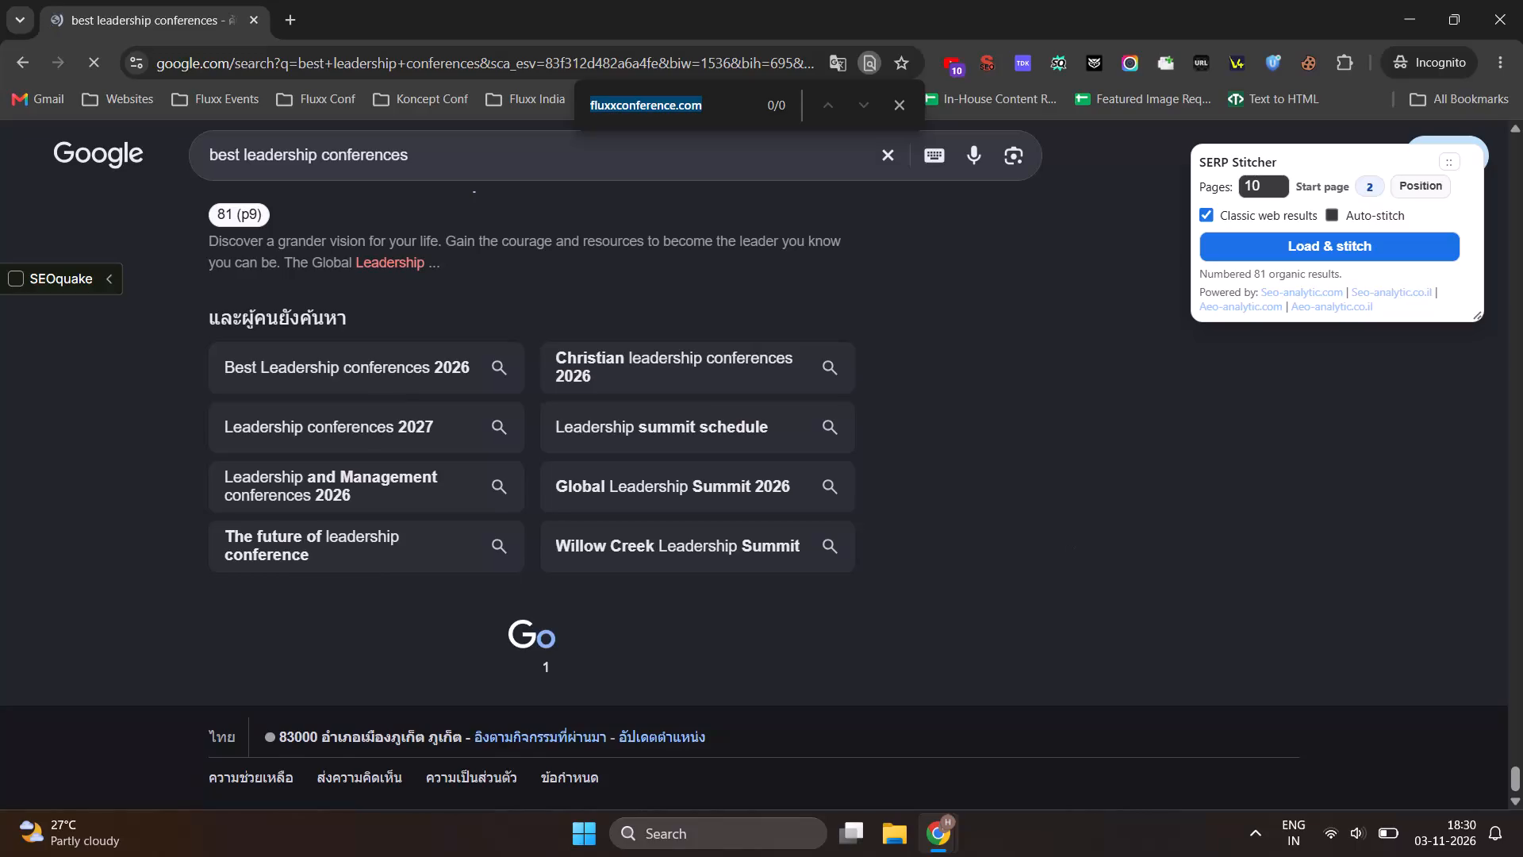
Switch to the FLUXX Conference Rankings sheet and set the rank for best leadership conferences in cell D31 to 29.
{"action": "key", "text": "alt+Tab"}
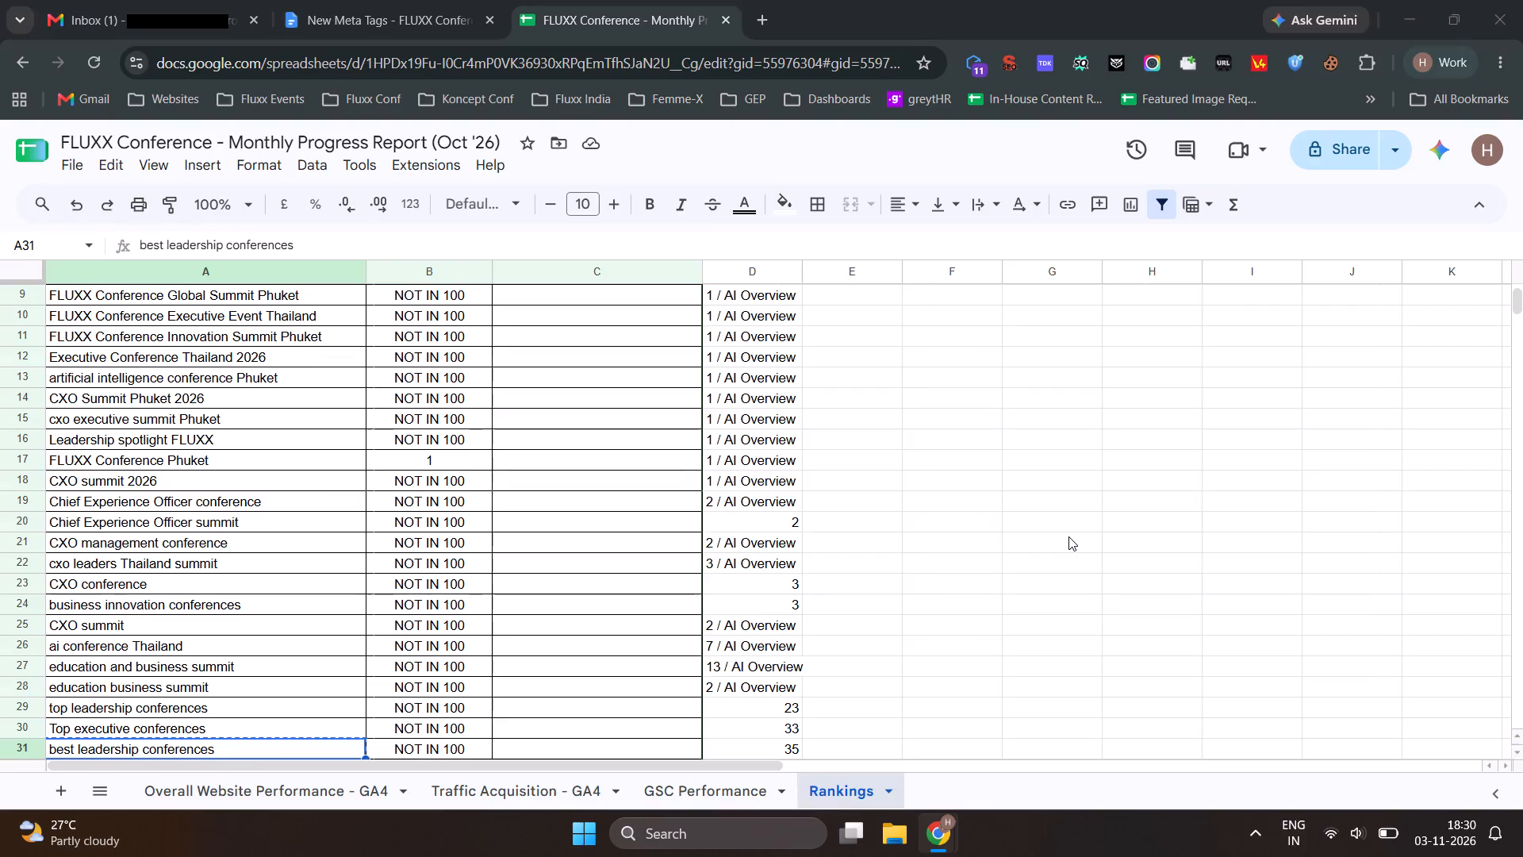
{"action": "key", "text": "Right"}
{"action": "key", "text": "Right"}
{"action": "key", "text": "Right"}
{"action": "key", "text": "Right"}
{"action": "key", "text": "Left"}
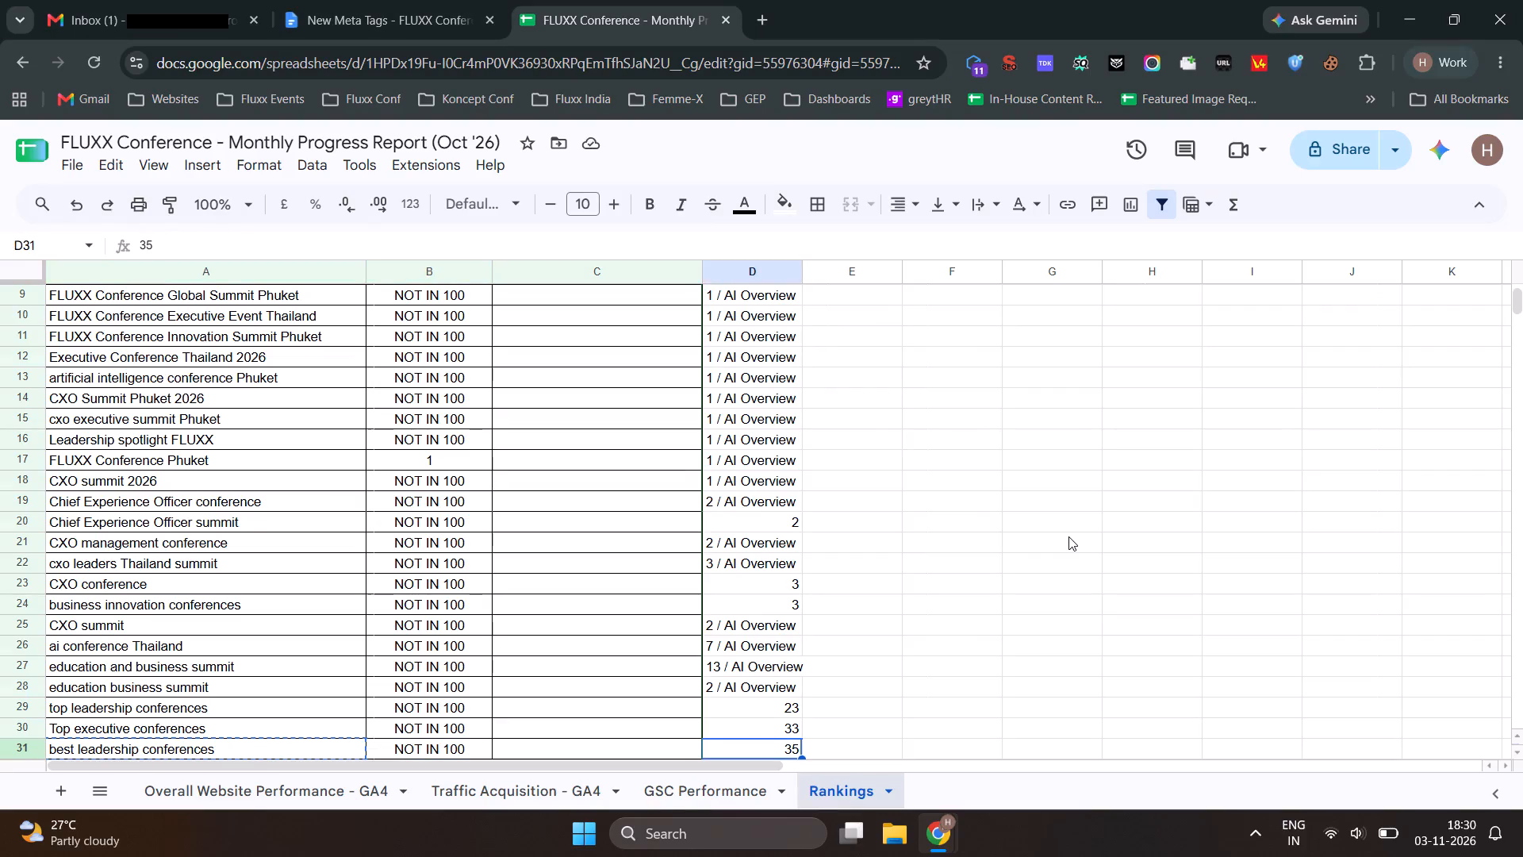
{"action": "type", "text": "29"}
{"action": "key", "text": "Return"}
Copy the keyword best leadership conferences 2026 from cell A32 and search Google for it in the incognito window.
{"action": "key", "text": "Left"}
{"action": "key", "text": "Left"}
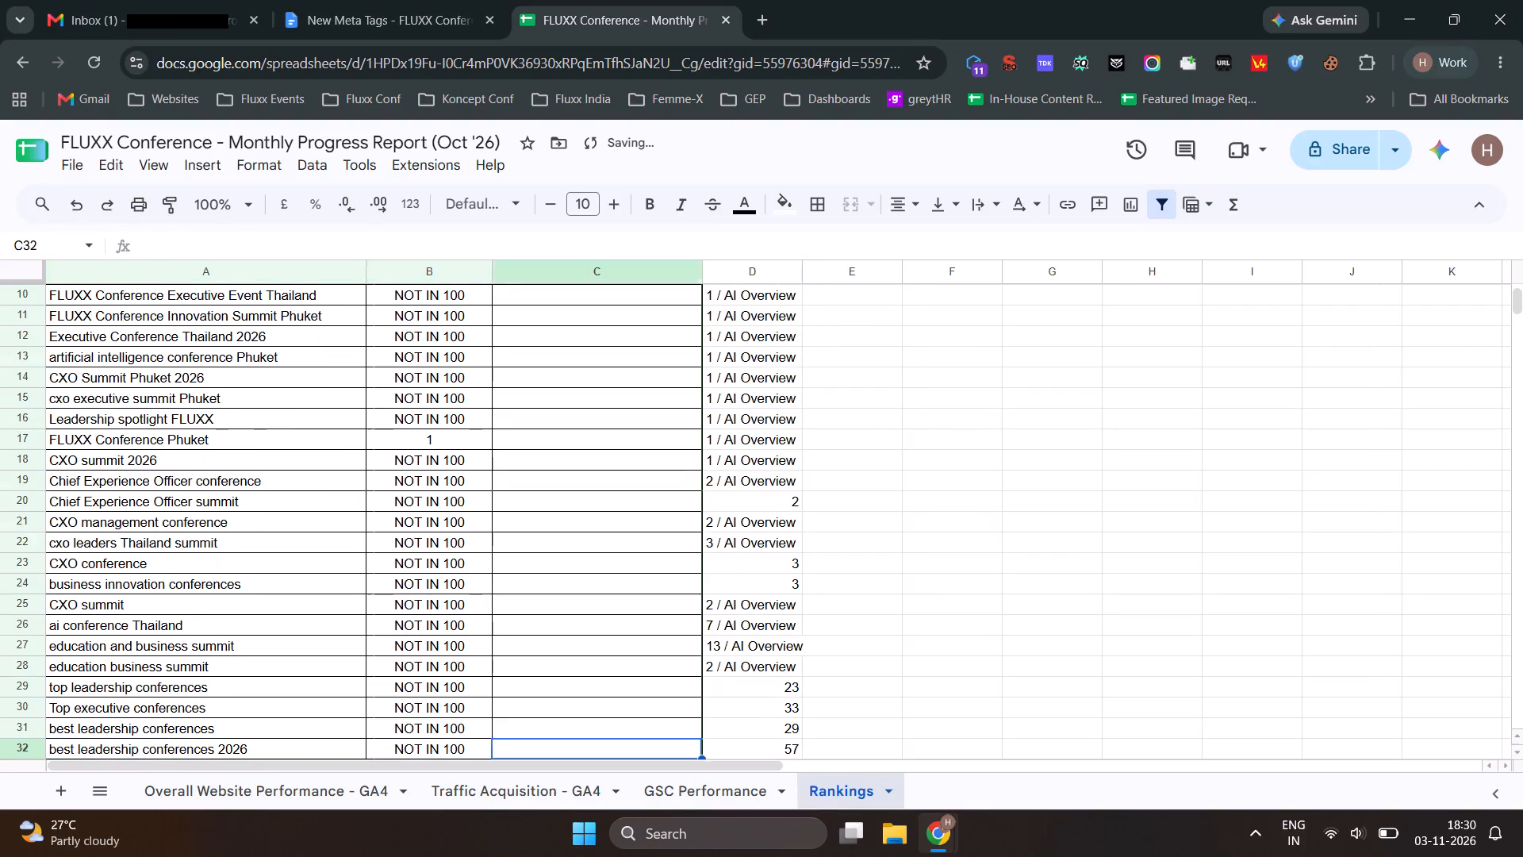
{"action": "key", "text": "Left"}
{"action": "key", "text": "ctrl+c"}
{"action": "key", "text": "alt+Tab"}
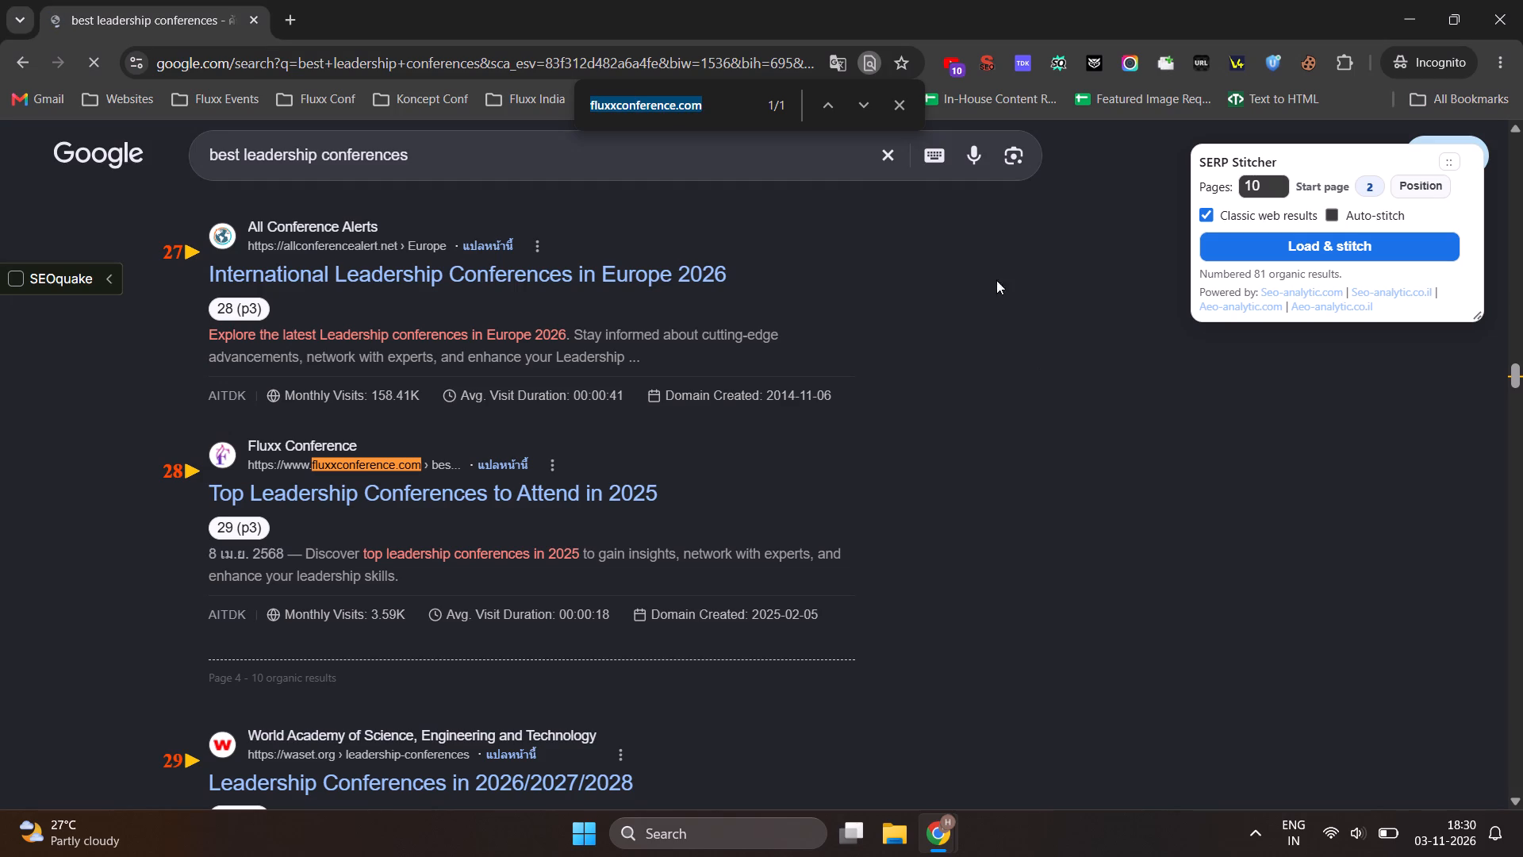
{"action": "left_click", "coordinate": [883, 153]}
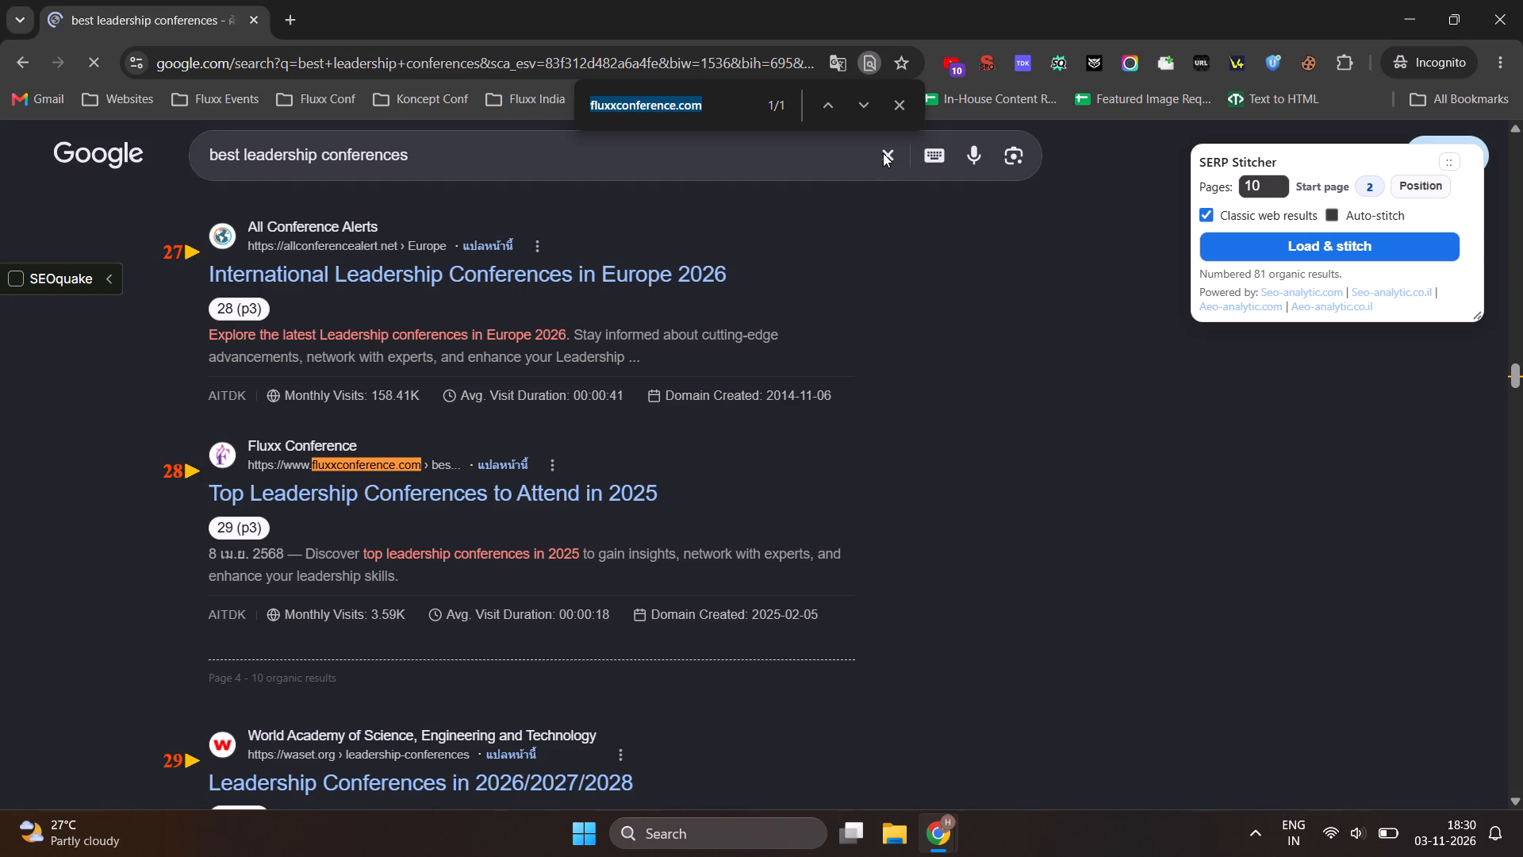
{"action": "left_click", "coordinate": [883, 153]}
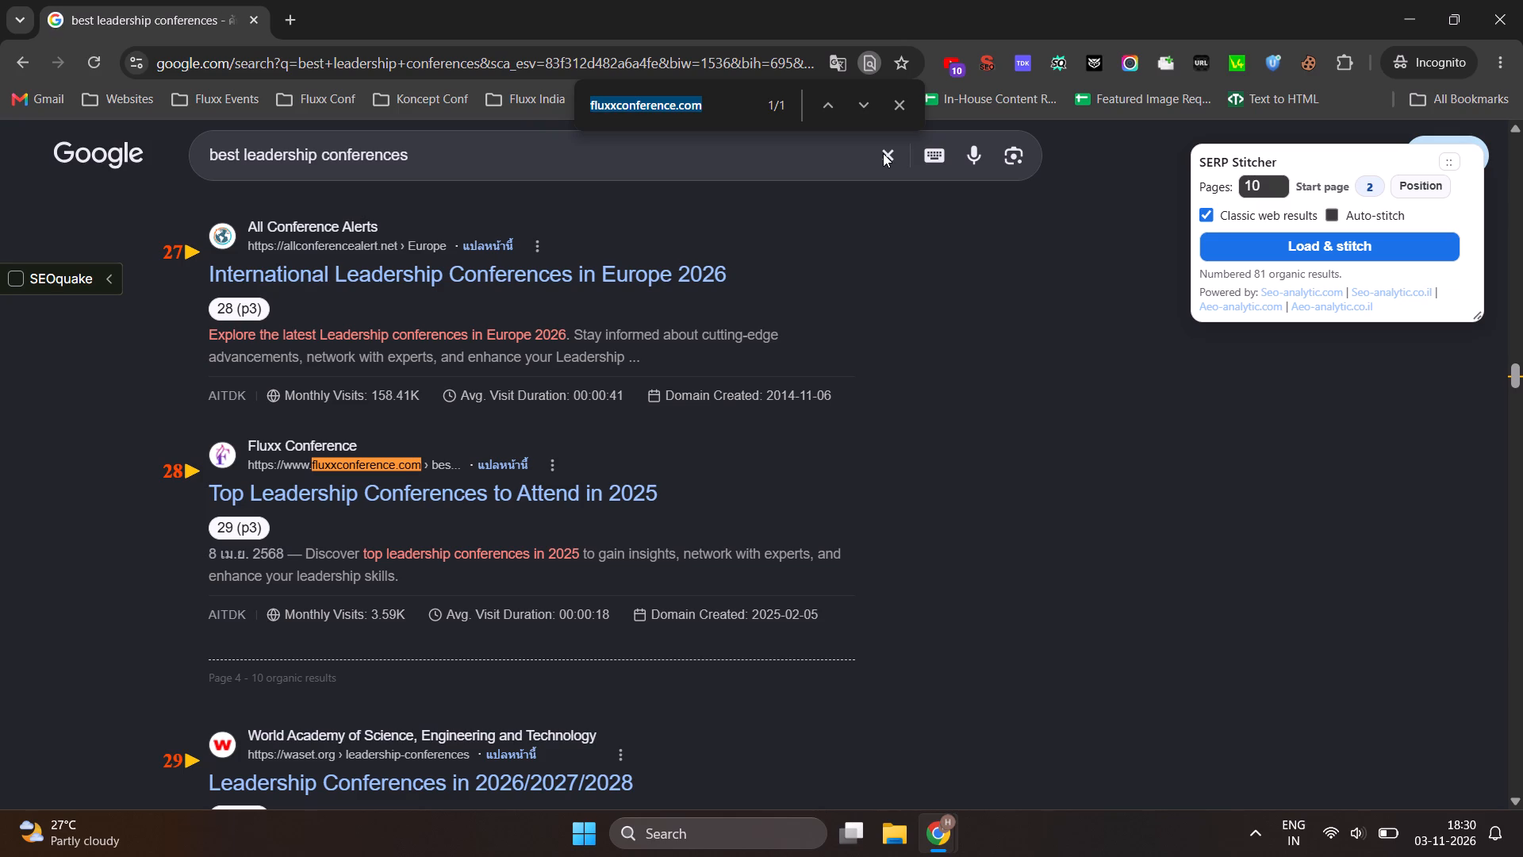
{"action": "left_click", "coordinate": [891, 156]}
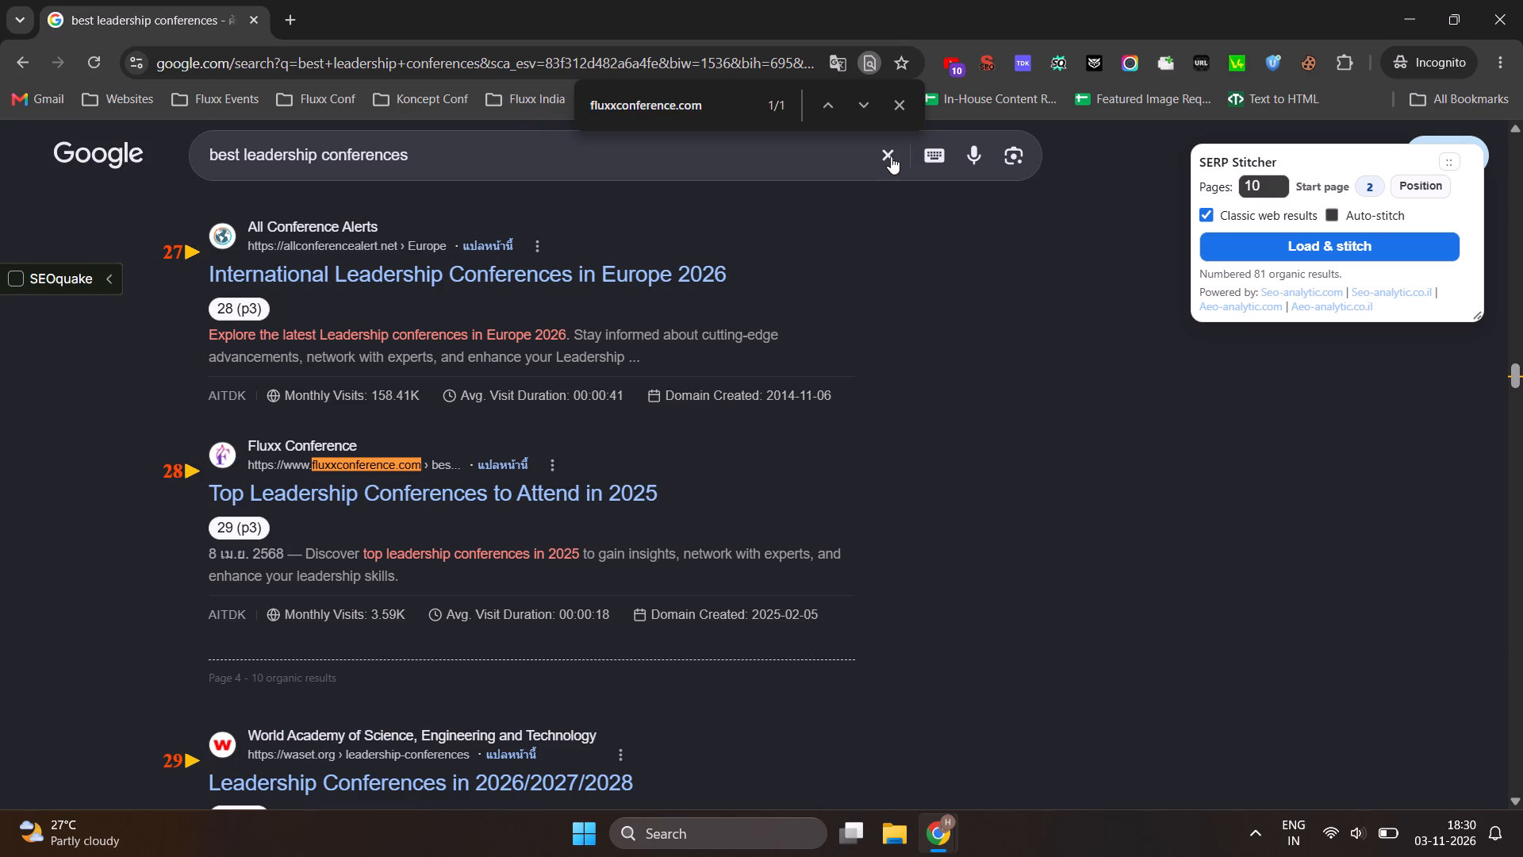
{"action": "key", "text": "ctrl+v"}
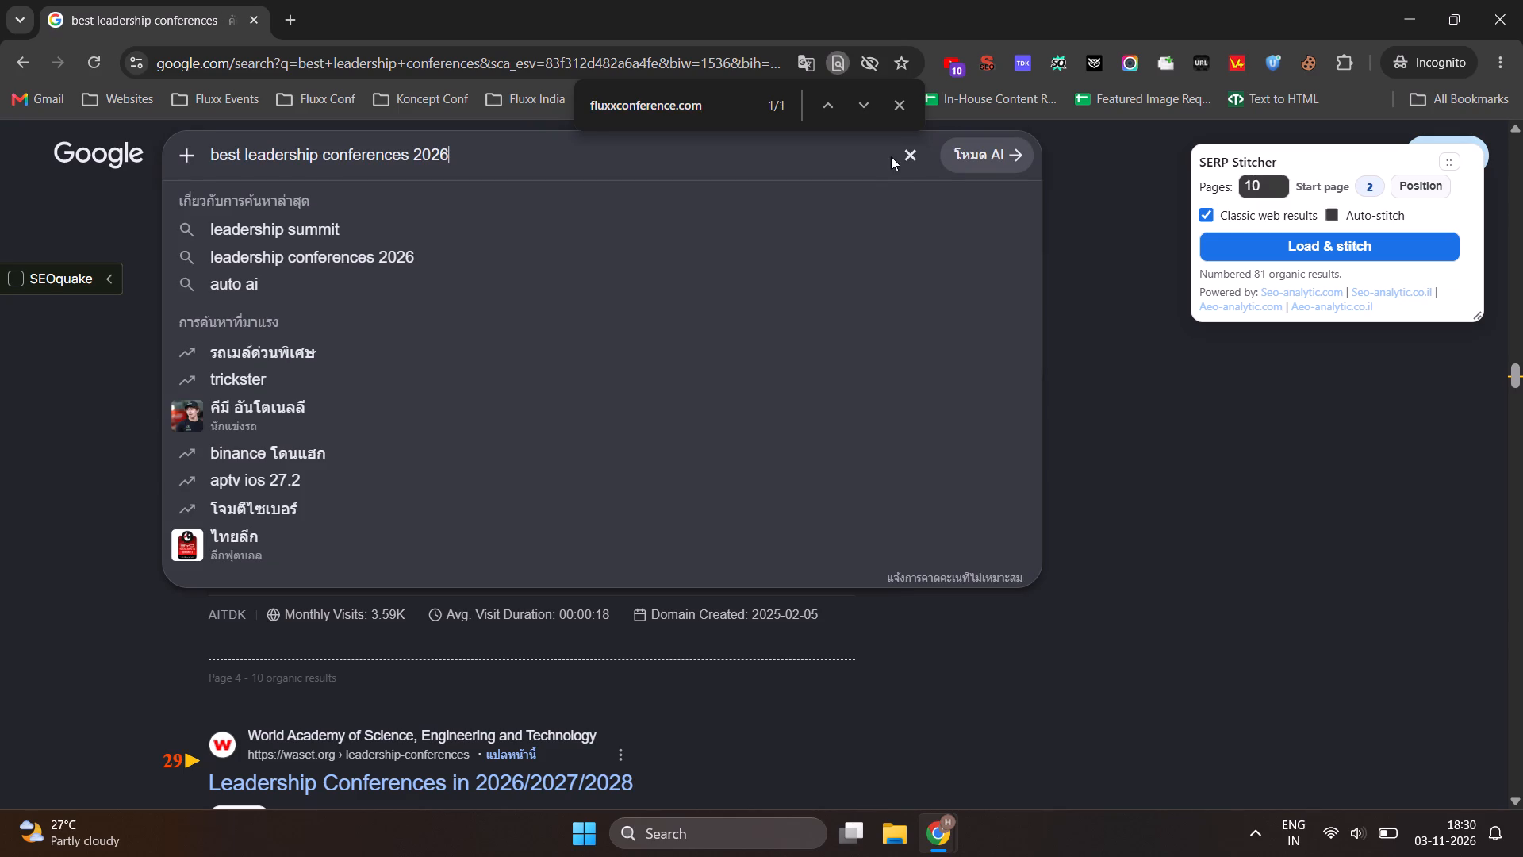
{"action": "key", "text": "Return"}
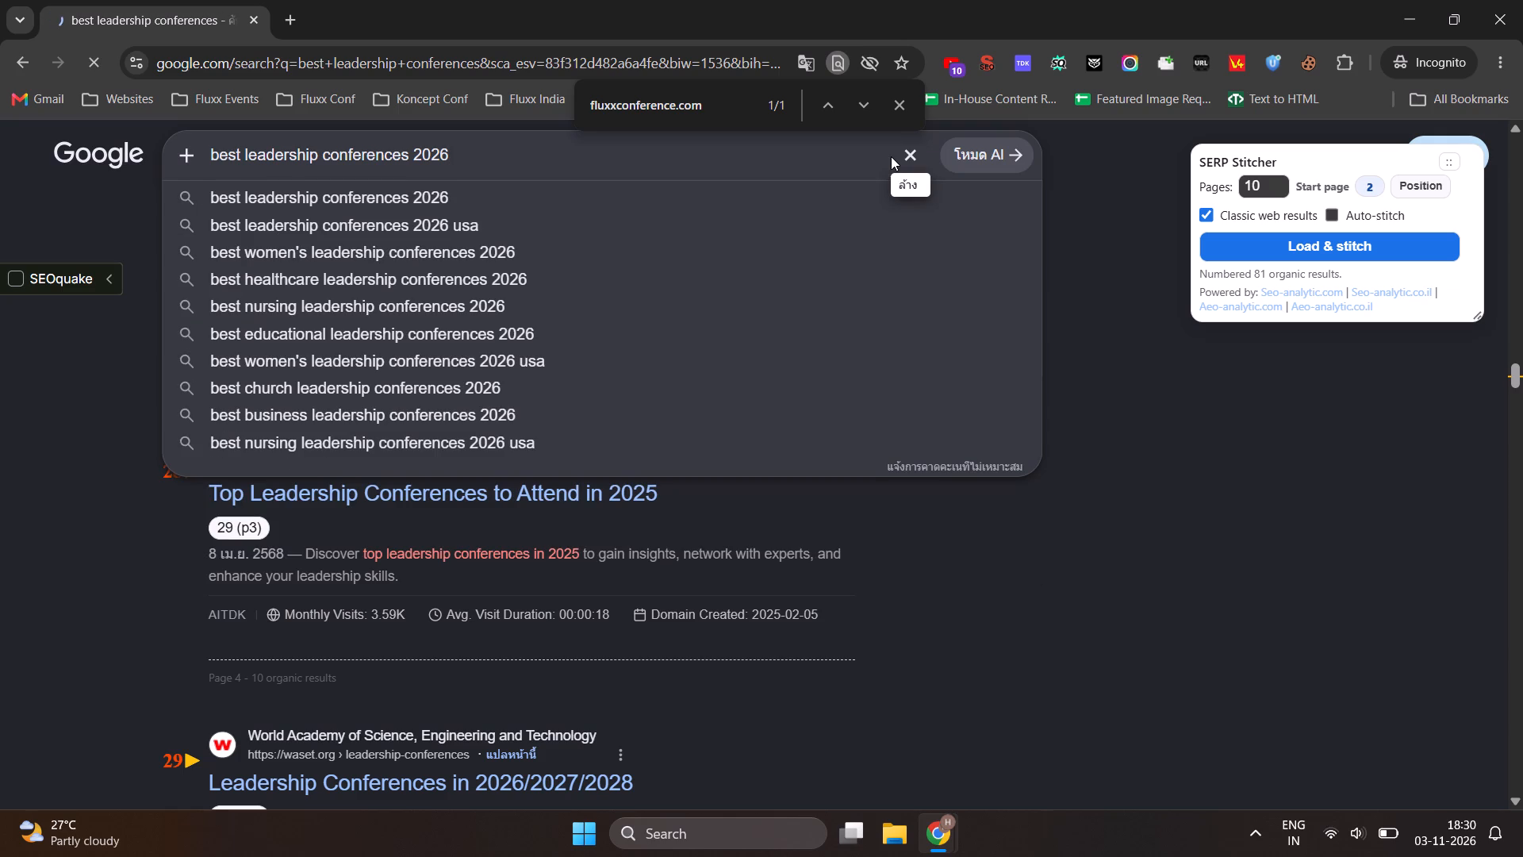
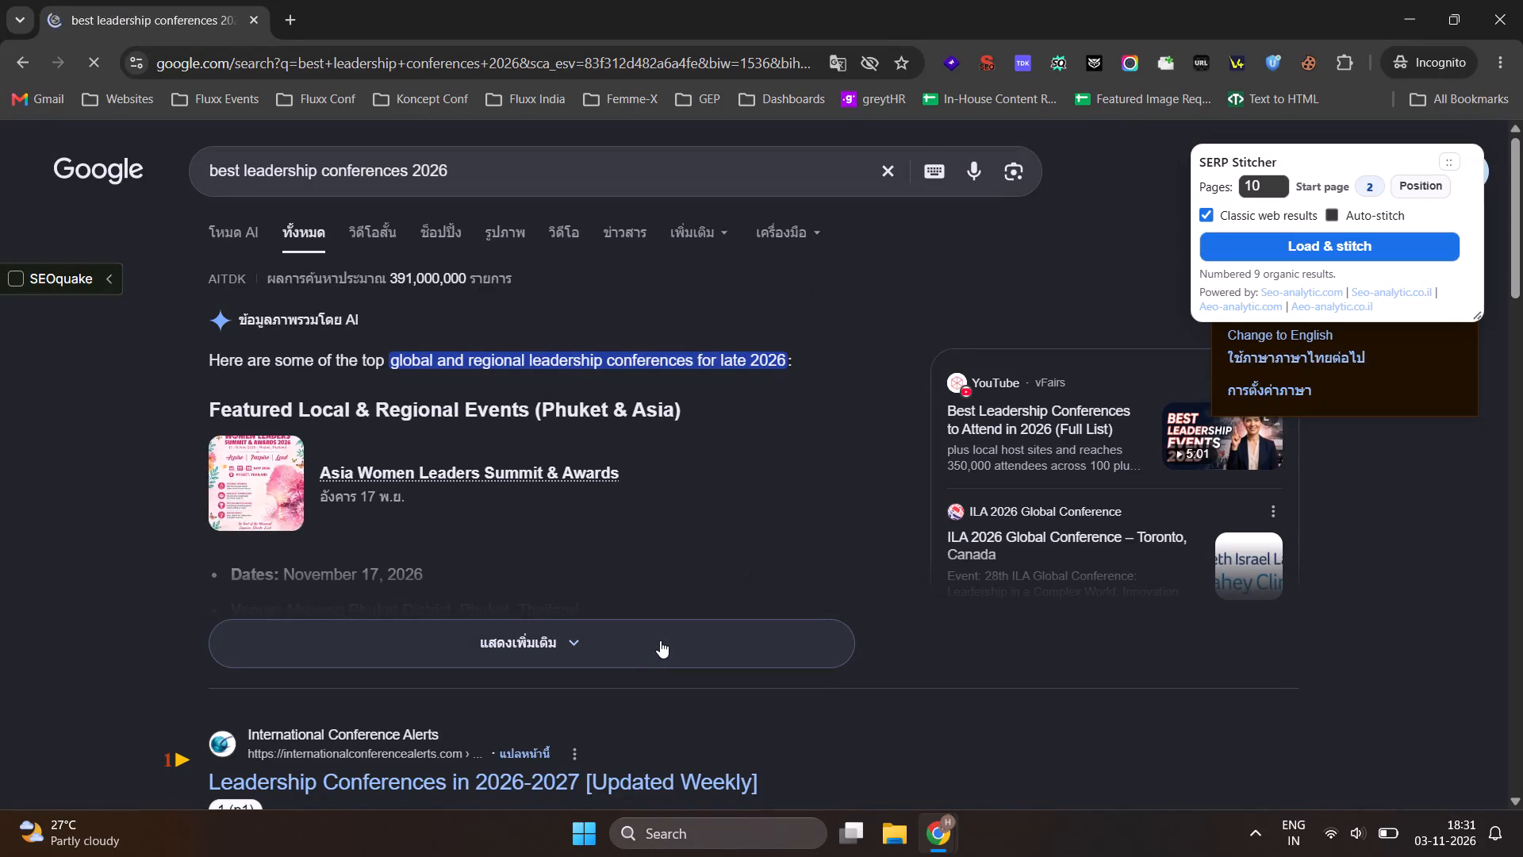
Check the first page of Google results for best leadership conferences 2026 for fluxxconference.com.
{"action": "scroll", "coordinate": [660, 640], "scroll_direction": "down", "scroll_amount": 16}
{"action": "key", "text": "ctrl+f"}
{"action": "key", "text": "Return"}
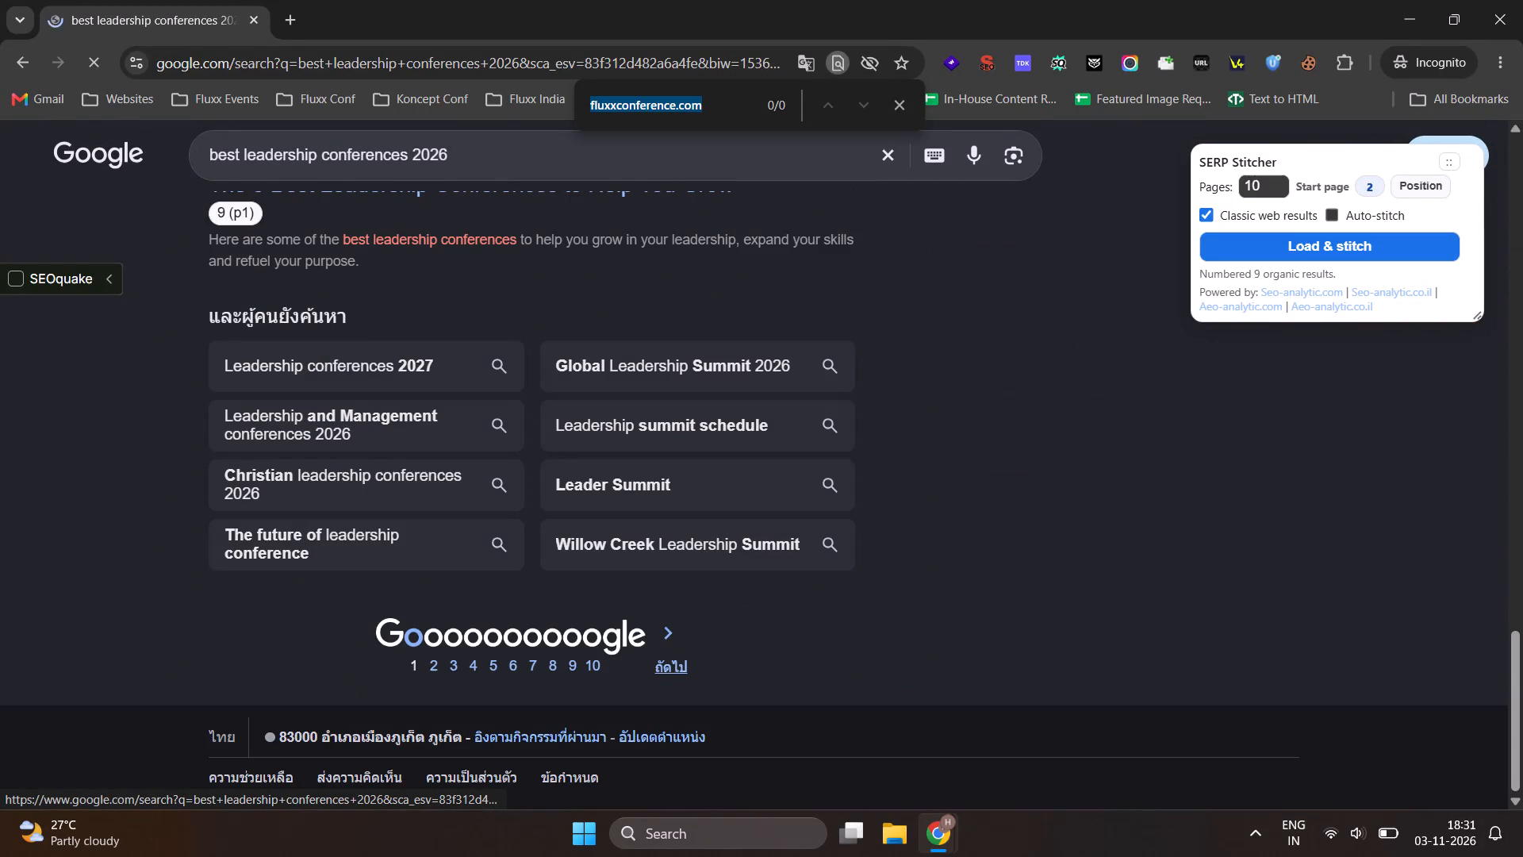
Load and stitch 10 pages of Google results for best leadership conferences 2026 with SERP Stitcher, starting from page 2.
{"action": "left_click", "coordinate": [1352, 252]}
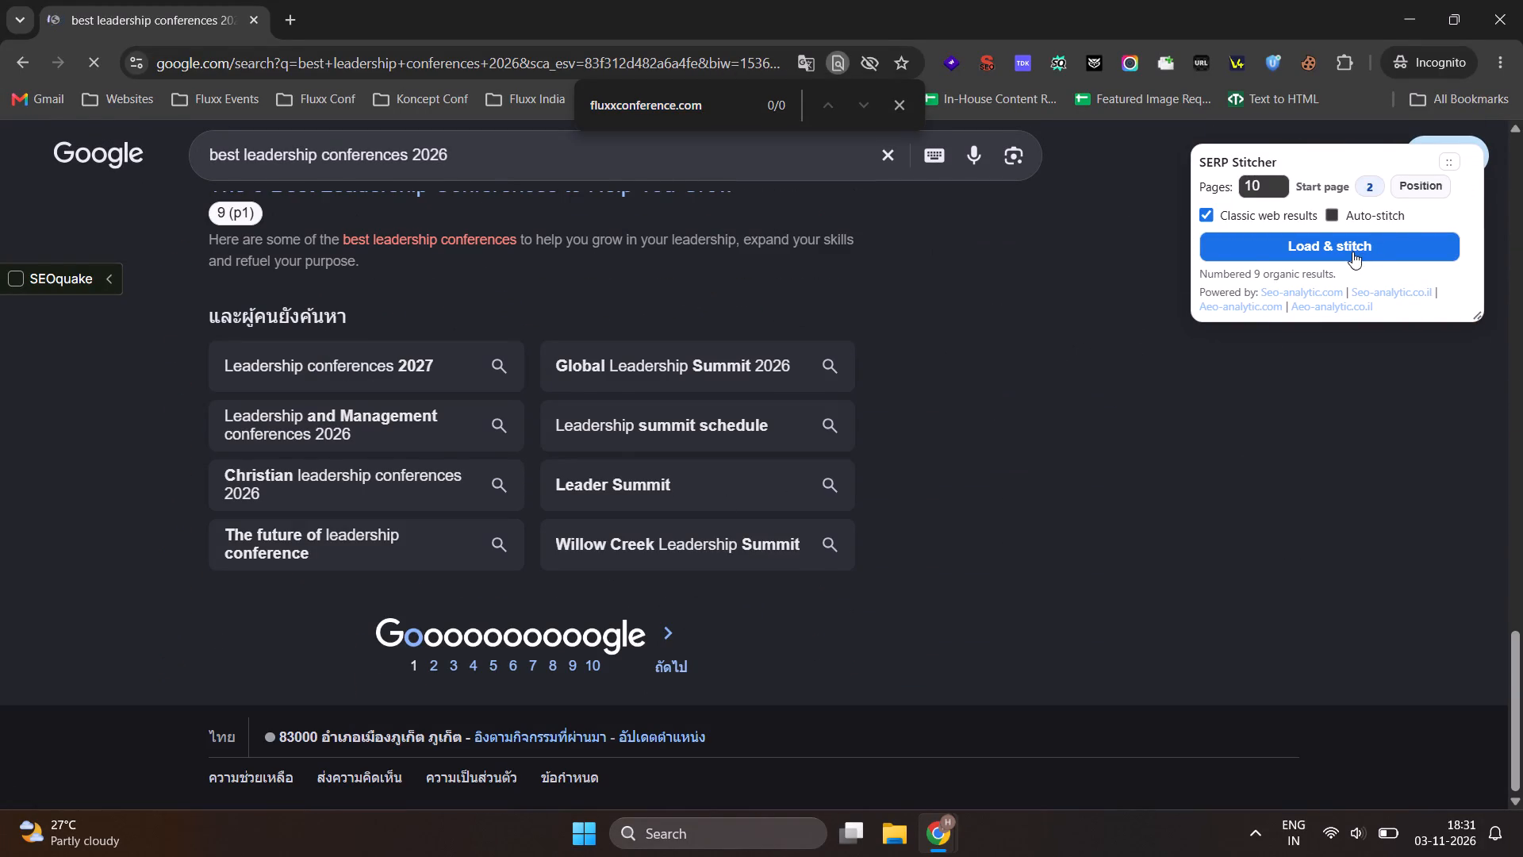
{"action": "scroll", "coordinate": [1124, 420], "scroll_direction": "down", "scroll_amount": 5}
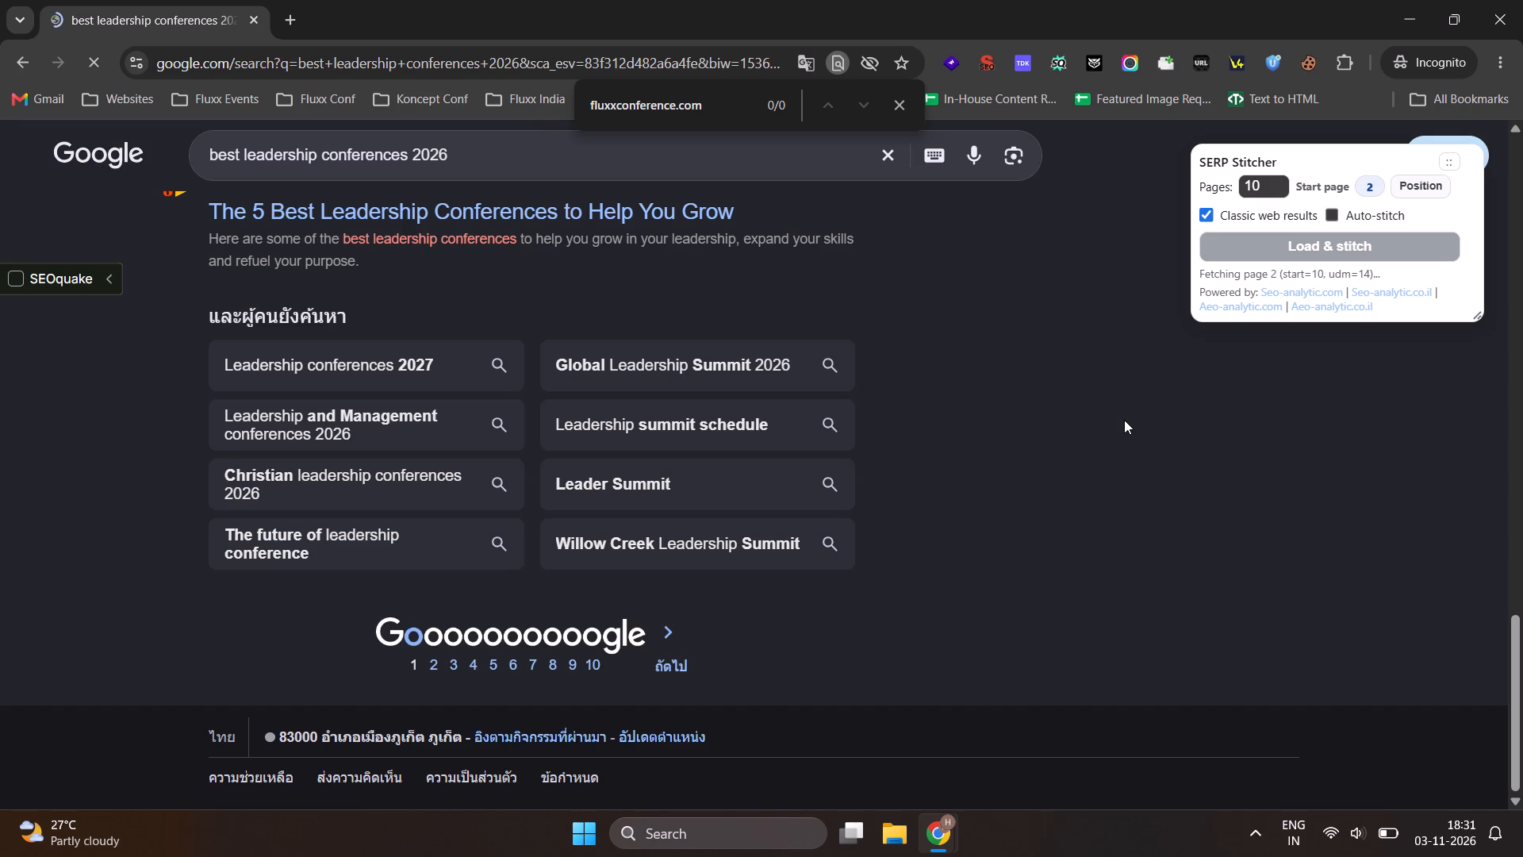
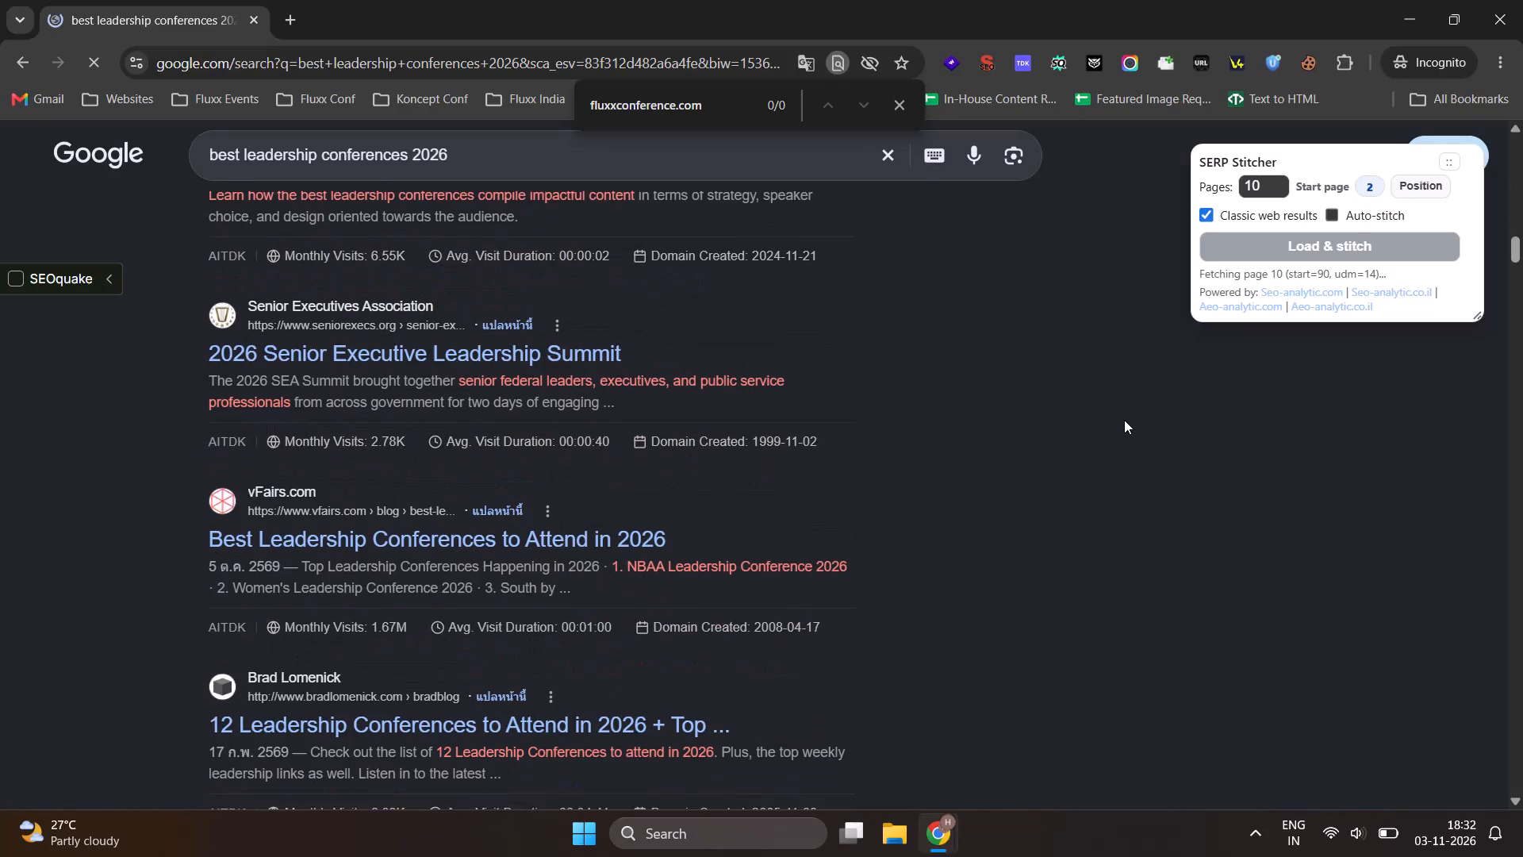
Look through the stitched Google results for best leadership conferences 2026 down to page 10 for fluxxconference.com.
{"action": "scroll", "coordinate": [1124, 420], "scroll_direction": "down", "scroll_amount": 4}
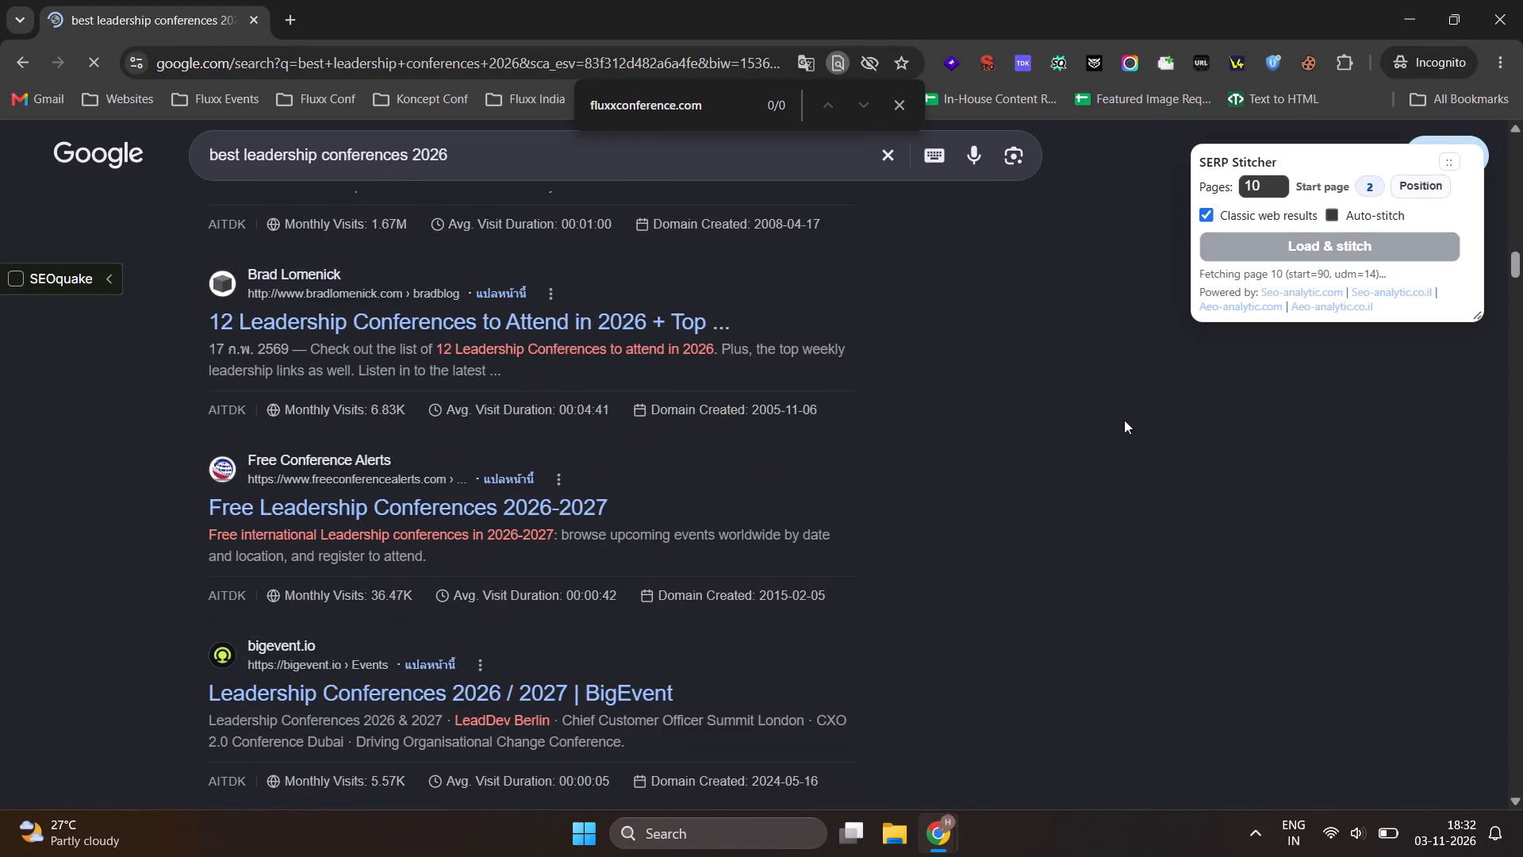
{"action": "scroll", "coordinate": [1124, 420], "scroll_direction": "down", "scroll_amount": 11}
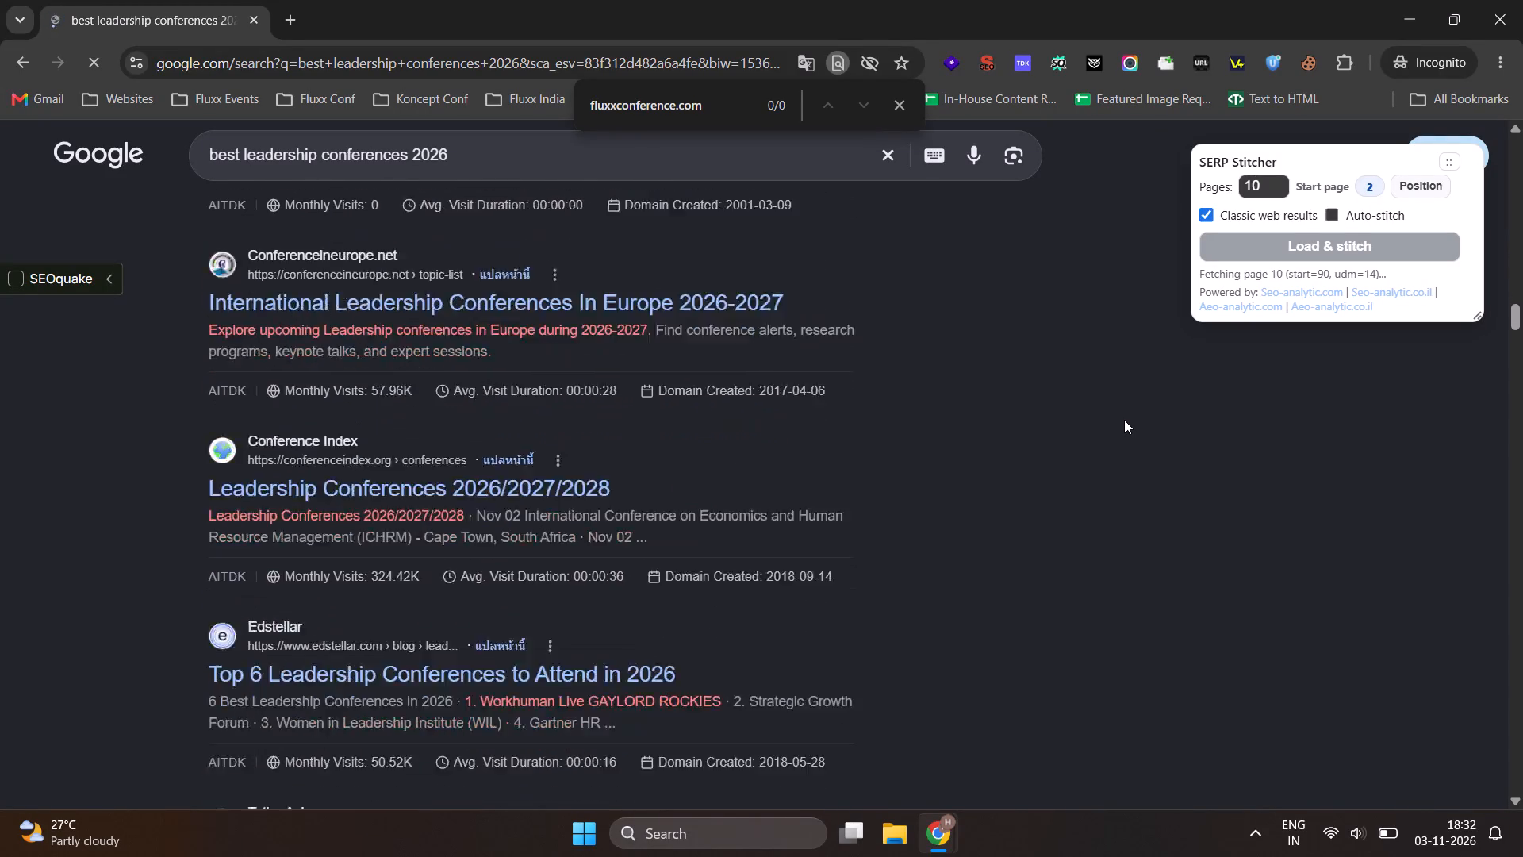
{"action": "scroll", "coordinate": [1124, 420], "scroll_direction": "down", "scroll_amount": 6}
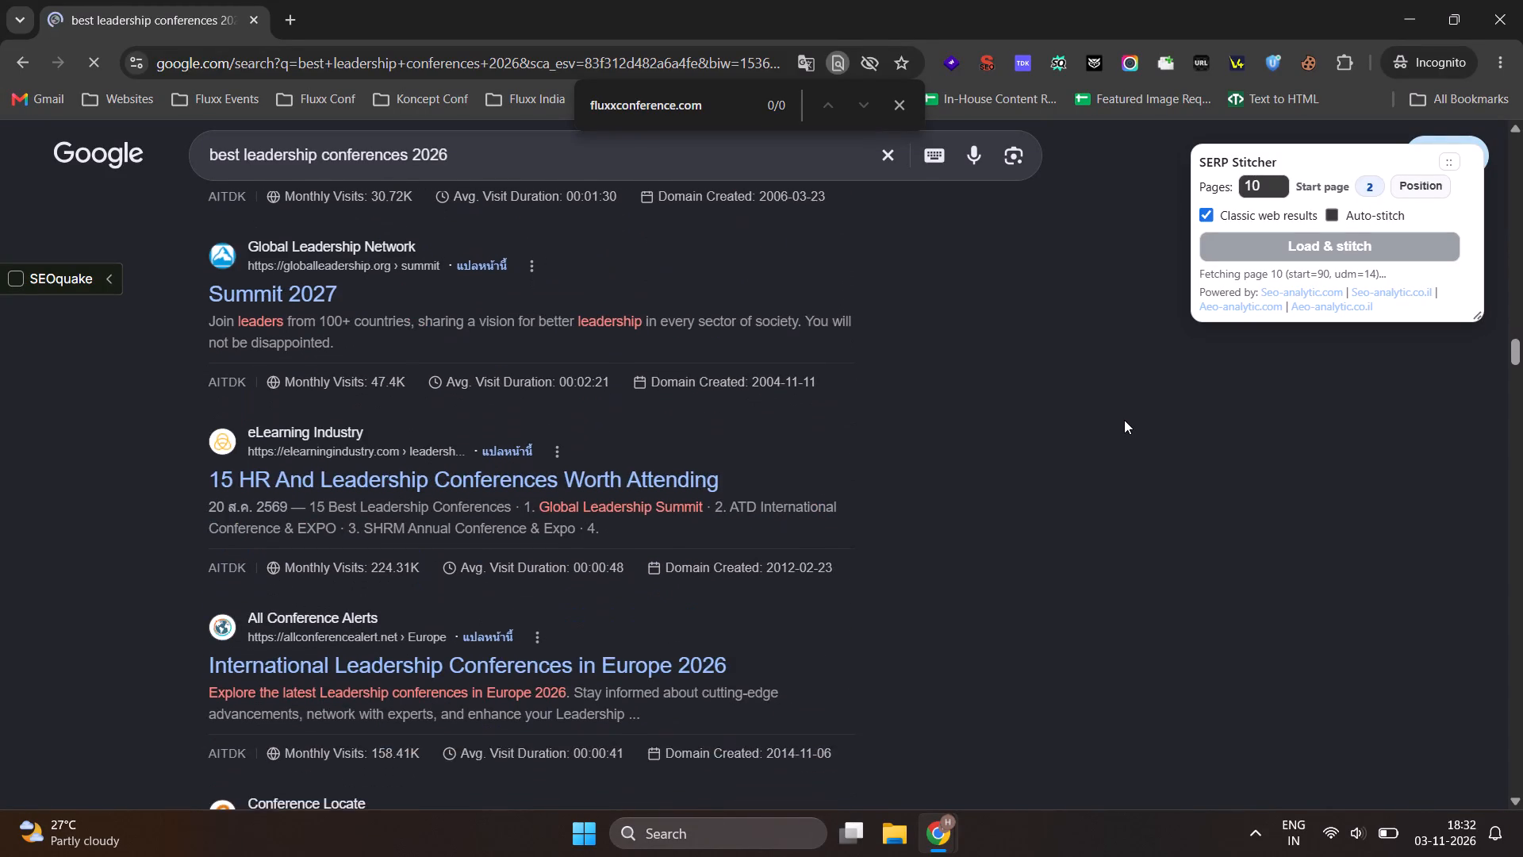
{"action": "scroll", "coordinate": [1124, 420], "scroll_direction": "down", "scroll_amount": 13}
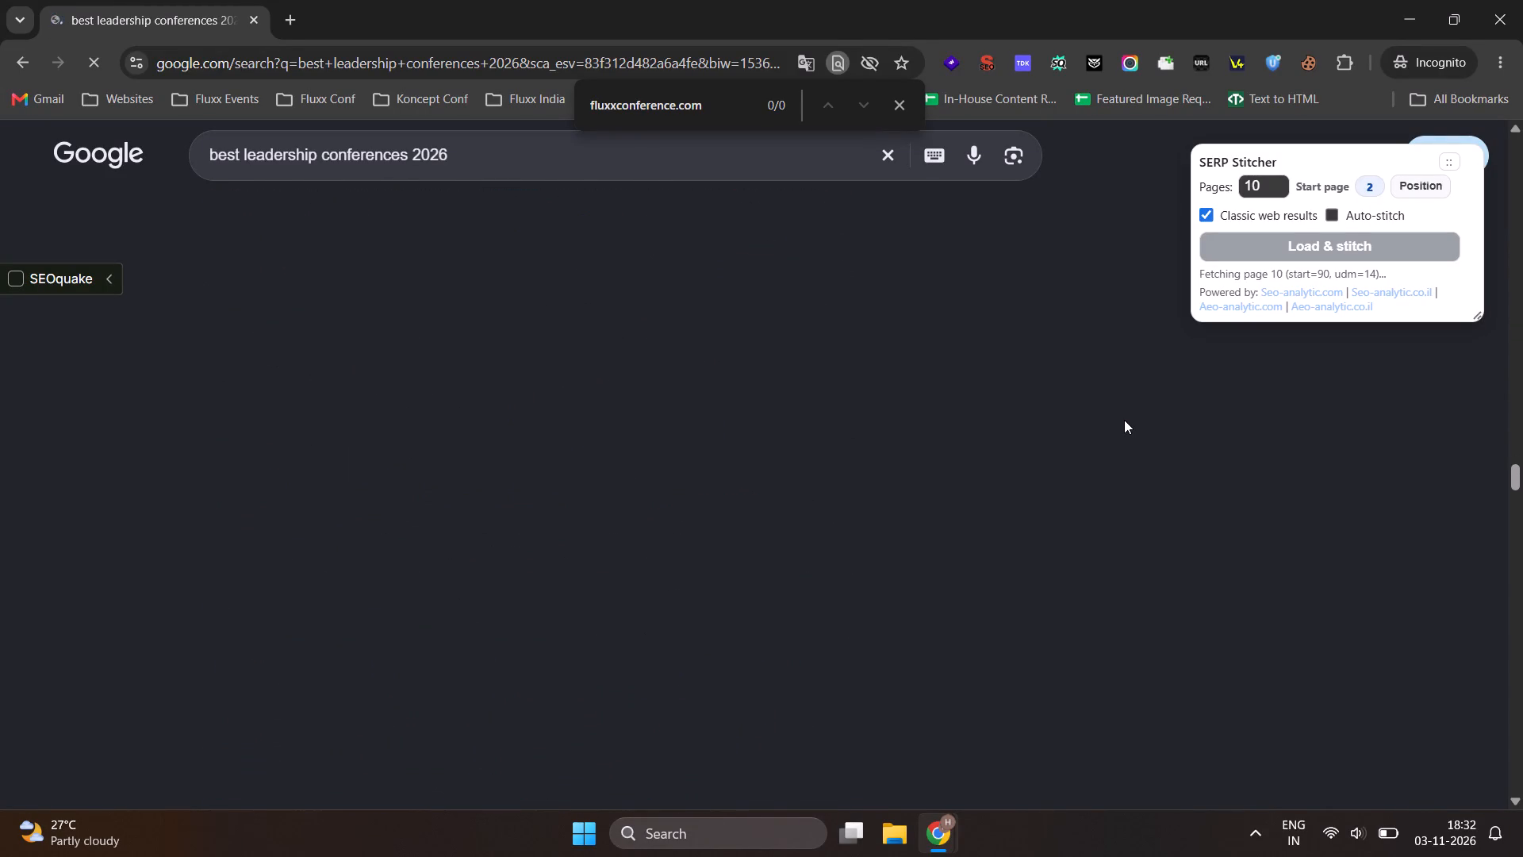
{"action": "scroll", "coordinate": [1124, 420], "scroll_direction": "down", "scroll_amount": 19}
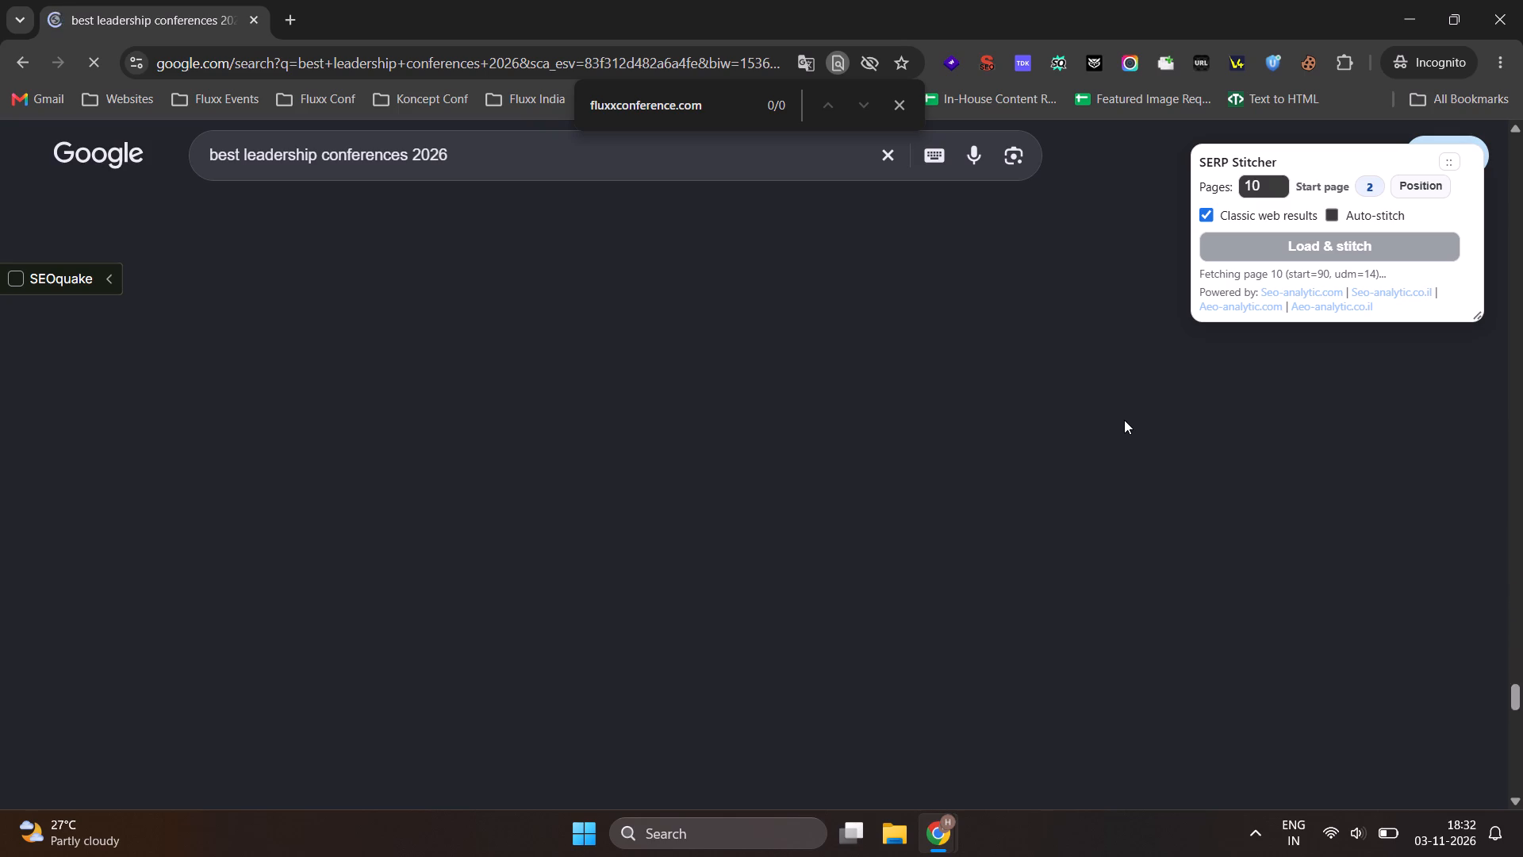
{"action": "scroll", "coordinate": [1124, 420], "scroll_direction": "down", "scroll_amount": 20}
{"action": "scroll", "coordinate": [1124, 420], "scroll_direction": "down", "scroll_amount": 2}
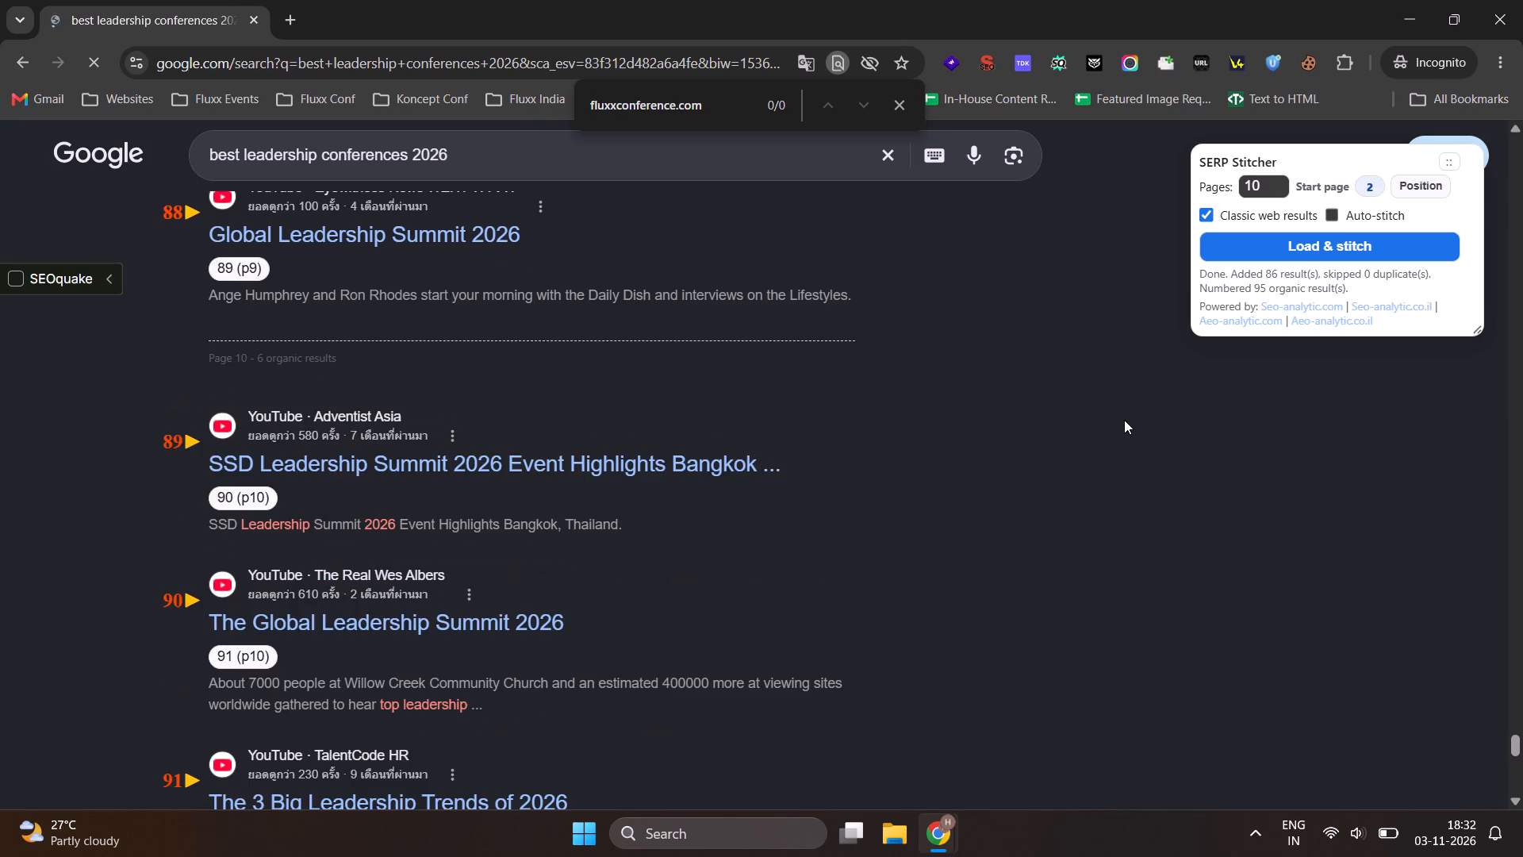
{"action": "scroll", "coordinate": [1124, 420], "scroll_direction": "down", "scroll_amount": 13}
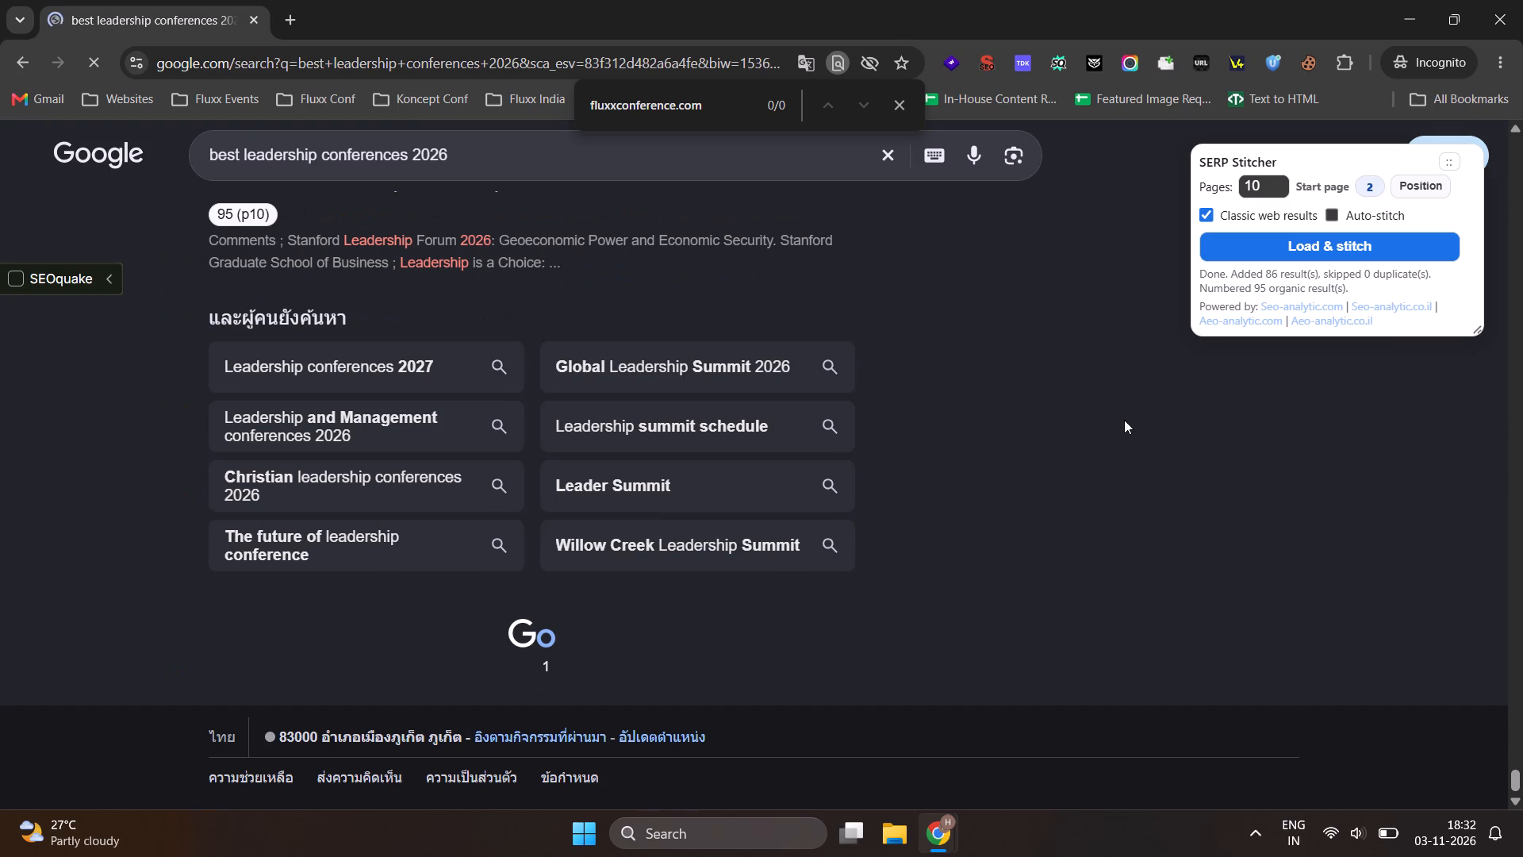
{"action": "scroll", "coordinate": [1124, 420], "scroll_direction": "up", "scroll_amount": 3}
{"action": "scroll", "coordinate": [1124, 420], "scroll_direction": "down", "scroll_amount": 9}
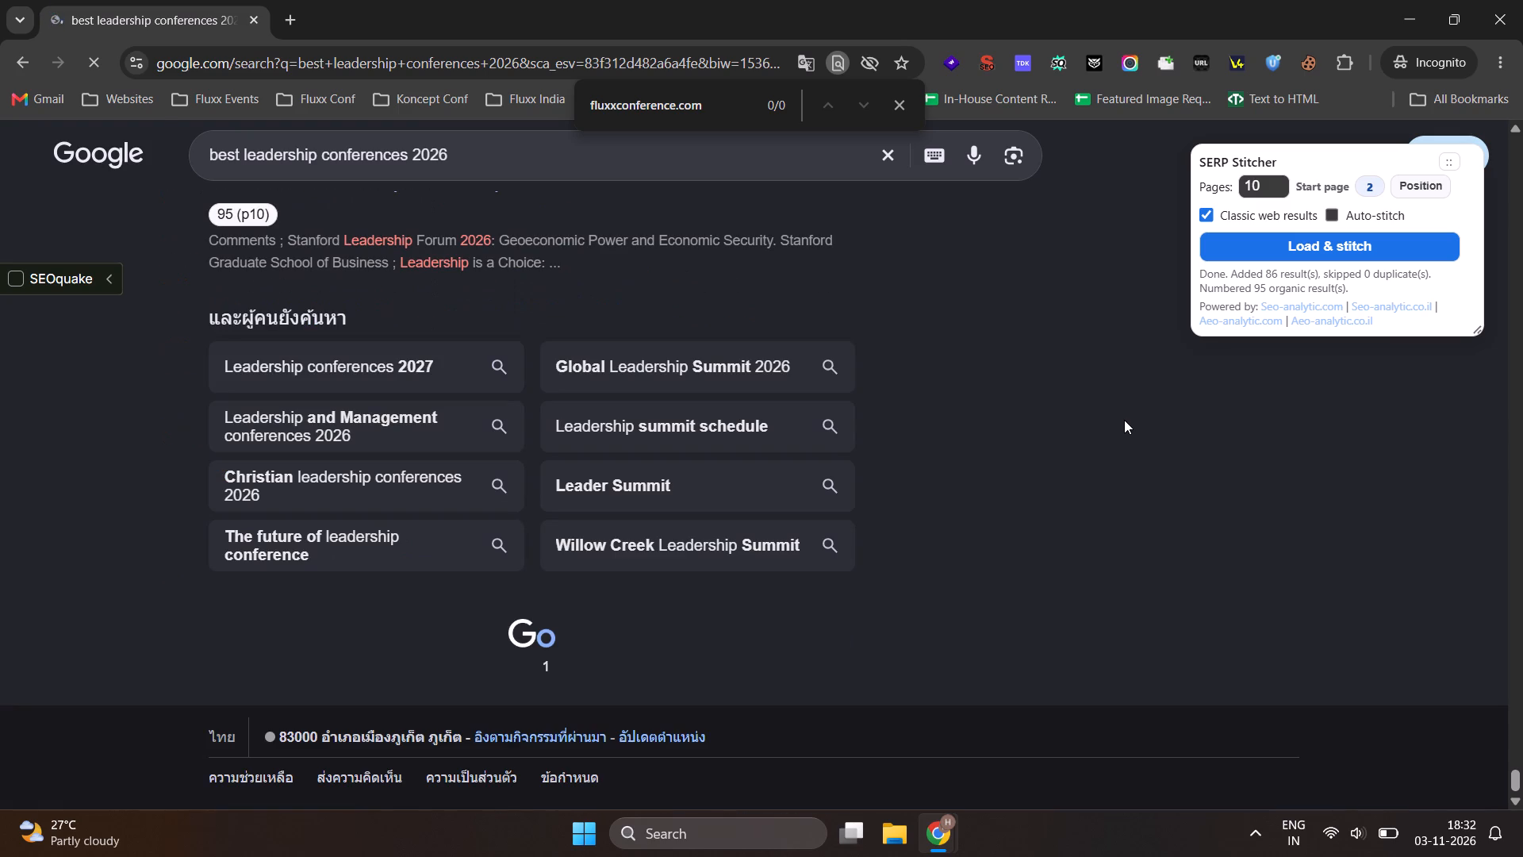
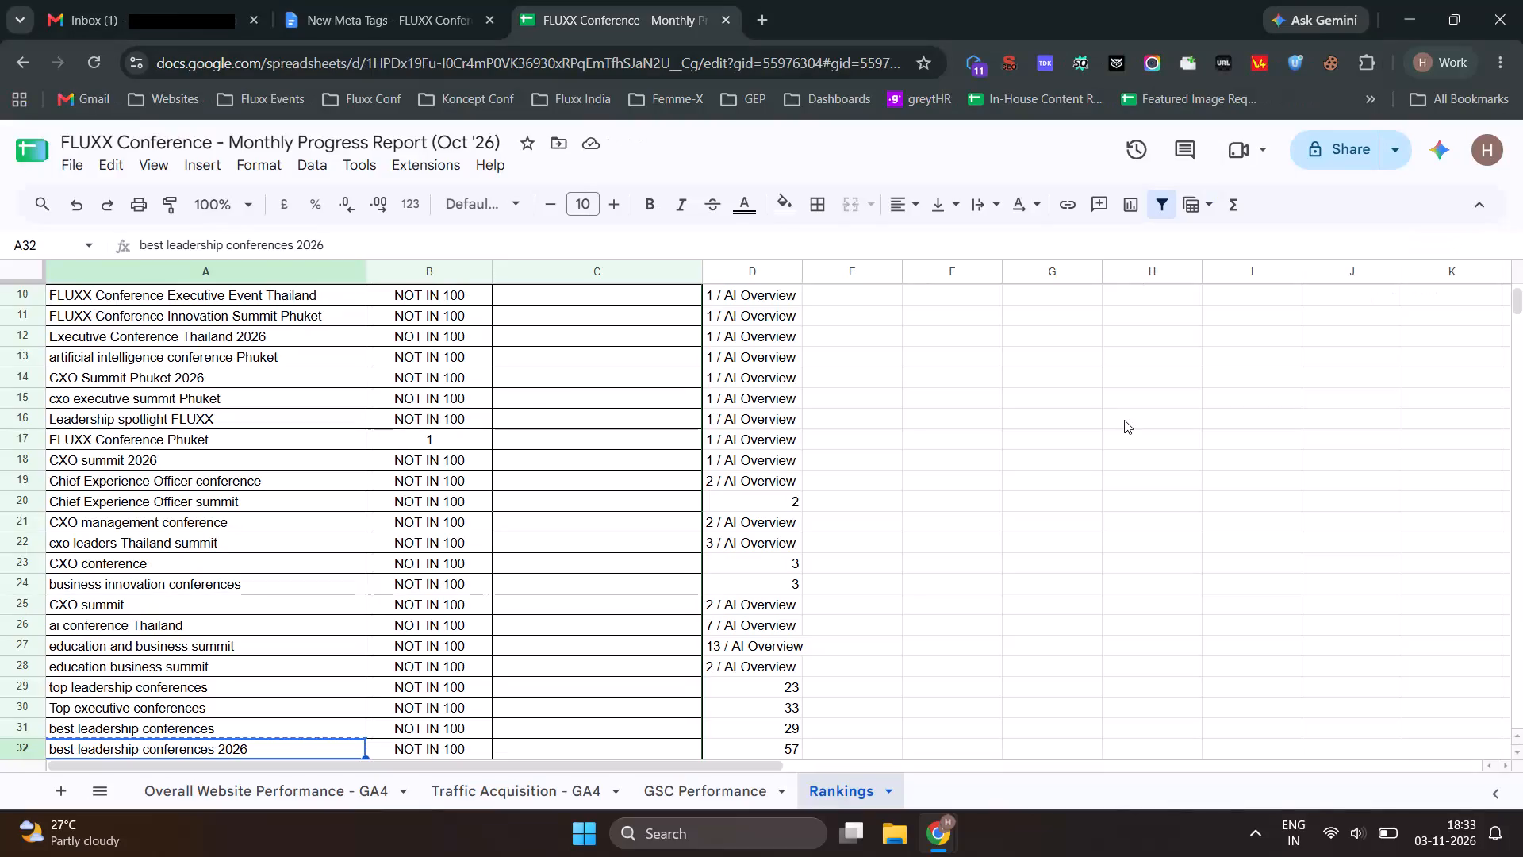
Set the column D ranking for best leadership conferences 2026 in row 32 to 38.
{"action": "key", "text": "Right"}
{"action": "key", "text": "Right"}
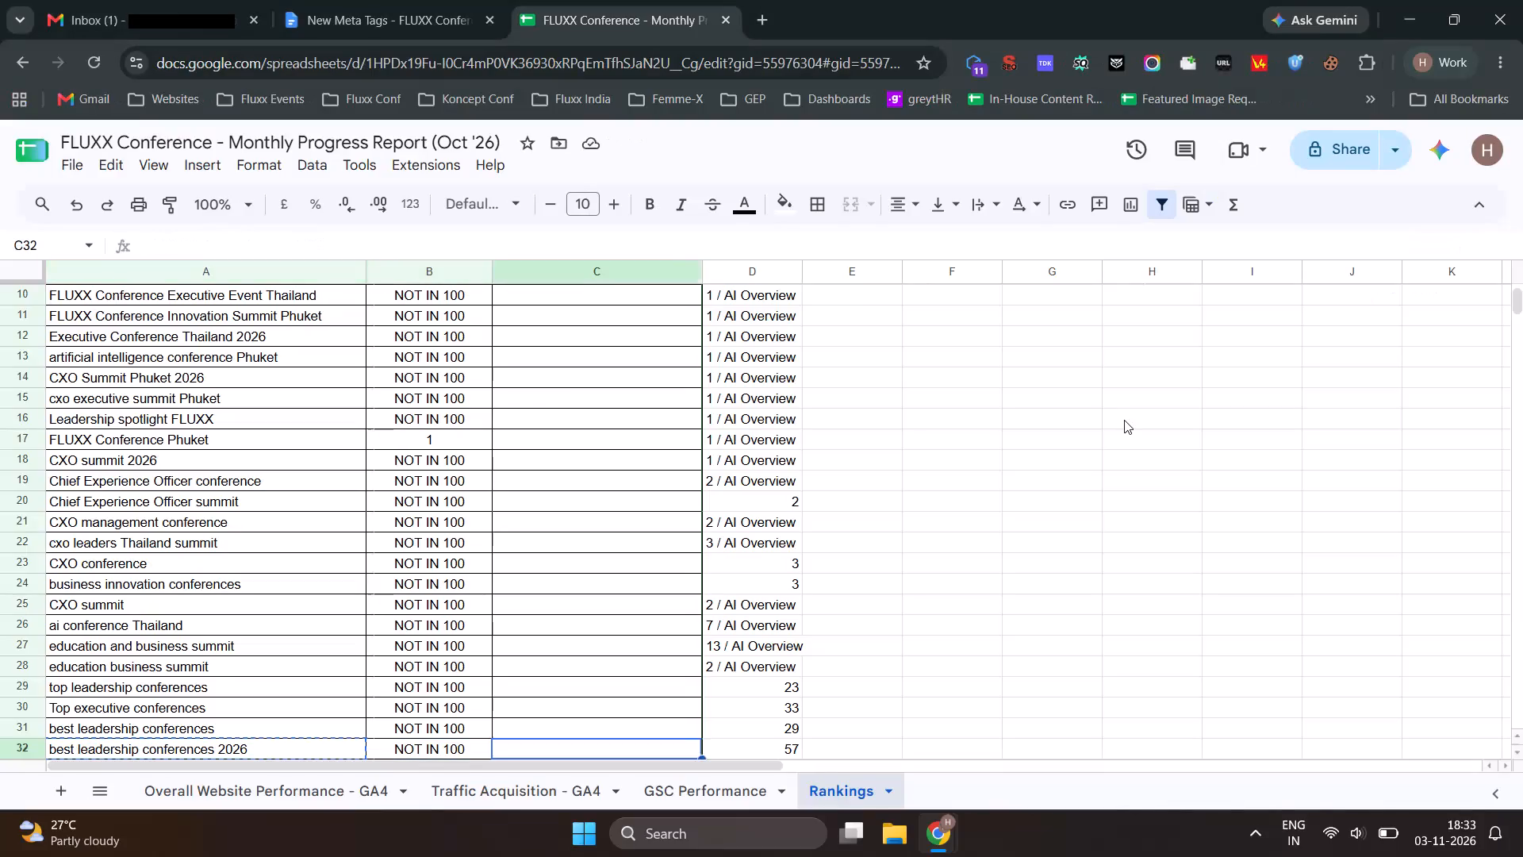
{"action": "key", "text": "Right"}
{"action": "key", "text": "Right"}
{"action": "key", "text": "Left"}
{"action": "key", "text": "alt+Tab"}
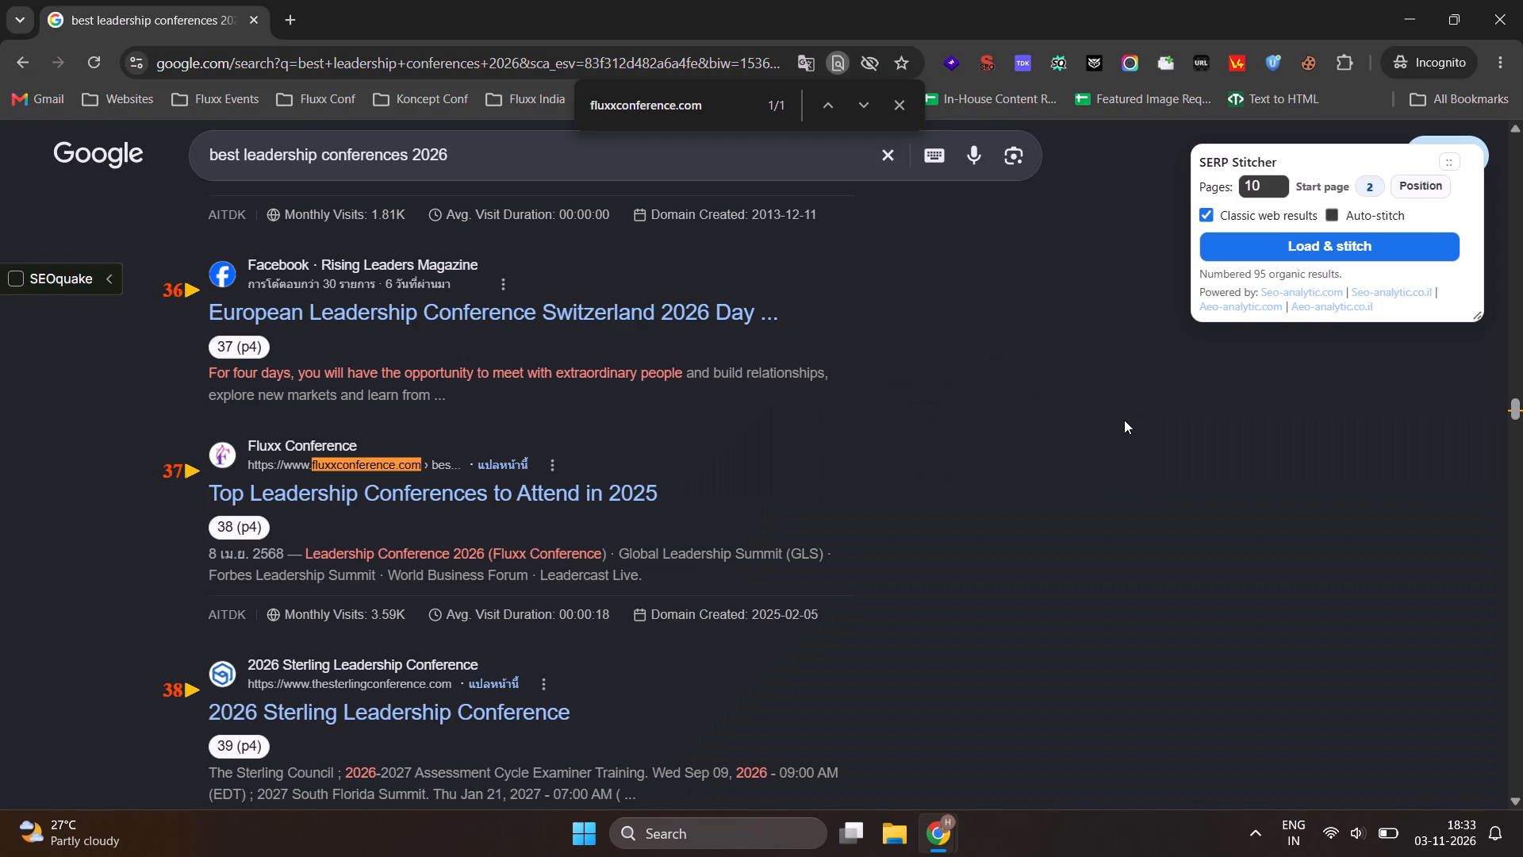
{"action": "key", "text": "alt+Tab"}
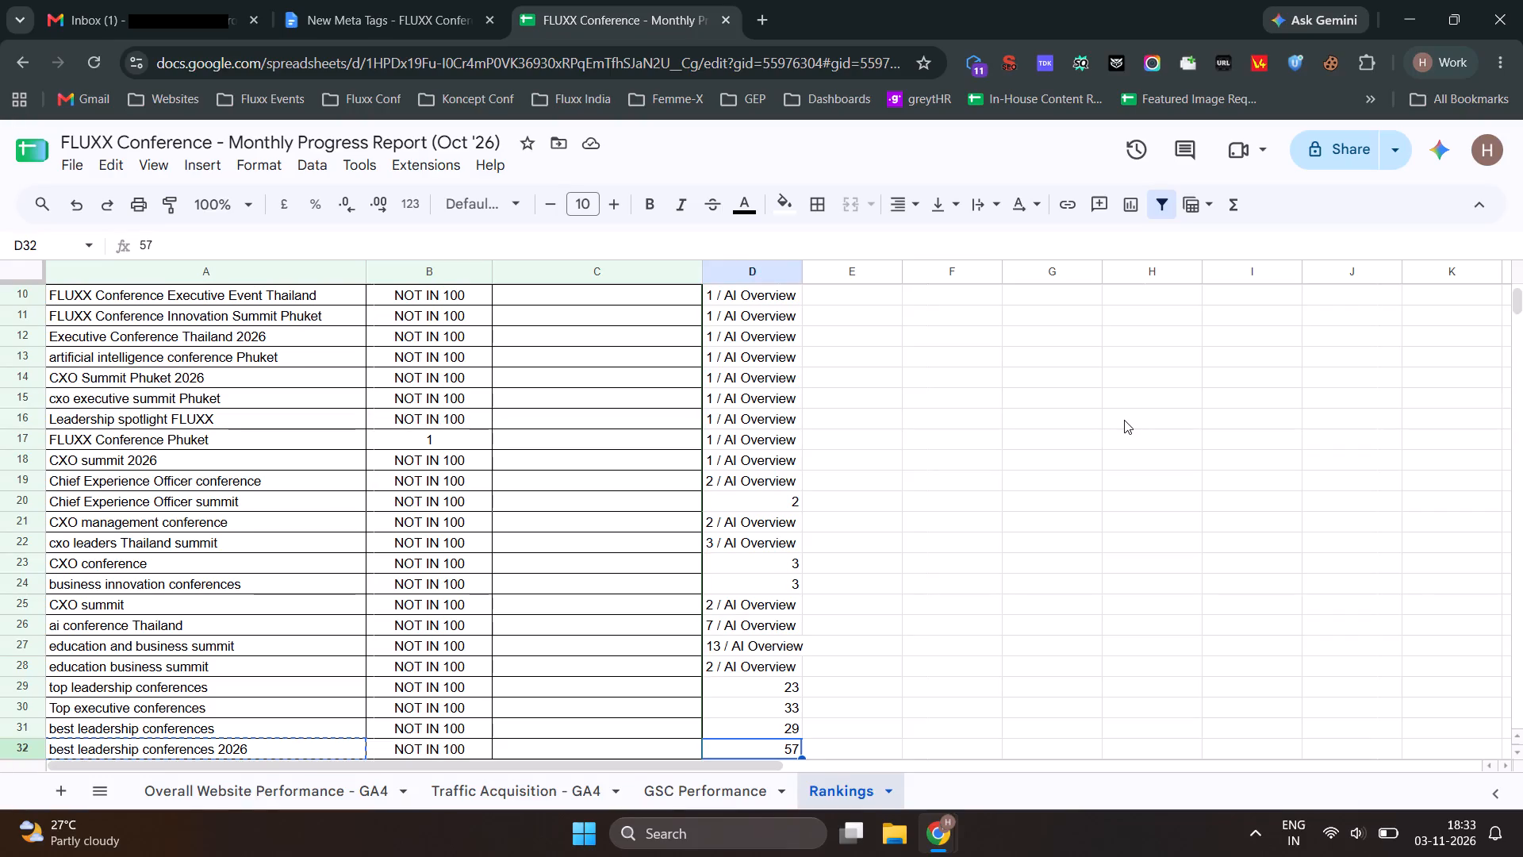
{"action": "type", "text": "38"}
{"action": "key", "text": "Return"}
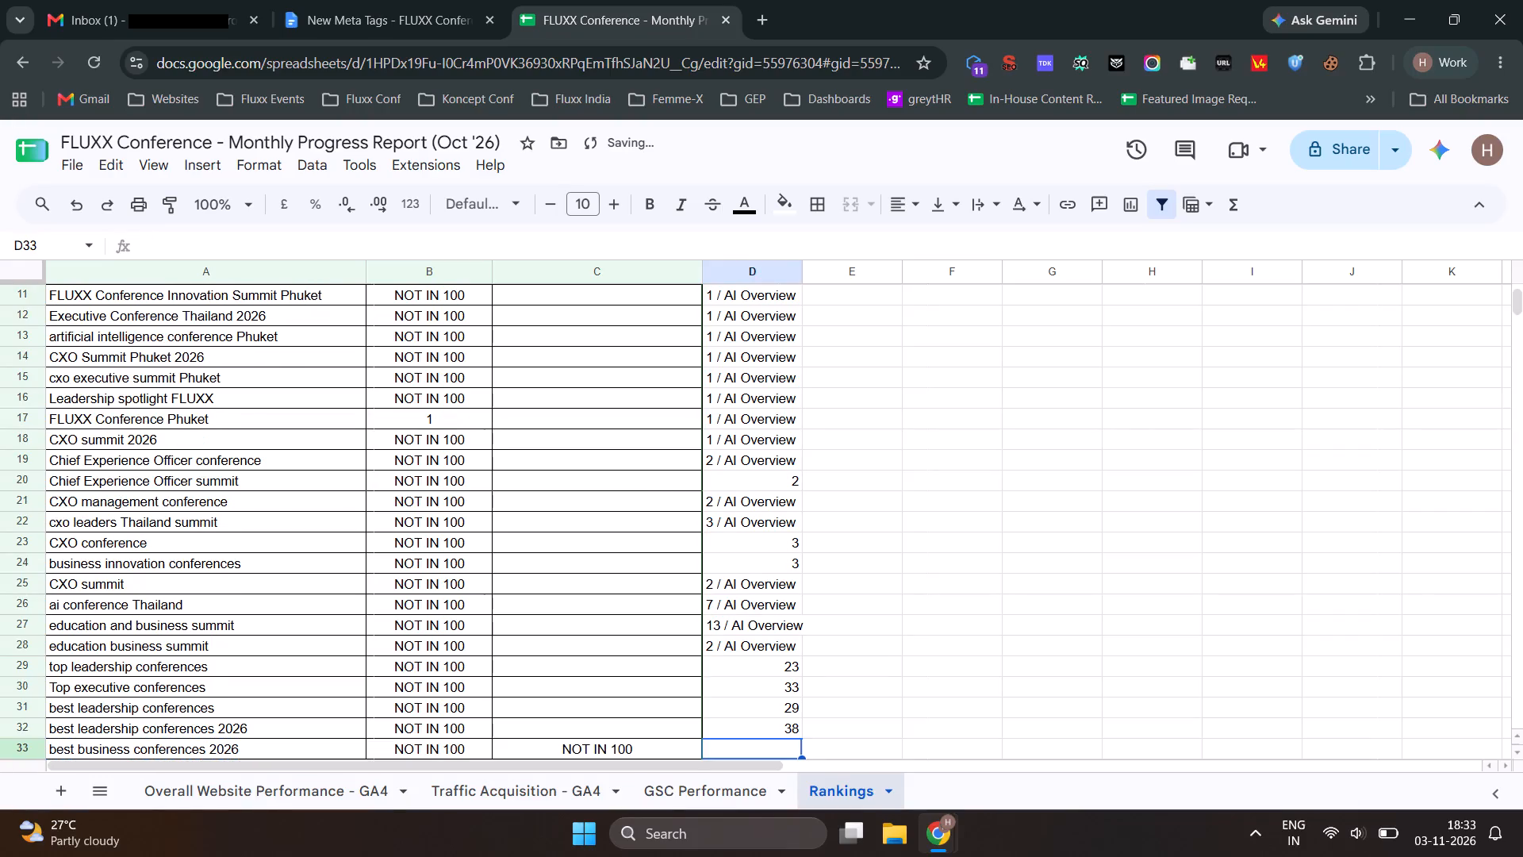
Copy the keyword best business conferences 2026 from row 33 and search Google for it in the incognito window.
{"action": "key", "text": "Left"}
{"action": "key", "text": "Left"}
{"action": "key", "text": "Left"}
{"action": "key", "text": "Left"}
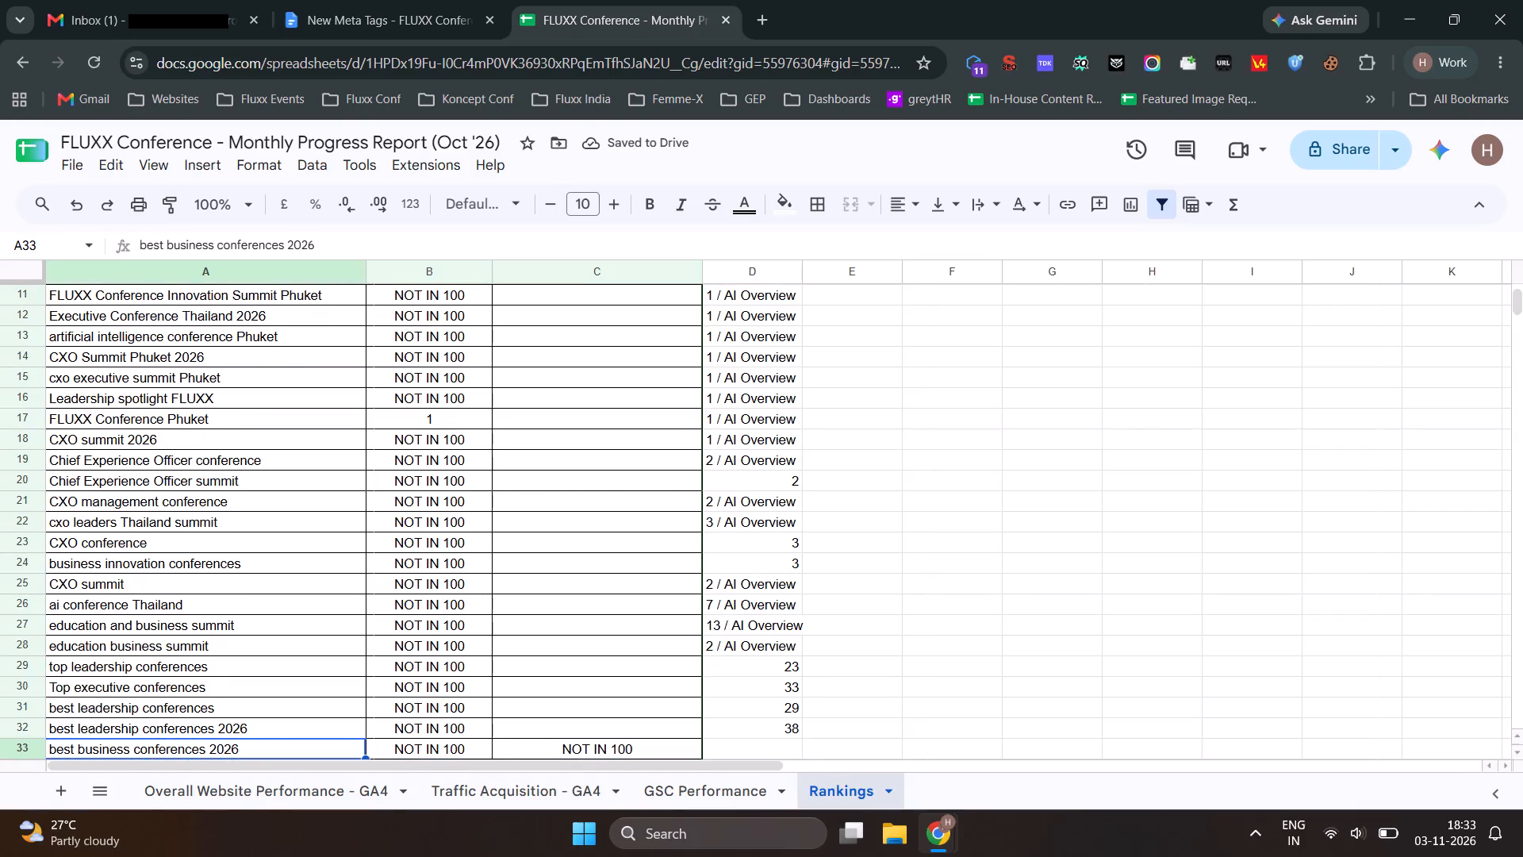
{"action": "key", "text": "ctrl+c"}
{"action": "key", "text": "alt+Tab"}
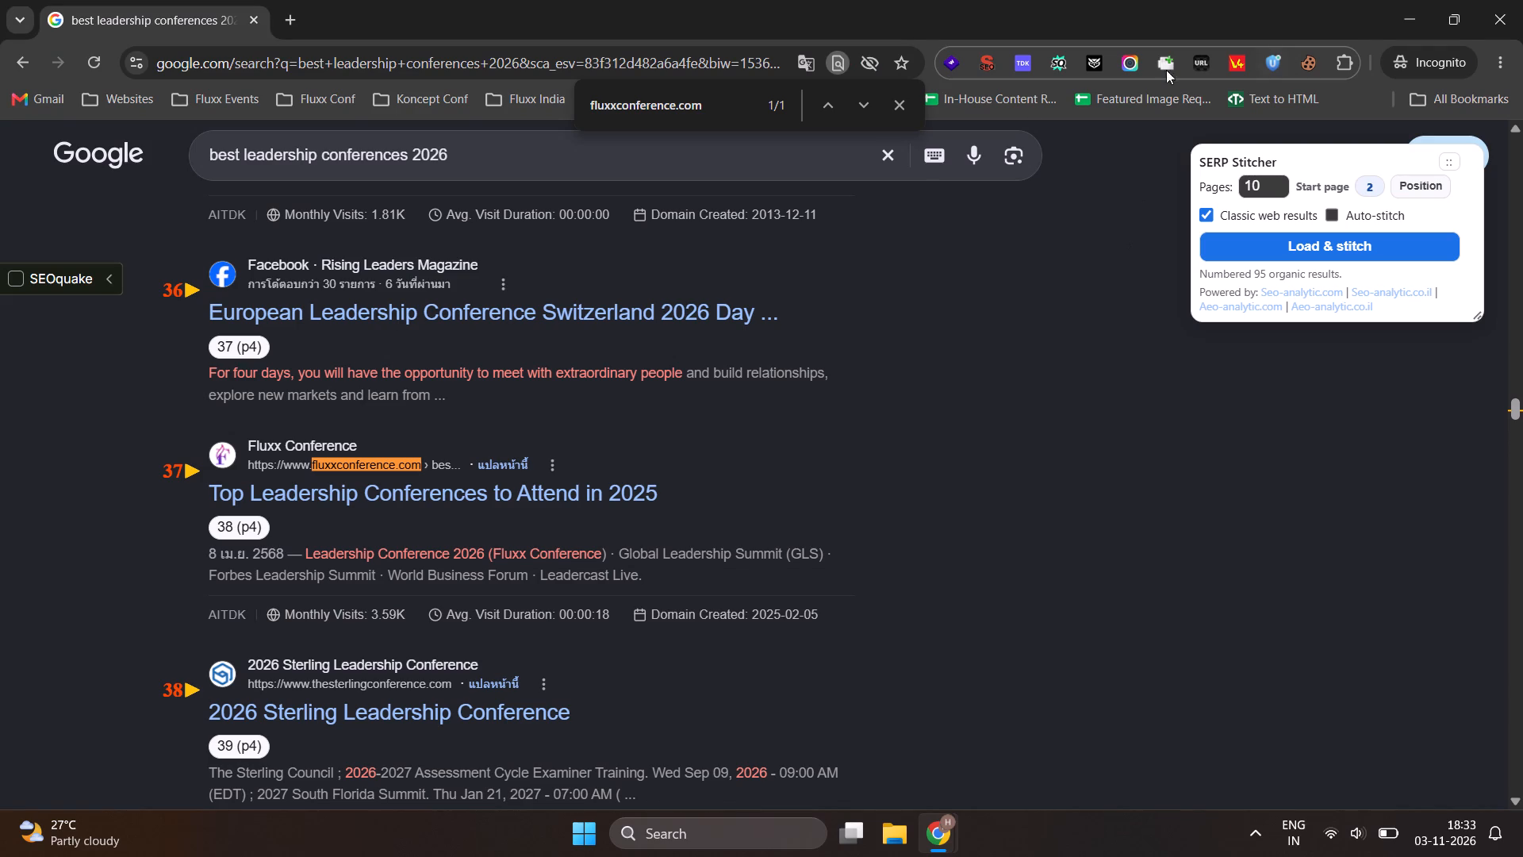
{"action": "left_click", "coordinate": [886, 150]}
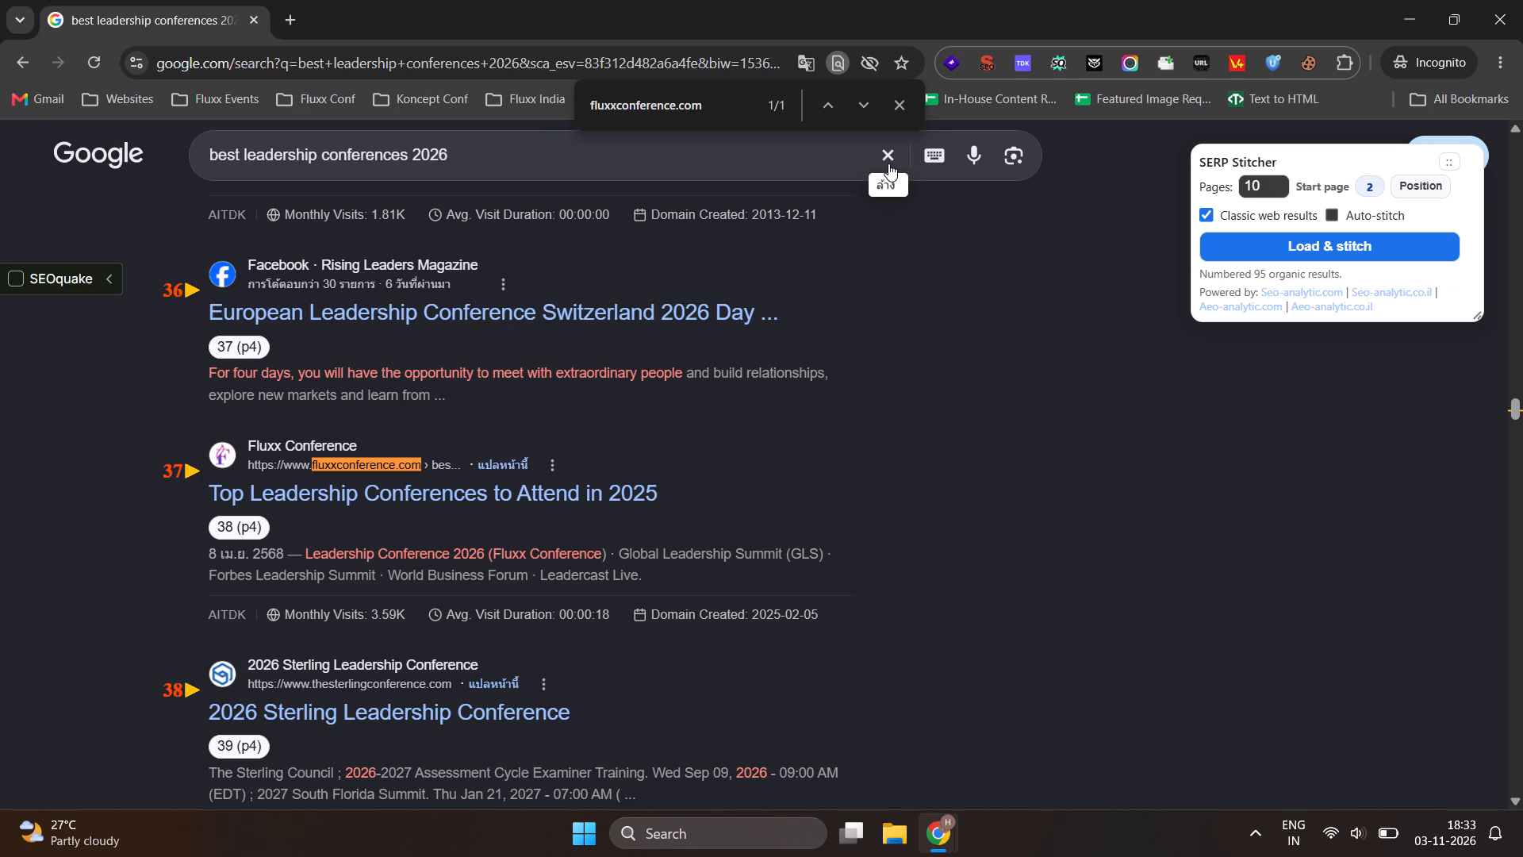
{"action": "left_click", "coordinate": [888, 163]}
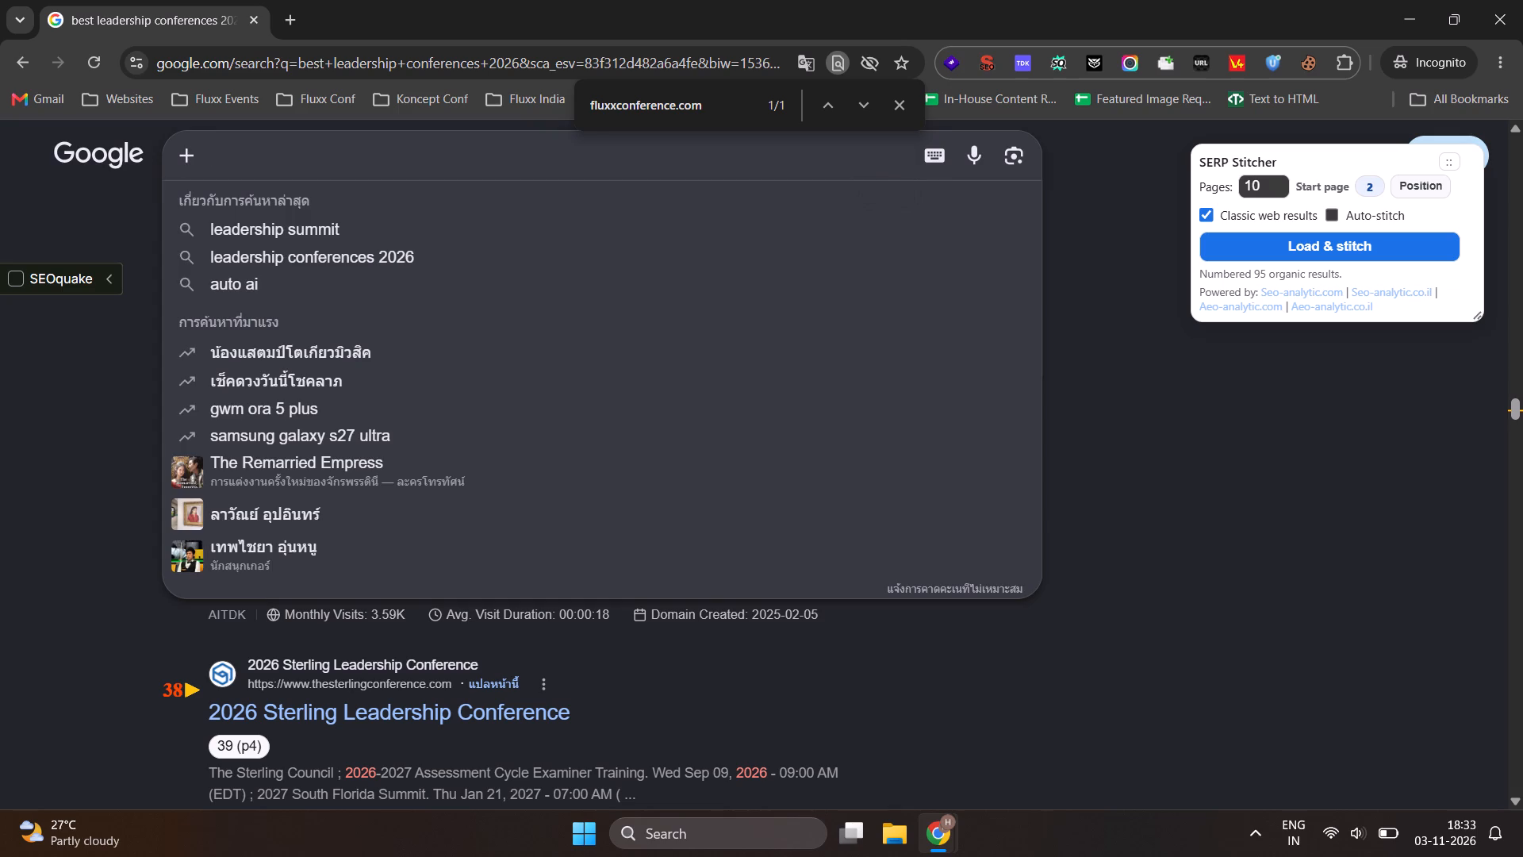
{"action": "key", "text": "ctrl+v"}
{"action": "key", "text": "Return"}
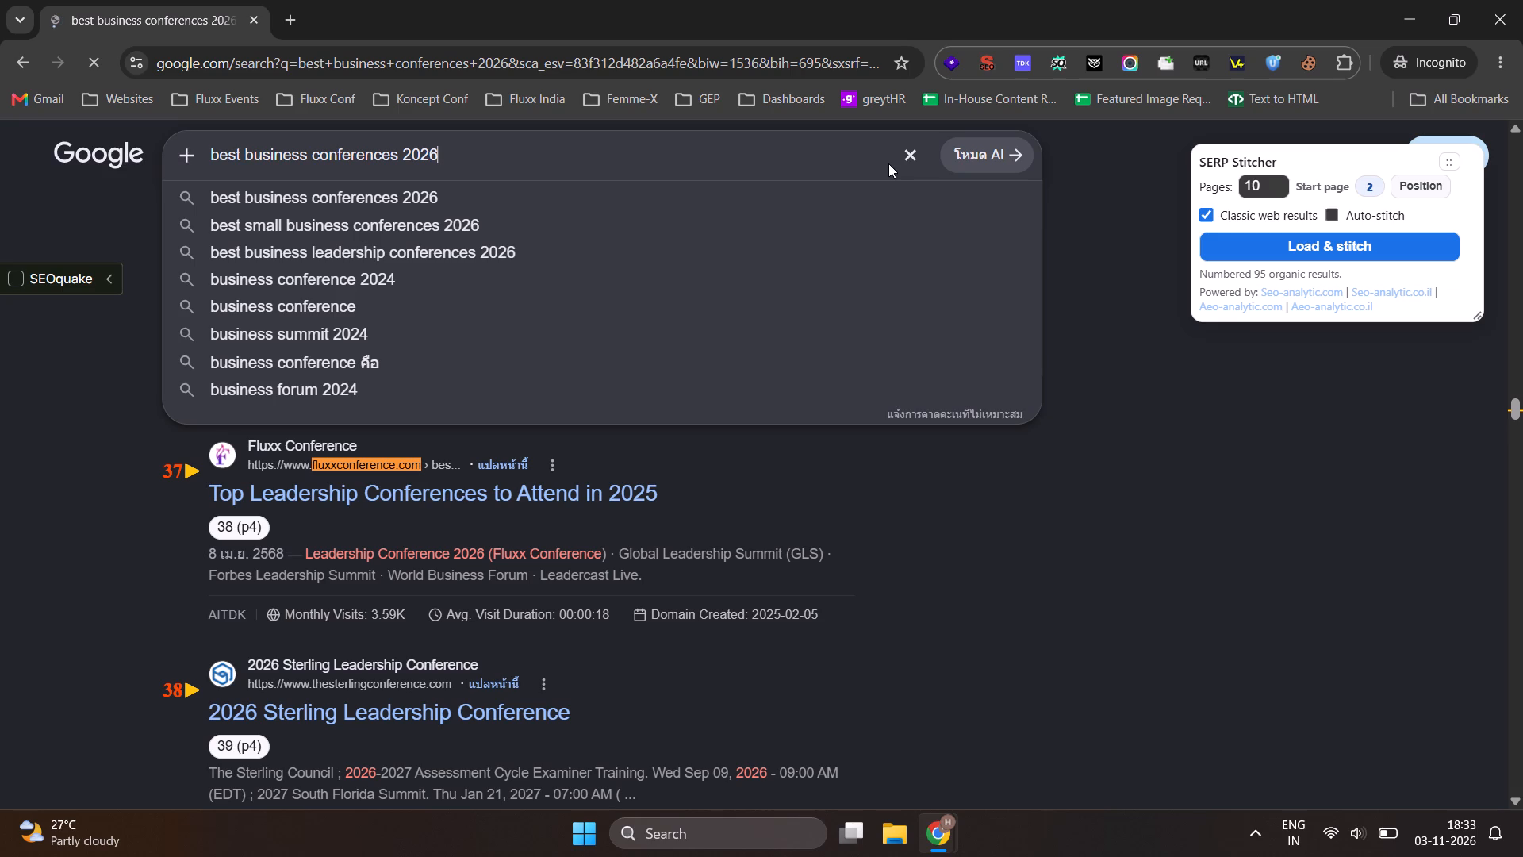
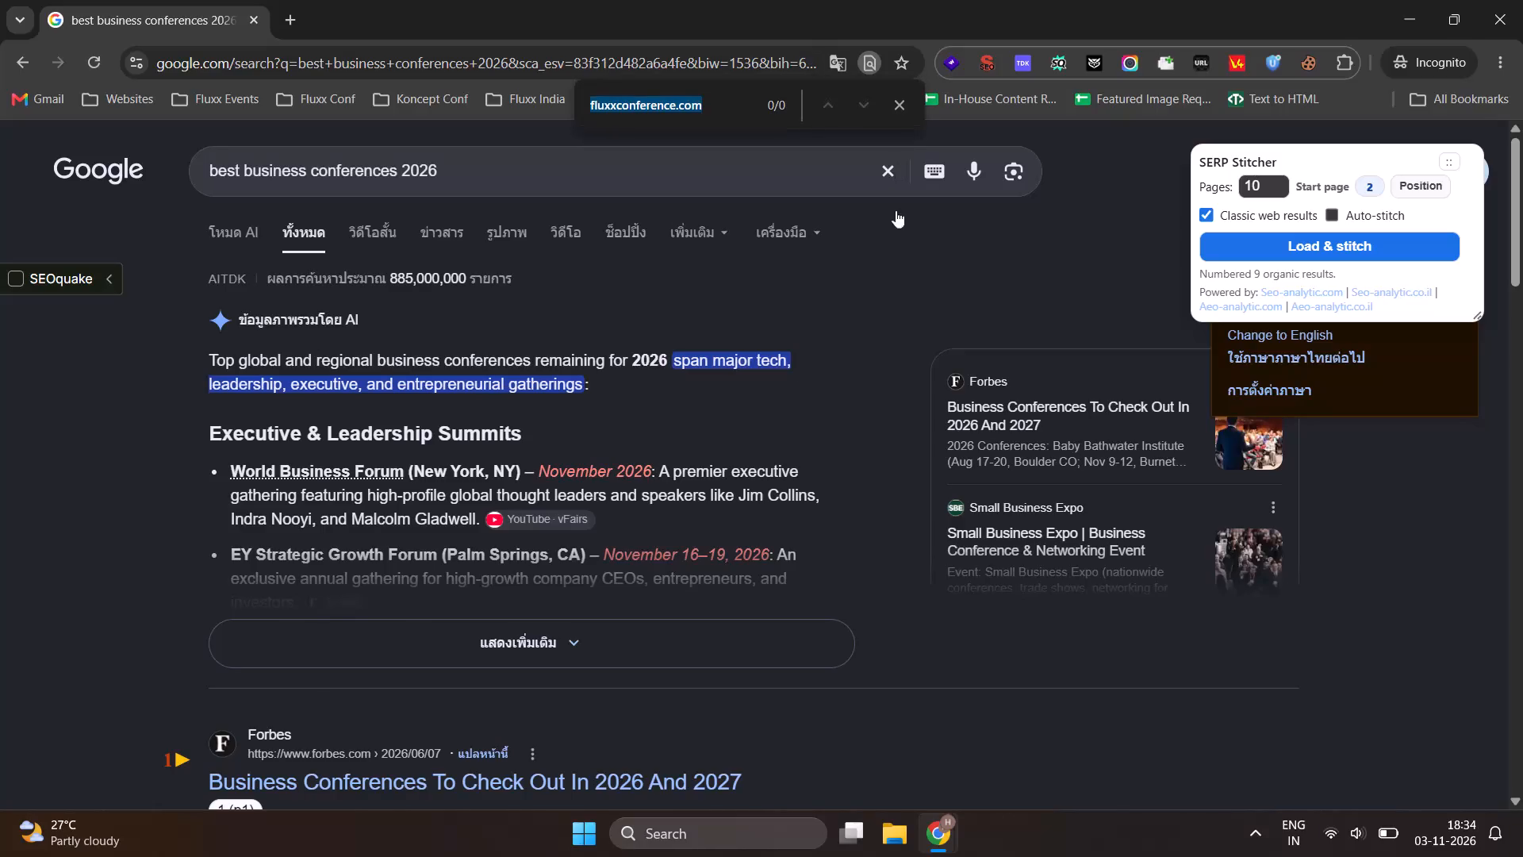
Load and stitch 10 pages of Google results for best business conferences 2026 to look for fluxxconference.com.
{"action": "left_click", "coordinate": [1431, 249]}
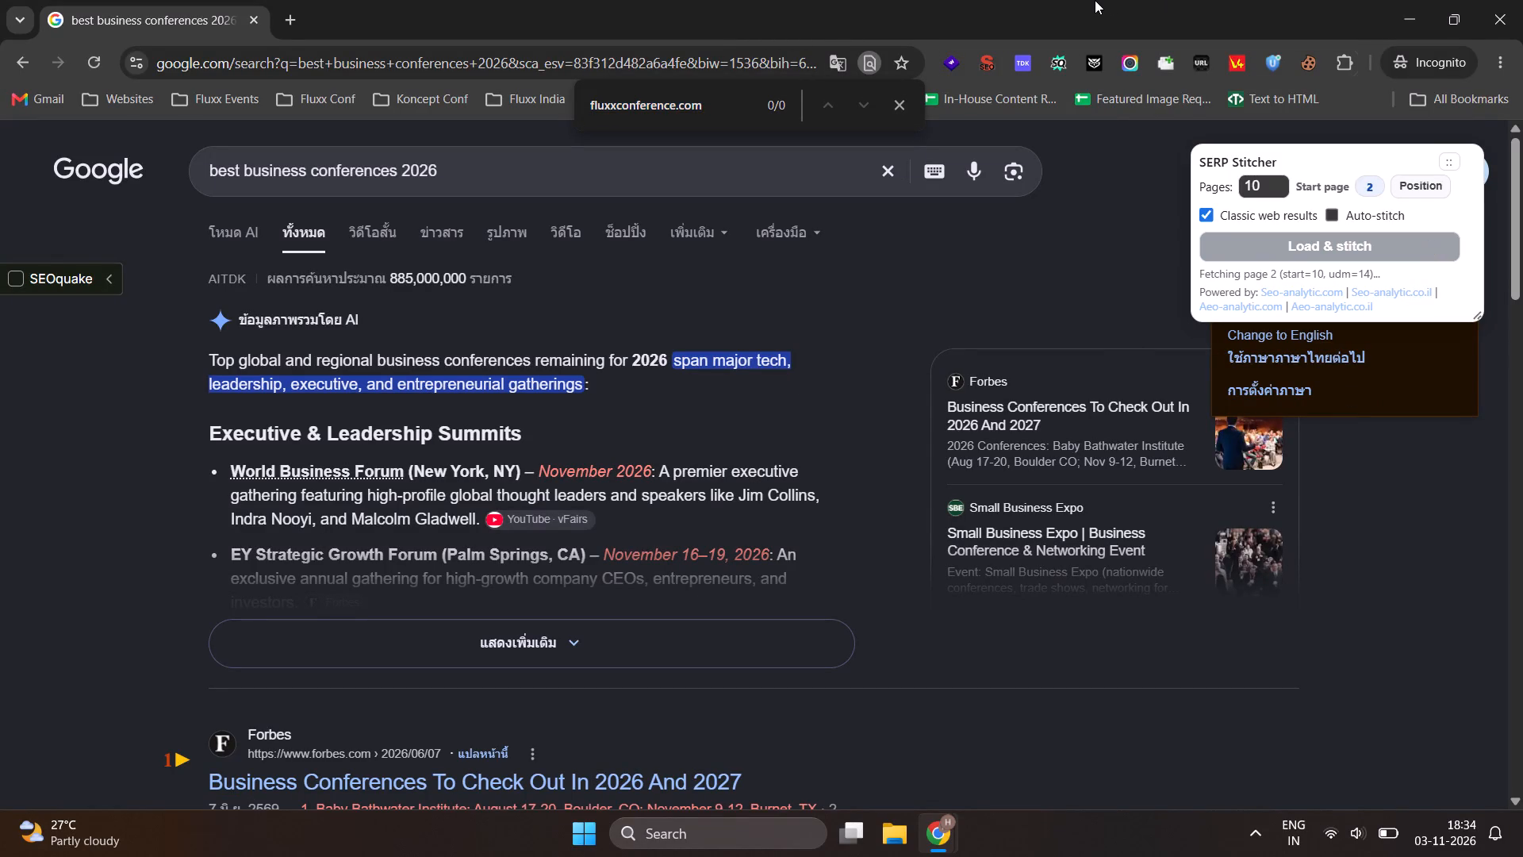
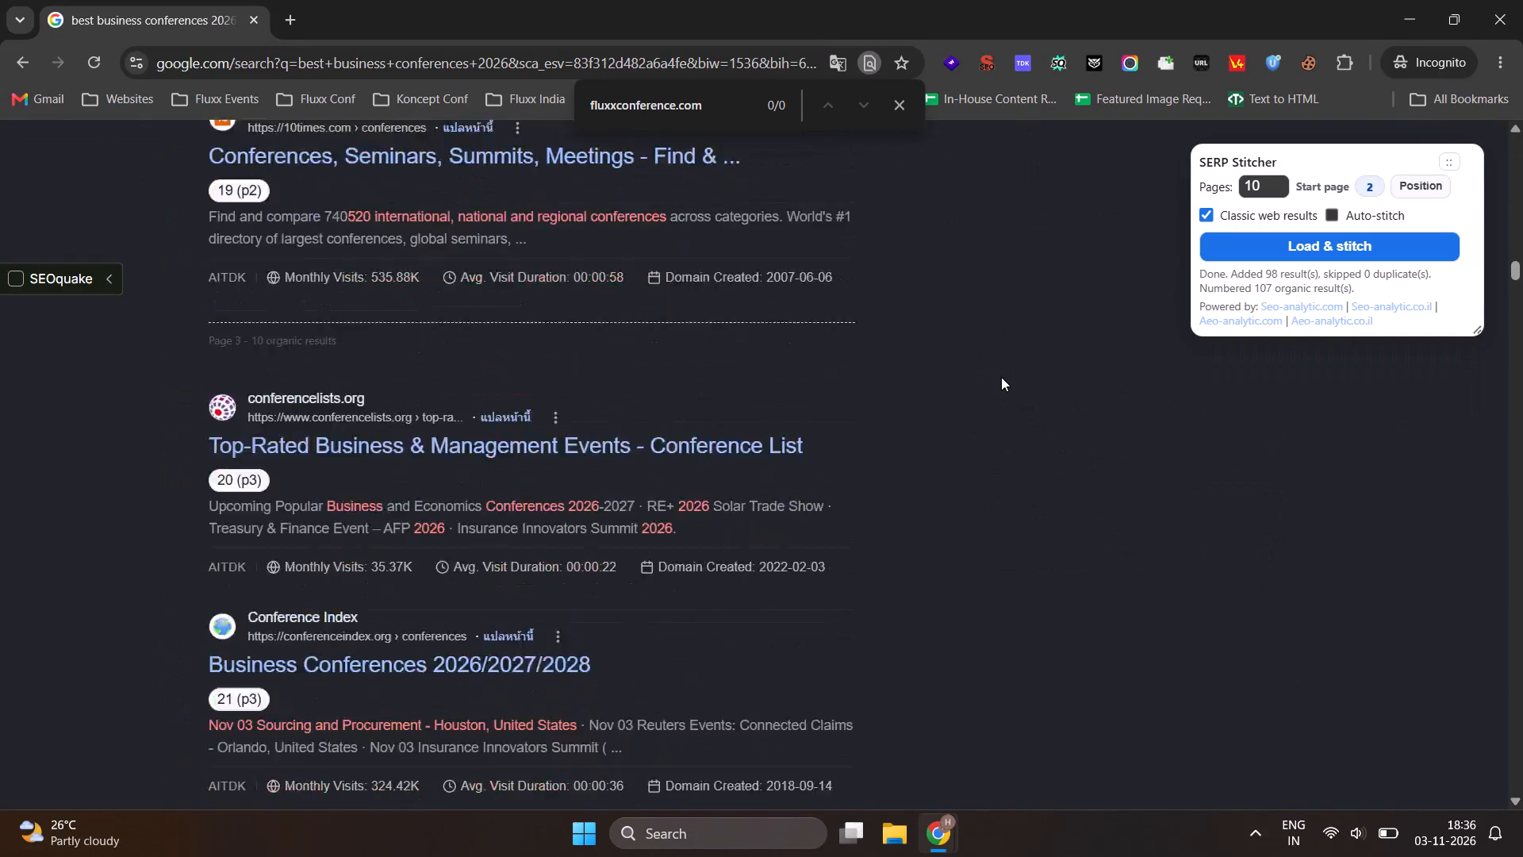
Search the stitched Google results for best business conferences 2026 for fluxxconference.com.
{"action": "scroll", "coordinate": [1001, 377], "scroll_direction": "down", "scroll_amount": 18}
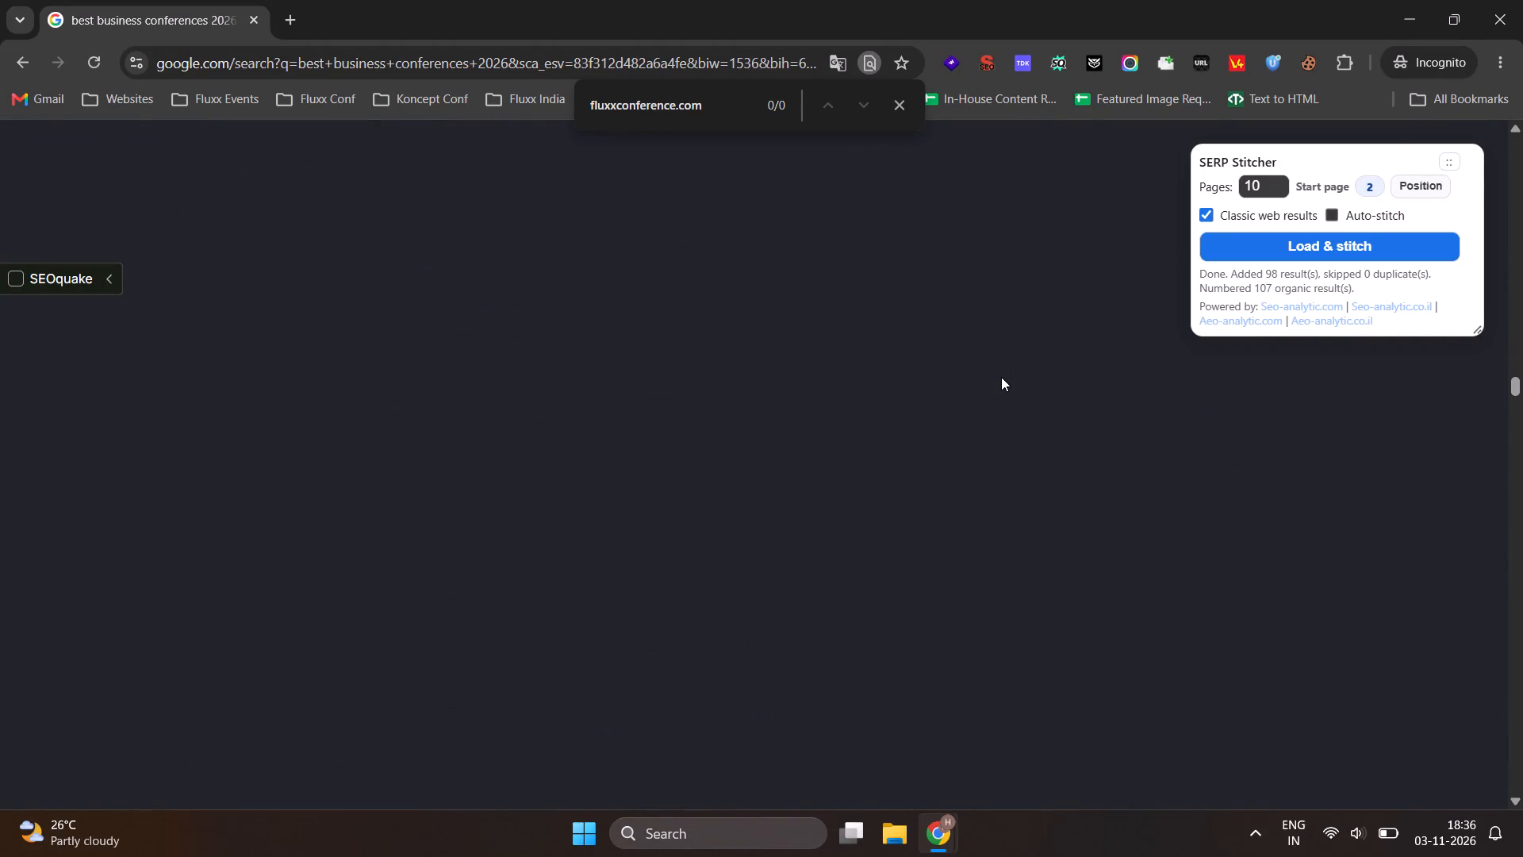
{"action": "scroll", "coordinate": [1001, 377], "scroll_direction": "down", "scroll_amount": 20}
{"action": "scroll", "coordinate": [1001, 377], "scroll_direction": "down", "scroll_amount": 20}
{"action": "scroll", "coordinate": [1001, 377], "scroll_direction": "down", "scroll_amount": 15}
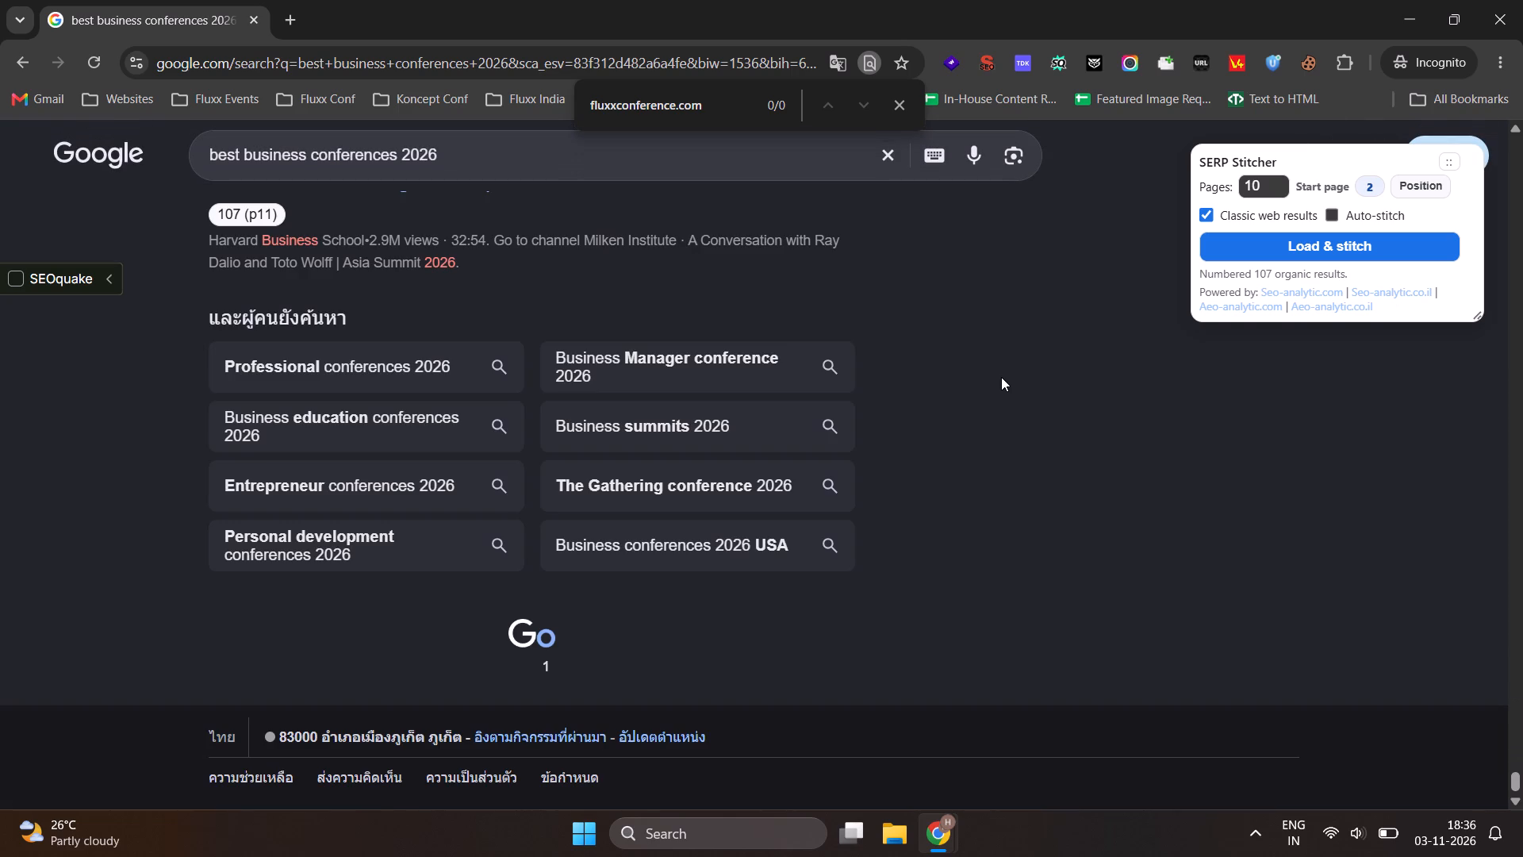
{"action": "key", "text": "ctrl+f"}
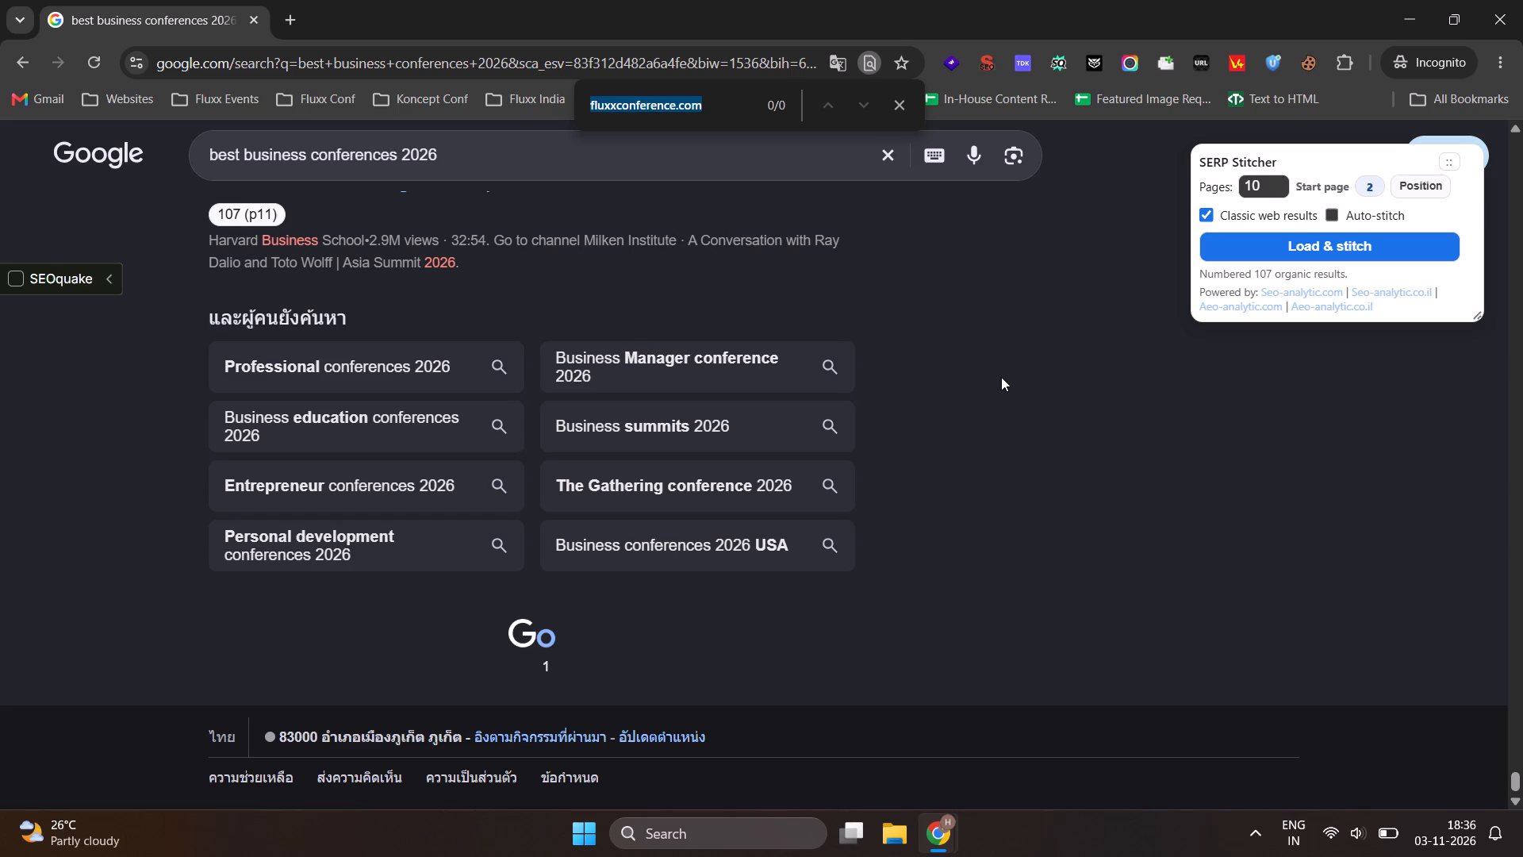
{"action": "key", "text": "Return"}
{"action": "key", "text": "Return"}
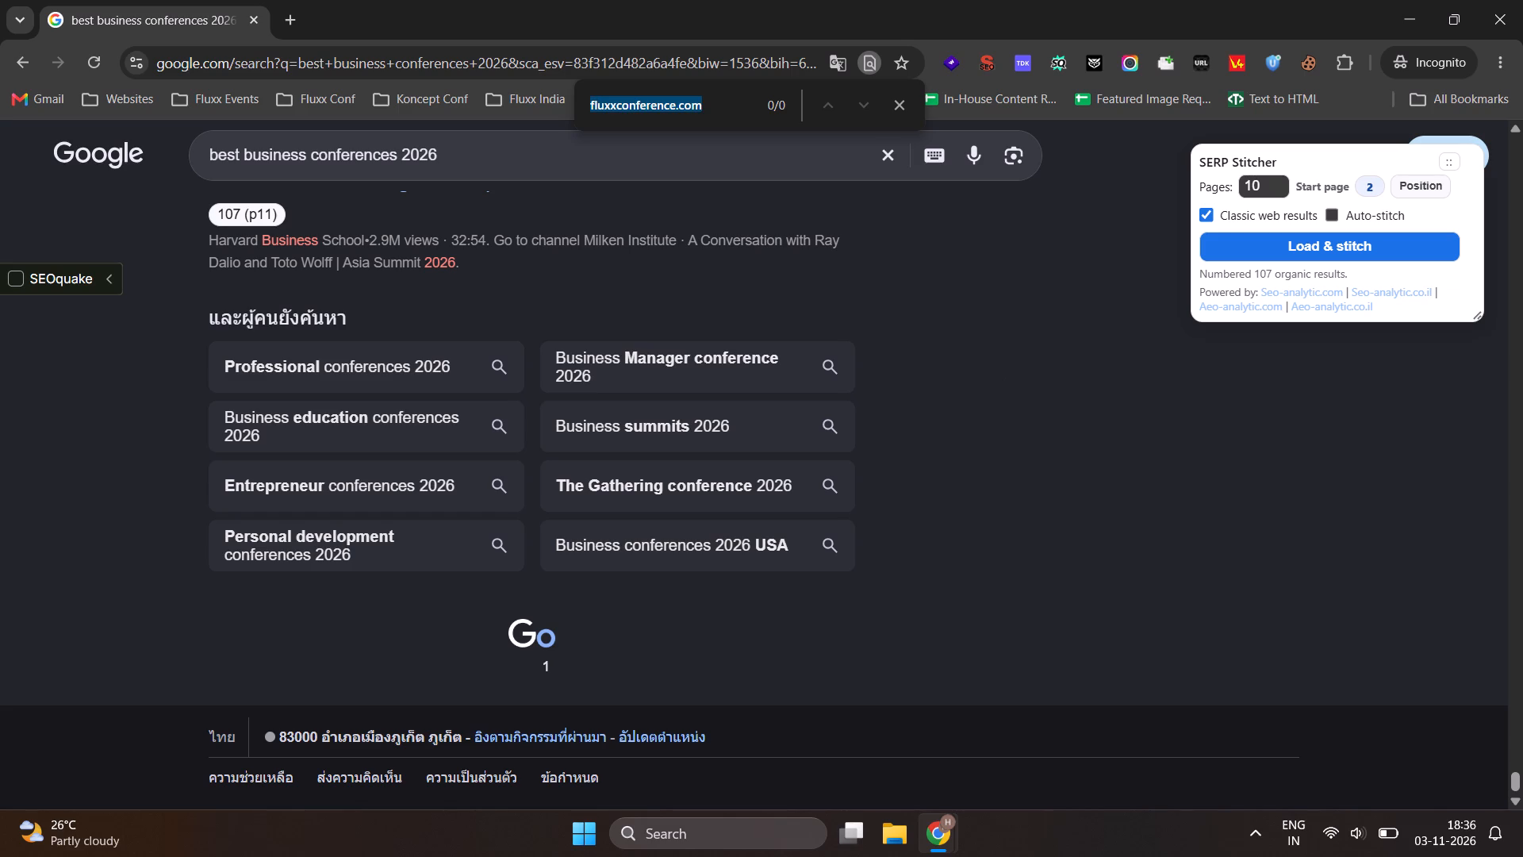